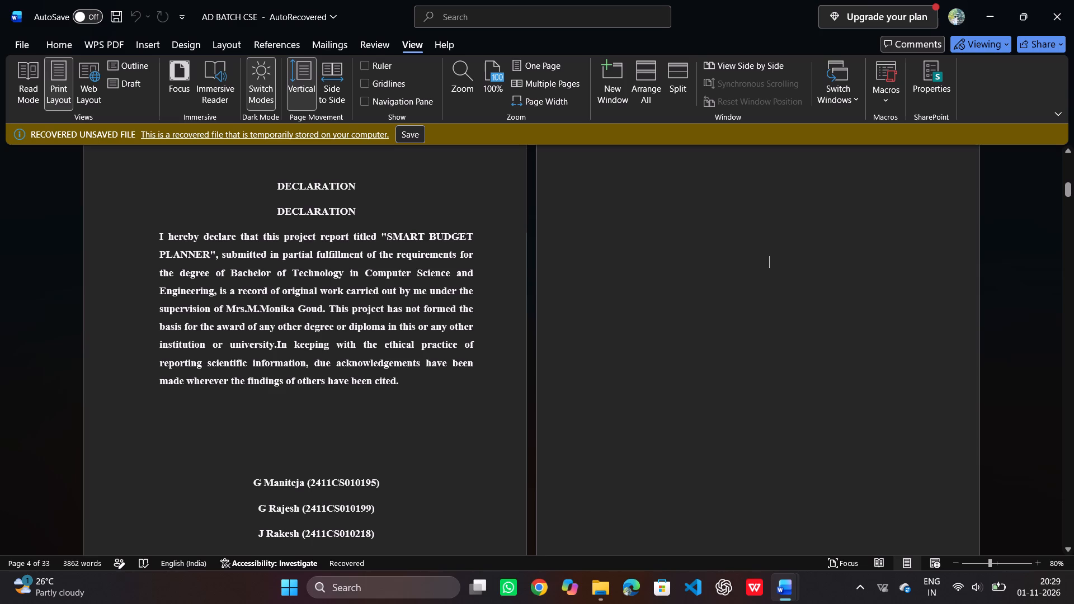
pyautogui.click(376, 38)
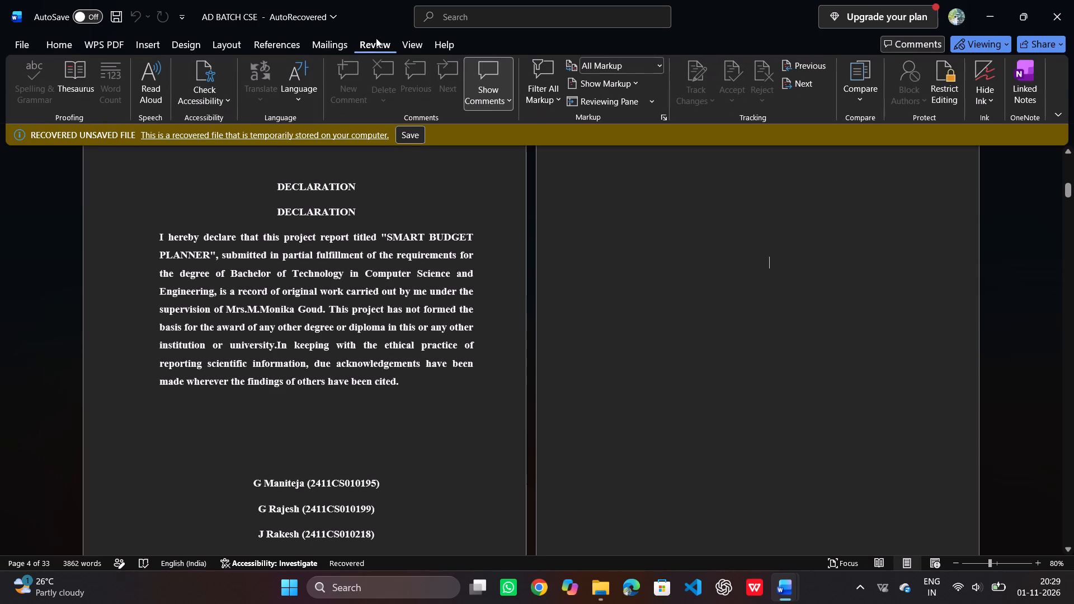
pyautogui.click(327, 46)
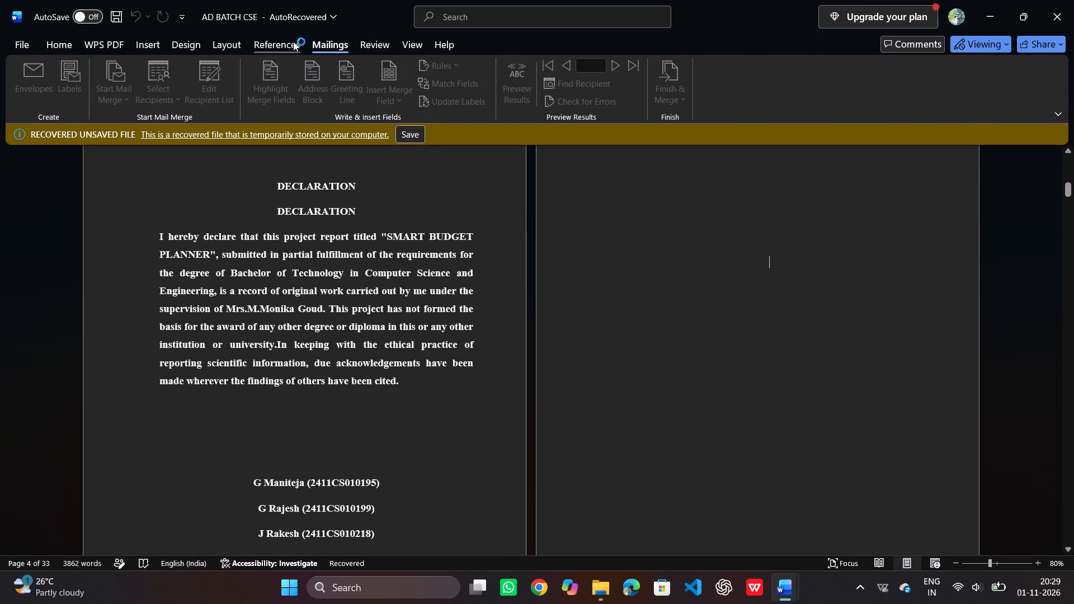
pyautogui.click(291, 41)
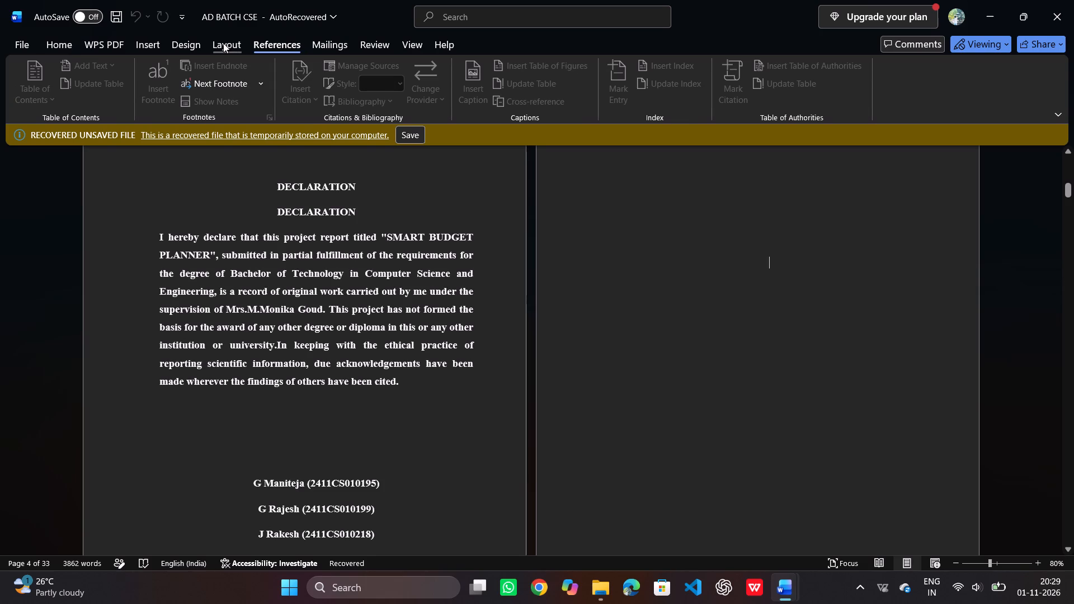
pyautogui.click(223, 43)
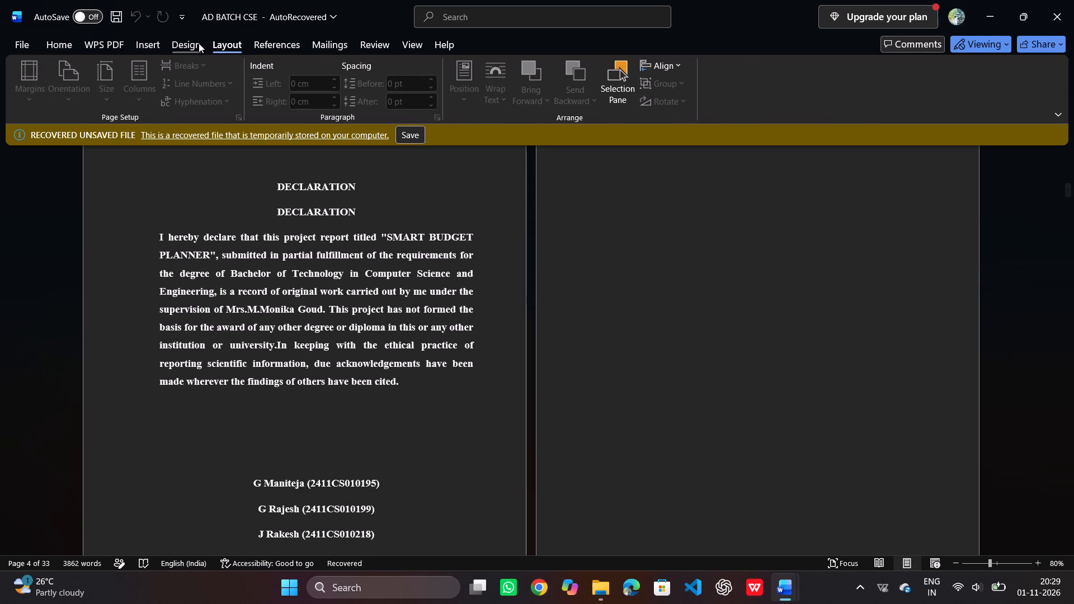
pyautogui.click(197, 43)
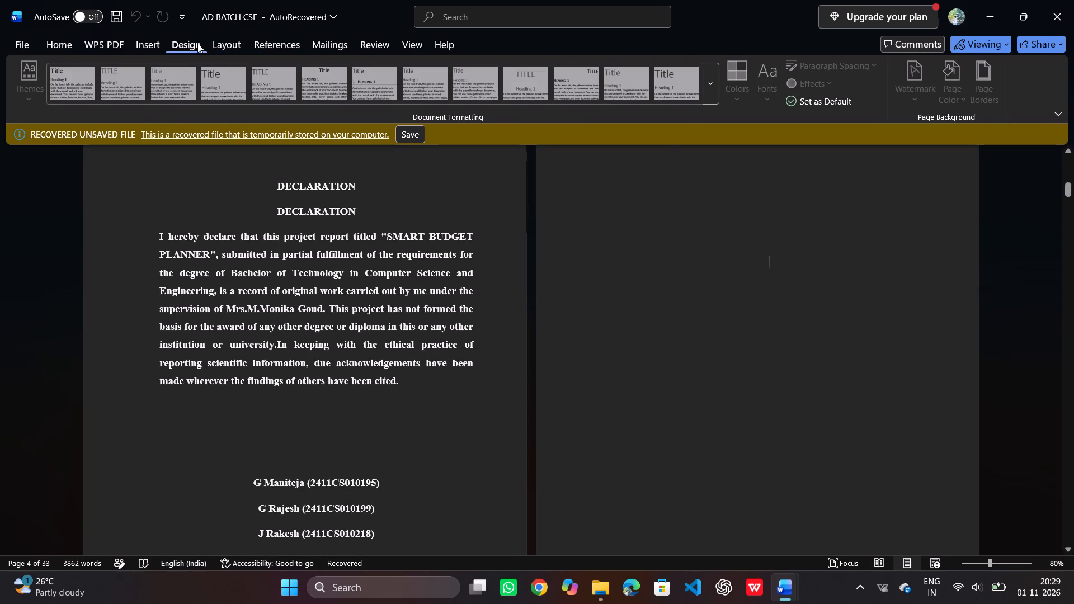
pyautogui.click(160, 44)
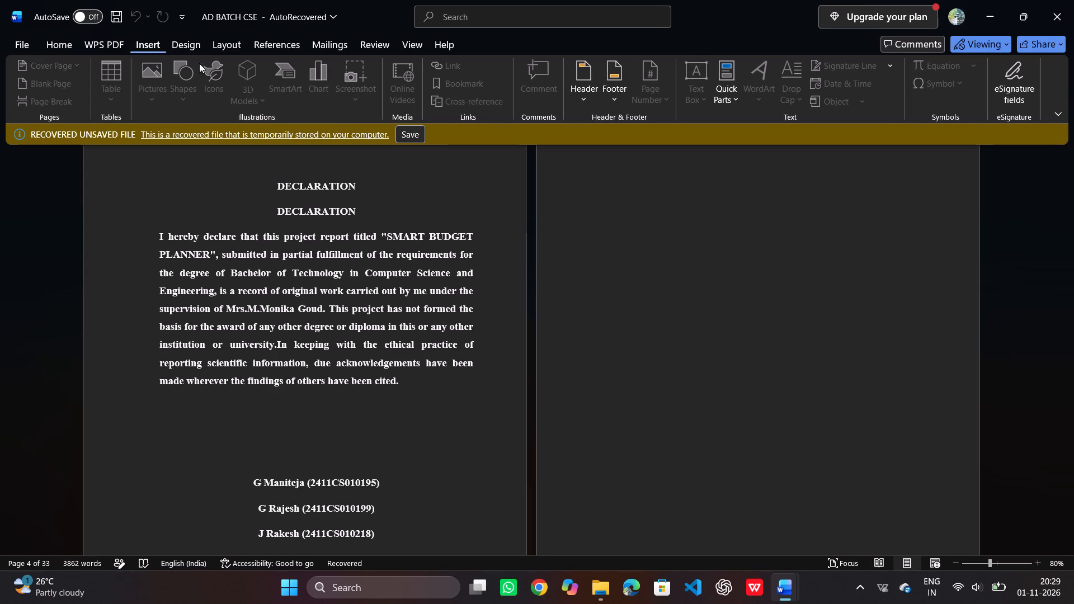
# Save the recovered file as AD BATCH CSE (AutoRecovered) in the OneDrive Documents folder.
pyautogui.click(409, 132)
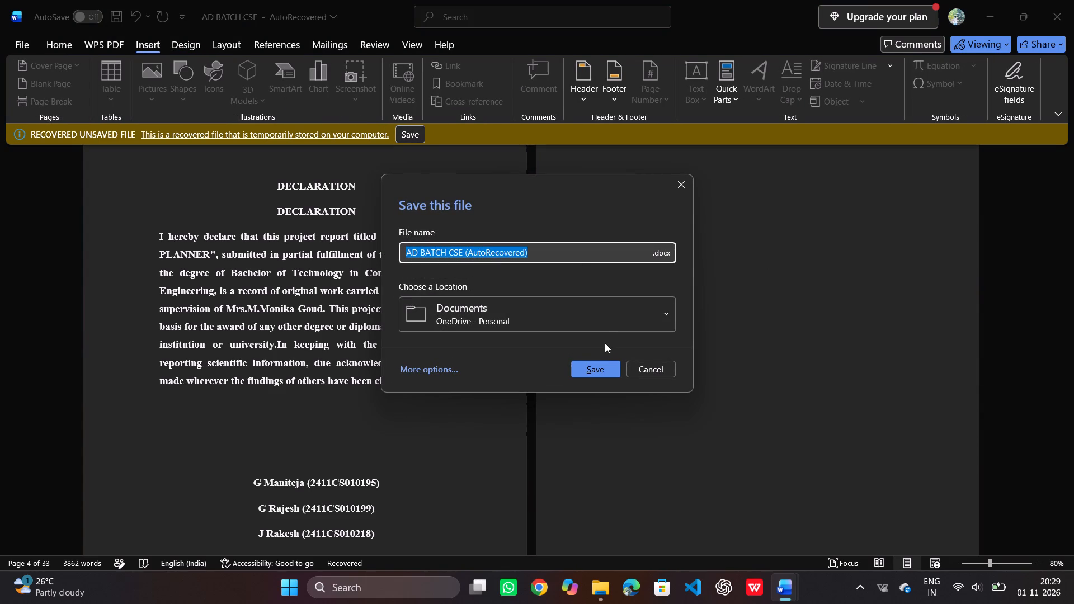
pyautogui.click(601, 365)
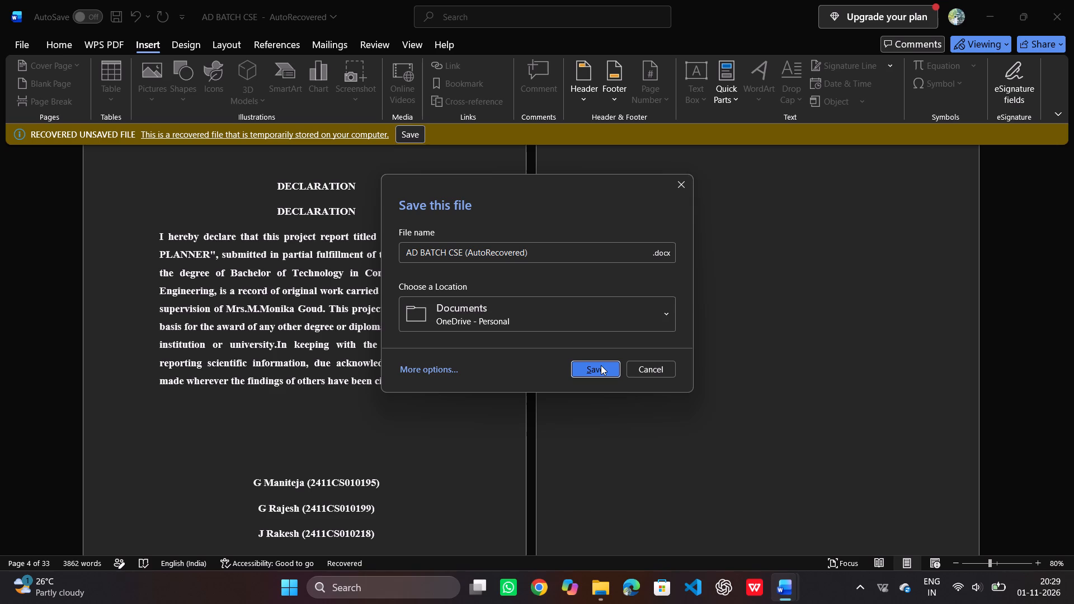
pyautogui.click(601, 365)
pyautogui.click(679, 176)
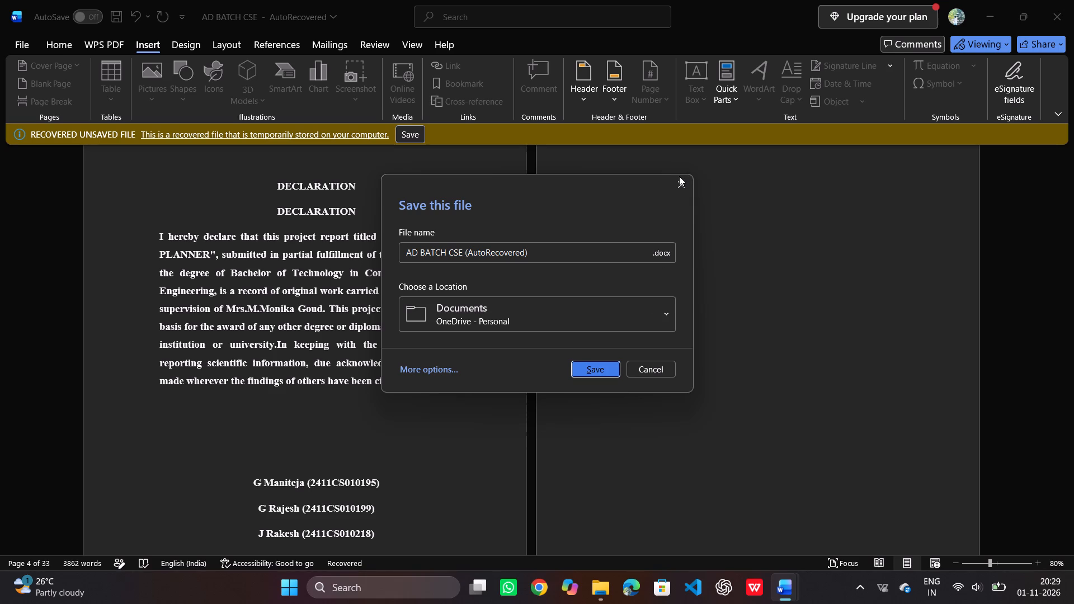
pyautogui.click(681, 185)
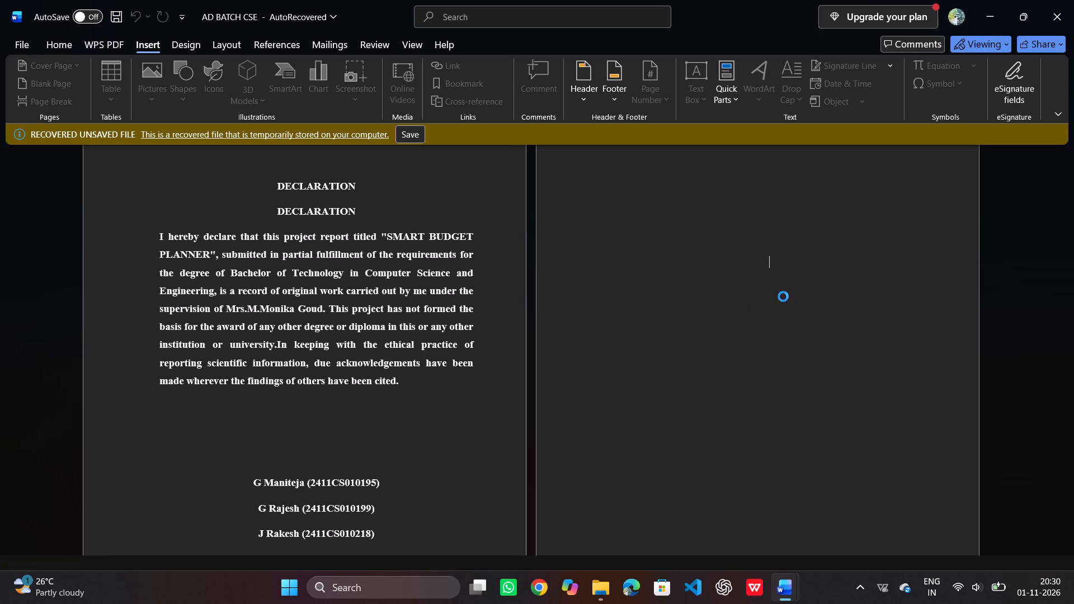
pyautogui.click(410, 48)
pyautogui.click(24, 43)
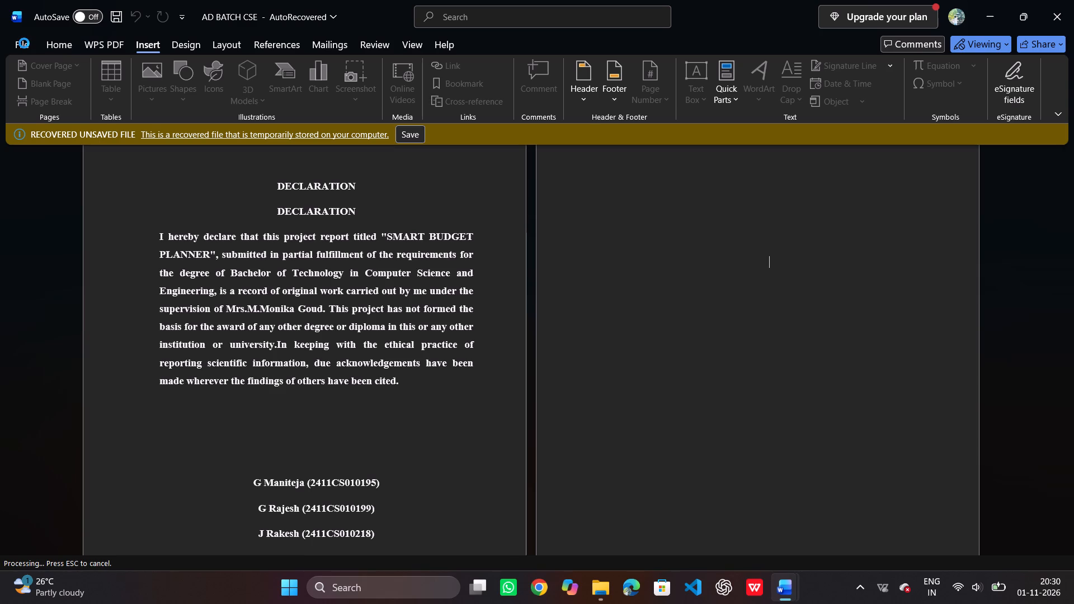
pyautogui.click(44, 86)
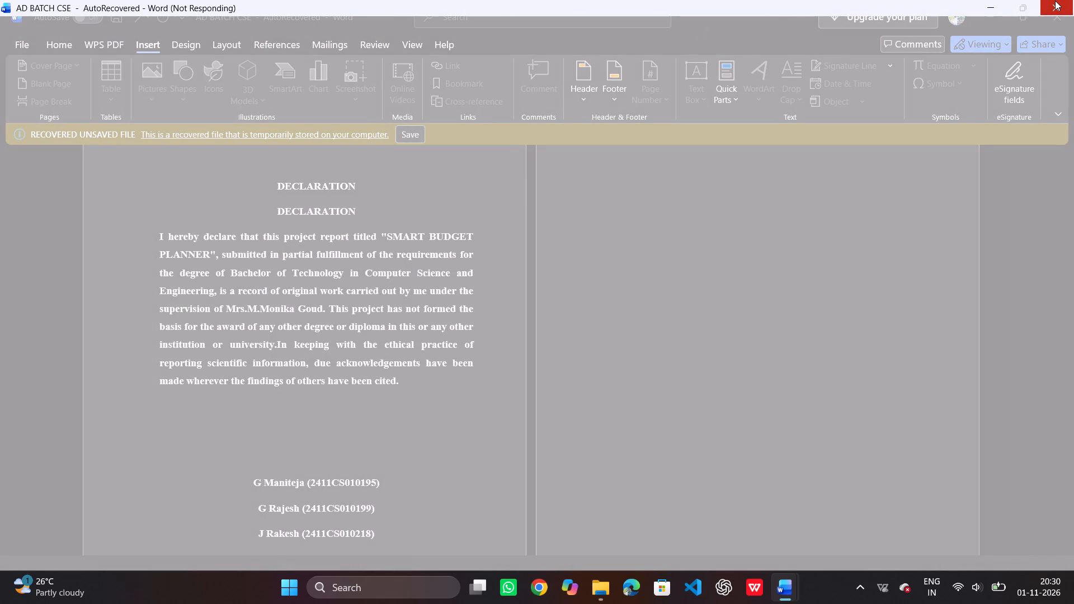
pyautogui.keyDown('ctrl'); pyautogui.scroll(-1, 1055, 1); pyautogui.keyUp('ctrl')
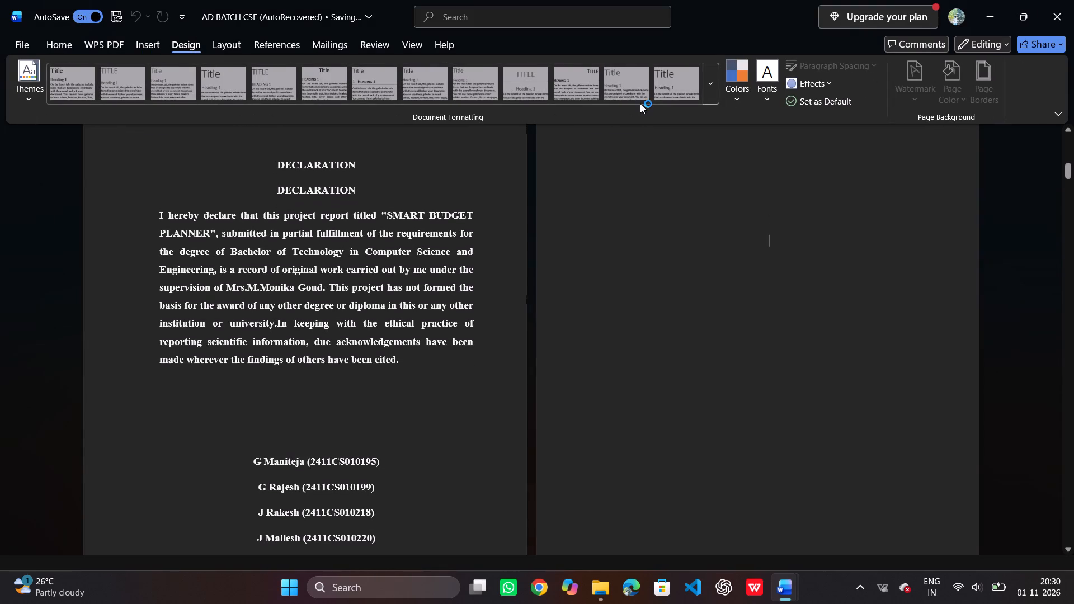
# Insert a blank page at the cursor on page 4, following the declaration page.
pyautogui.click(142, 43)
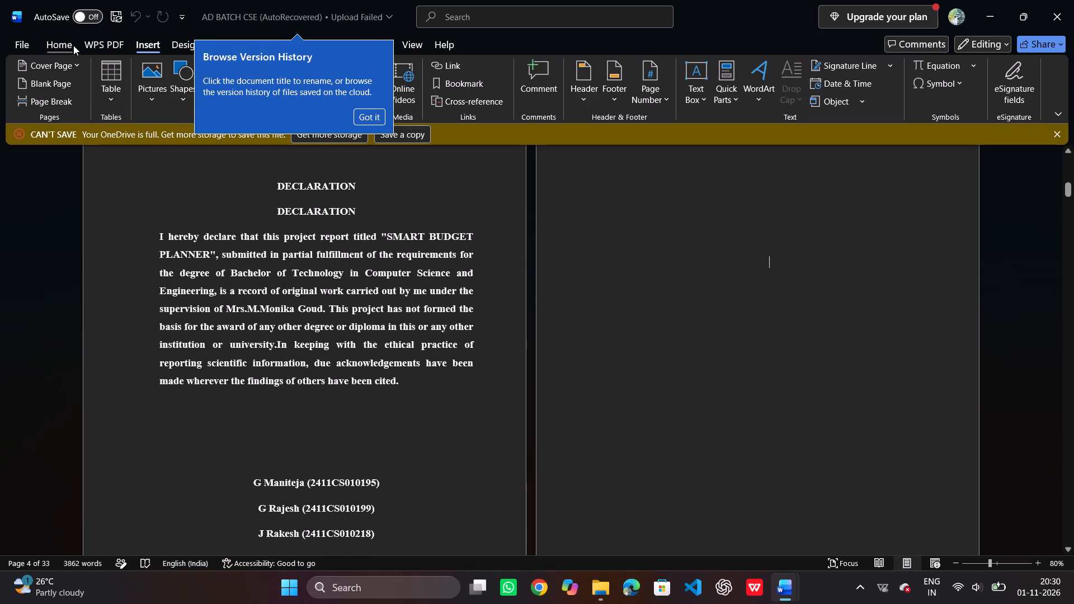
pyautogui.click(60, 83)
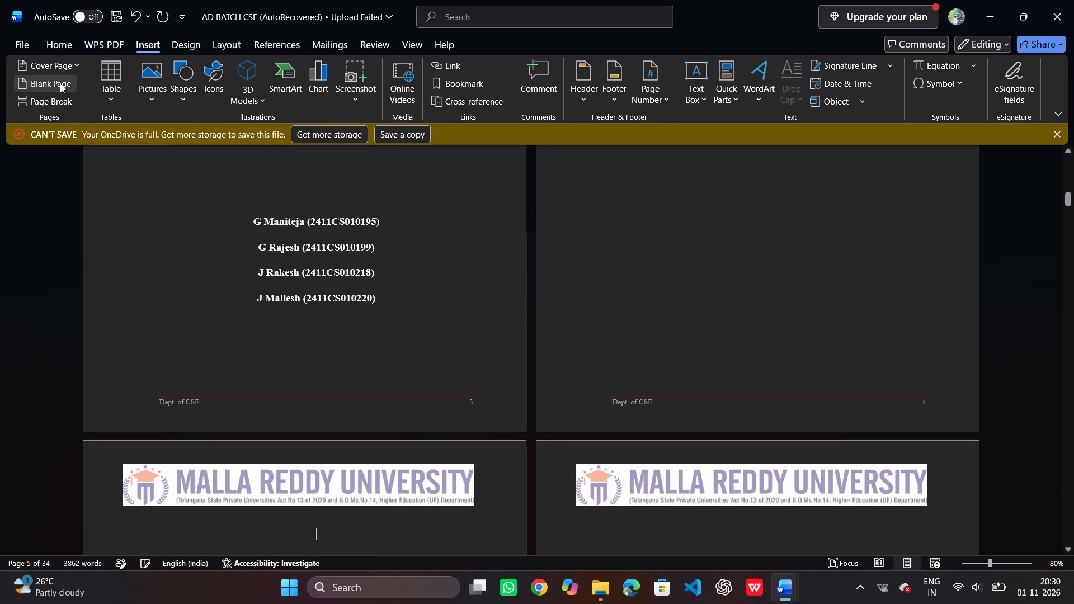
# Examine the report's front pages, from the cover and certificate through the declaration and blank pages to the abstract and contents.
pyautogui.scroll(-6, 467, 286)
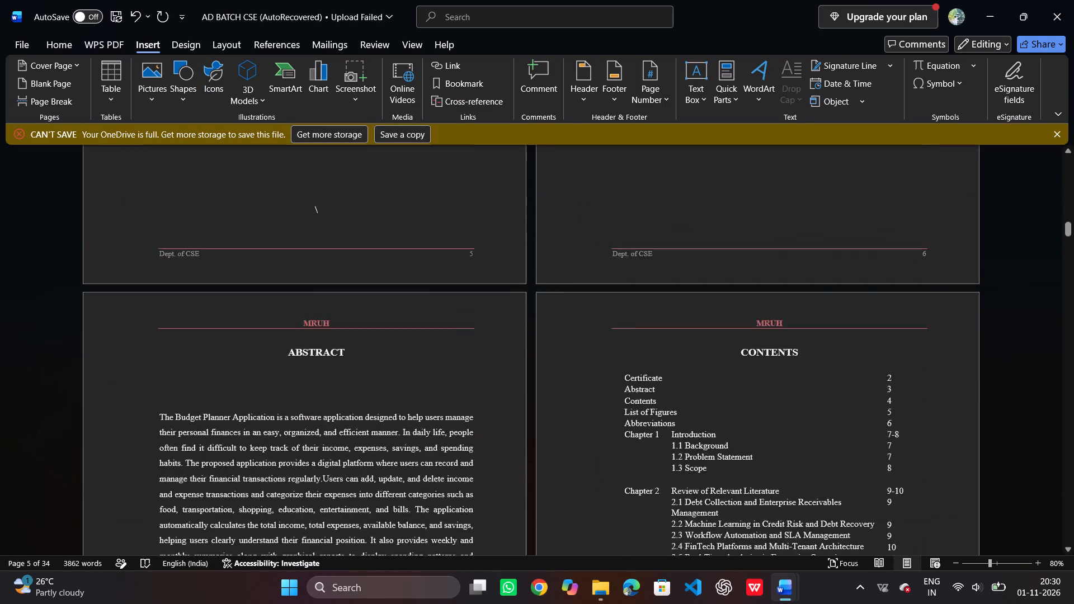
pyautogui.scroll(3, 467, 286)
pyautogui.scroll(-1, 467, 286)
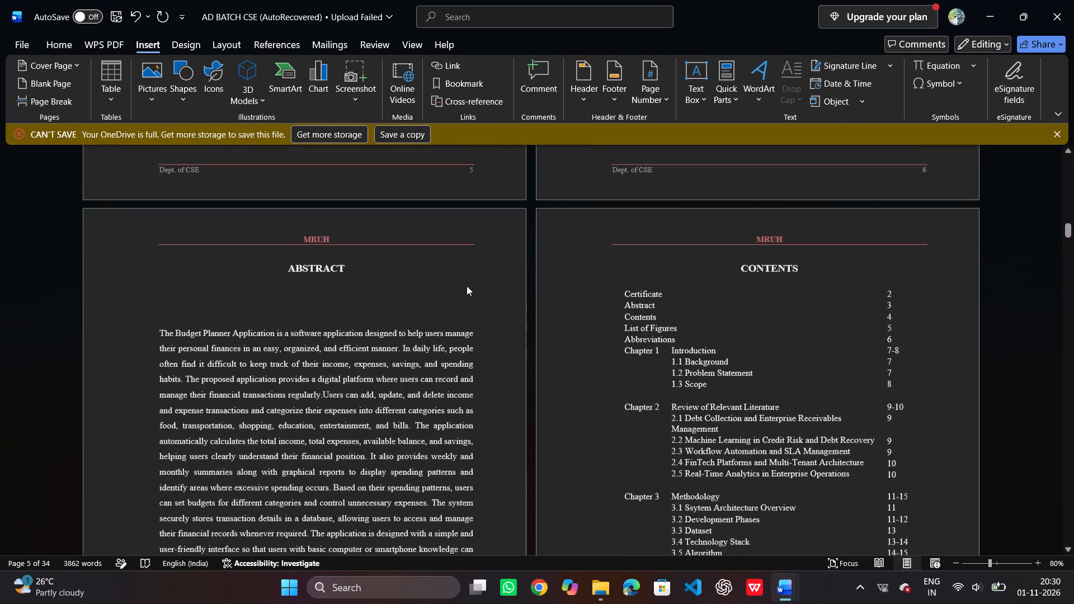
pyautogui.scroll(8, 467, 286)
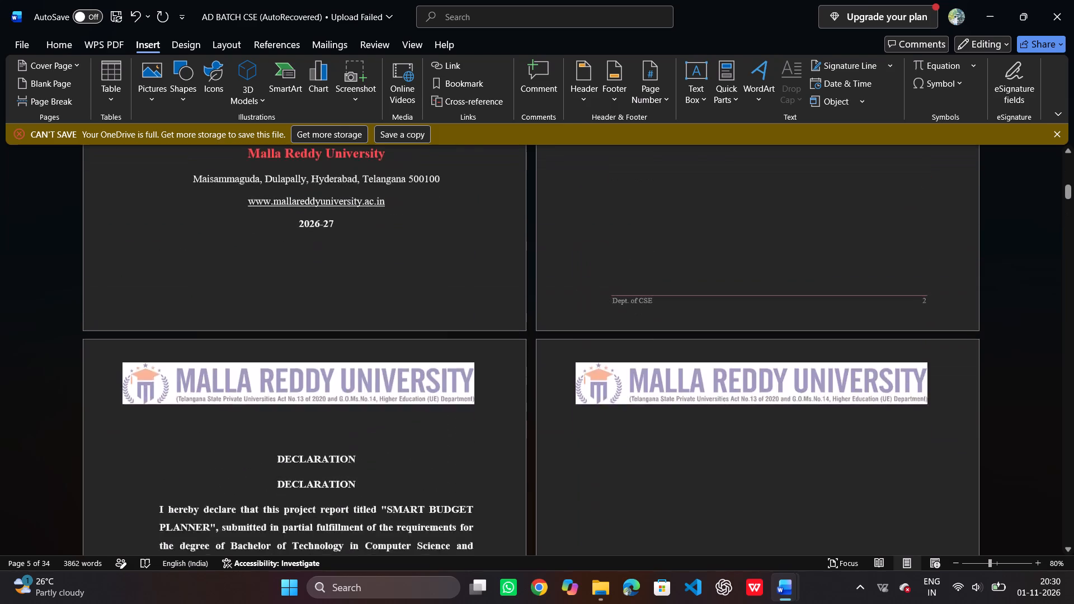
pyautogui.scroll(2, 467, 286)
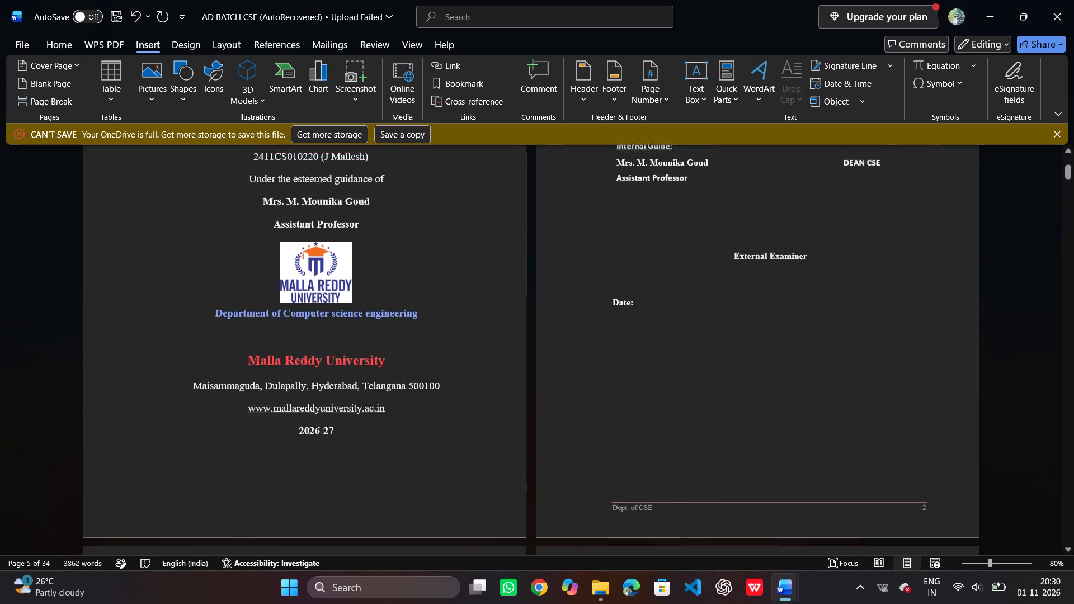
pyautogui.scroll(2, 467, 286)
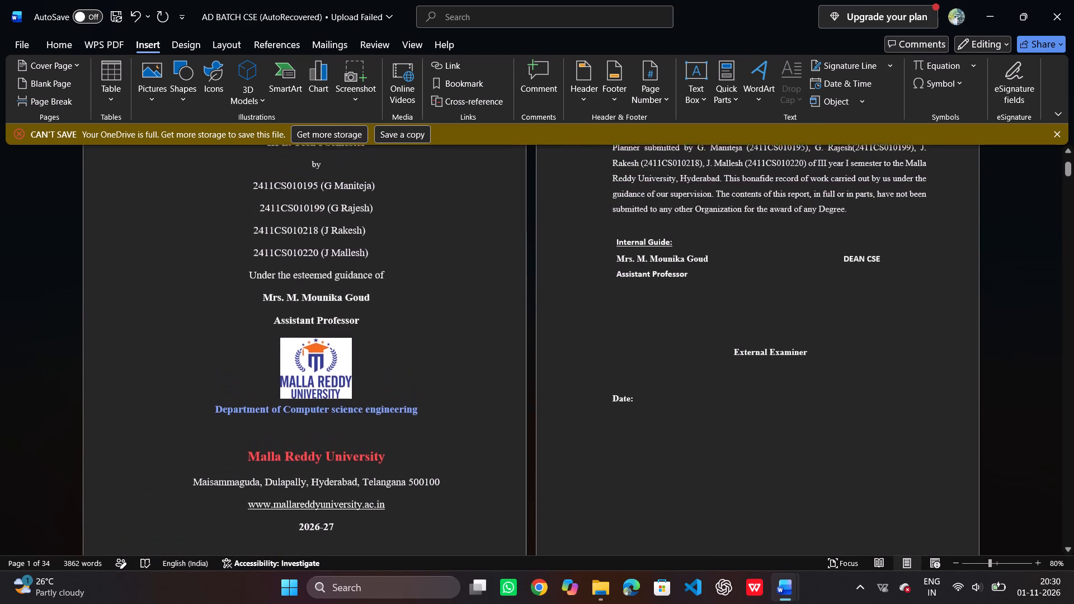
pyautogui.scroll(4, 467, 286)
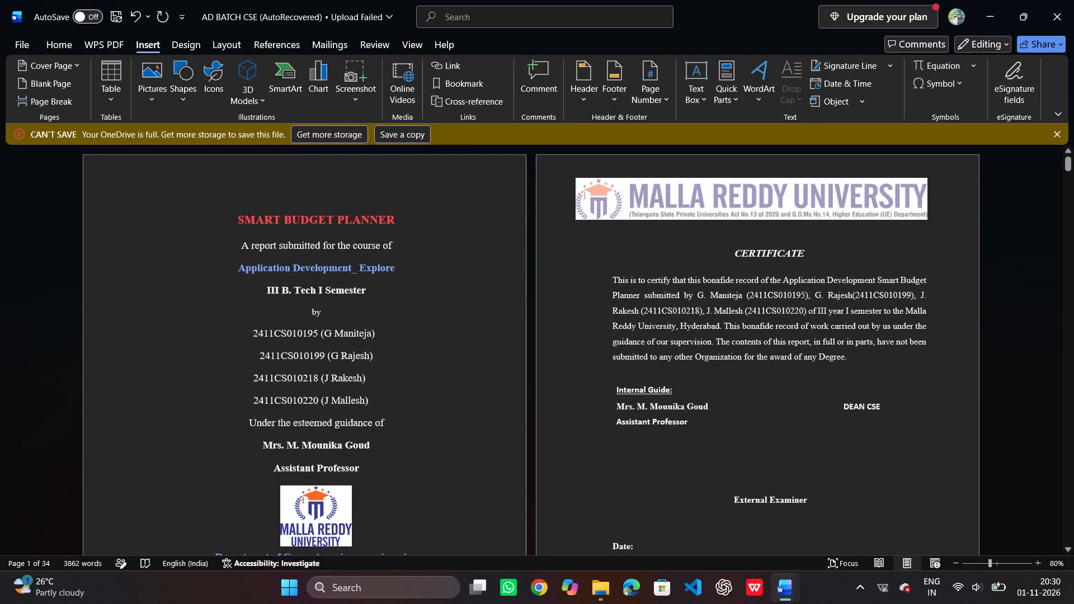
pyautogui.scroll(1, 467, 286)
pyautogui.scroll(-3, 467, 286)
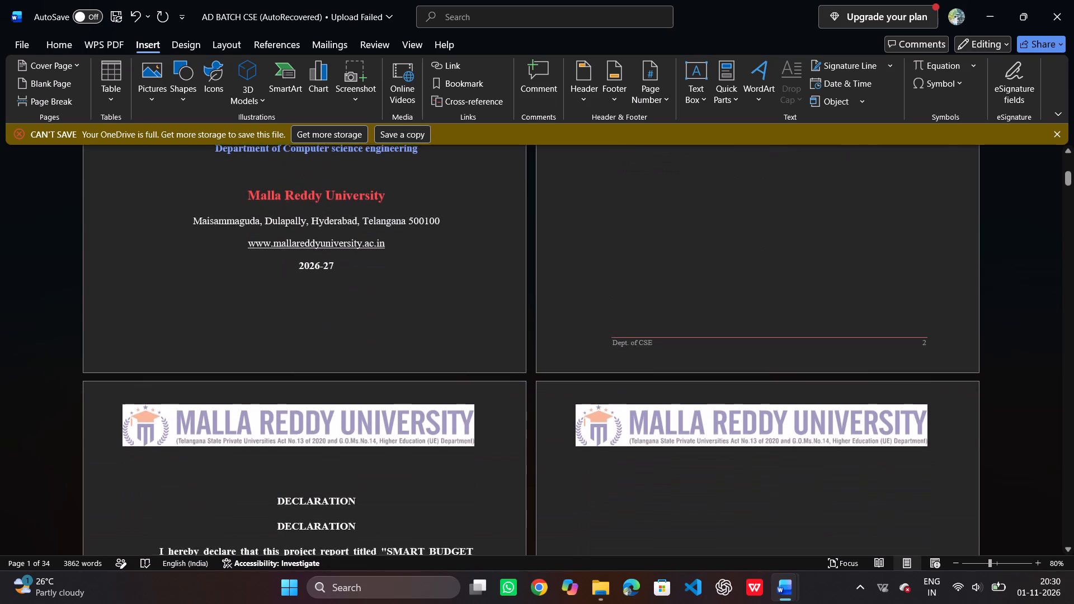
pyautogui.scroll(-1, 467, 286)
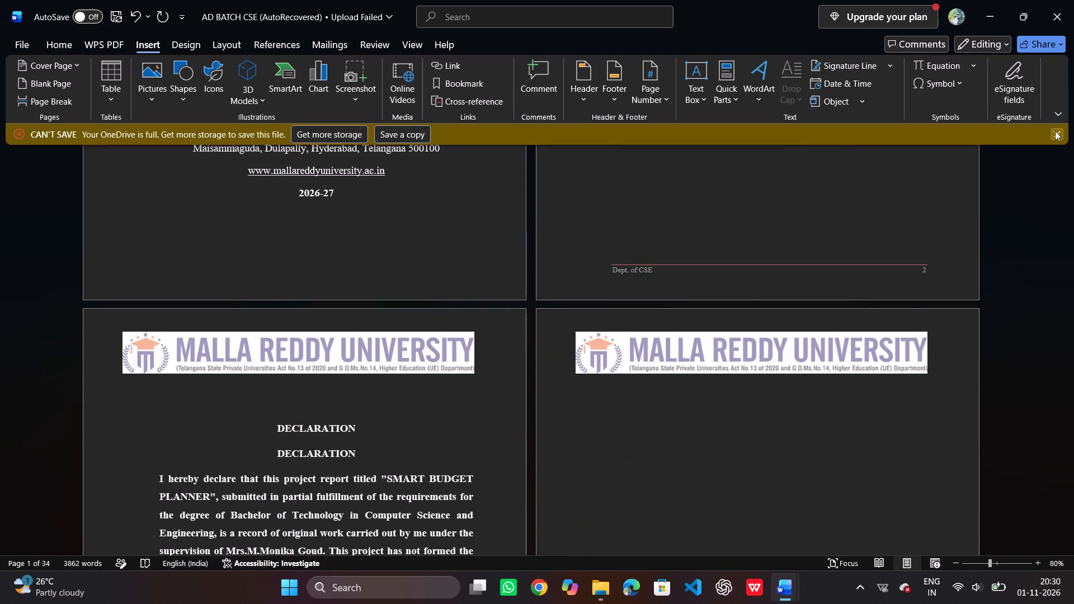
pyautogui.click(1056, 129)
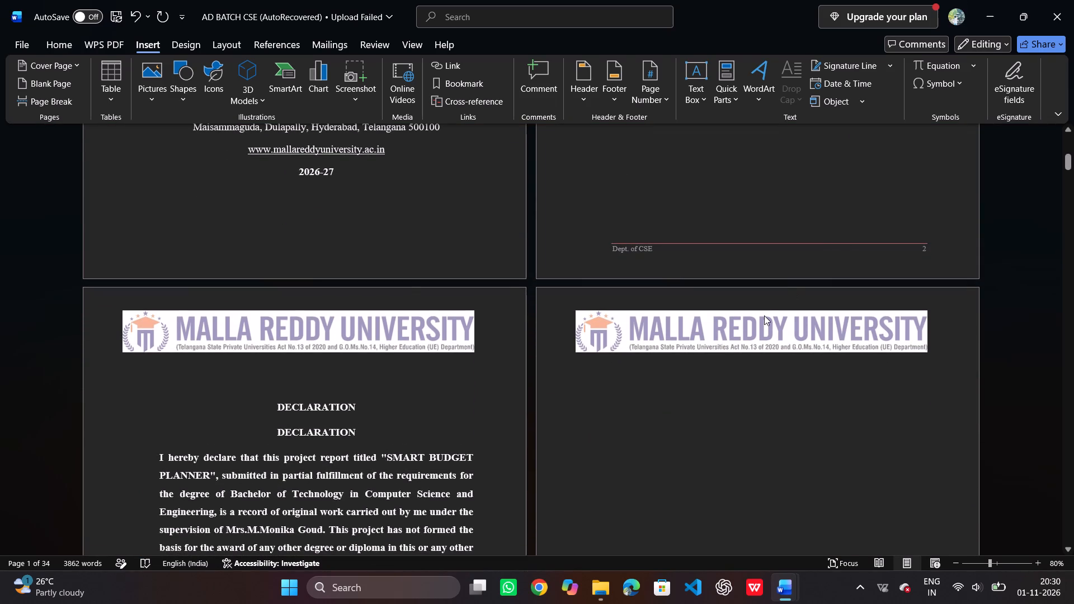
pyautogui.scroll(-1, 764, 315)
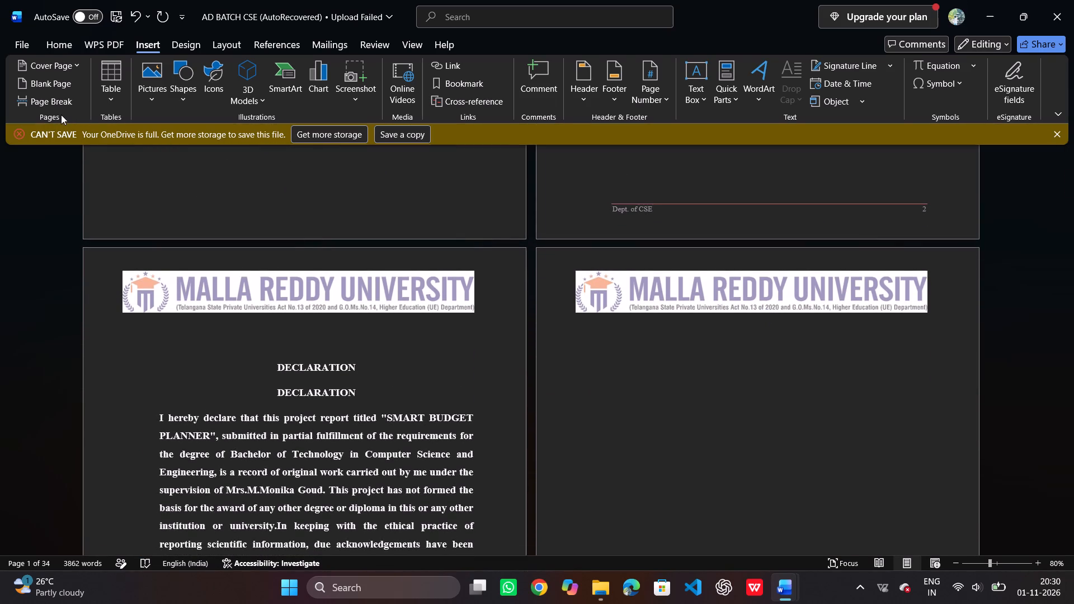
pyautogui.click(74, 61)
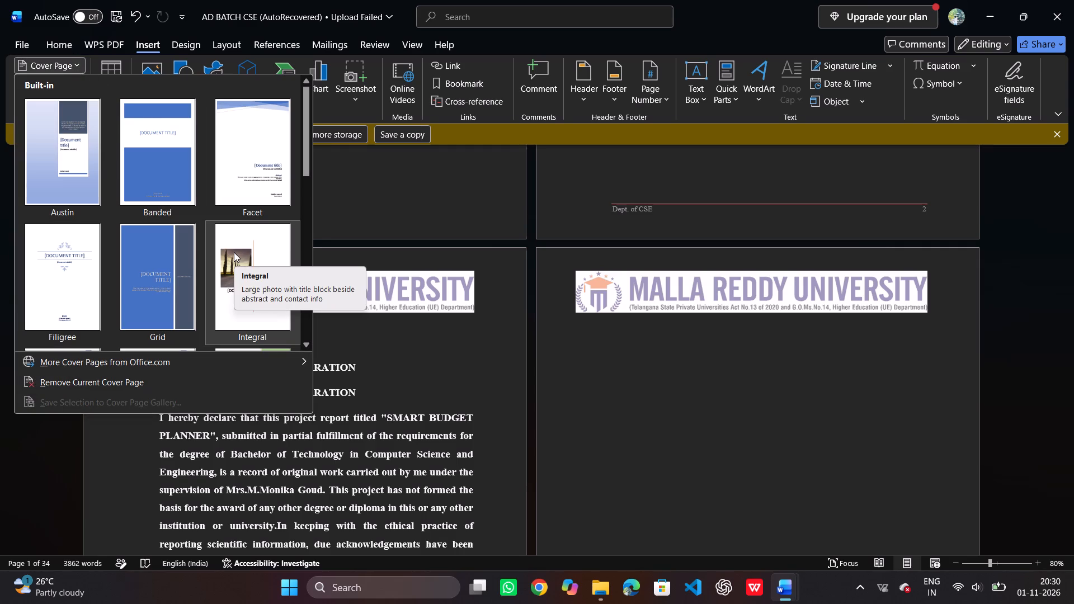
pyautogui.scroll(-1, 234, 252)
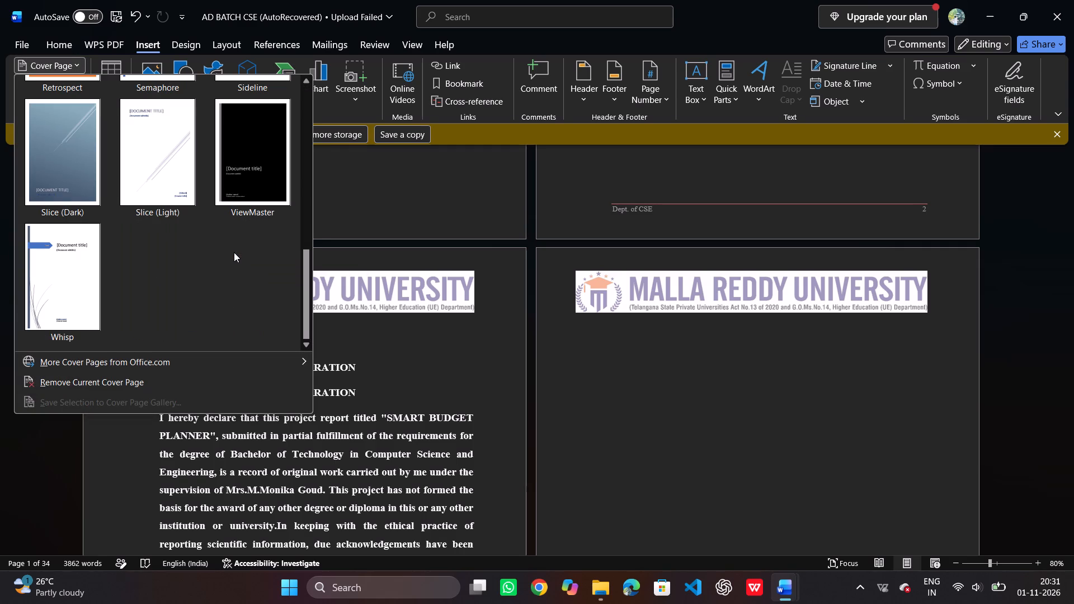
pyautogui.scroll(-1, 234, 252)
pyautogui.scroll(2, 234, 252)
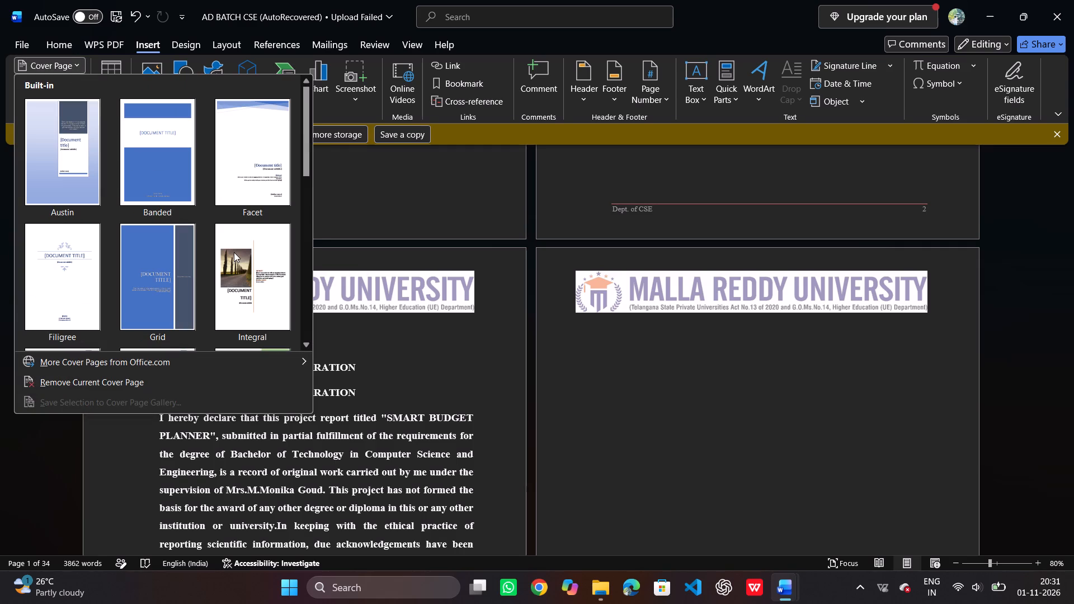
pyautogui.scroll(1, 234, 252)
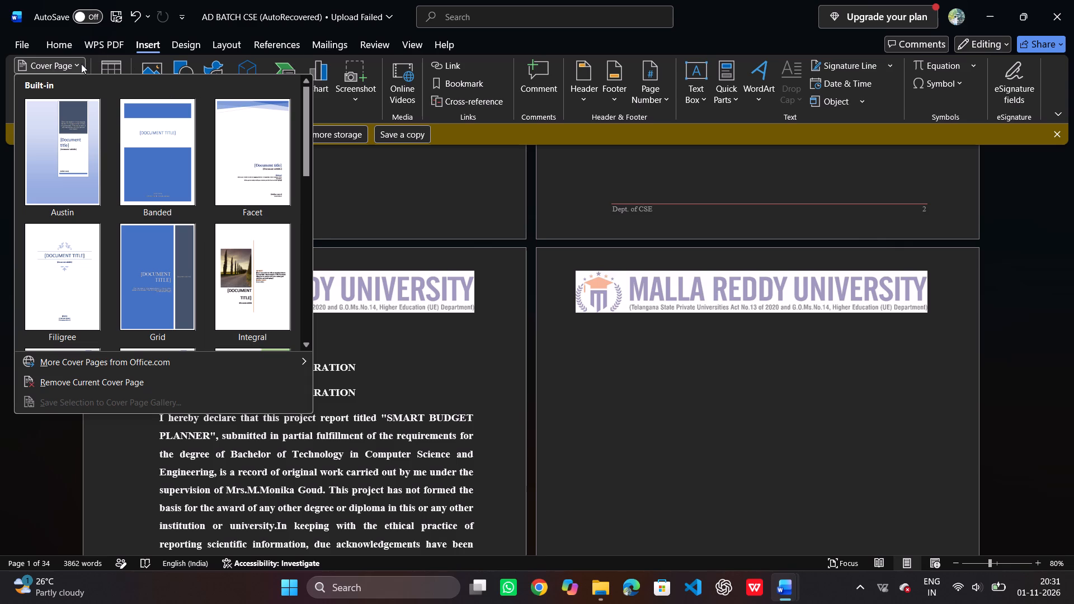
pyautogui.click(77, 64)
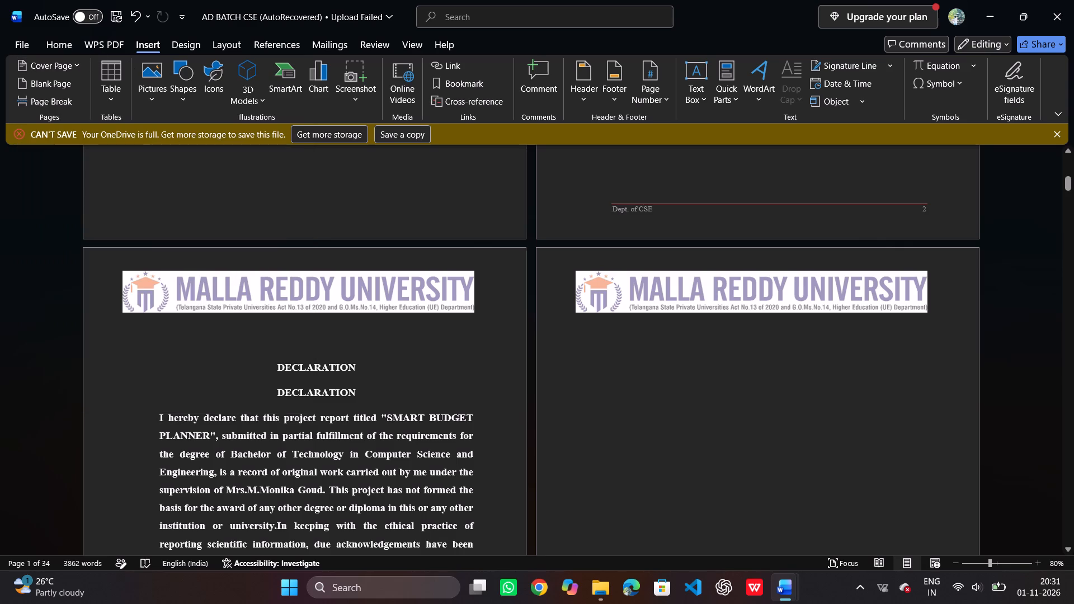
# Delete the empty page 6 that sits directly before the abstract.
pyautogui.scroll(-7, 679, 363)
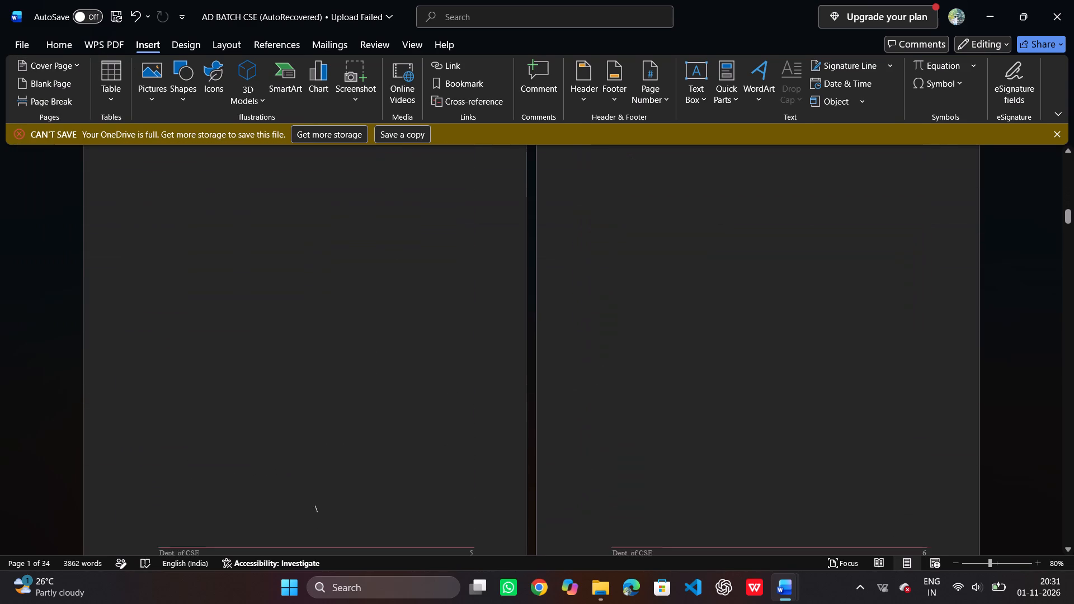
pyautogui.scroll(-2, 679, 363)
pyautogui.scroll(2, 679, 363)
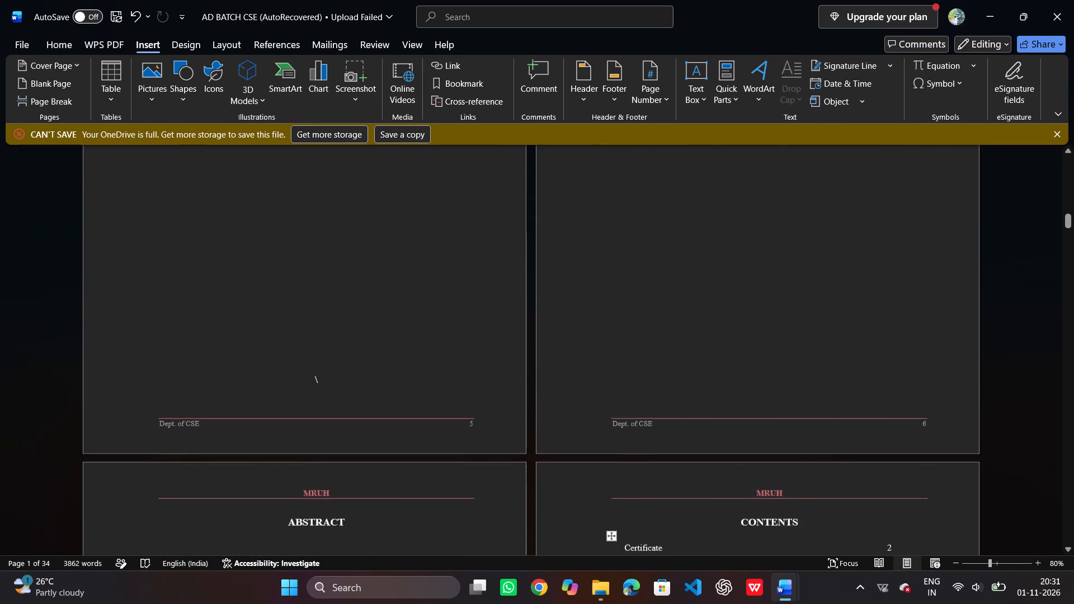
pyautogui.click(679, 363)
pyautogui.scroll(3, 679, 363)
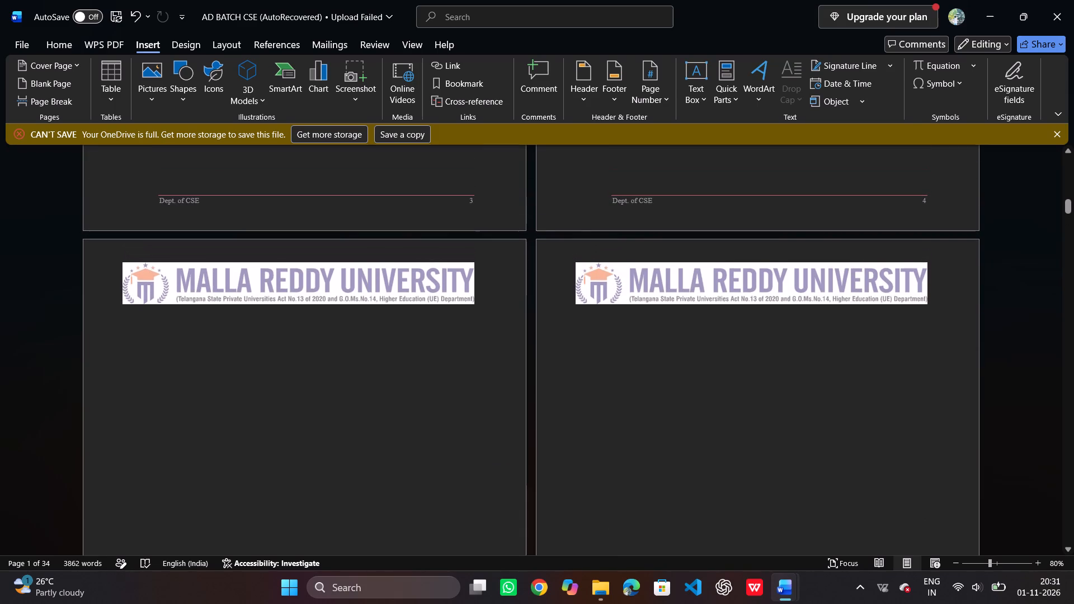
pyautogui.press('BackSpace')
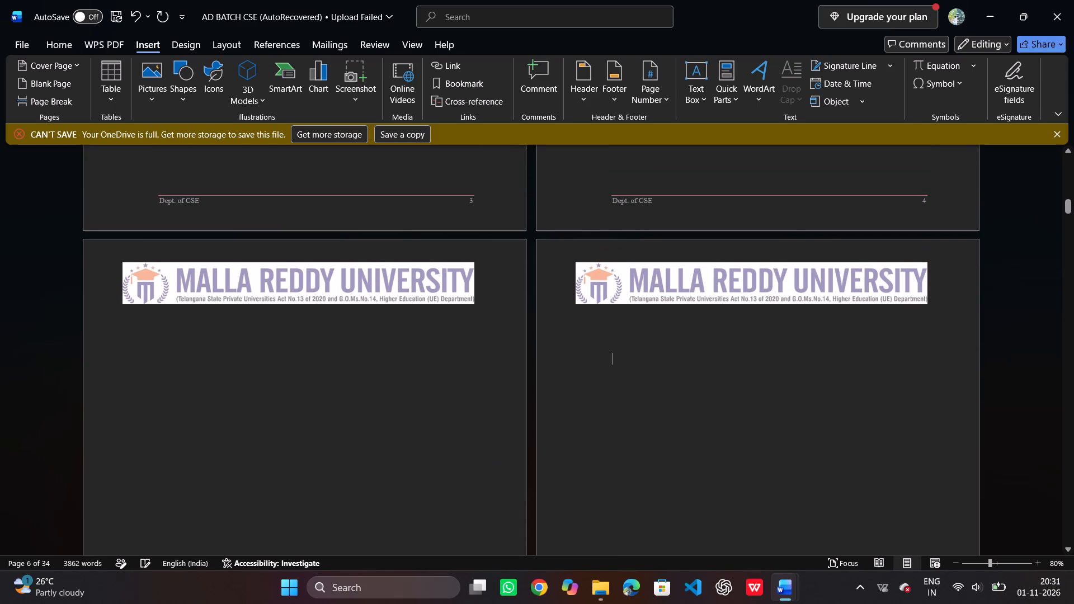
pyautogui.press('BackSpace')
pyautogui.press('BackSpace')
# Delete the stray backslash and all empty lines on page 5 so that this blank page is removed.
pyautogui.scroll(3, 704, 350)
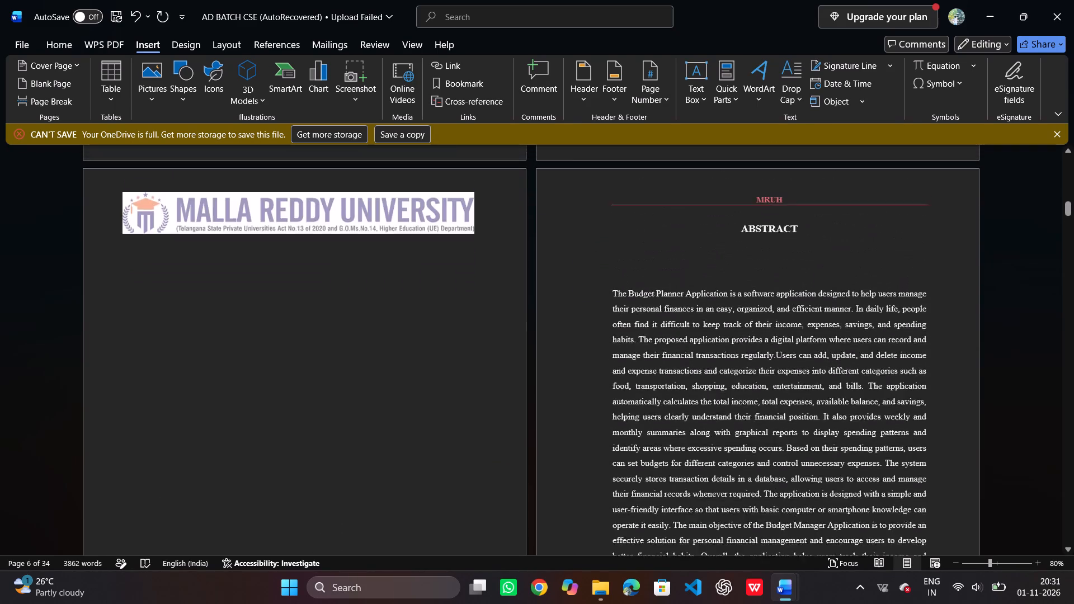
pyautogui.scroll(1, 704, 350)
pyautogui.scroll(-2, 704, 350)
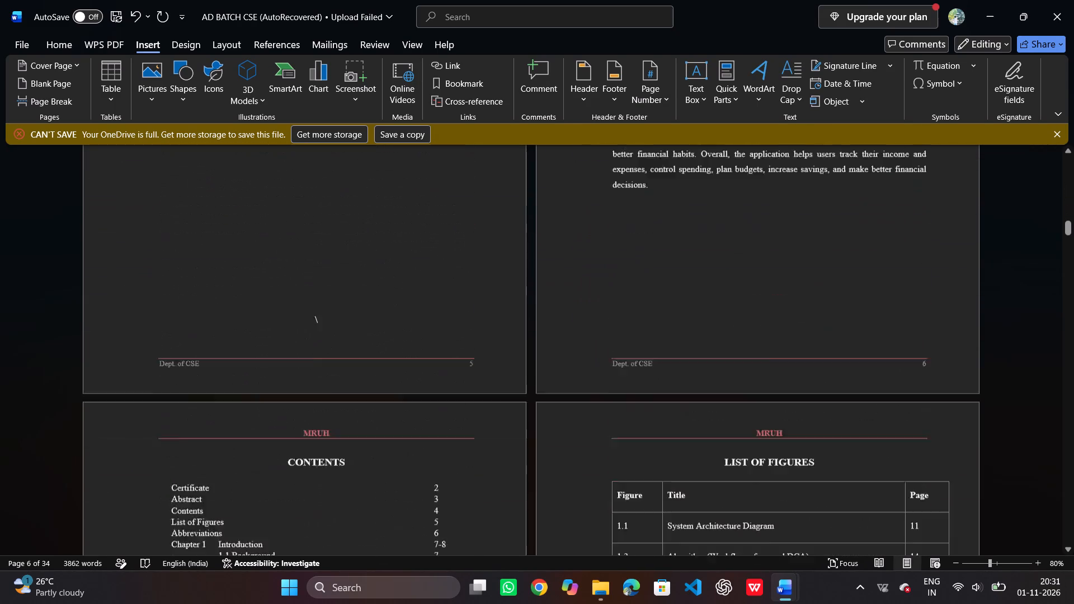
pyautogui.scroll(1, 704, 350)
pyautogui.press('BackSpace')
pyautogui.press('BackSpace')
pyautogui.press('BackSpace')
pyautogui.press('BackSpace')
pyautogui.press('BackSpace')
pyautogui.press('BackSpace')
pyautogui.press('BackSpace')
pyautogui.press('BackSpace')
pyautogui.press('BackSpace')
pyautogui.press('BackSpace')
pyautogui.press('BackSpace')
pyautogui.press('BackSpace')
pyautogui.press('BackSpace')
pyautogui.press('BackSpace')
pyautogui.press('BackSpace')
pyautogui.press('BackSpace')
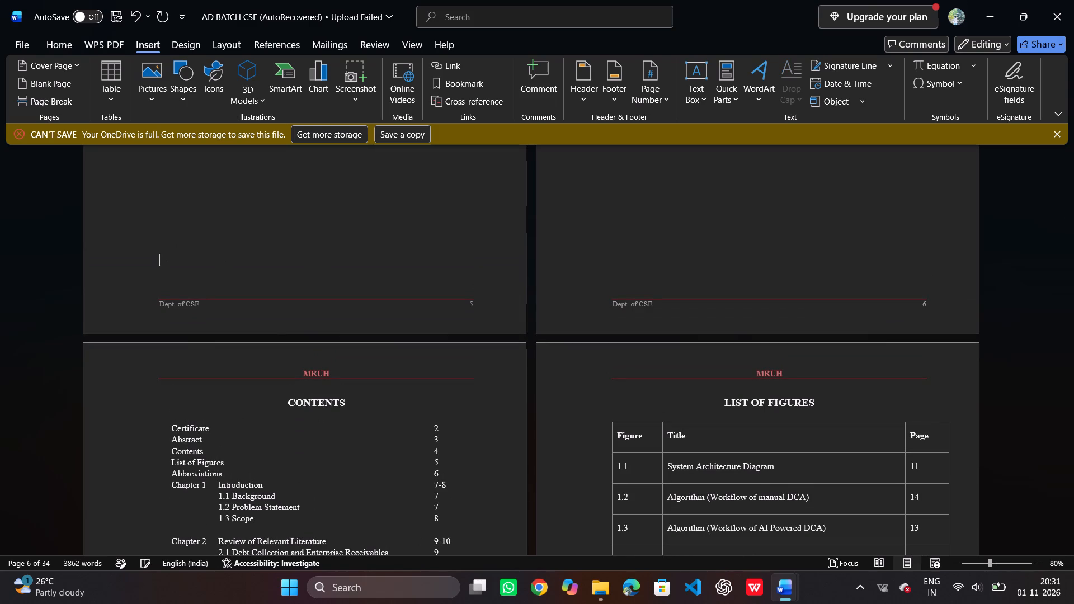
pyautogui.press('BackSpace')
pyautogui.press('BackSpace')
pyautogui.press('BackSpace')
pyautogui.press('BackSpace')
pyautogui.press('BackSpace')
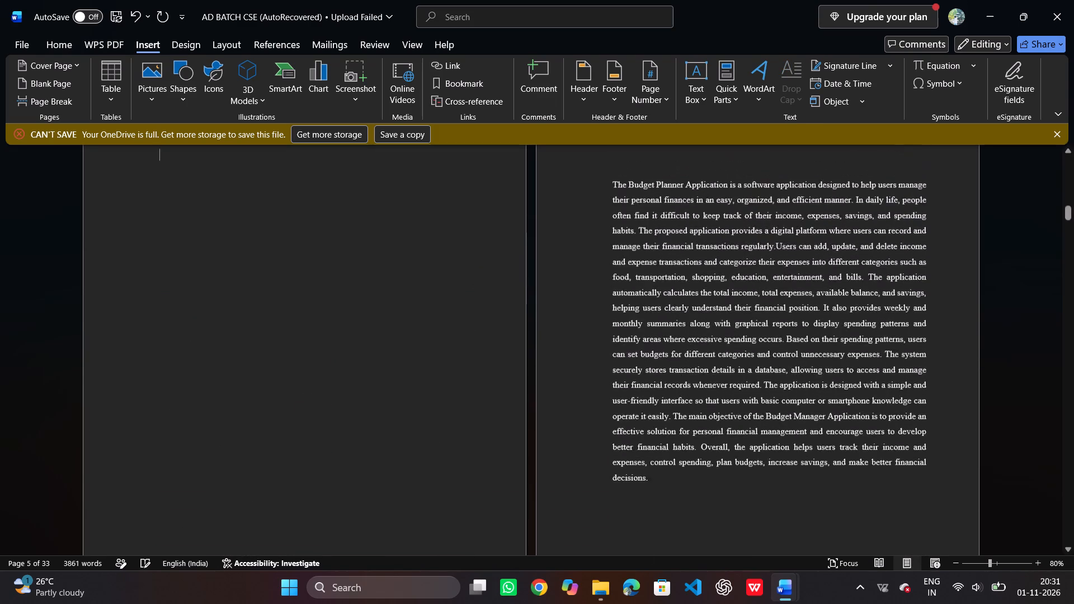
pyautogui.press('BackSpace')
pyautogui.press('BackSpace')
# Remove the remaining blank page 4 between the declaration and the abstract.
pyautogui.scroll(1, 712, 378)
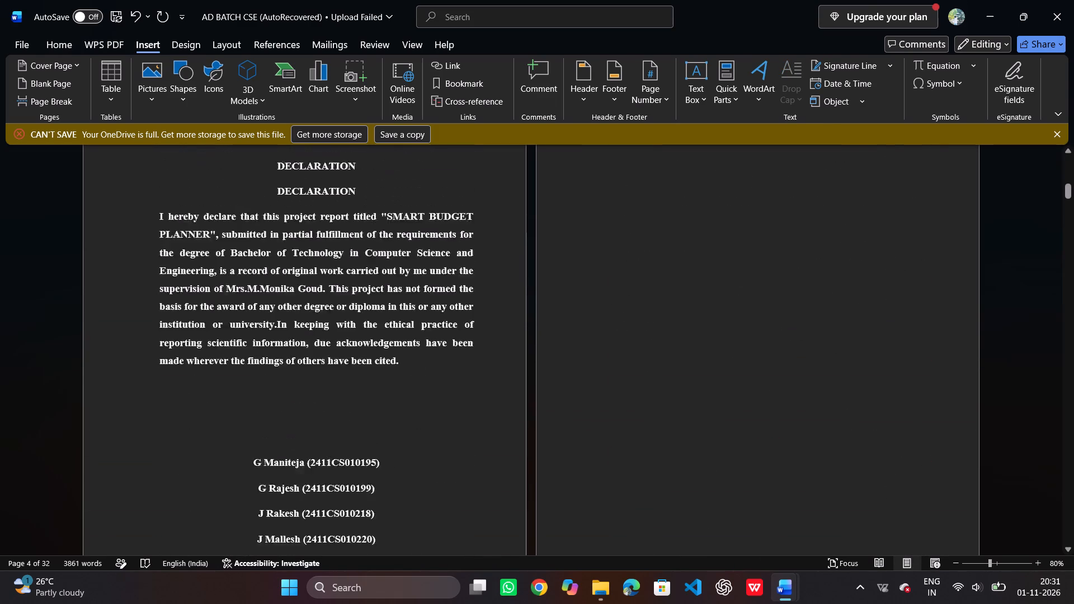
pyautogui.scroll(1, 712, 378)
pyautogui.scroll(-4, 712, 378)
pyautogui.scroll(2, 712, 378)
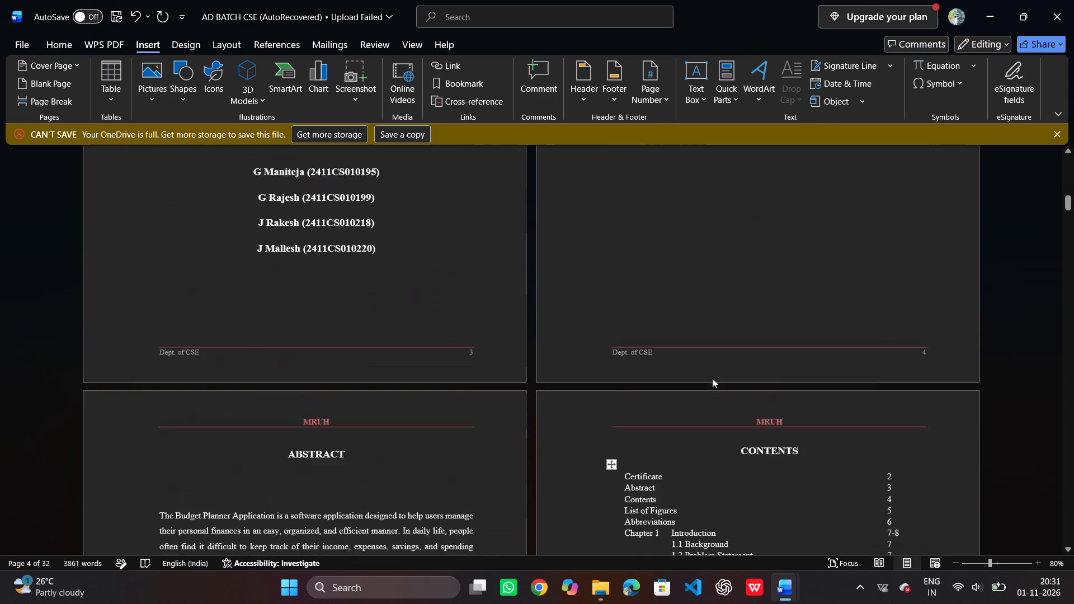
pyautogui.scroll(2, 712, 378)
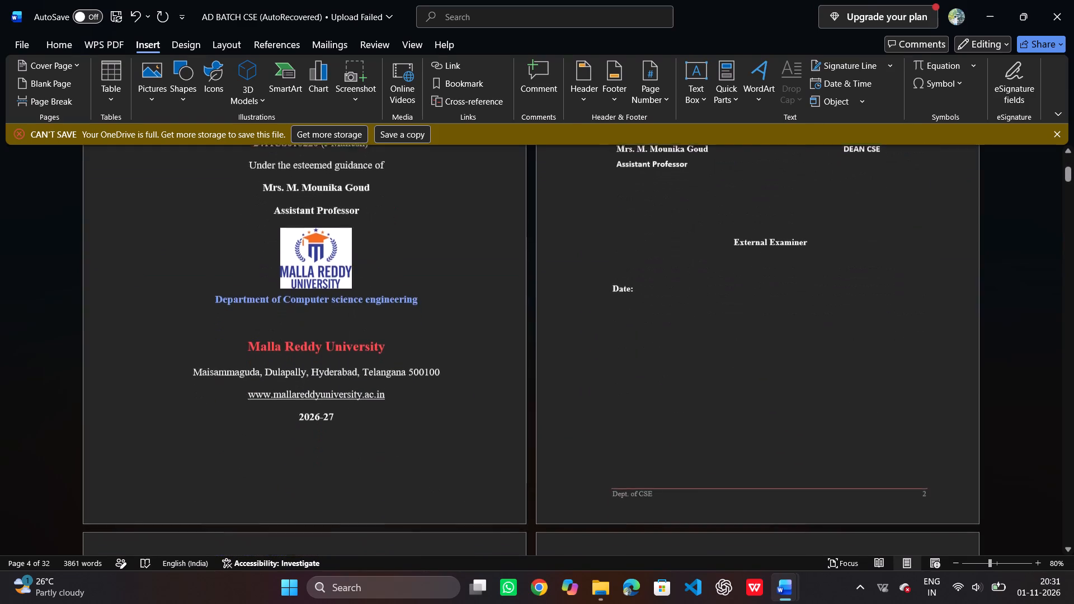
pyautogui.press('BackSpace')
pyautogui.press('BackSpace')
pyautogui.press('BackSpace')
pyautogui.press('BackSpace')
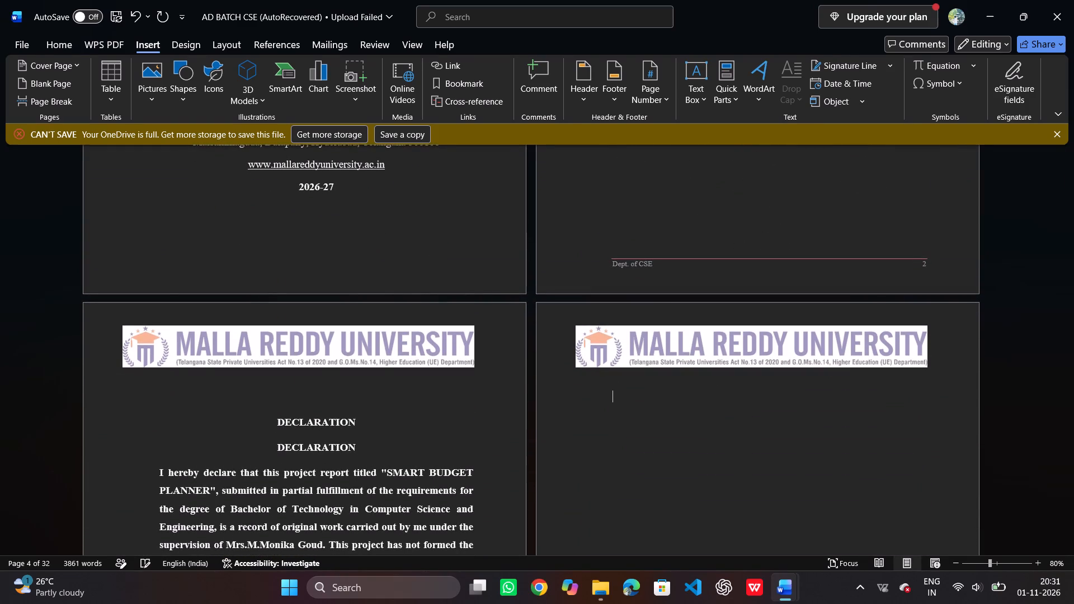
pyautogui.press('BackSpace')
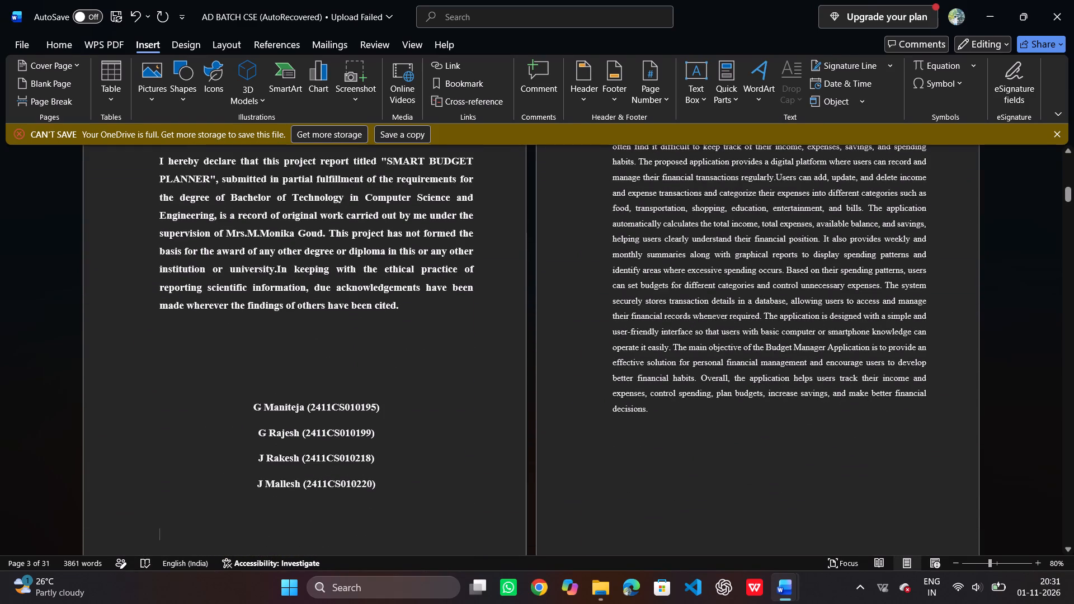
# Examine the front pages from the cover and certificate through the declaration and abstract to the contents.
pyautogui.scroll(-3, 712, 378)
pyautogui.scroll(1, 712, 378)
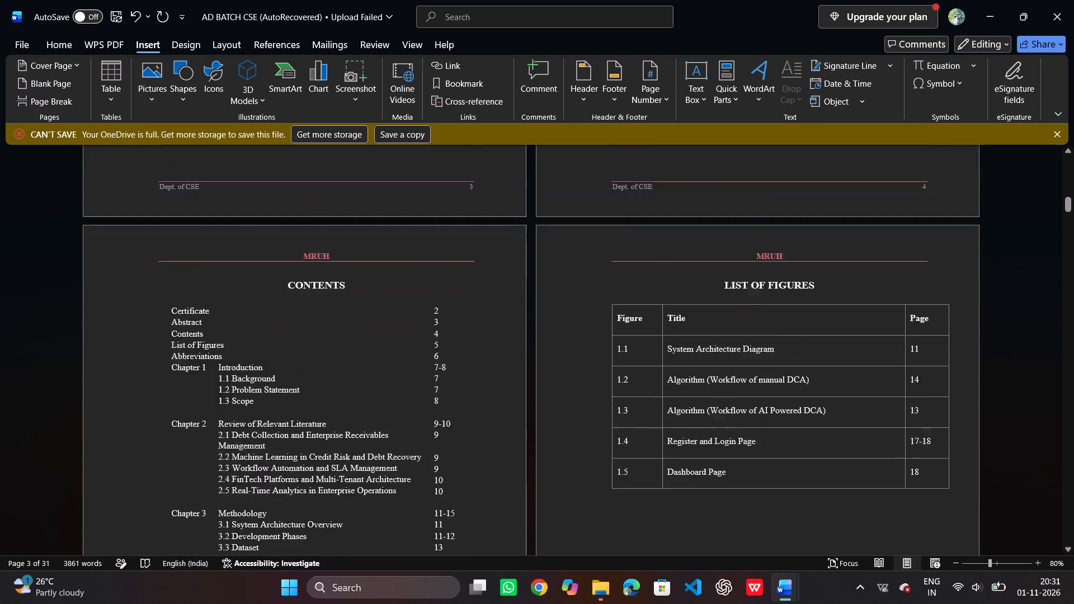
pyautogui.scroll(5, 712, 378)
pyautogui.scroll(-2, 712, 378)
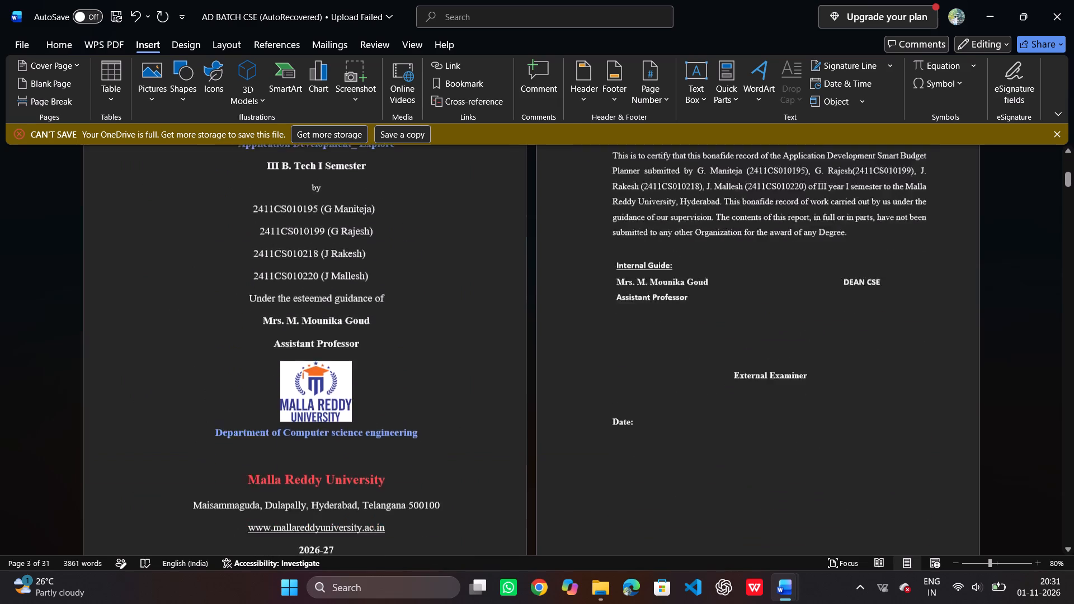
pyautogui.scroll(-1, 712, 378)
pyautogui.scroll(2, 712, 378)
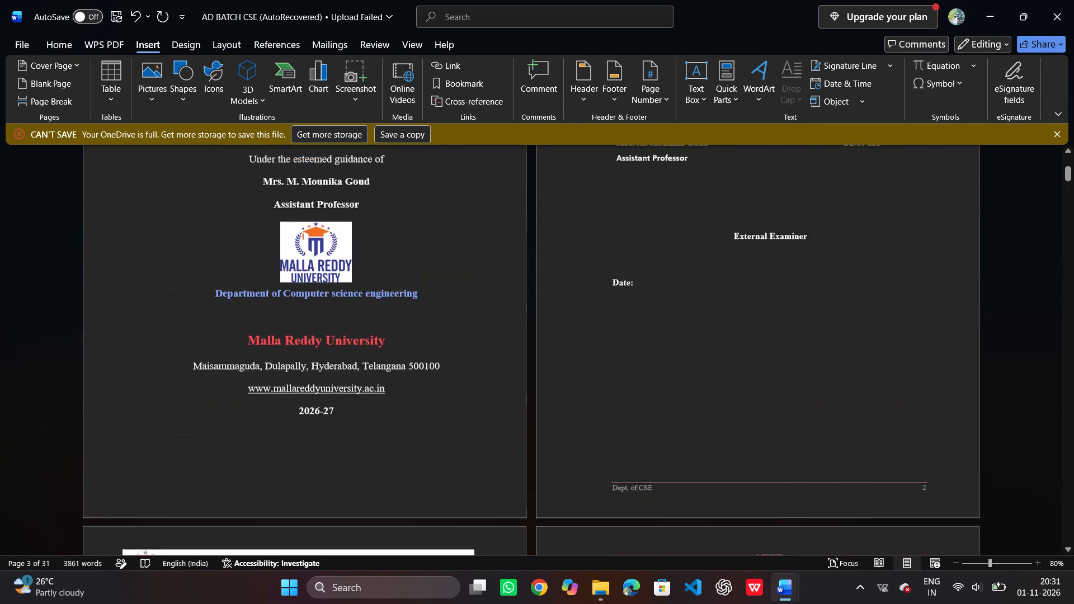
pyautogui.scroll(3, 712, 378)
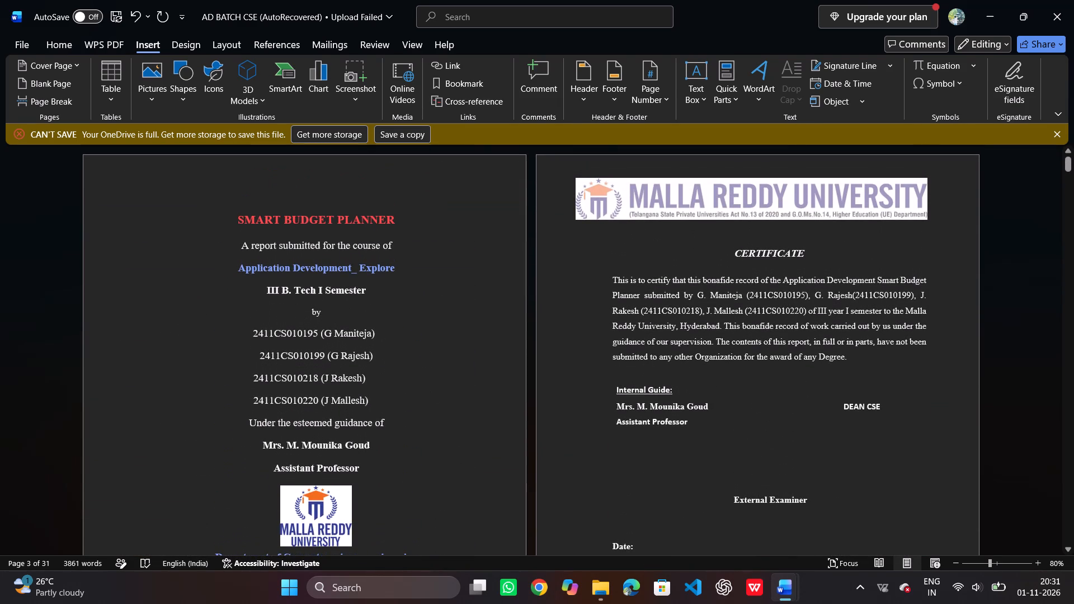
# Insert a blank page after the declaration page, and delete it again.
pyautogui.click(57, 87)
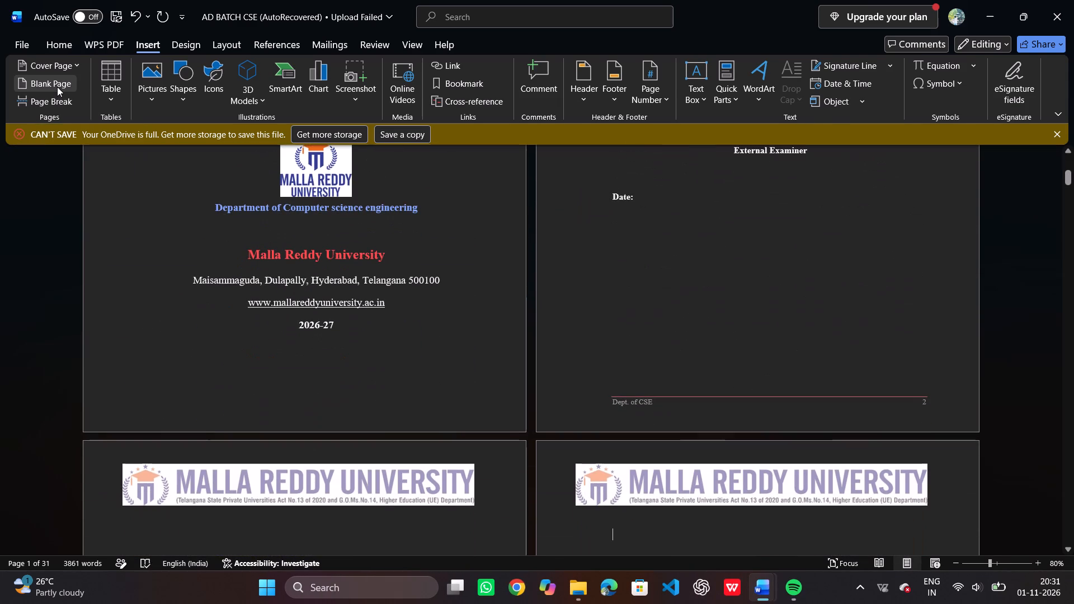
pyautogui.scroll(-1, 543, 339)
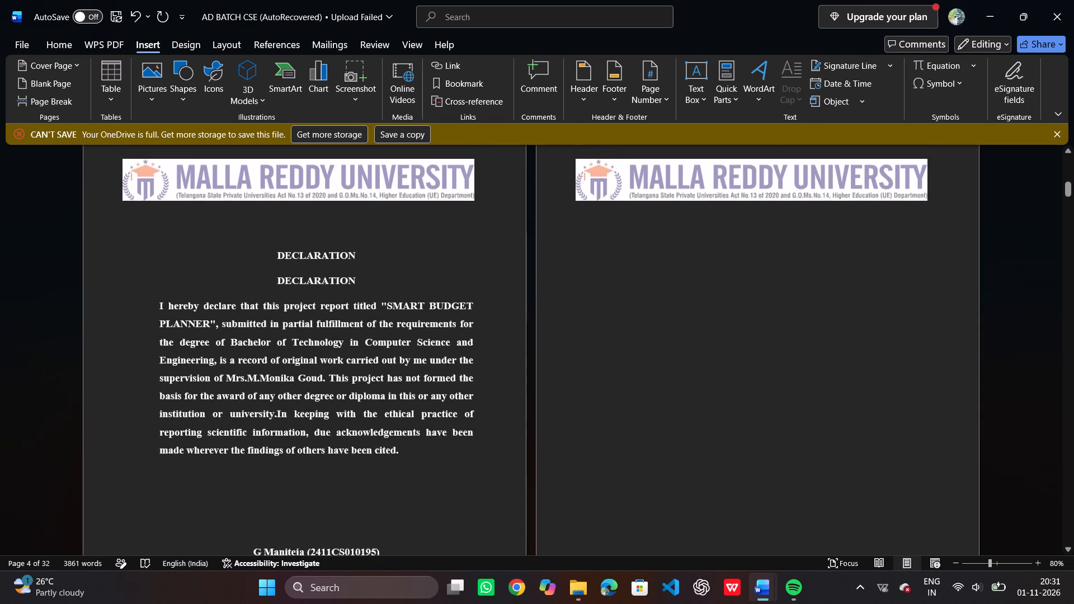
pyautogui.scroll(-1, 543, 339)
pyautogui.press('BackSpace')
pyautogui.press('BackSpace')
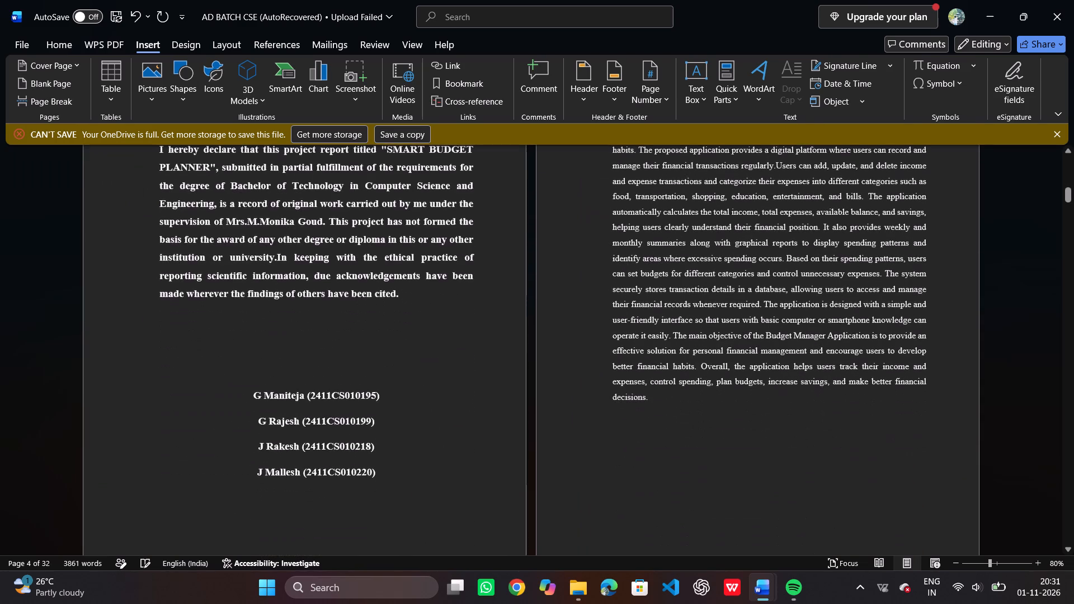
# Review the order and content of the cover, certificate, declaration, abstract and contents pages.
pyautogui.scroll(4, 543, 339)
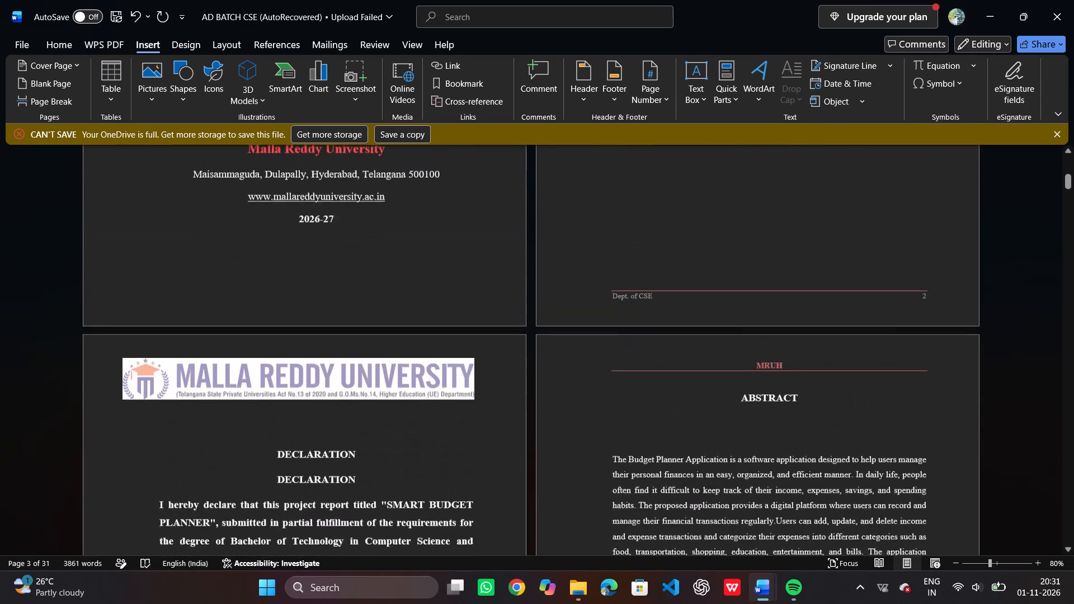
pyautogui.scroll(2, 543, 339)
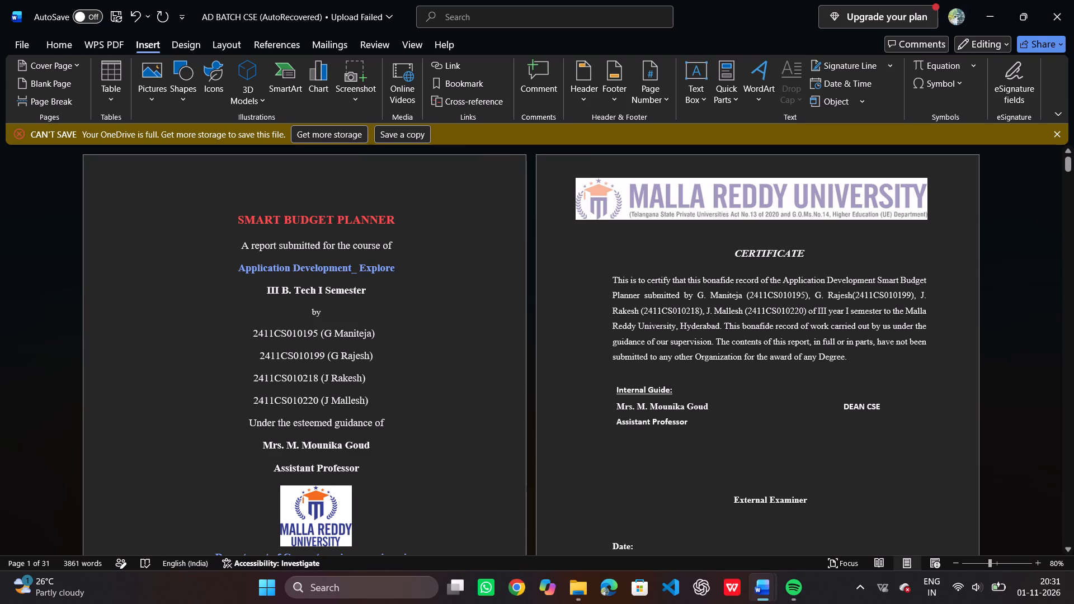
pyautogui.scroll(-2, 543, 339)
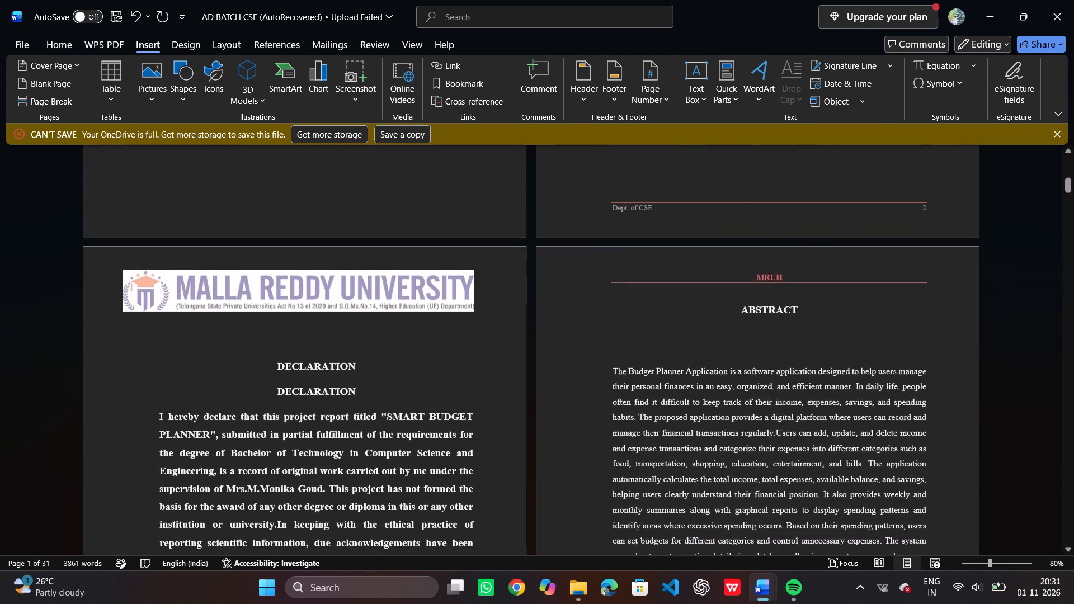
pyautogui.scroll(-1, 543, 339)
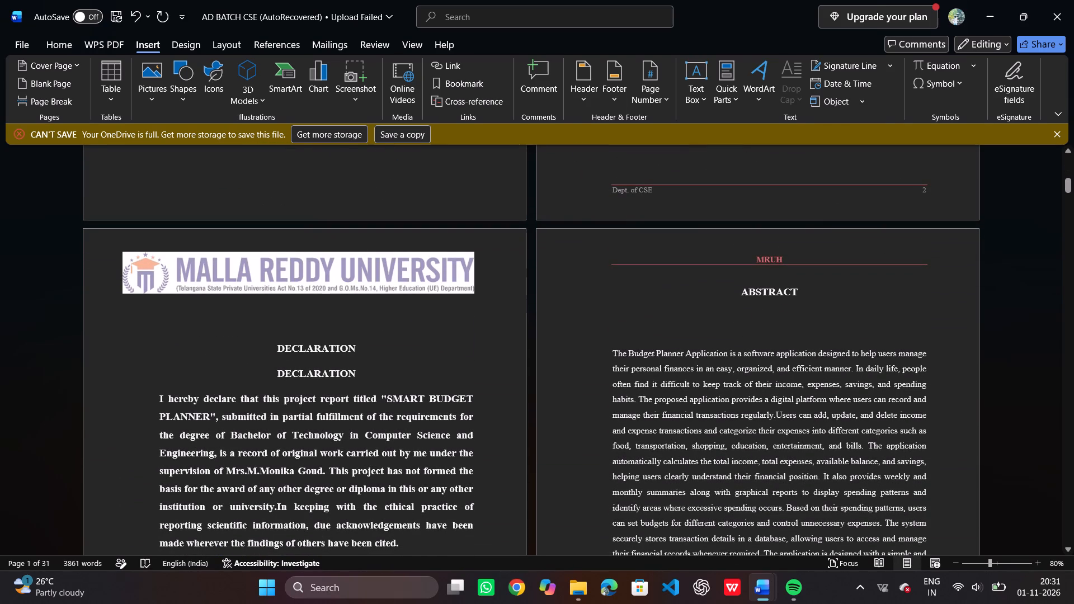
pyautogui.scroll(-3, 613, 362)
pyautogui.scroll(1, 613, 362)
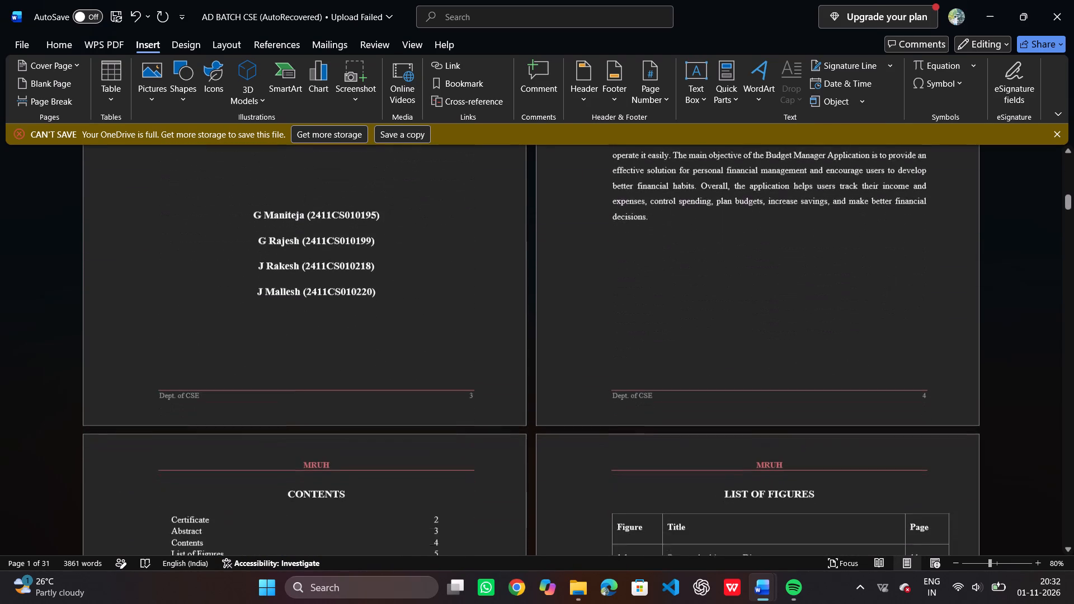
pyautogui.scroll(2, 613, 362)
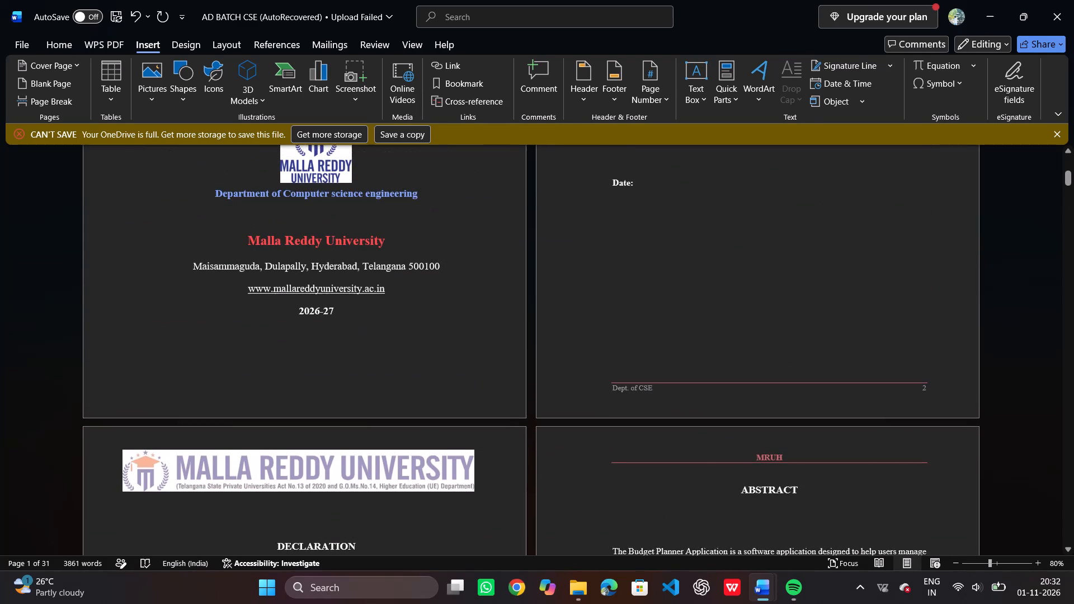
pyautogui.scroll(-1, 613, 362)
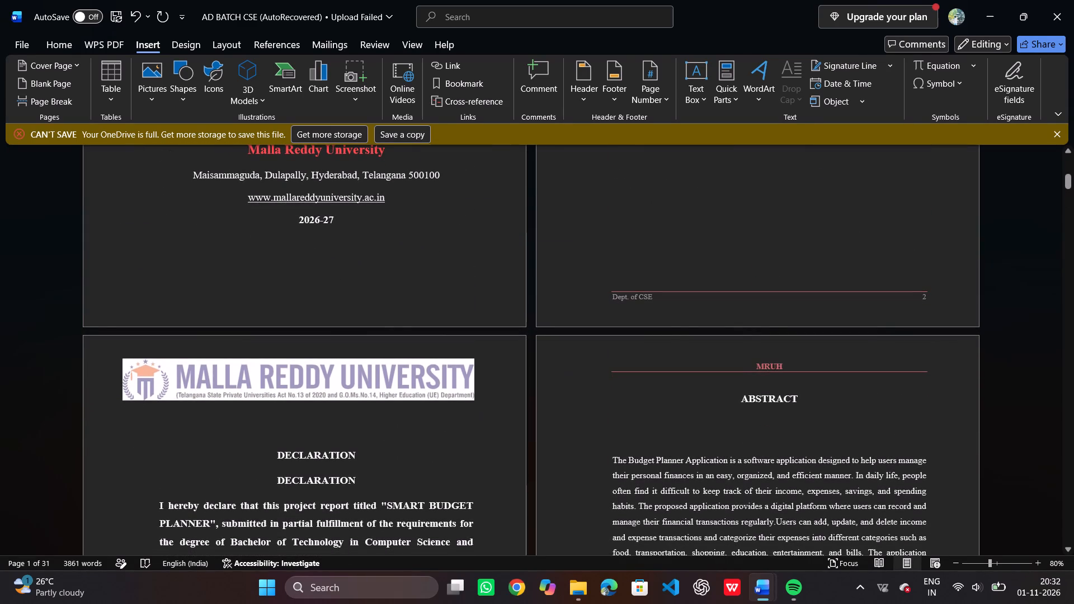
# Place the cursor at the end of the upper of the two DECLARATION headings on page 3.
pyautogui.moveTo(359, 455); pyautogui.dragTo(336, 456)
pyautogui.moveTo(336, 456); pyautogui.dragTo(354, 461)
pyautogui.click(354, 461)
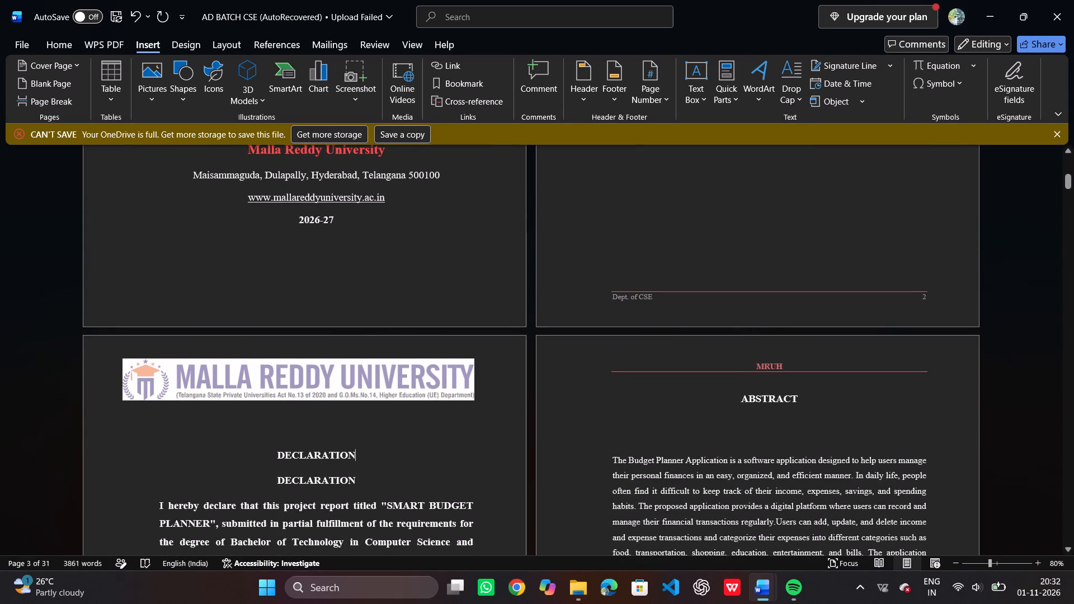
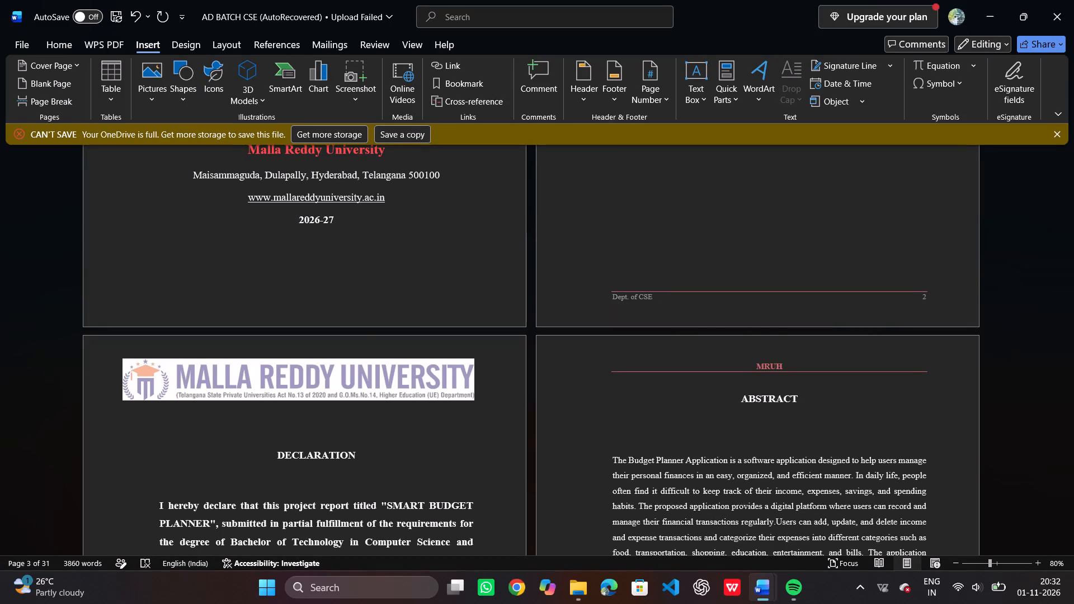
# Review the whole report from the declaration page through the chapters to the code listing on the last page, and return to the cover.
pyautogui.scroll(-2, 355, 478)
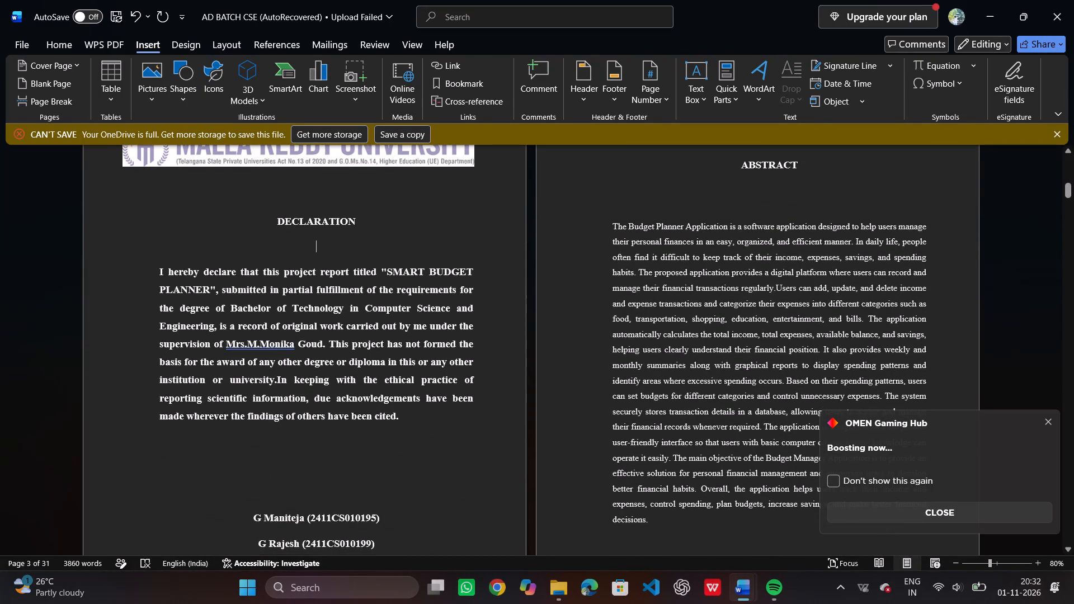
pyautogui.click(1053, 422)
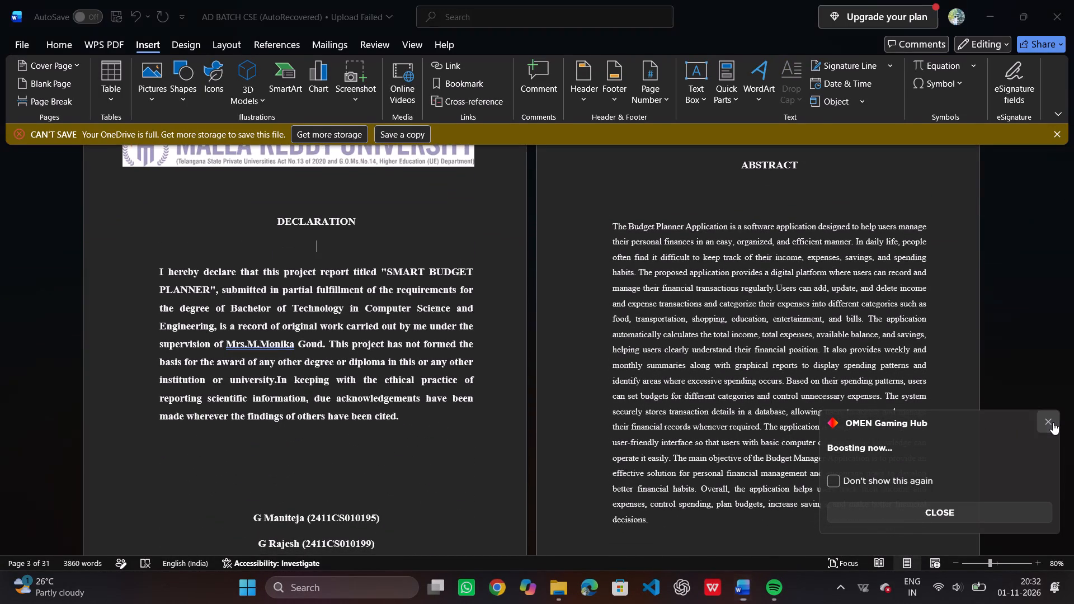
pyautogui.scroll(-11, 660, 343)
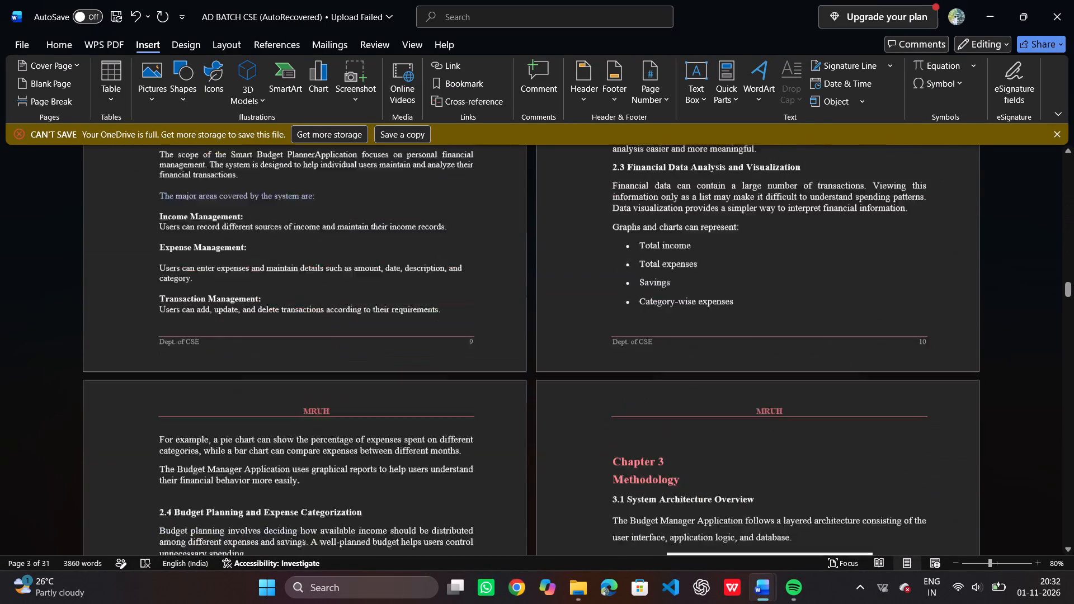
pyautogui.scroll(-20, 660, 343)
pyautogui.scroll(-1, 660, 343)
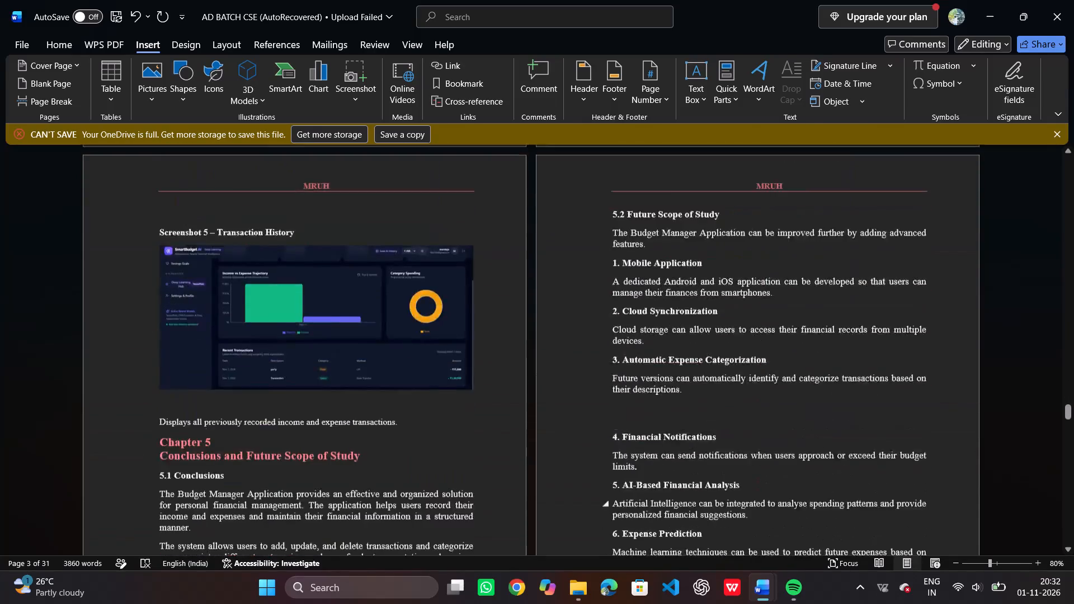
pyautogui.scroll(-20, 660, 343)
pyautogui.scroll(-1, 660, 343)
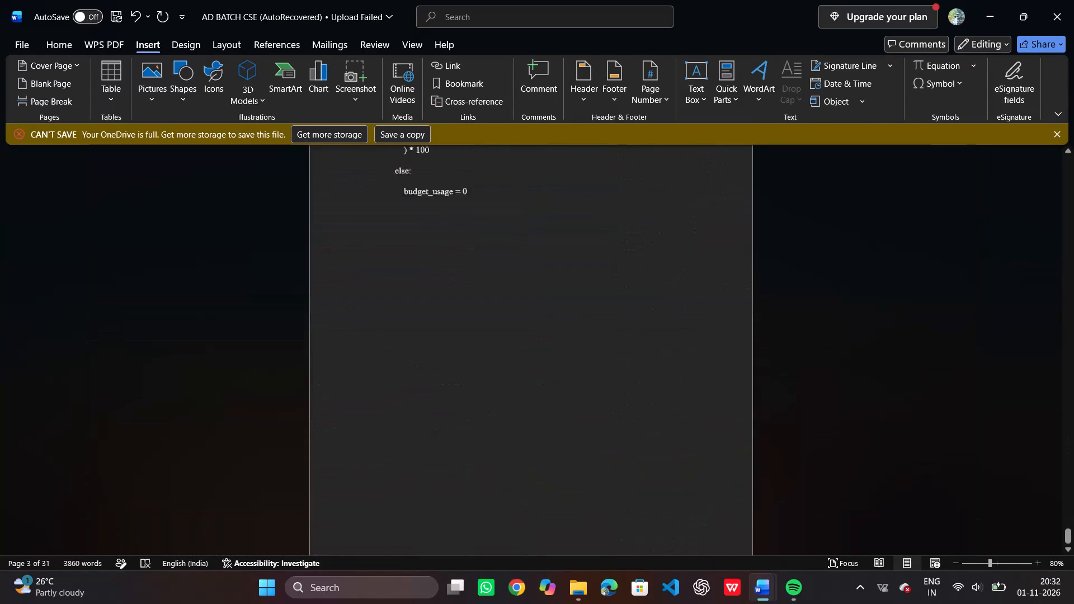
pyautogui.scroll(-2, 660, 343)
pyautogui.scroll(2, 660, 343)
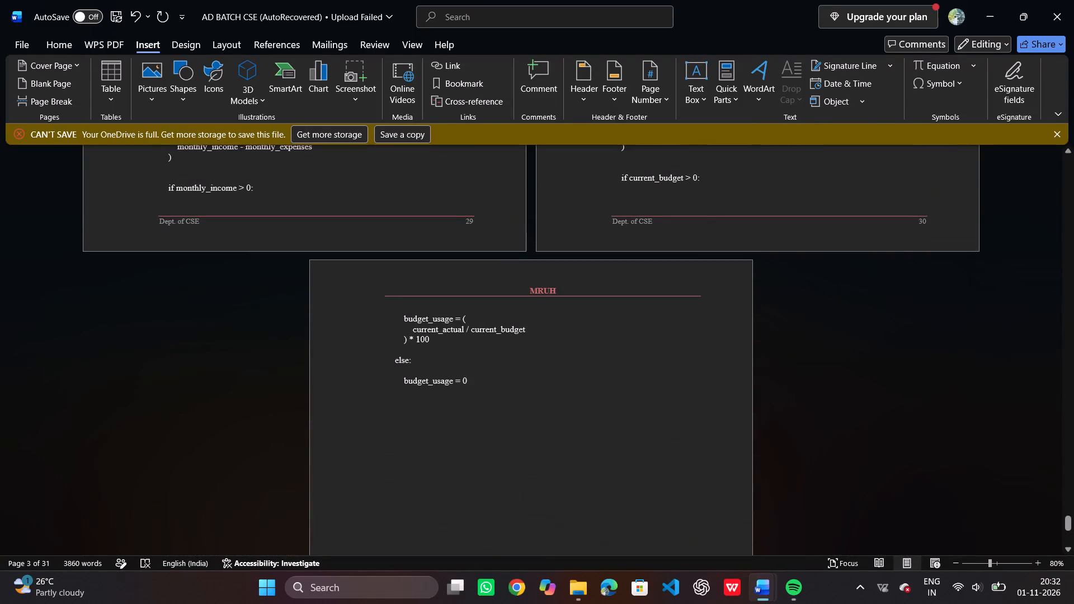
pyautogui.scroll(20, 660, 343)
pyautogui.scroll(20, 660, 343)
pyautogui.scroll(20, 660, 343)
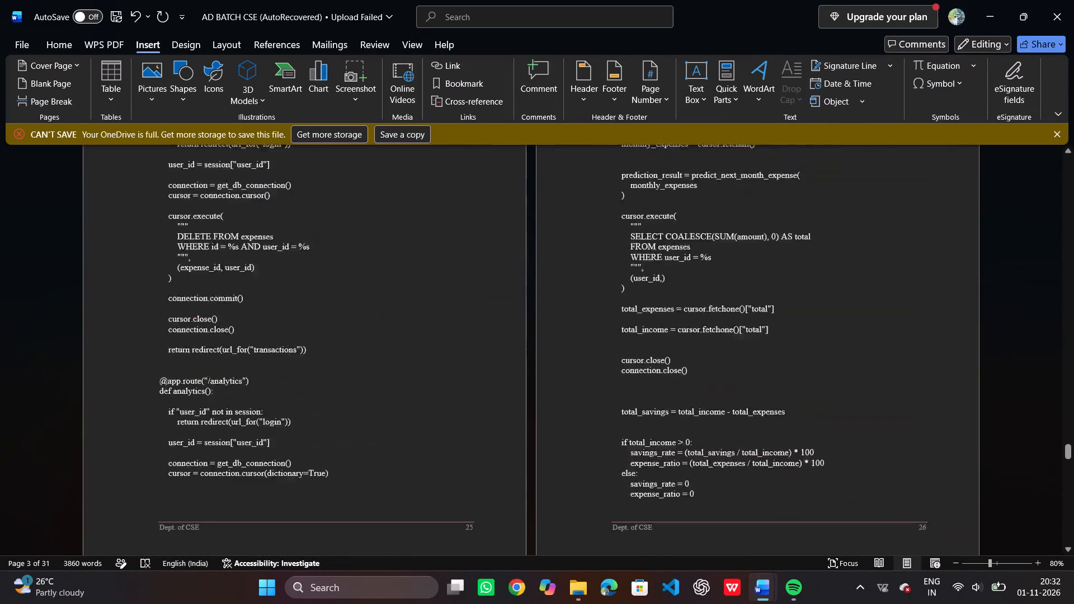
pyautogui.scroll(20, 660, 343)
pyautogui.scroll(20, 660, 343)
pyautogui.scroll(5, 660, 343)
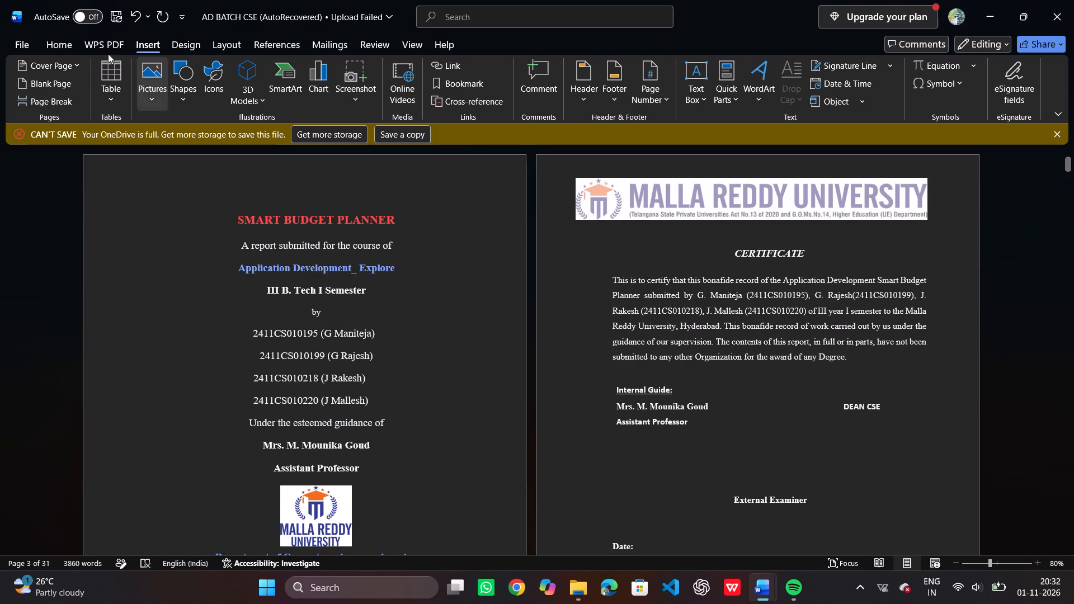
# Save the AD BATCH CSE (AutoRecovered) report under its existing name and location.
pyautogui.click(13, 49)
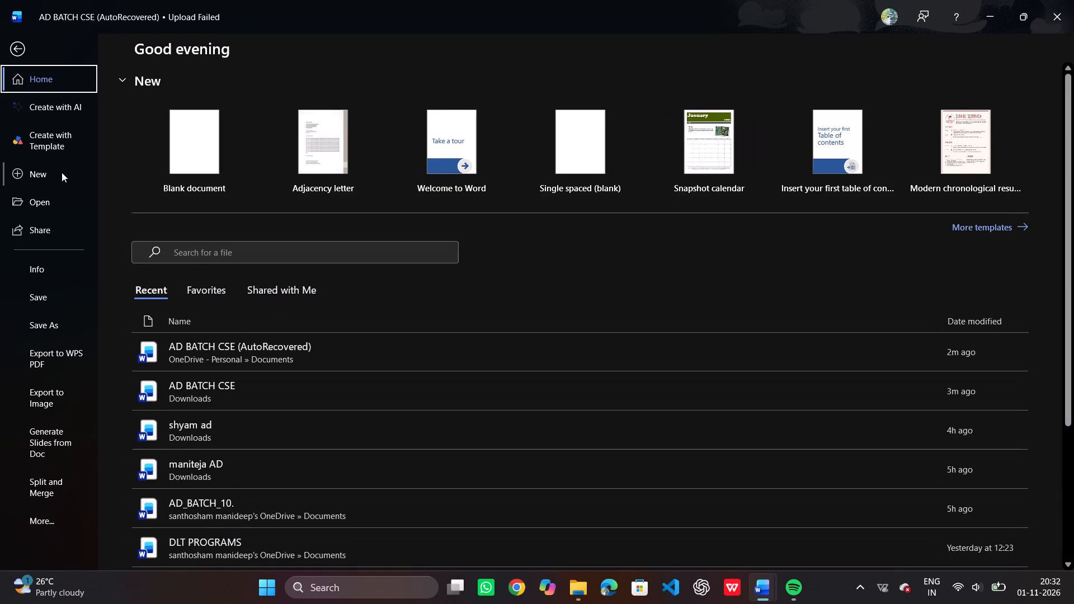
pyautogui.click(63, 305)
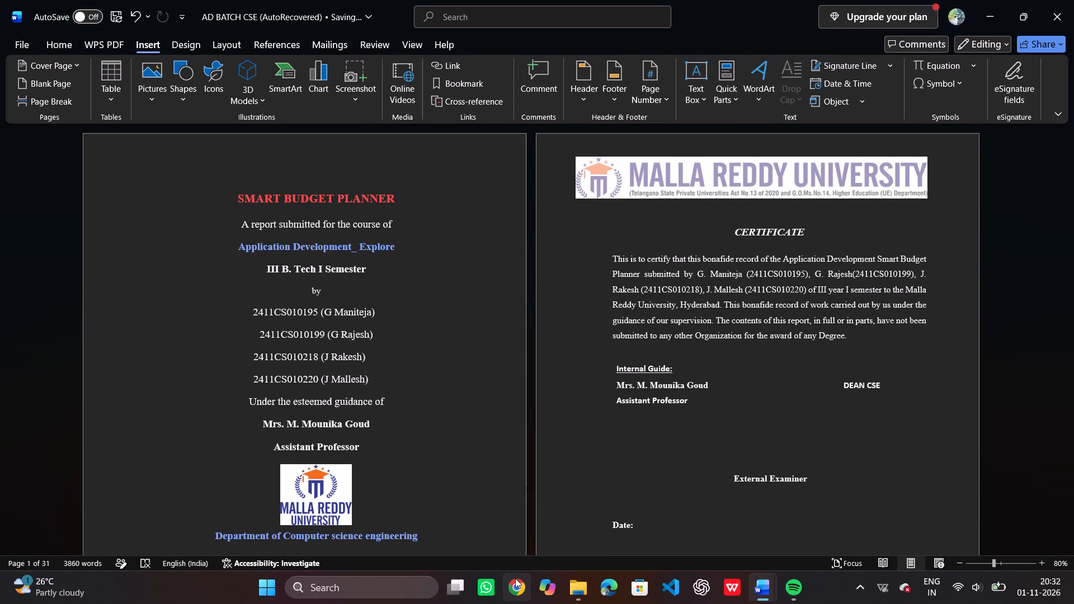
# Switch to WhatsApp.
pyautogui.click(491, 584)
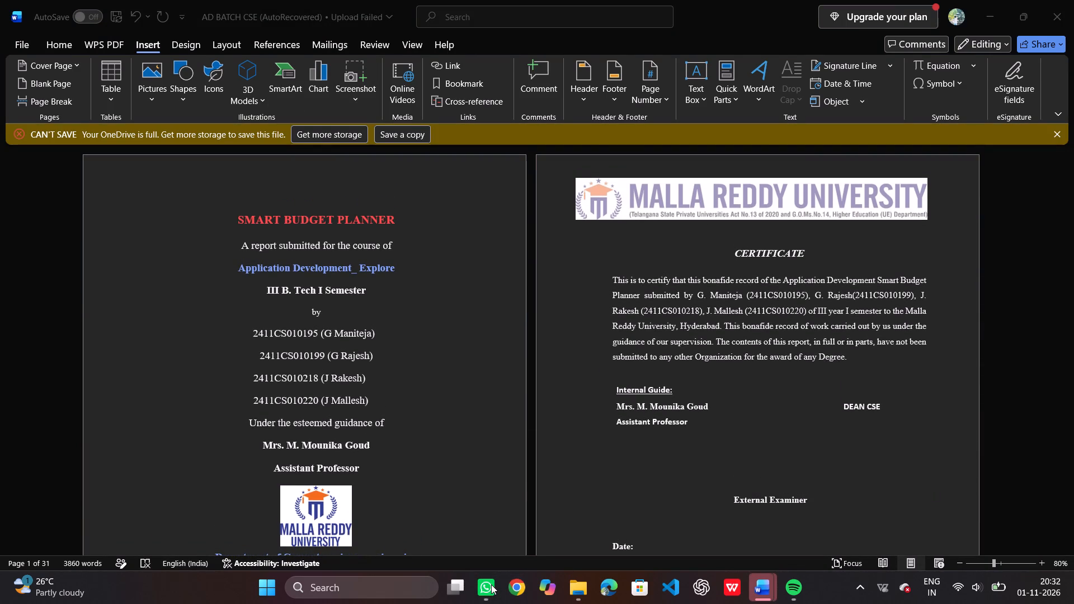
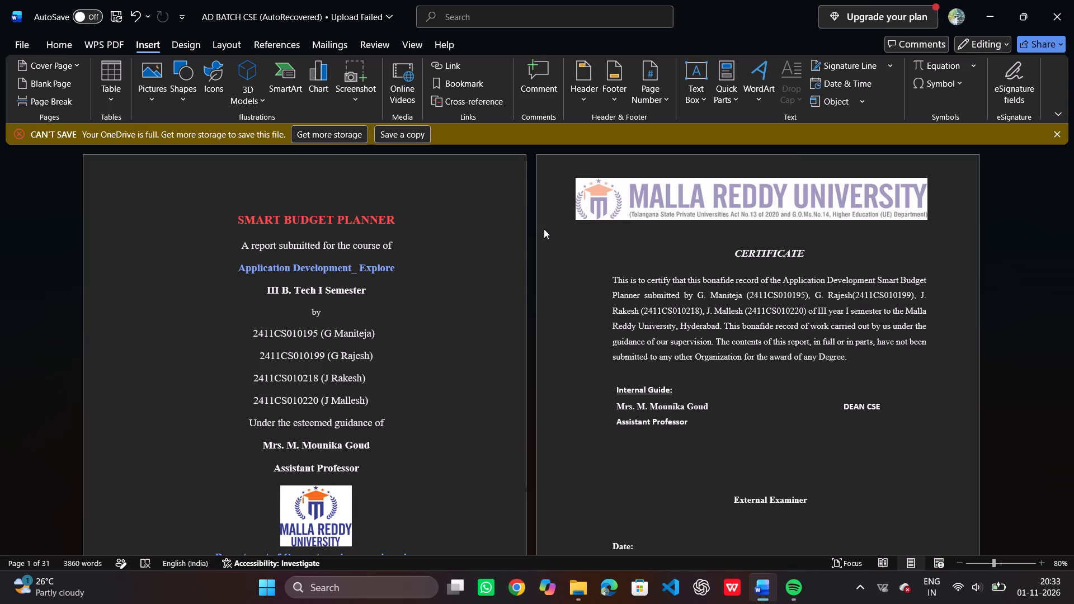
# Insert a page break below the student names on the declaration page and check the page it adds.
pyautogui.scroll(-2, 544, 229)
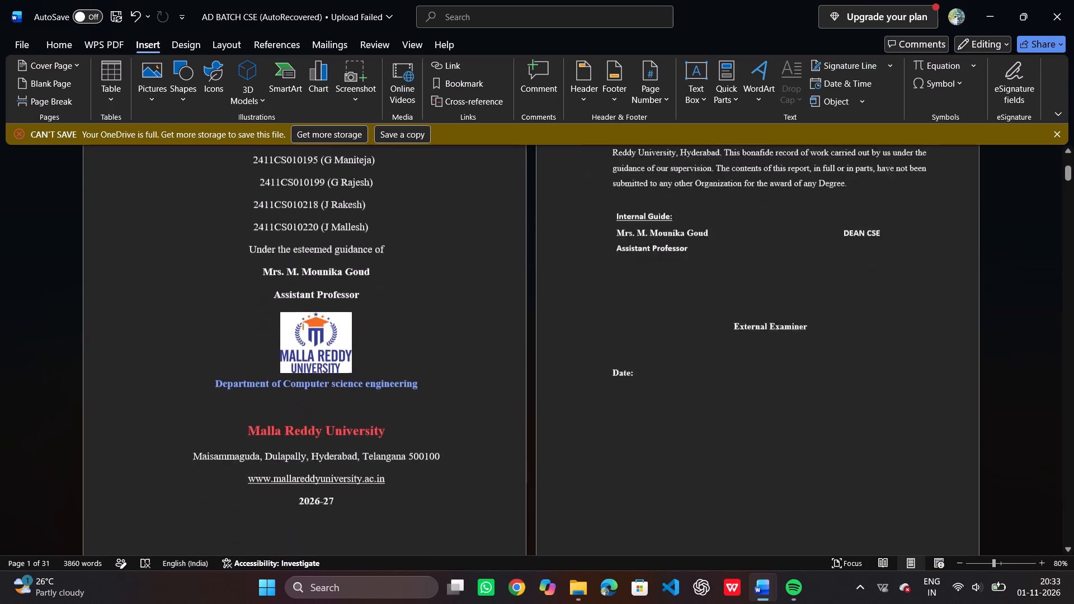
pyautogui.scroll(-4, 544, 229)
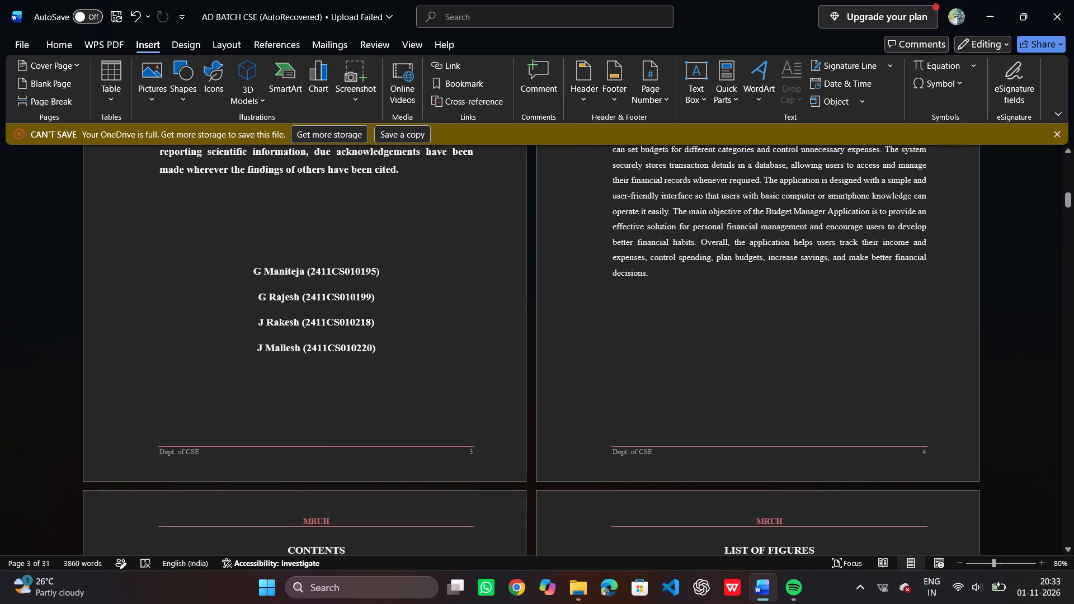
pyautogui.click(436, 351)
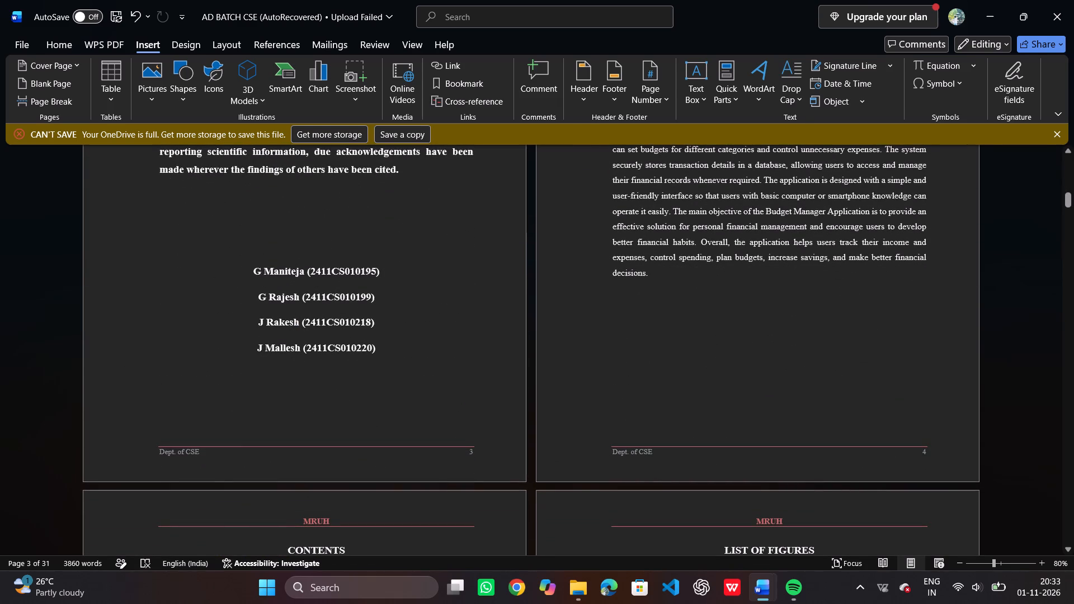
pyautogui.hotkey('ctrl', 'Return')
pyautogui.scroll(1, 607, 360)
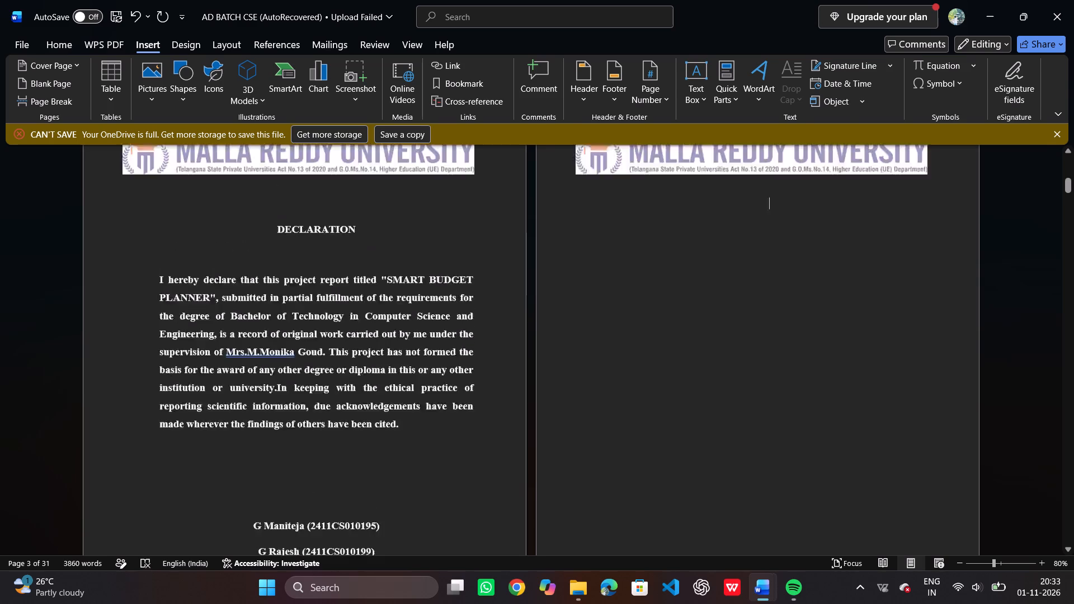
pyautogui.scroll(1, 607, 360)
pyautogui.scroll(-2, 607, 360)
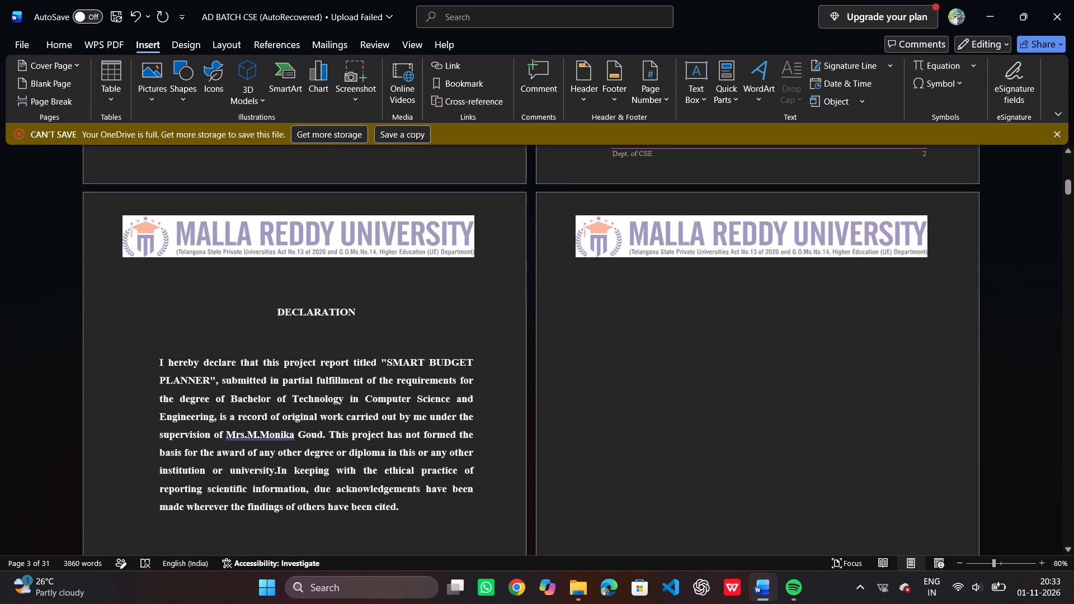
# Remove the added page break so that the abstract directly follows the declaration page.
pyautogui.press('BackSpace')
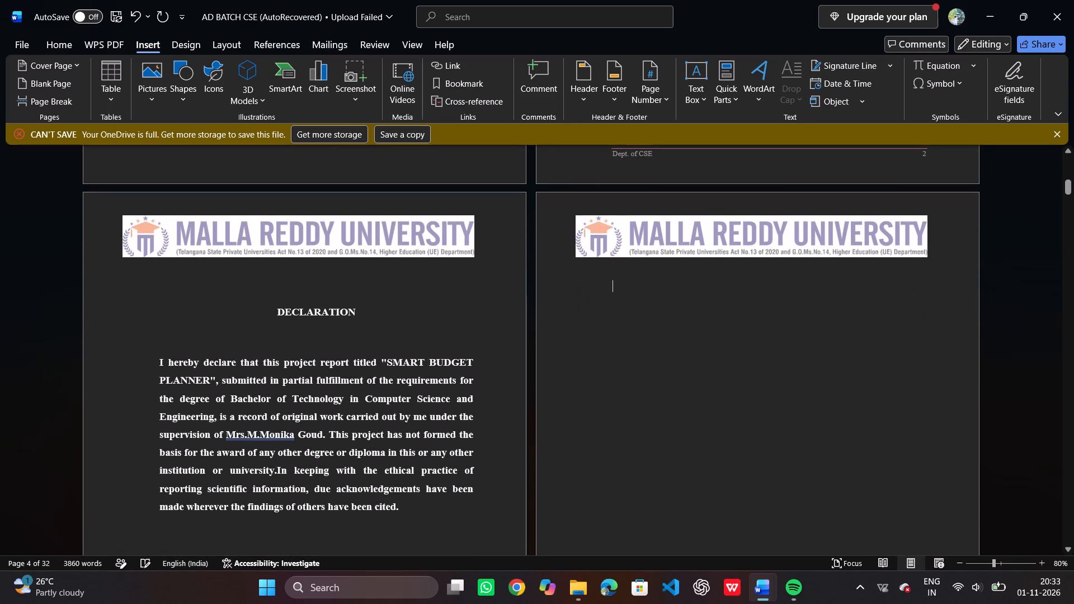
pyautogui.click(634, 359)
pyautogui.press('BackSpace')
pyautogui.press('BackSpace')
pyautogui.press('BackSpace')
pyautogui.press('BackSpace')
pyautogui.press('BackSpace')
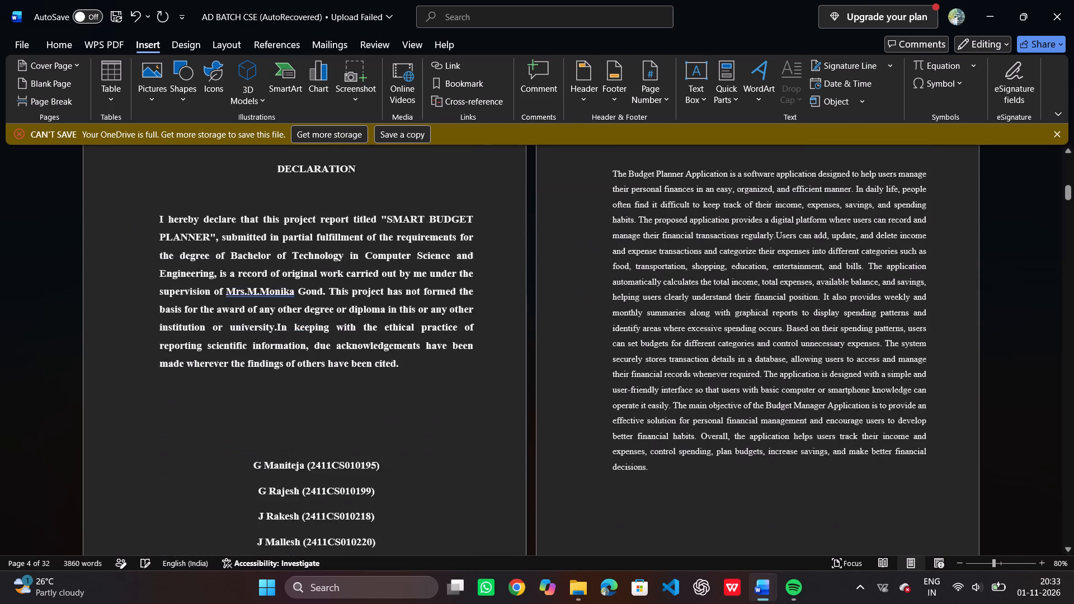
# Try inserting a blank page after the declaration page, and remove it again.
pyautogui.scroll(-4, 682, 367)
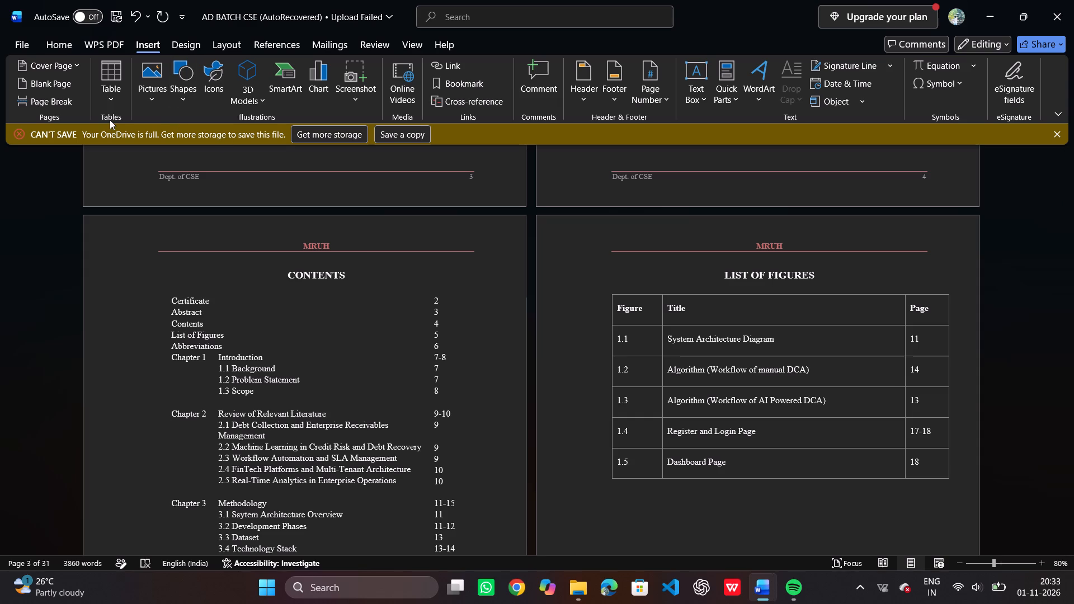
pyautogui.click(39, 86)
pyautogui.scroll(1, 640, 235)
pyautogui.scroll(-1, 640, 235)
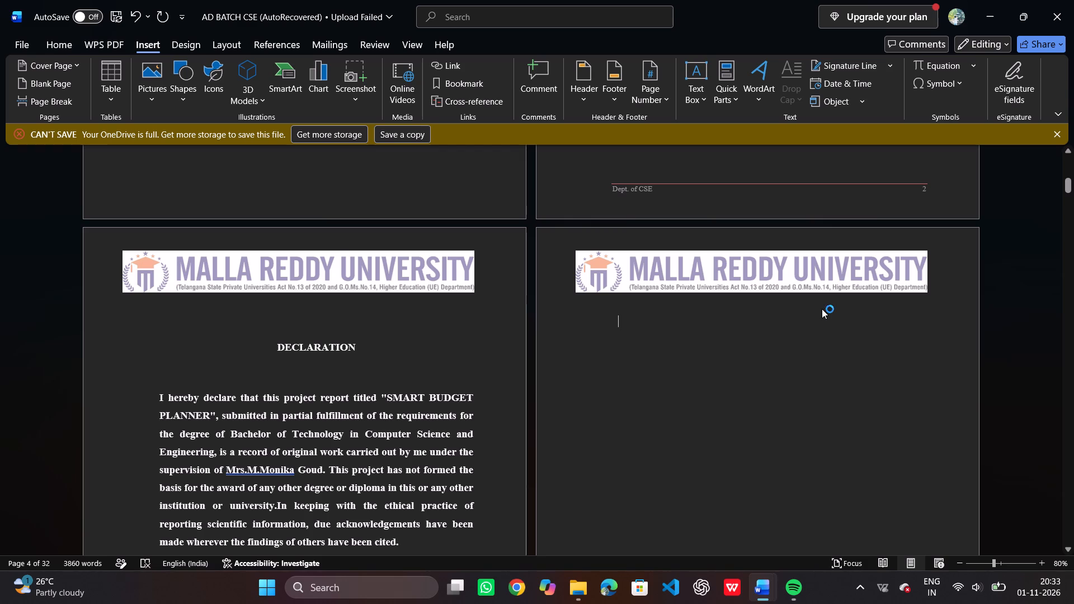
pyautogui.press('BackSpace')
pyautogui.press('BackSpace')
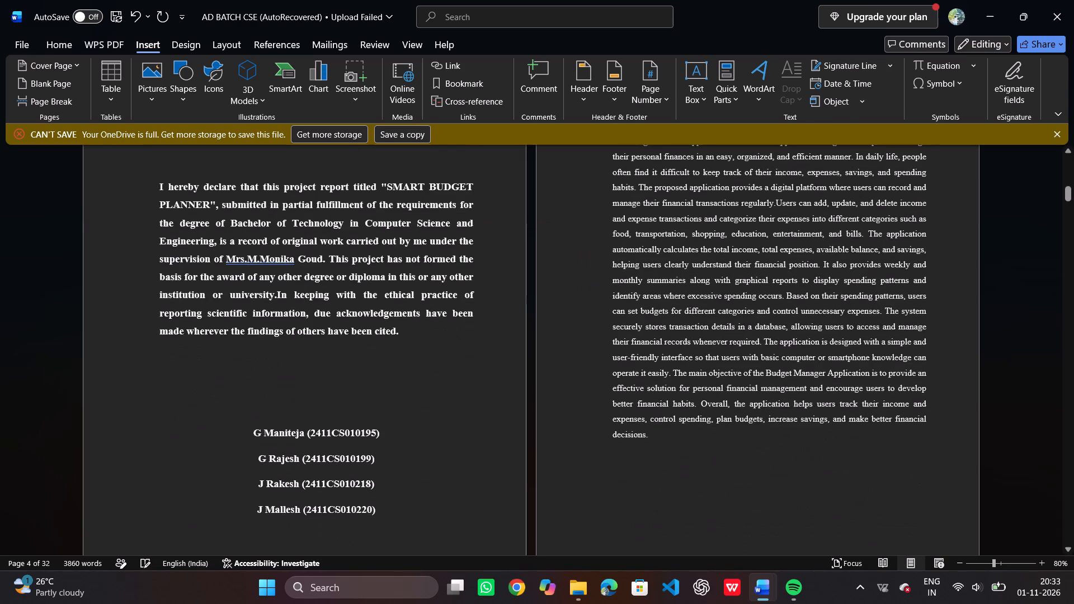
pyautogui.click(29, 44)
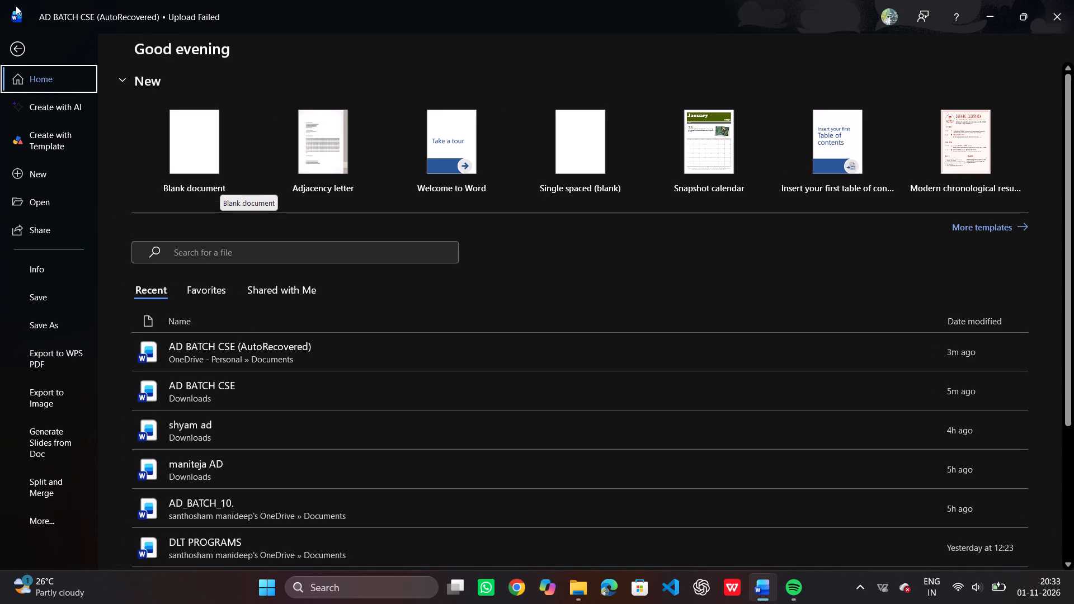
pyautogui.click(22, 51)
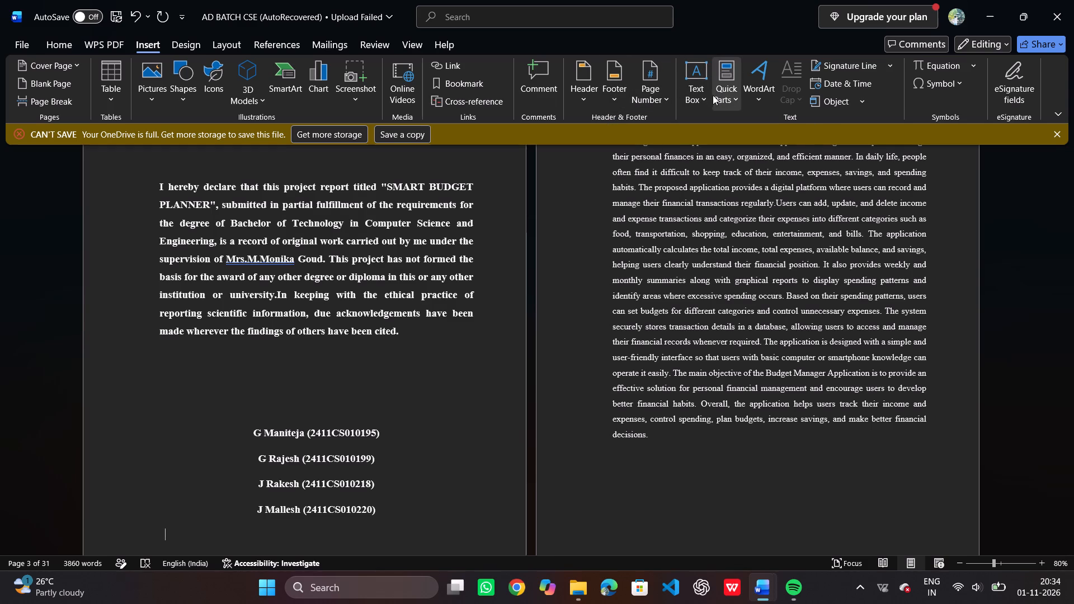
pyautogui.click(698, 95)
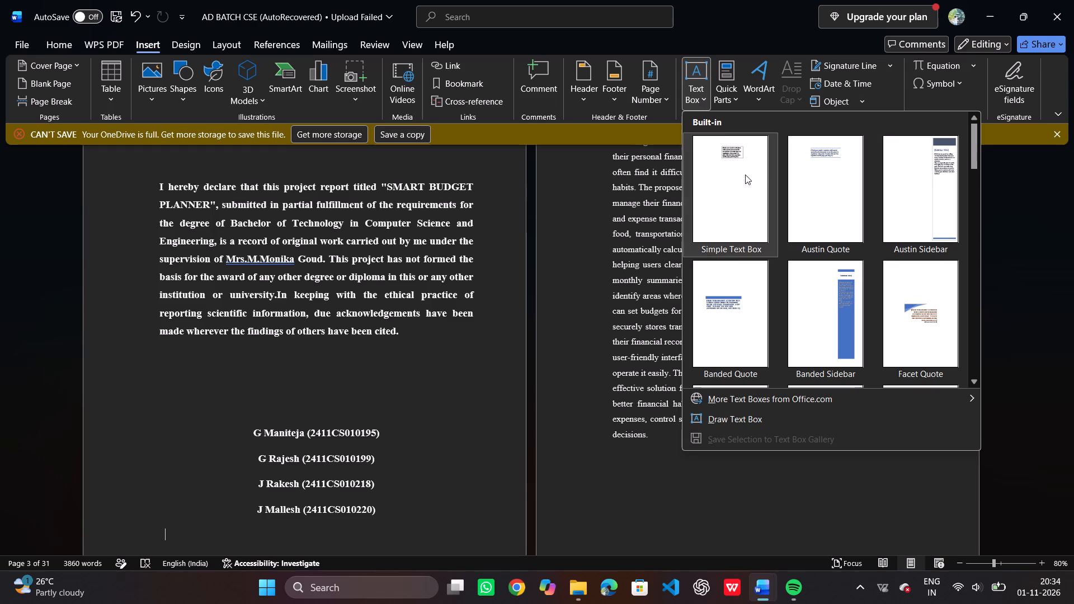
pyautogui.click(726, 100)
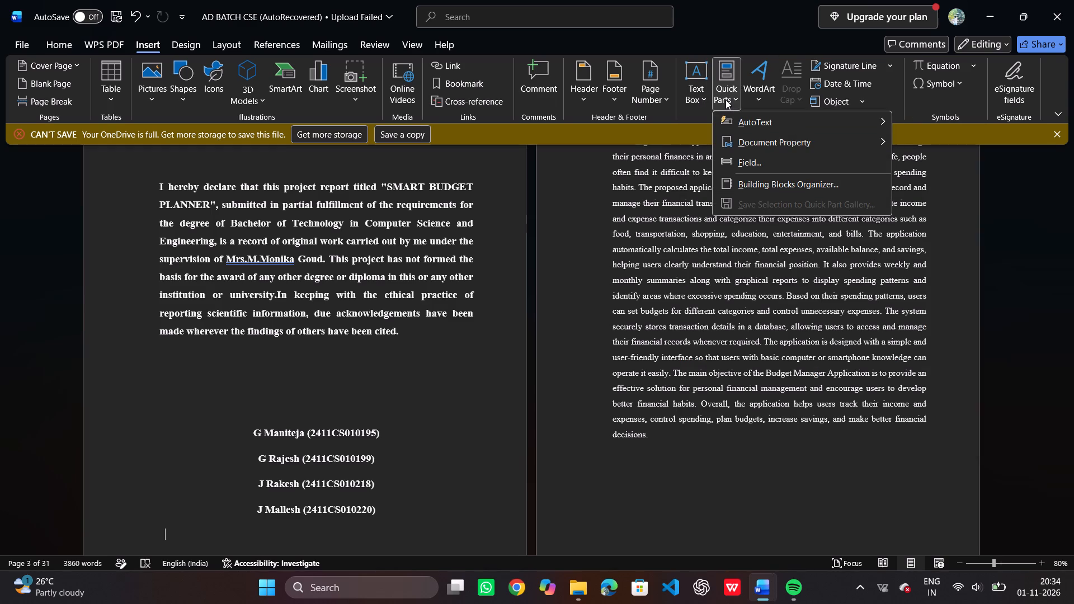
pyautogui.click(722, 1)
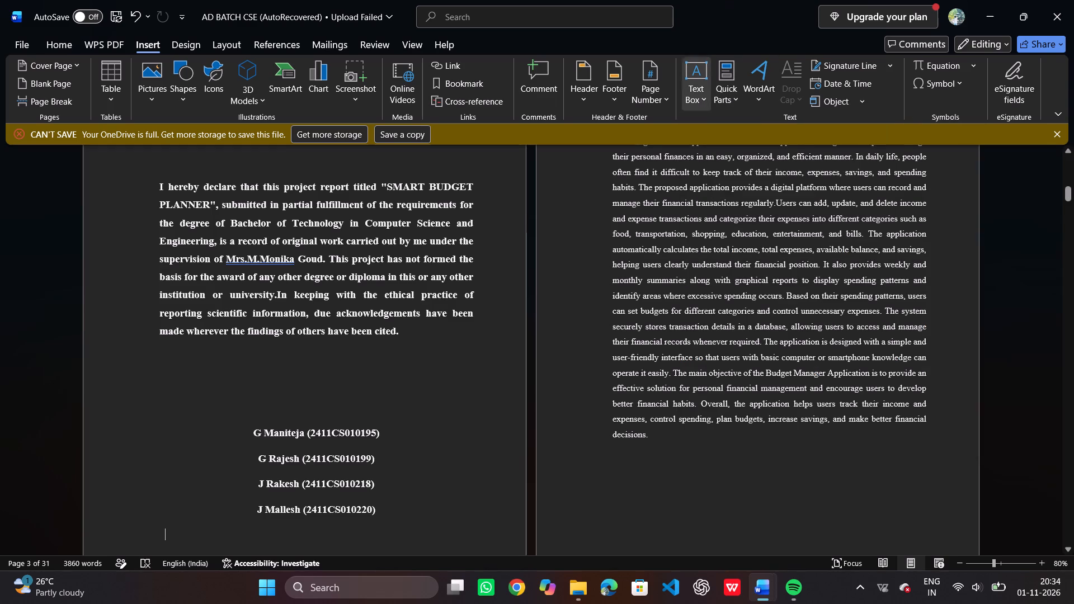
# Add blank lines before the CONTENTS heading until it moves to the following page, and place the cursor atop the emptied page.
pyautogui.scroll(-4, 698, 262)
pyautogui.scroll(1, 698, 262)
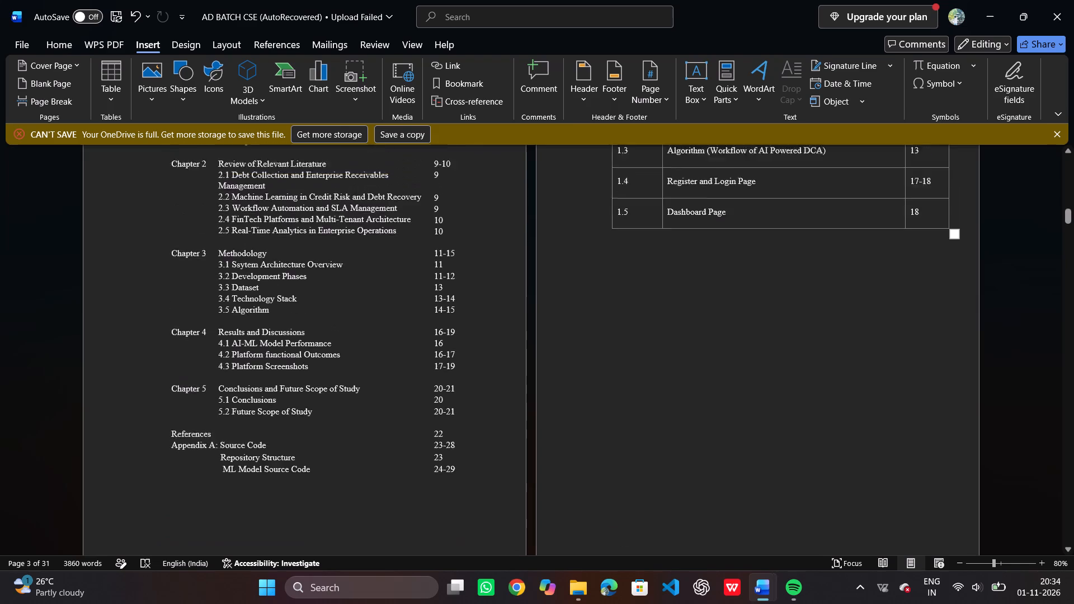
pyautogui.scroll(2, 698, 262)
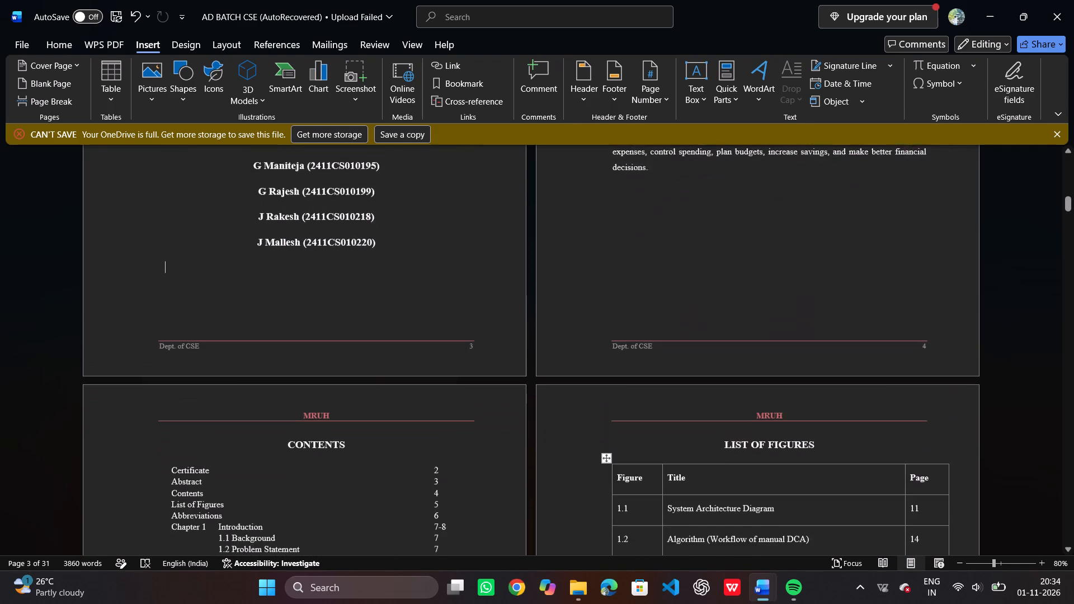
pyautogui.click(255, 432)
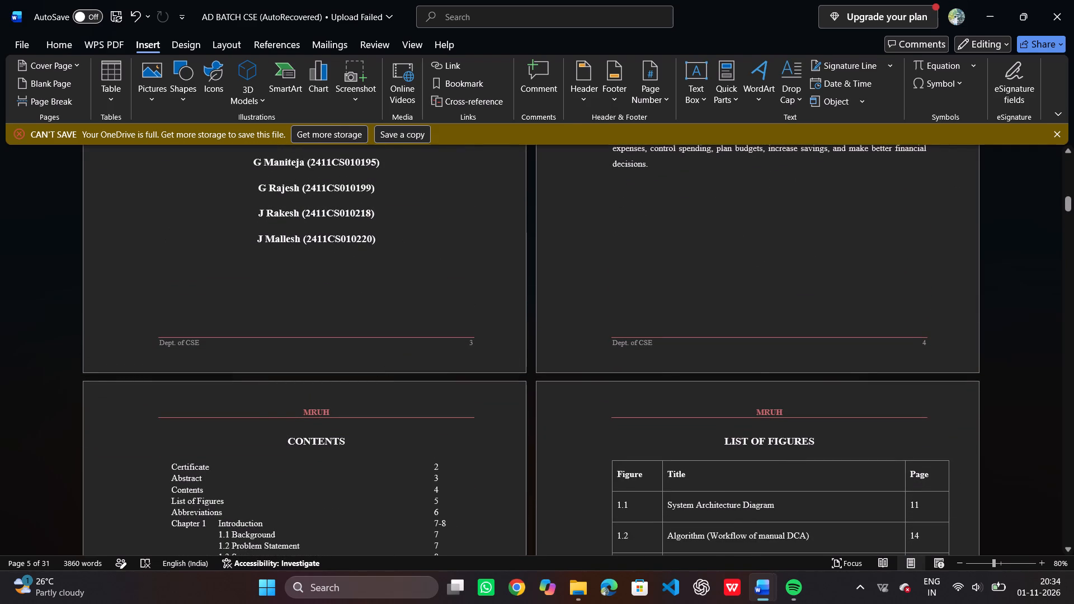
pyautogui.press('Return')
pyautogui.press('Return')
pyautogui.press('Return')
pyautogui.press('Return')
pyautogui.press('Return')
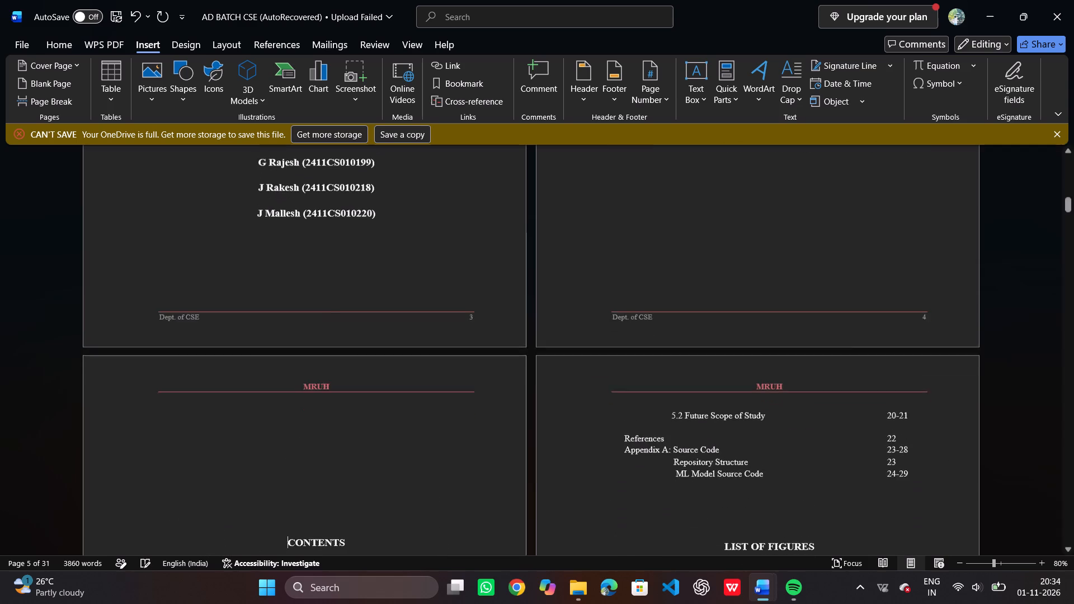
pyautogui.press('Return')
pyautogui.press('Return')
pyautogui.press('Return')
pyautogui.press('Return')
pyautogui.press('Return')
pyautogui.press('Return')
pyautogui.press('Return')
pyautogui.press('Return')
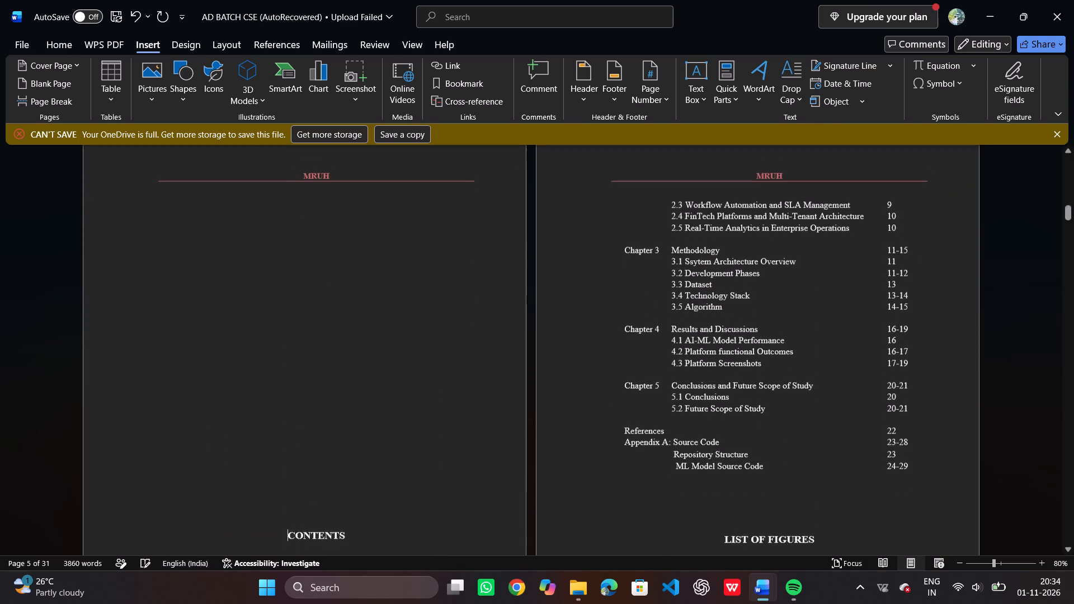
pyautogui.press('Return')
pyautogui.press('Return')
pyautogui.press('Return')
pyautogui.press('Return')
pyautogui.press('Return')
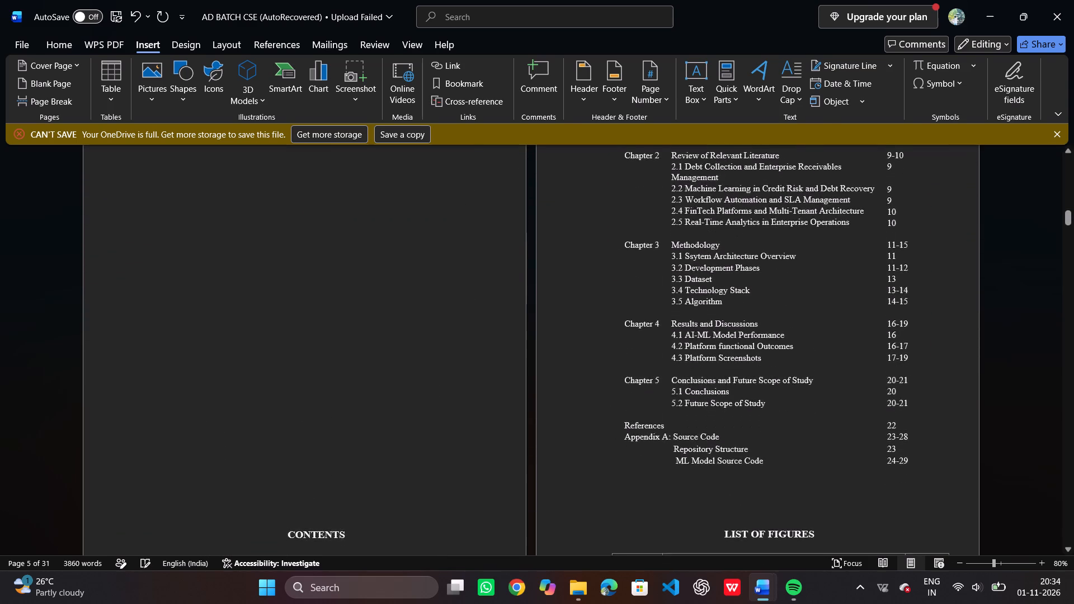
pyautogui.press('Return')
pyautogui.press('Return')
pyautogui.click(166, 408)
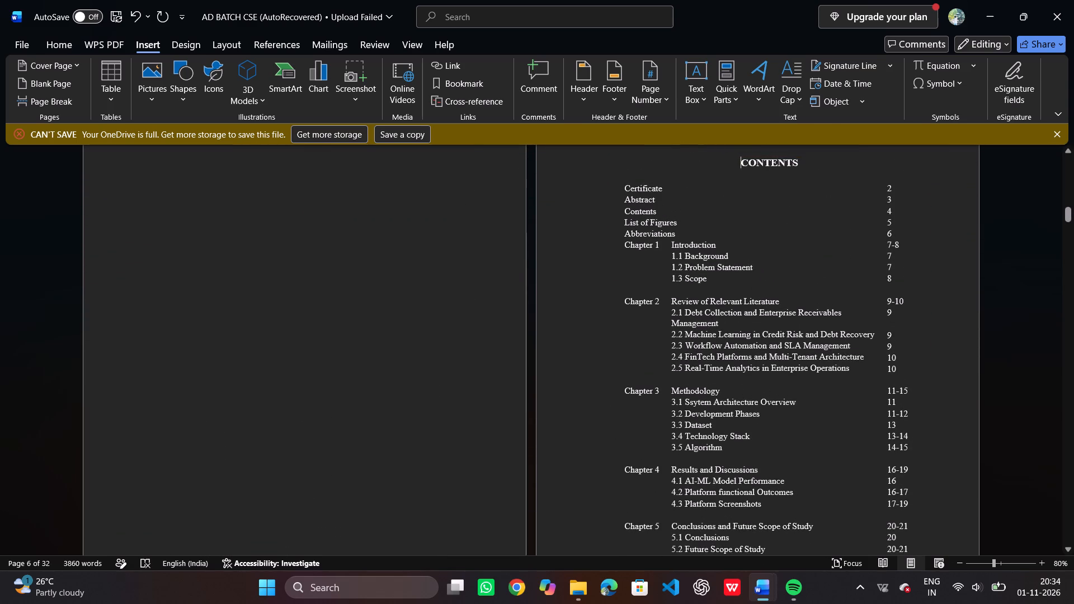
pyautogui.scroll(2, 166, 408)
pyautogui.click(196, 370)
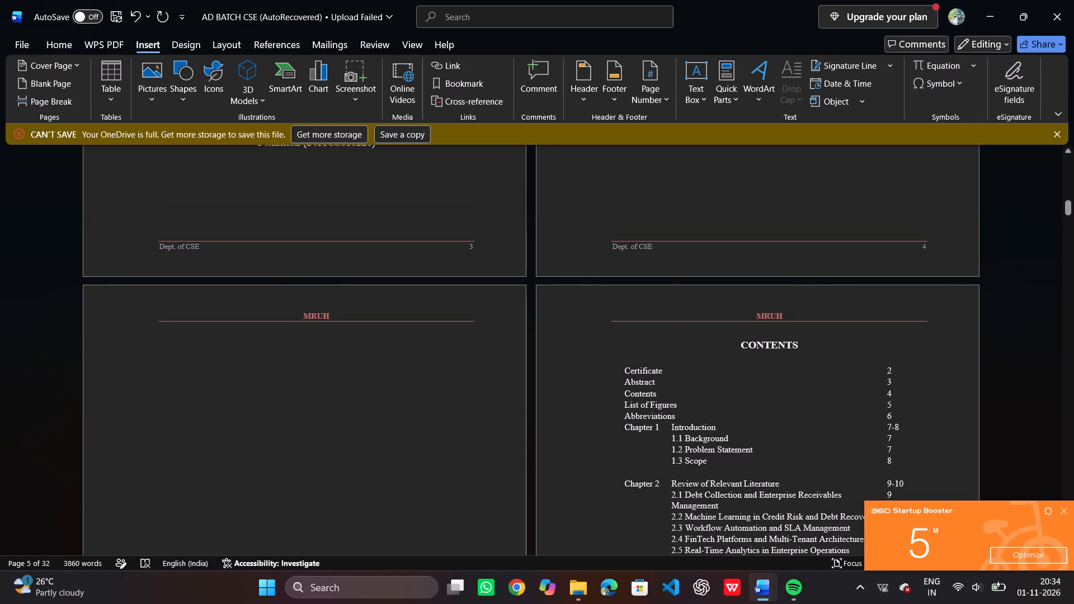
pyautogui.click(699, 584)
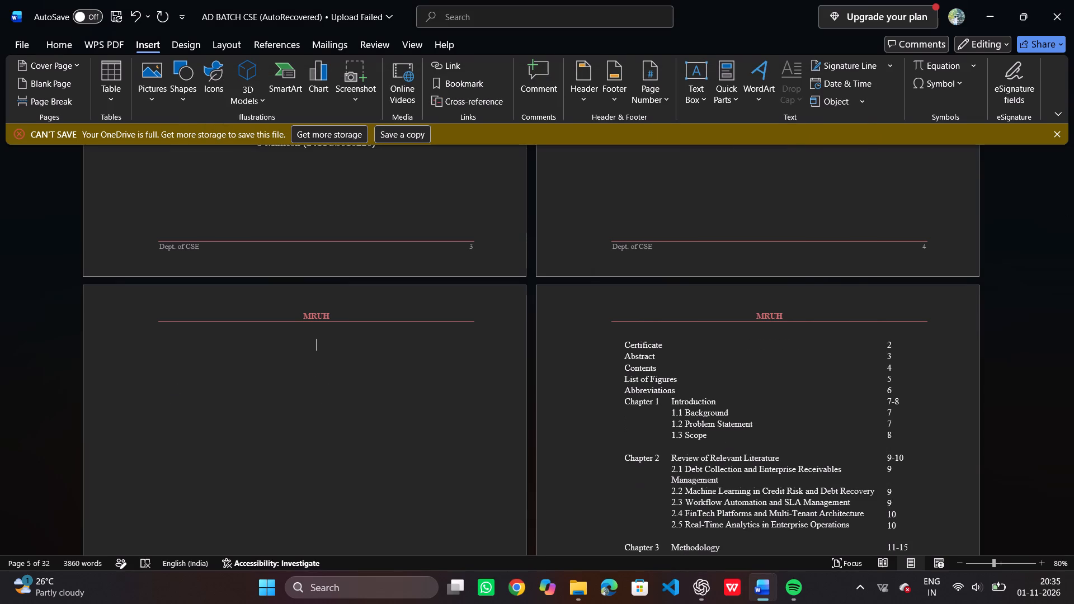
pyautogui.press('BackSpace')
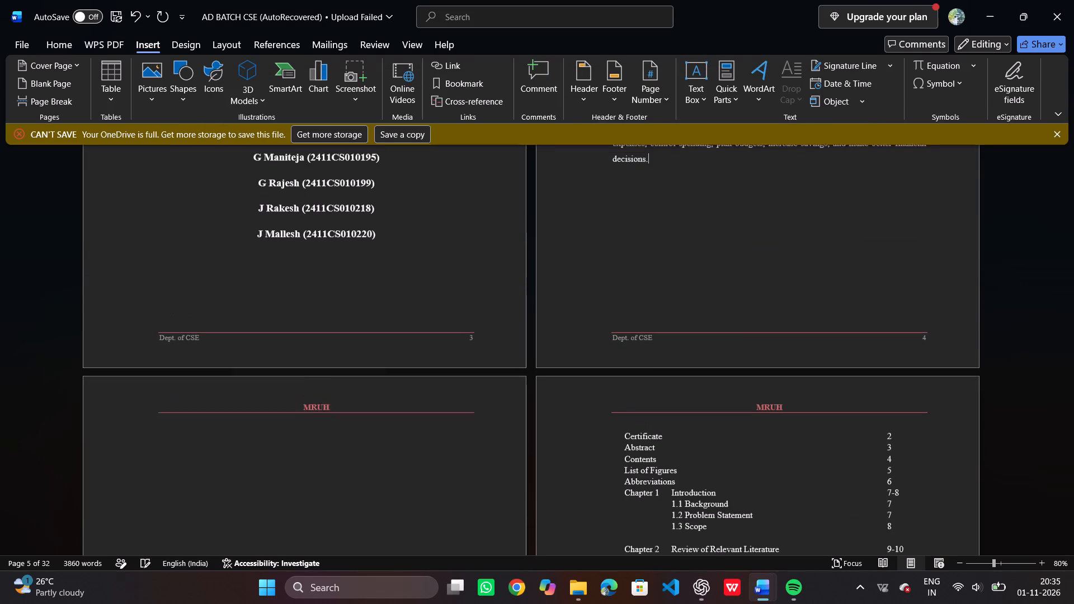
pyautogui.press('Return')
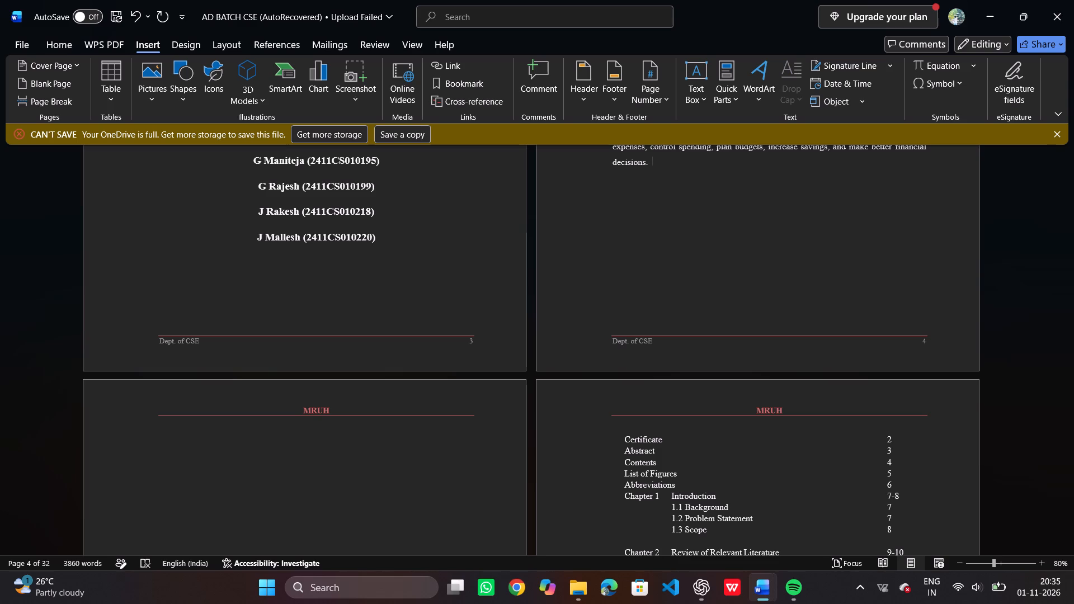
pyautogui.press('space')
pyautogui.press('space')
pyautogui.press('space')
pyautogui.click(199, 462)
pyautogui.click(220, 436)
pyautogui.hotkey('ctrl', 'v')
# Justify the acknowledgement's body paragraphs from "It gives me immense pleasure" onward, leaving the ACKNOWLEDGEMENT heading centred.
pyautogui.scroll(-1, 220, 436)
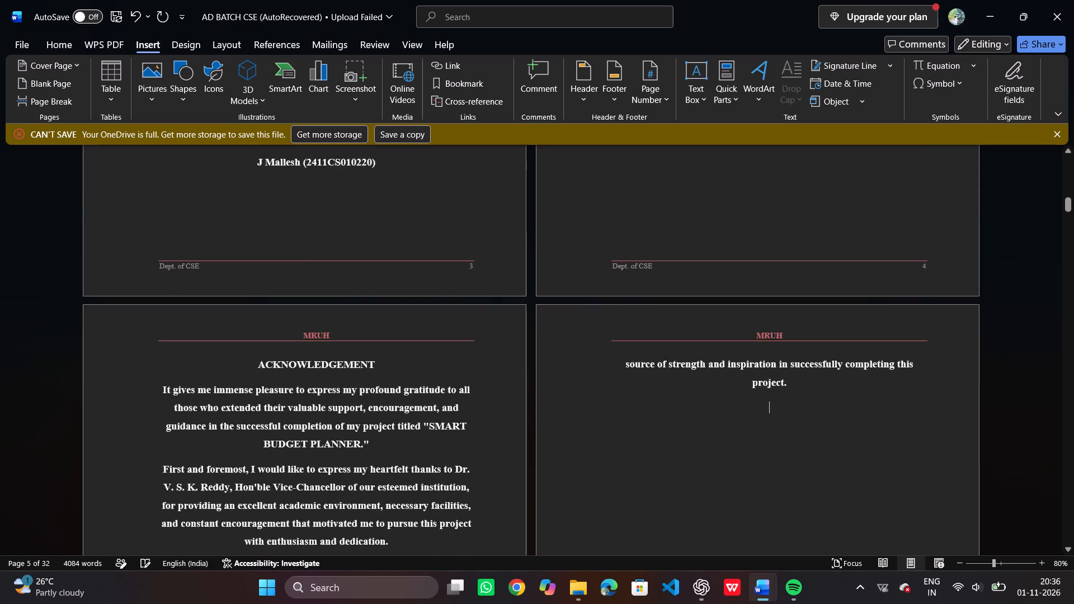
pyautogui.scroll(-3, 220, 436)
pyautogui.scroll(-1, 157, 329)
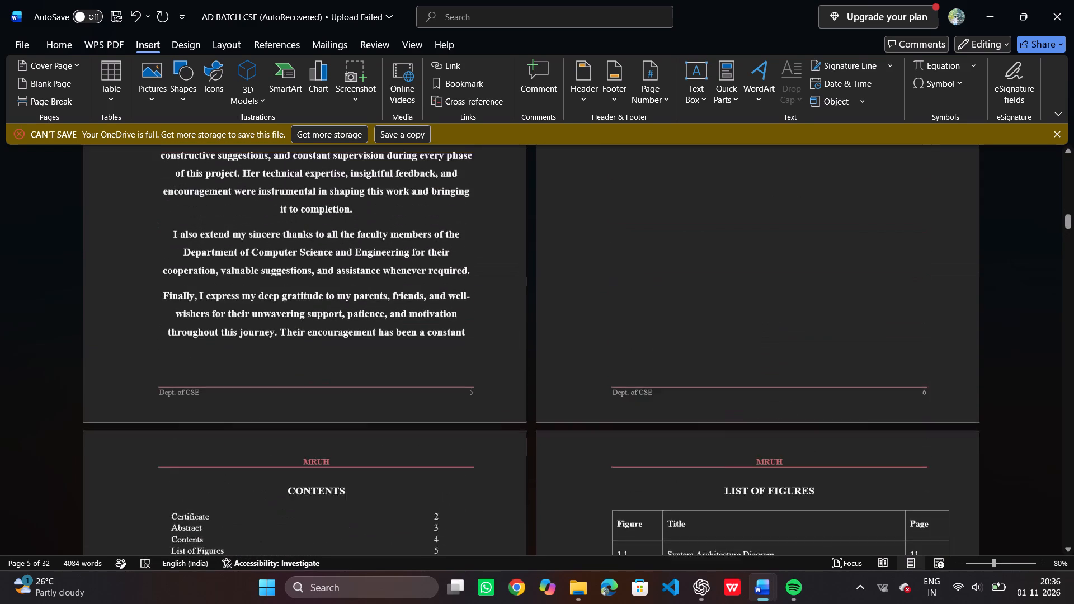
pyautogui.scroll(-1, 157, 329)
pyautogui.scroll(2, 157, 329)
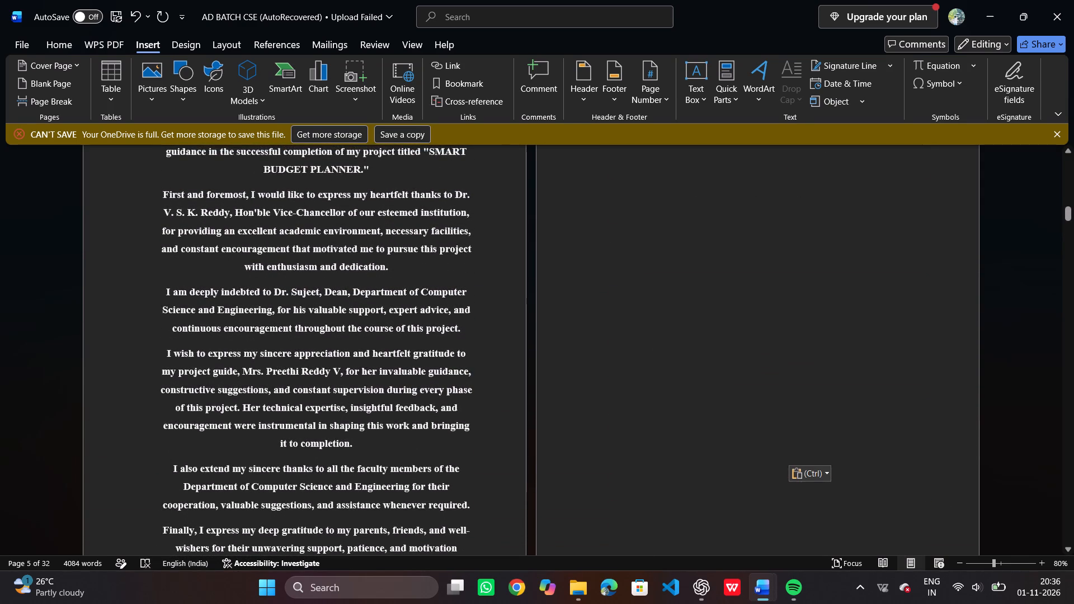
pyautogui.scroll(1, 157, 327)
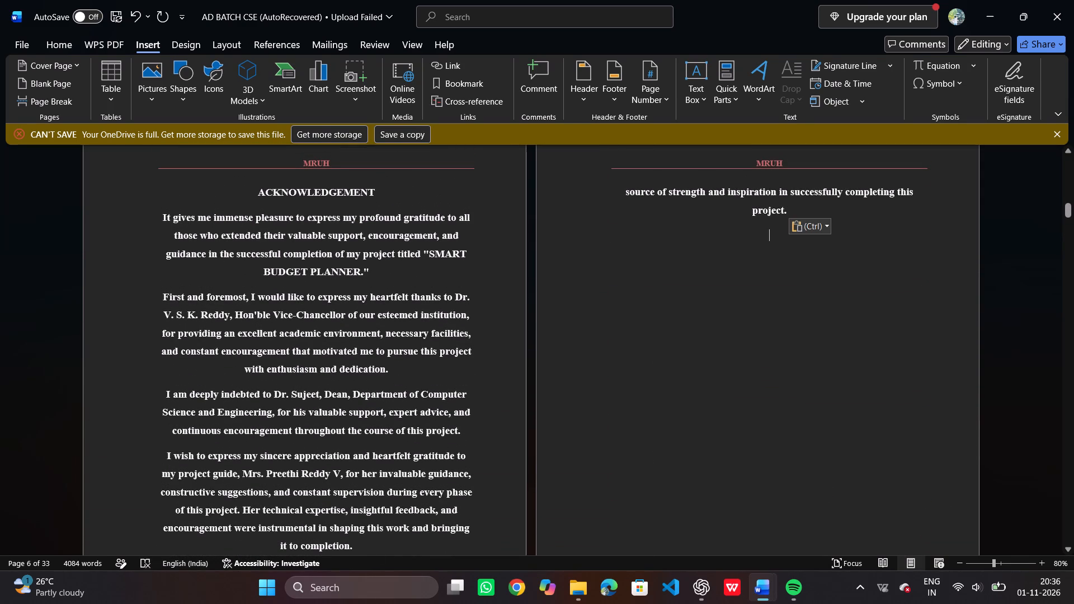
pyautogui.moveTo(161, 218); pyautogui.dragTo(334, 450)
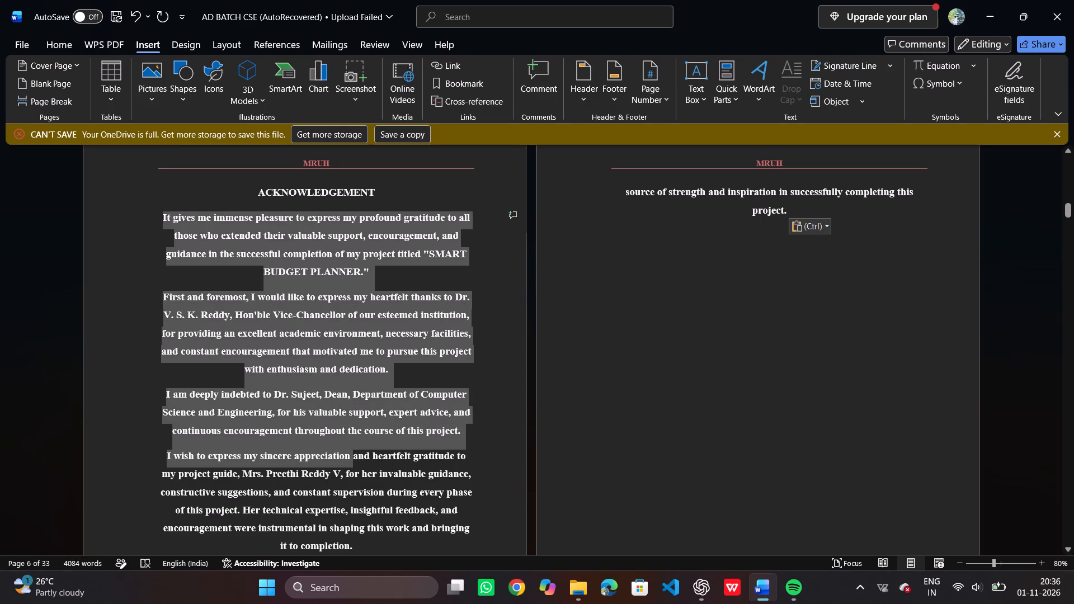
pyautogui.moveTo(334, 450); pyautogui.dragTo(364, 539)
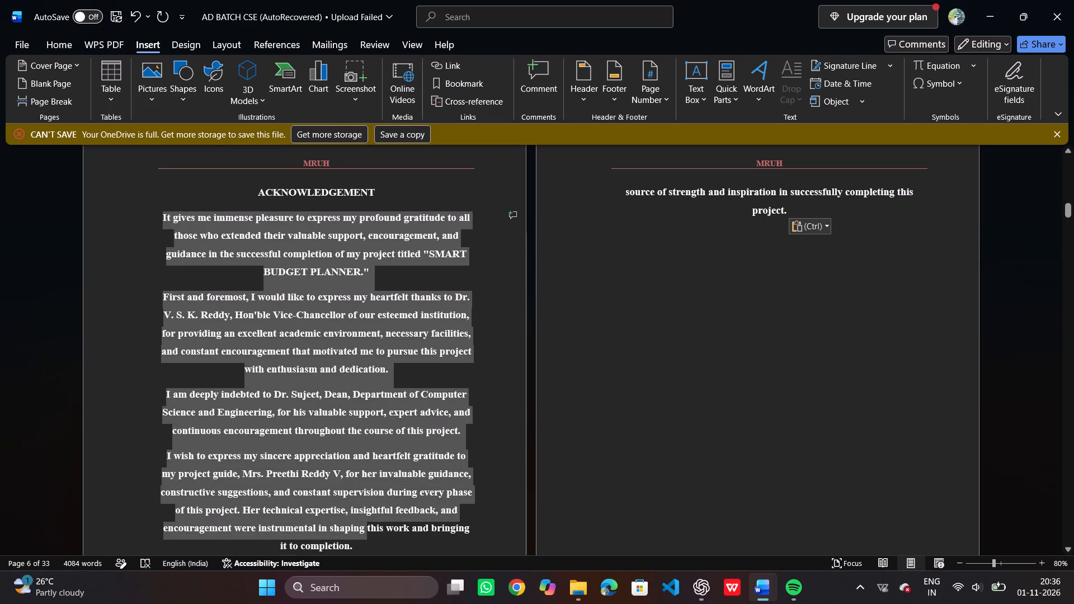
pyautogui.moveTo(364, 539); pyautogui.dragTo(361, 558)
pyautogui.hscroll(1, 362, 553)
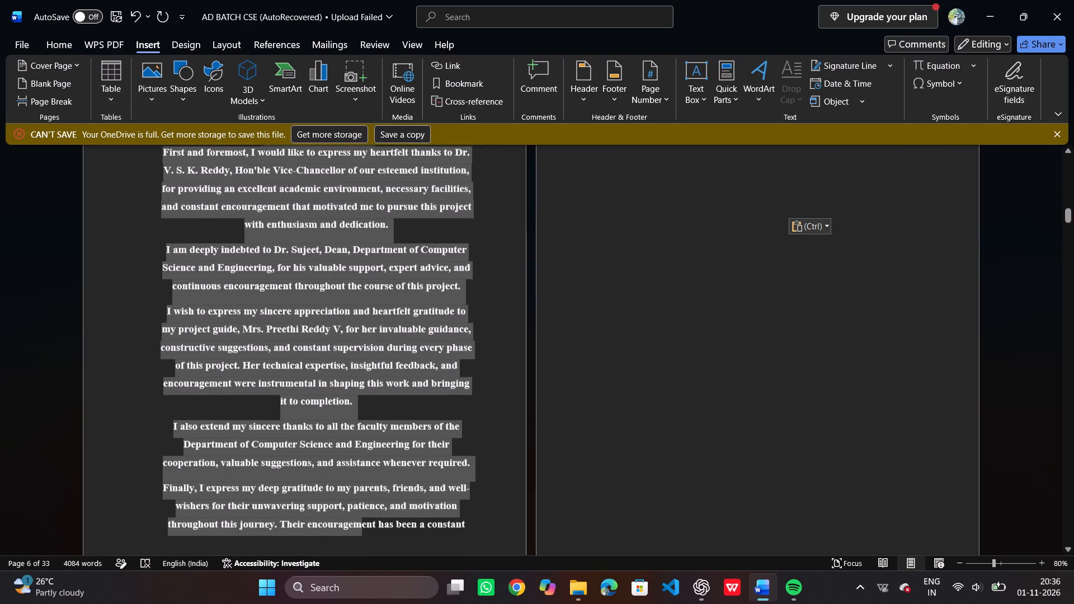
pyautogui.hscroll(1, 361, 558)
pyautogui.moveTo(361, 558); pyautogui.dragTo(448, 525)
pyautogui.hscroll(1, 448, 525)
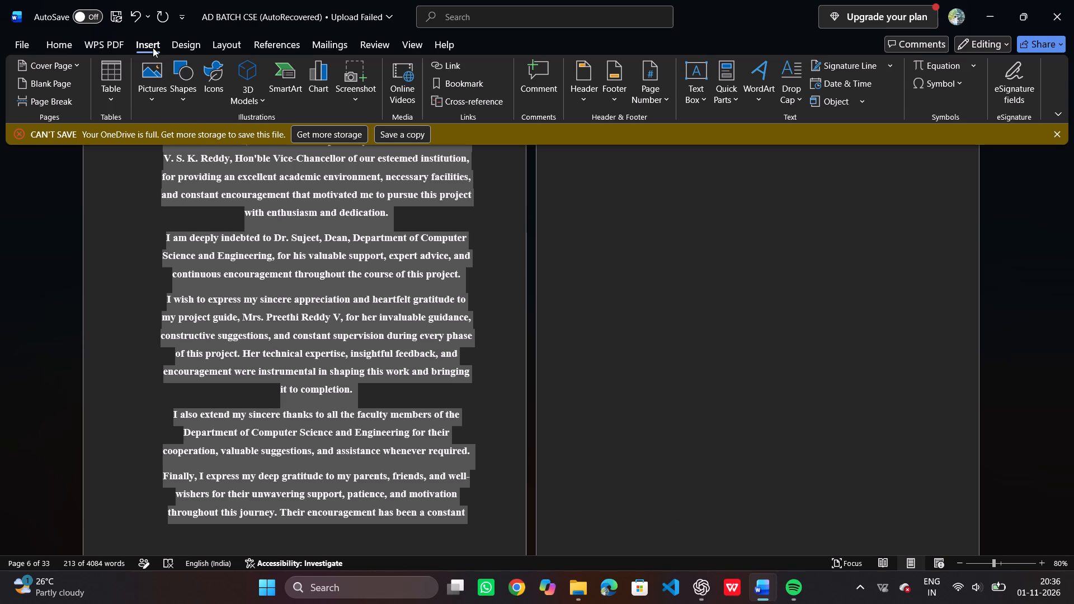
pyautogui.click(53, 45)
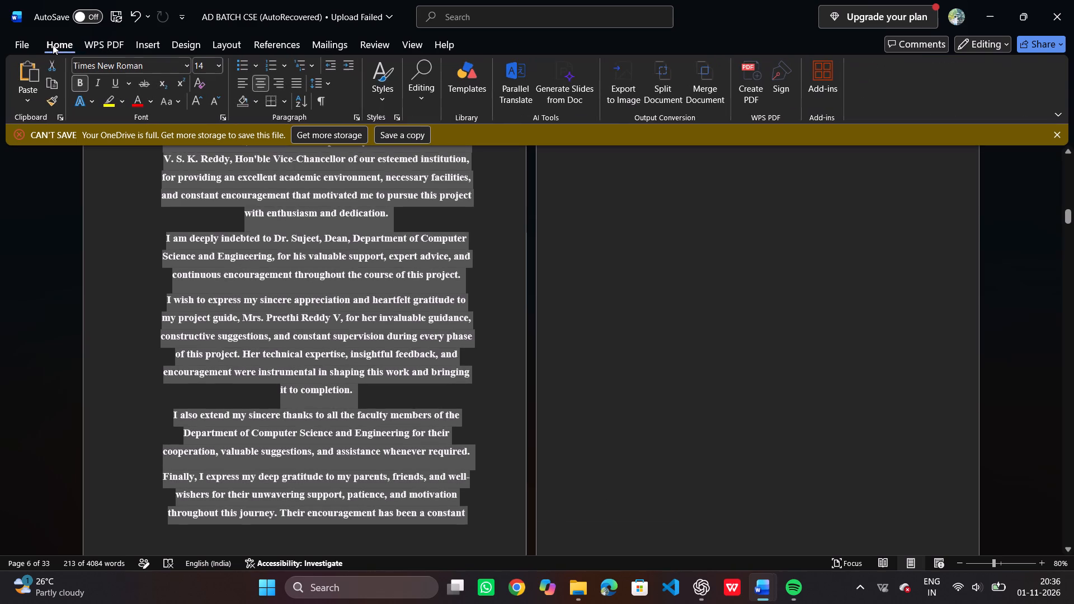
pyautogui.click(293, 83)
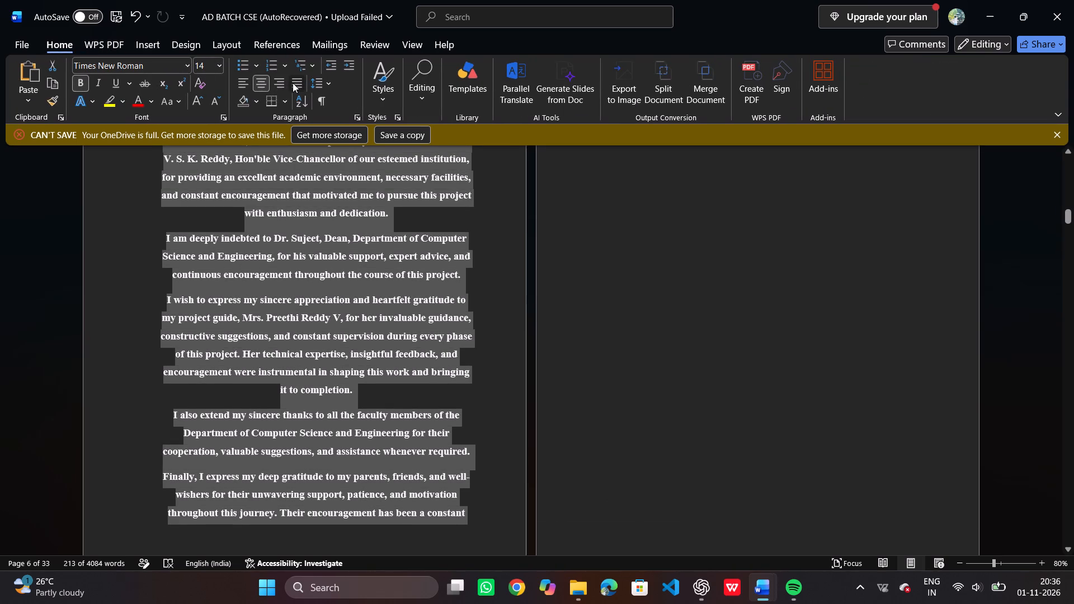
pyautogui.click(470, 323)
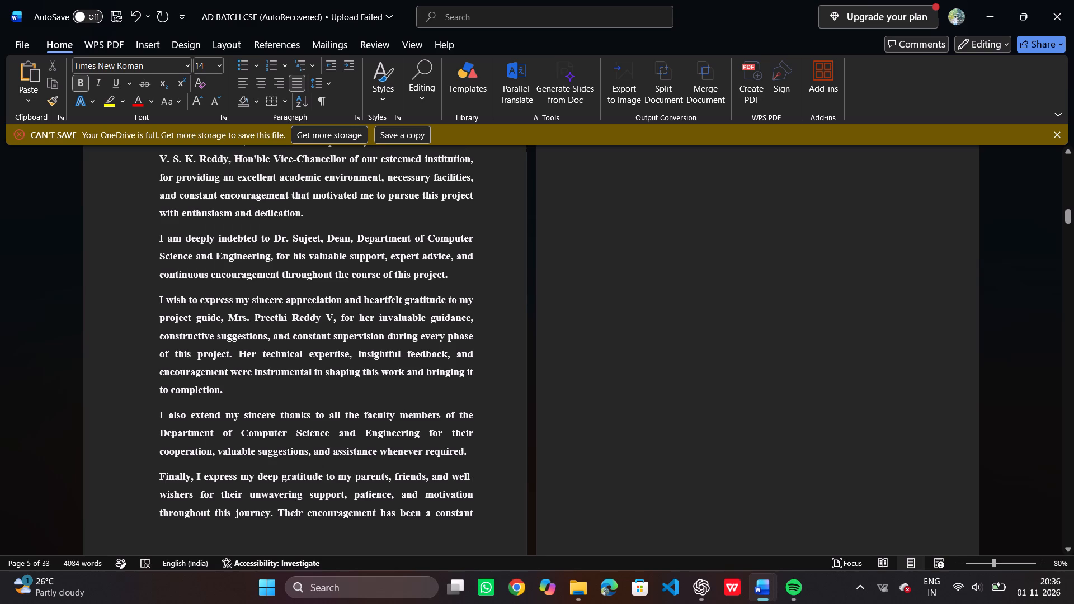
# Merge the acknowledgement paragraphs from "First and foremost" through "Finally" into one paragraph by removing the breaks between them.
pyautogui.click(154, 416)
pyautogui.press('BackSpace')
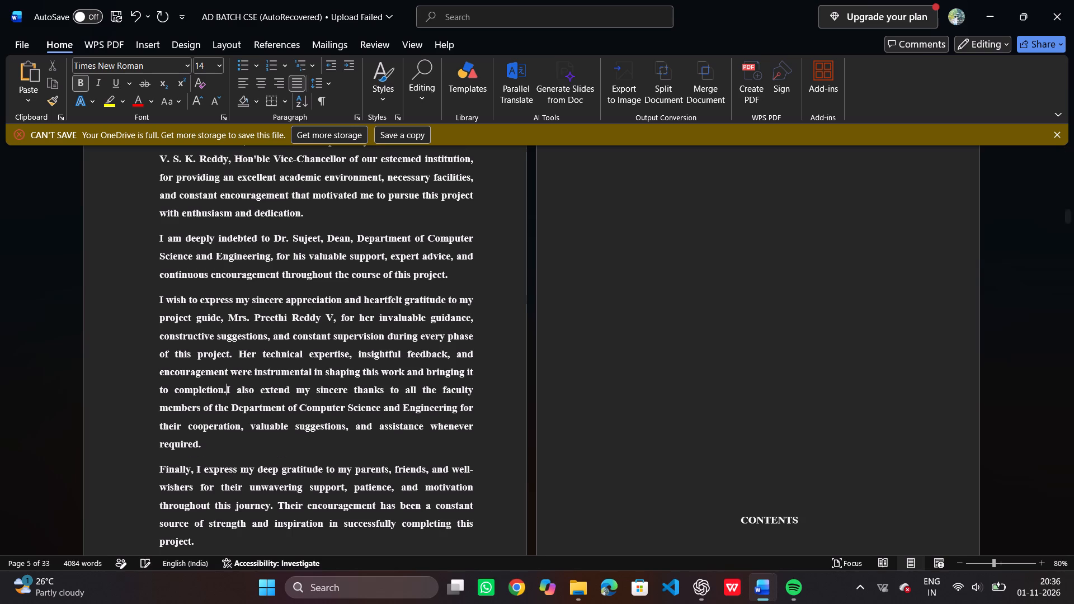
pyautogui.click(156, 473)
pyautogui.press('BackSpace')
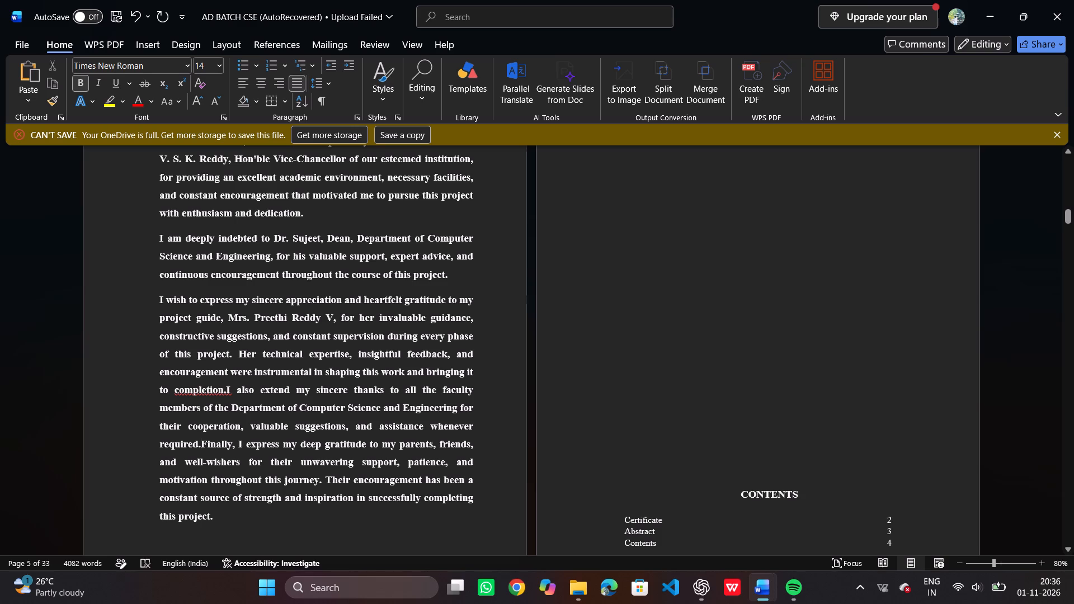
pyautogui.click(159, 234)
pyautogui.press('BackSpace')
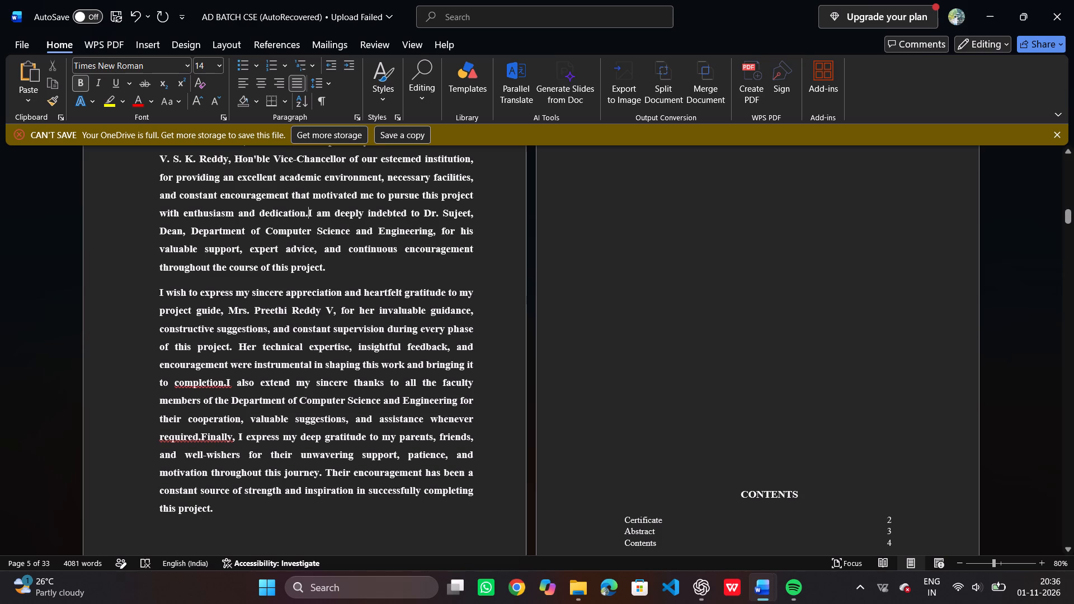
pyautogui.click(161, 291)
pyautogui.press('BackSpace')
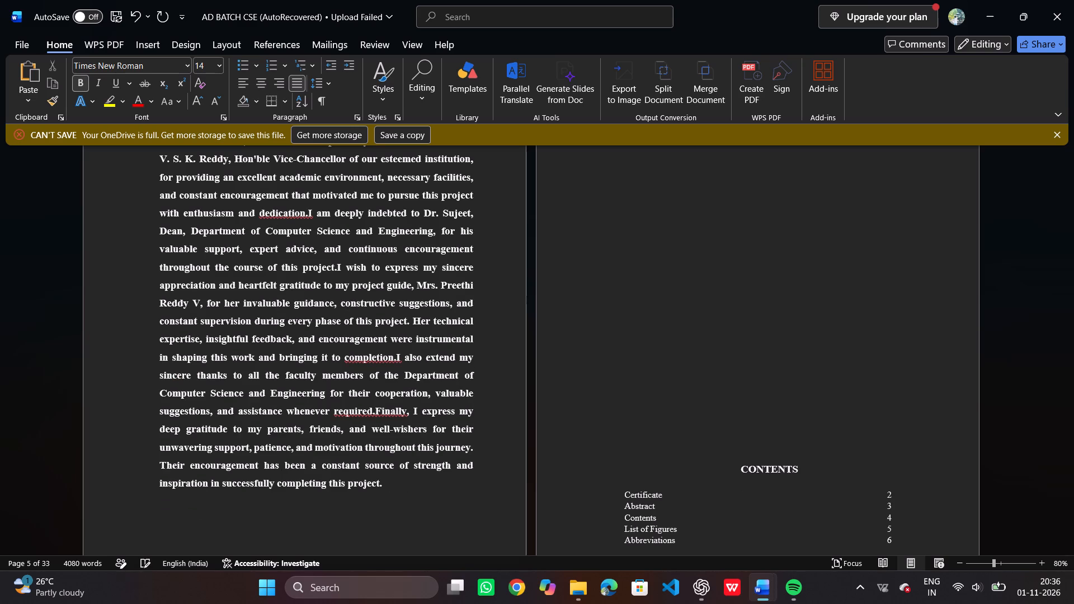
# Delete all the blank lines above the CONTENTS heading so that it starts at the top of its page.
pyautogui.scroll(1, 323, 328)
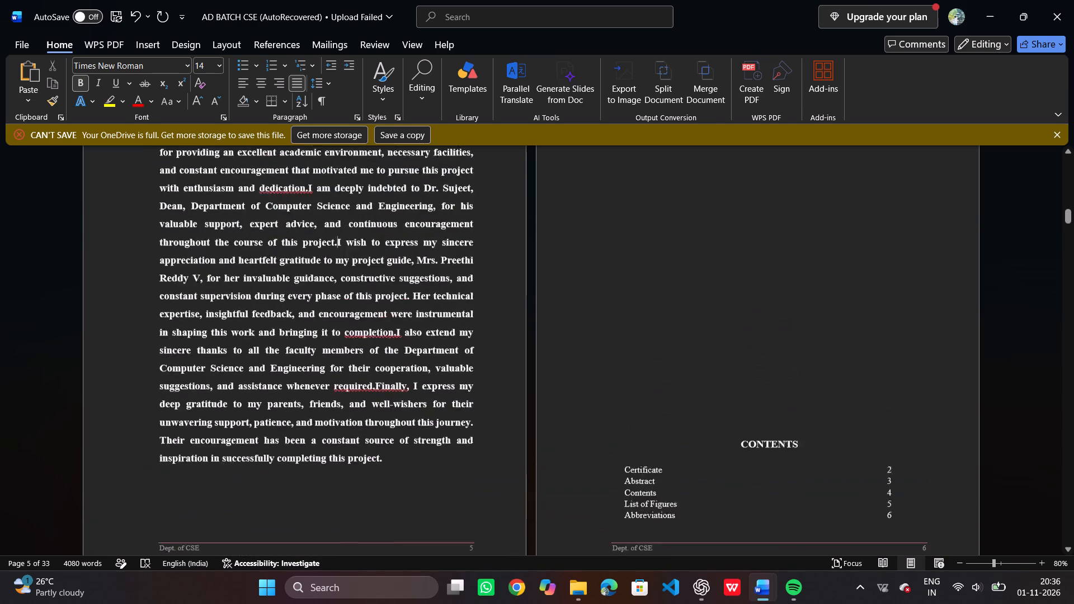
pyautogui.scroll(1, 323, 328)
pyautogui.scroll(4, 471, 331)
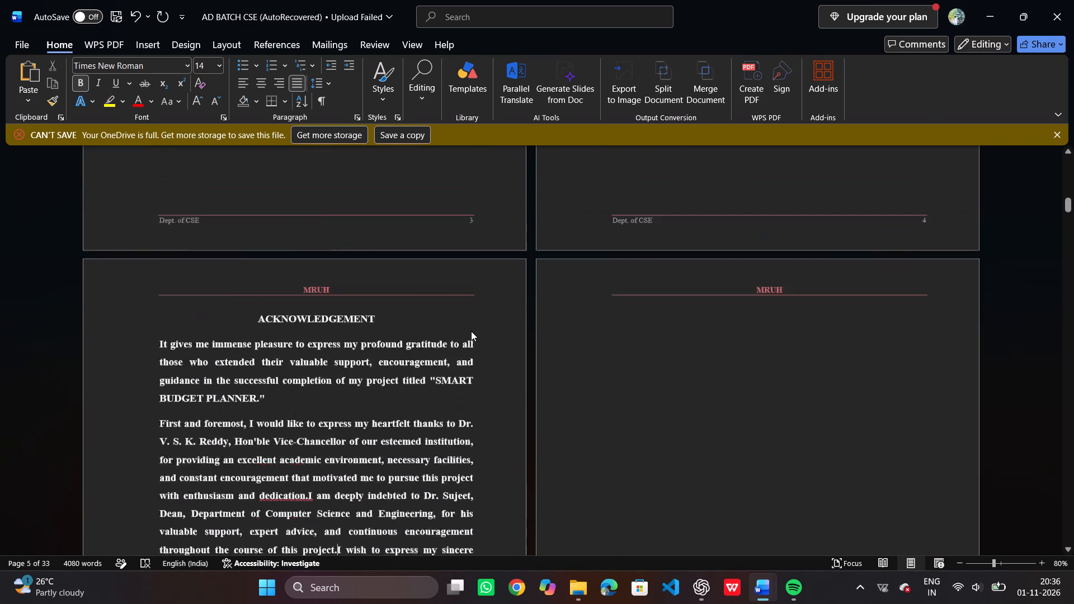
pyautogui.scroll(2, 471, 331)
pyautogui.scroll(-3, 471, 331)
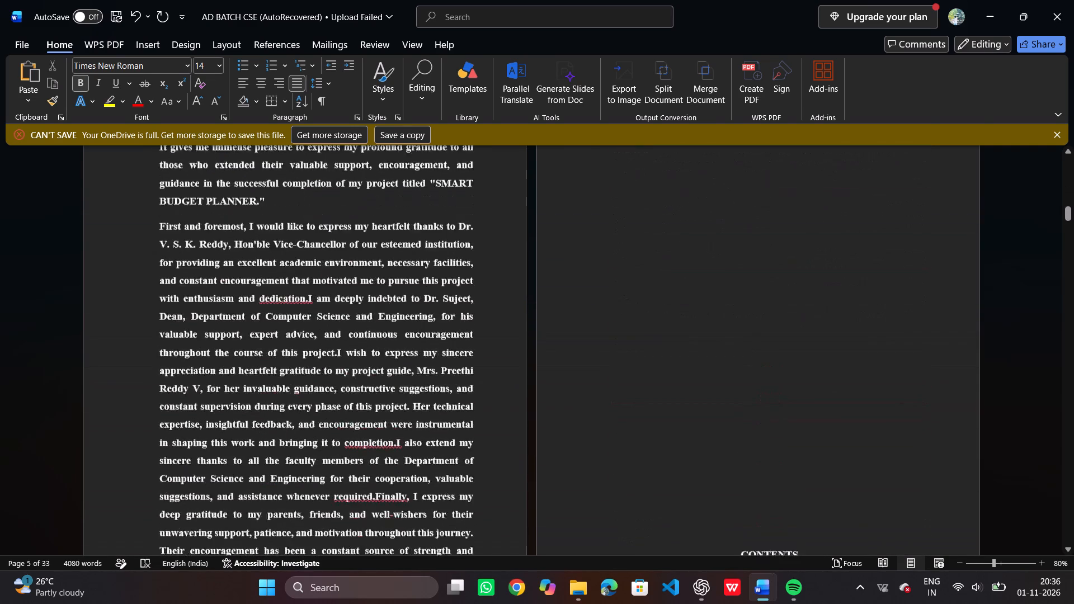
pyautogui.scroll(-4, 471, 331)
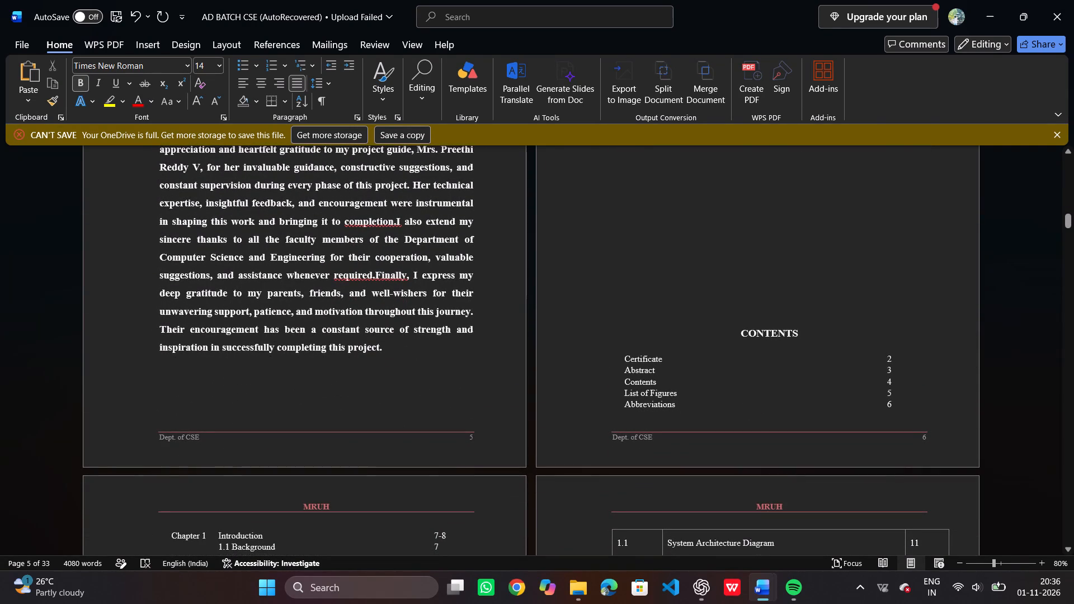
pyautogui.click(687, 328)
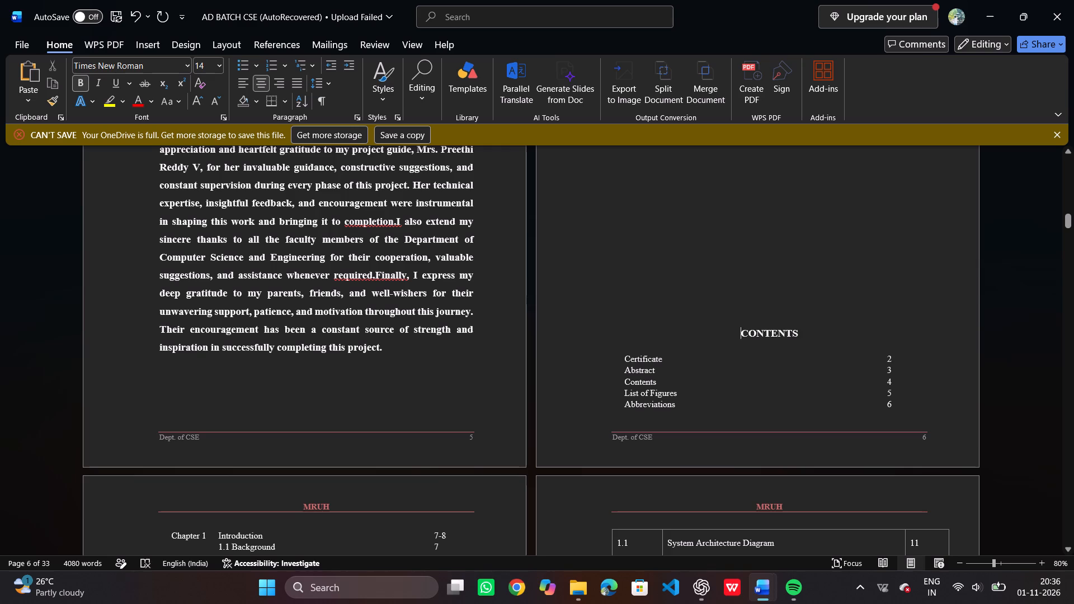
pyautogui.press('BackSpace')
pyautogui.press('BackSpace')
pyautogui.press('BackSpace')
pyautogui.press('BackSpace')
pyautogui.press('BackSpace')
pyautogui.press('BackSpace')
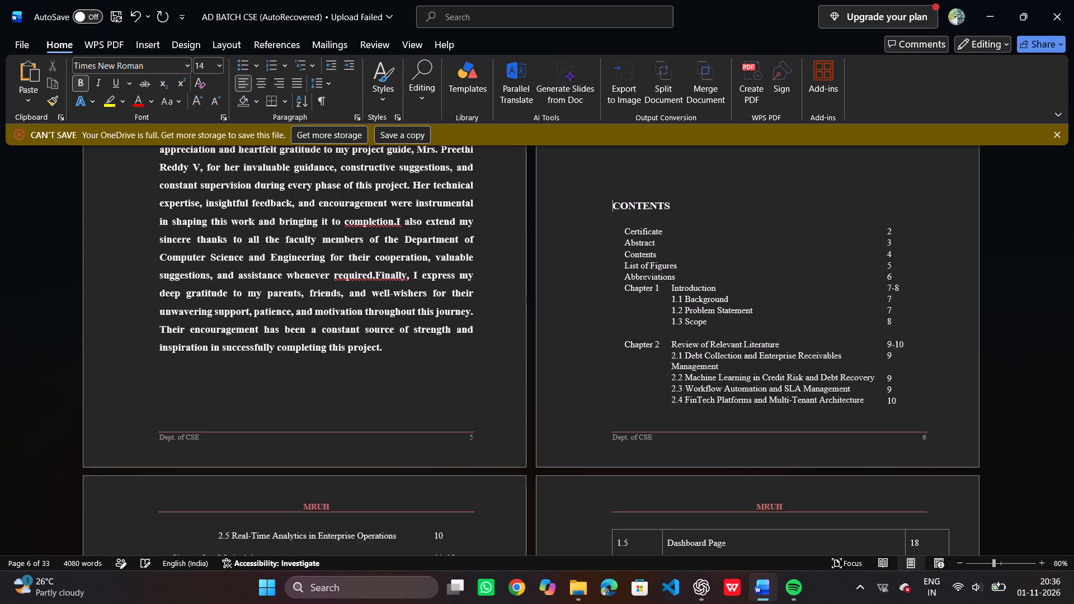
pyautogui.press('BackSpace')
pyautogui.press('BackSpace')
pyautogui.press('BackSpace')
pyautogui.press('BackSpace')
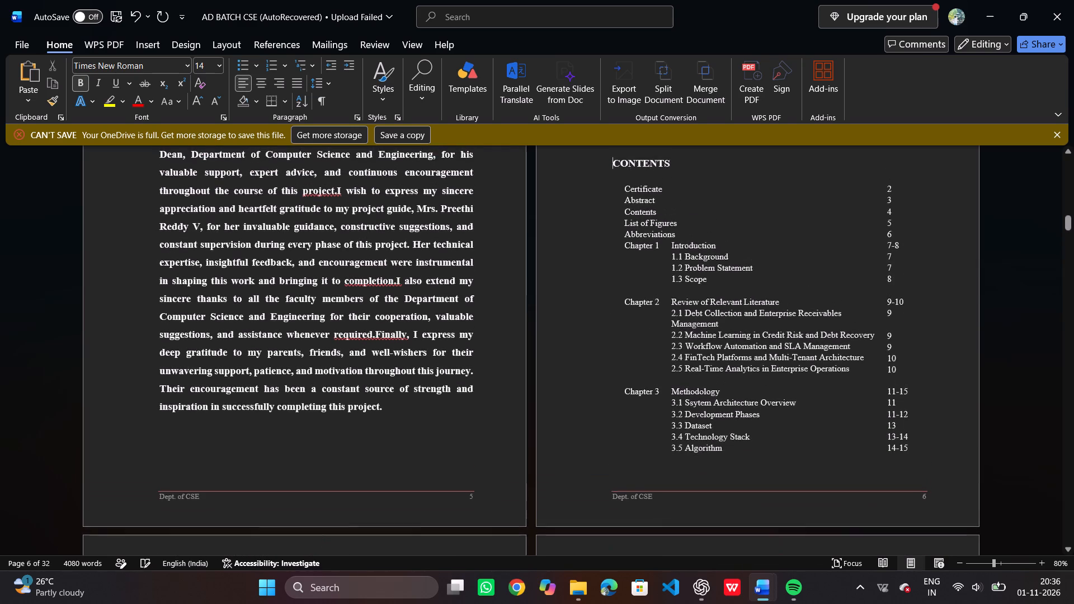
pyautogui.press('BackSpace')
pyautogui.press('BackSpace')
pyautogui.press('BackSpace')
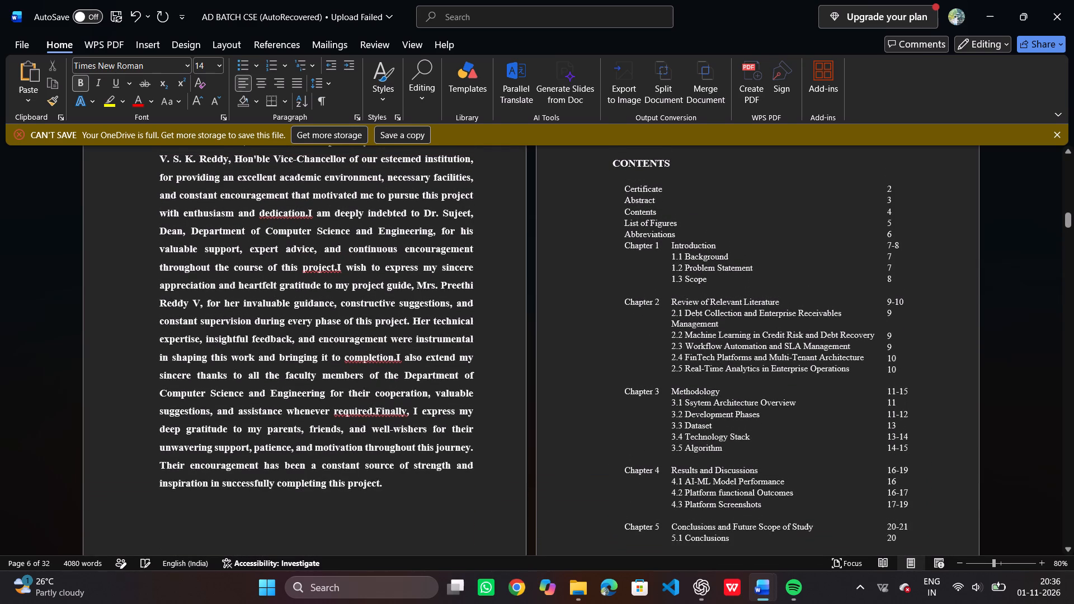
pyautogui.press('BackSpace')
pyautogui.scroll(-1, 687, 328)
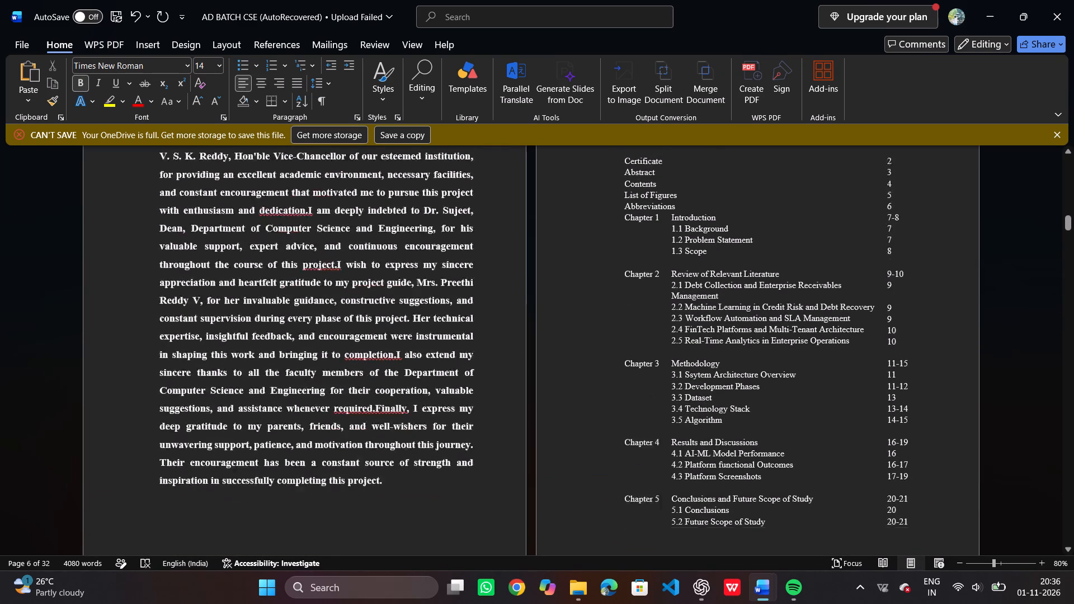
pyautogui.scroll(-2, 687, 328)
pyautogui.scroll(2, 687, 328)
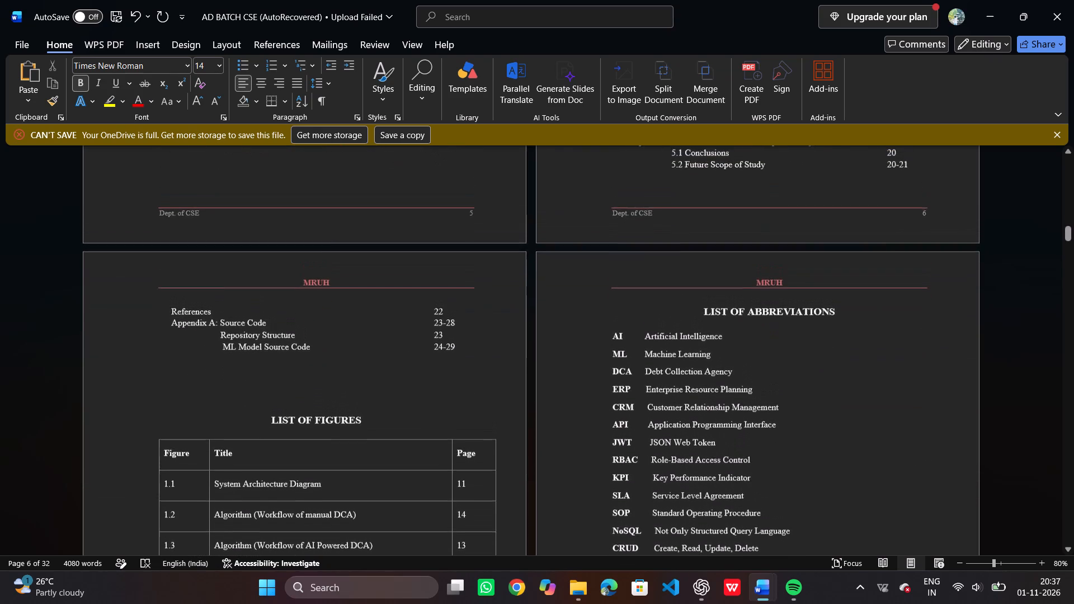
pyautogui.scroll(2, 687, 328)
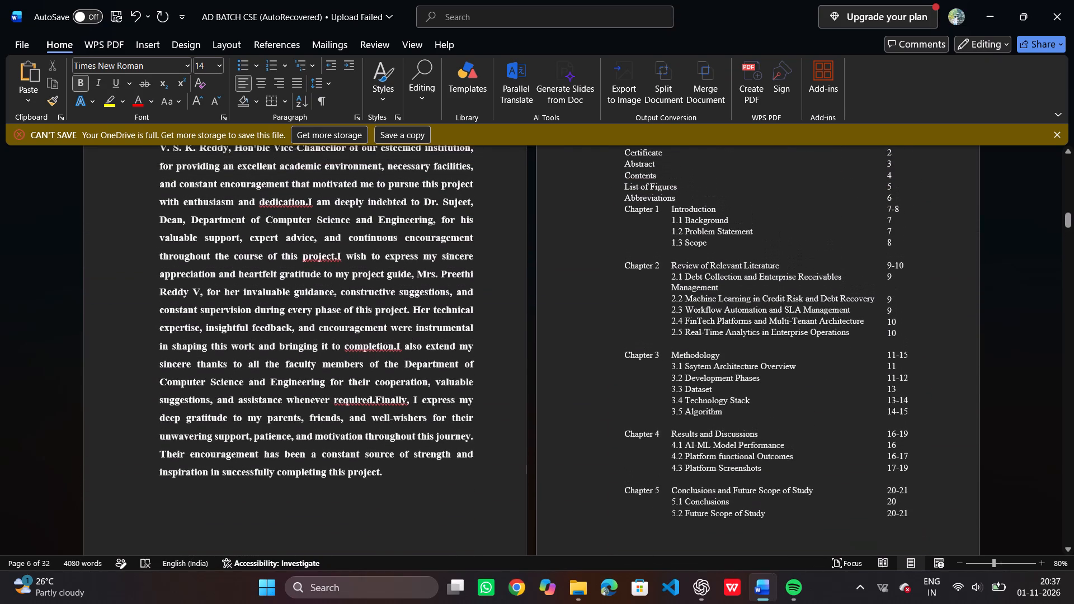
pyautogui.scroll(2, 687, 328)
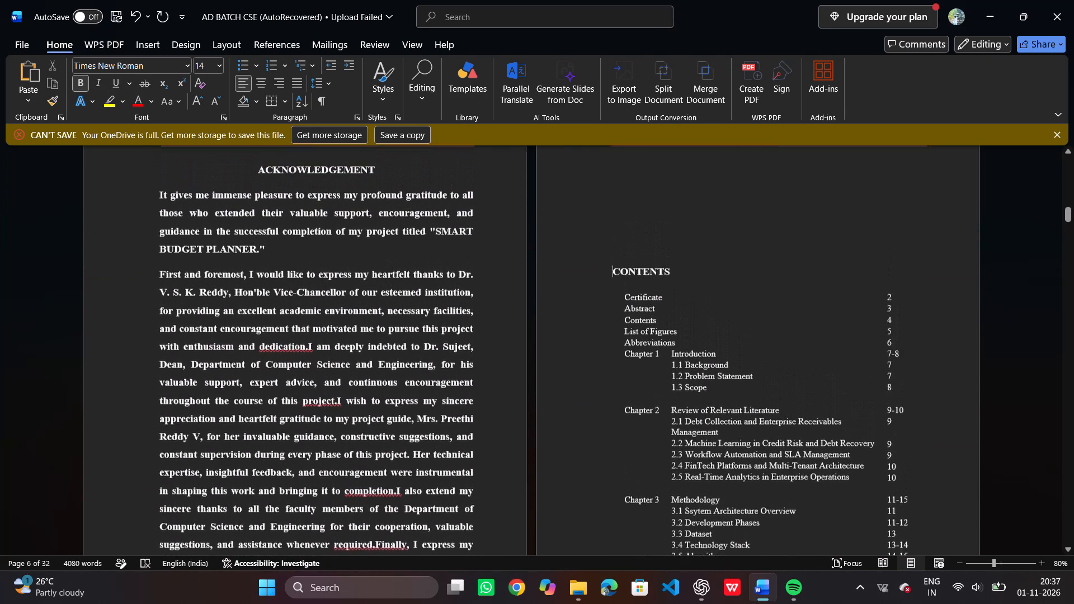
pyautogui.scroll(1, 687, 328)
pyautogui.press('BackSpace')
pyautogui.press('BackSpace')
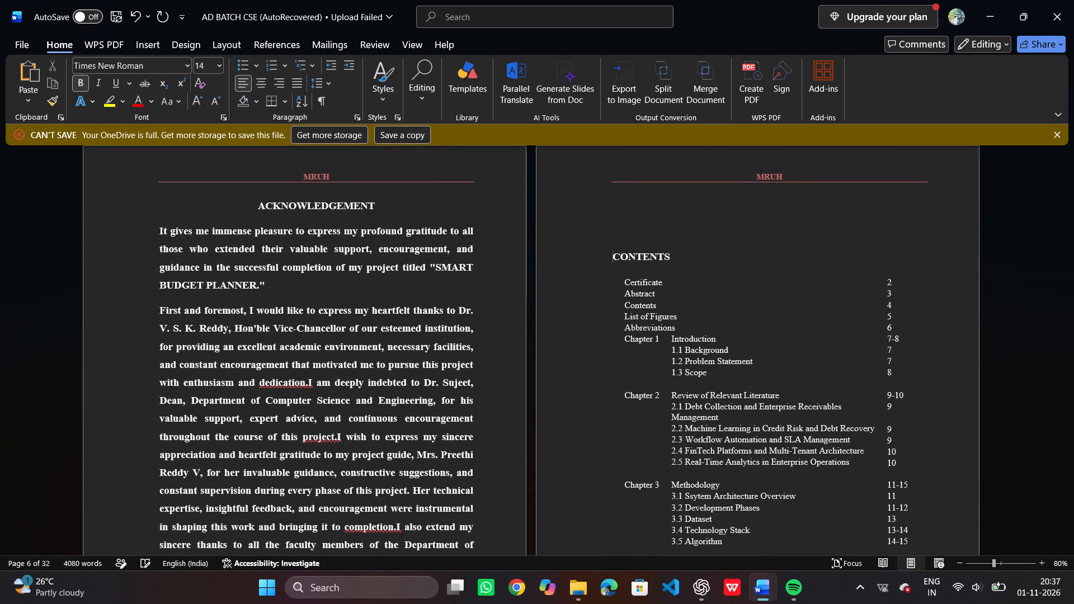
pyautogui.press('BackSpace')
pyautogui.press('BackSpace')
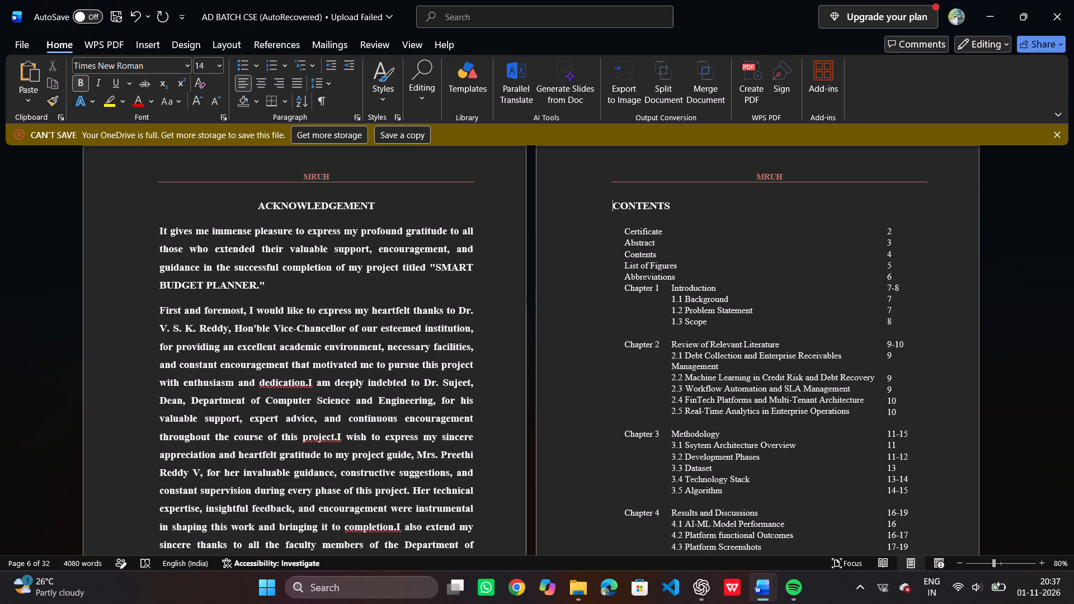
# Indent the CONTENTS heading by four tab stops to bring it near the middle of the line.
pyautogui.press('Tab')
pyautogui.press('Tab')
pyautogui.press('Tab')
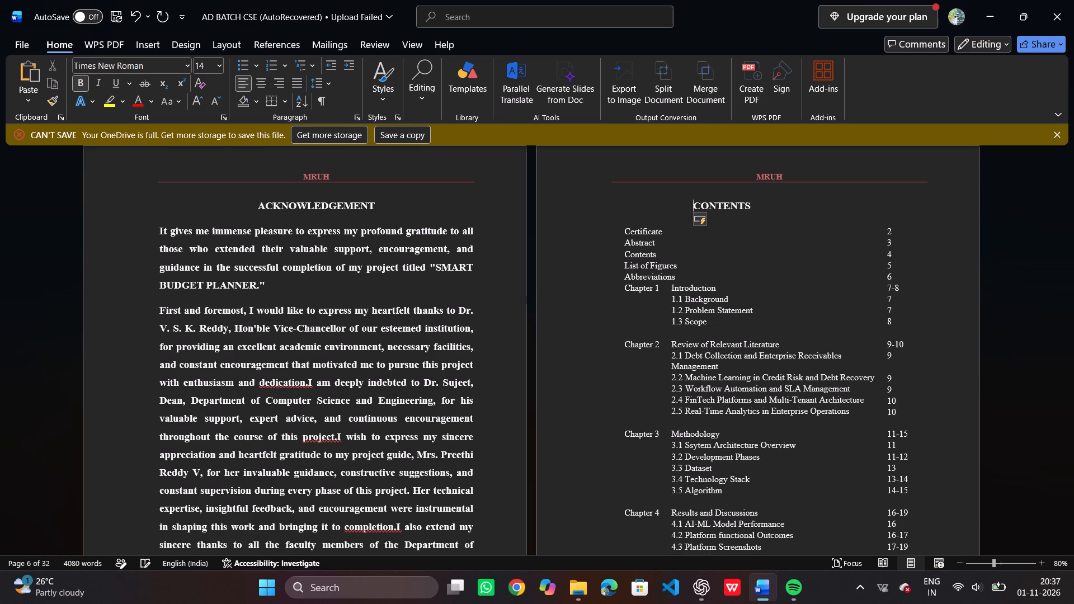
pyautogui.press('Tab')
pyautogui.press('Tab')
pyautogui.press('BackSpace')
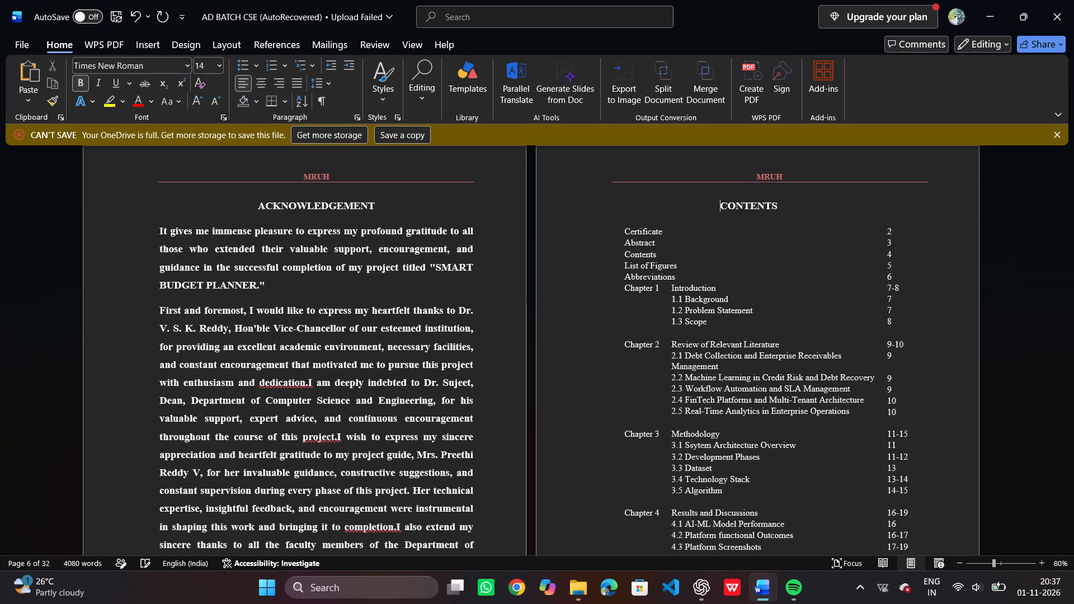
# Check the layout of the contents page and the pages around it, and reread the acknowledgement text.
pyautogui.scroll(-2, 687, 328)
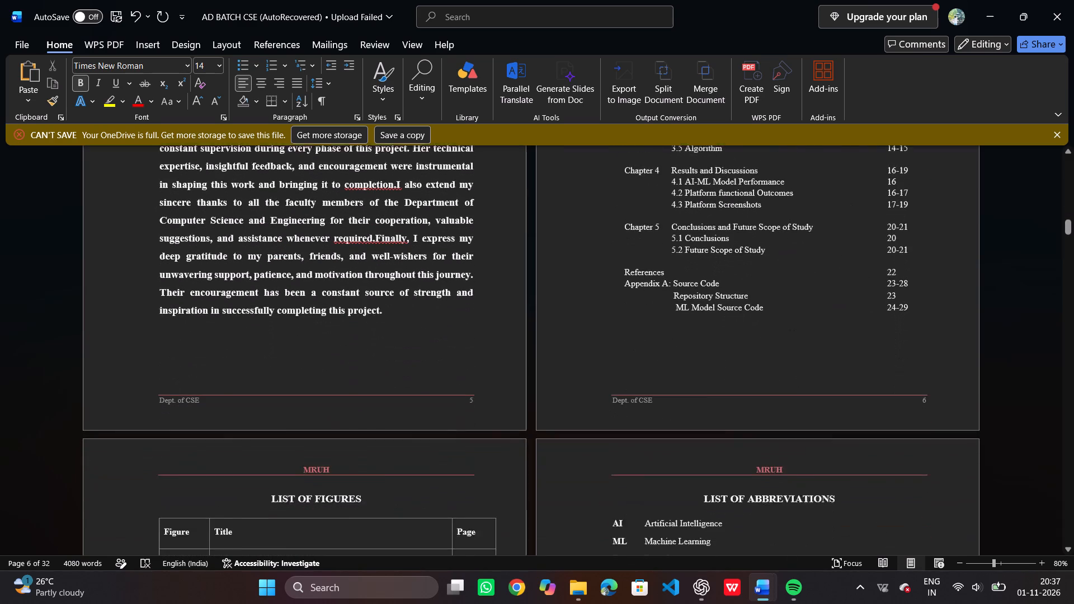
pyautogui.scroll(-1, 687, 328)
pyautogui.scroll(1, 687, 328)
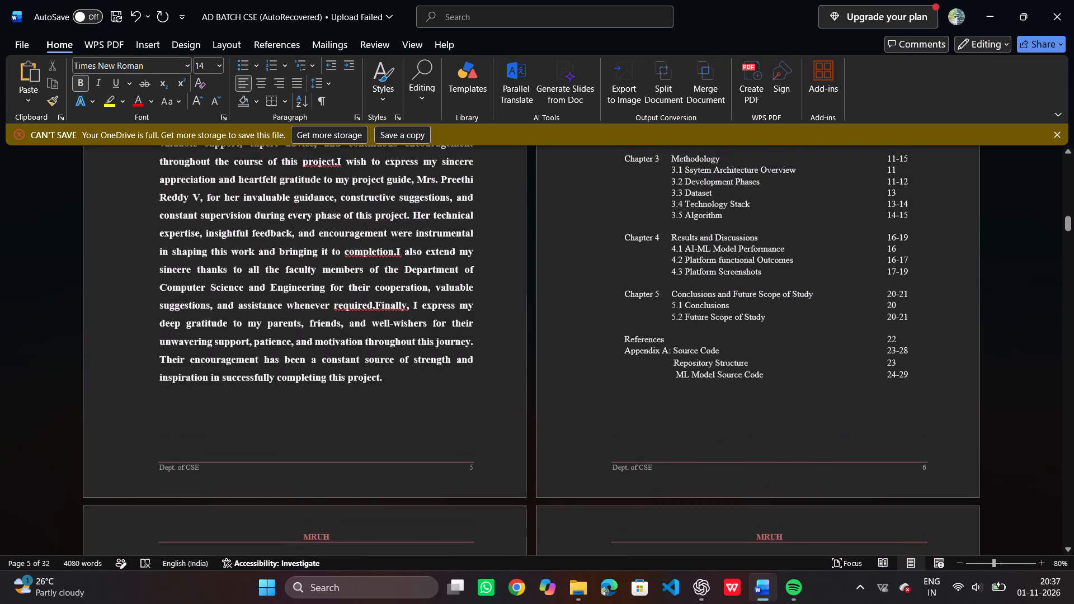
pyautogui.scroll(3, 687, 328)
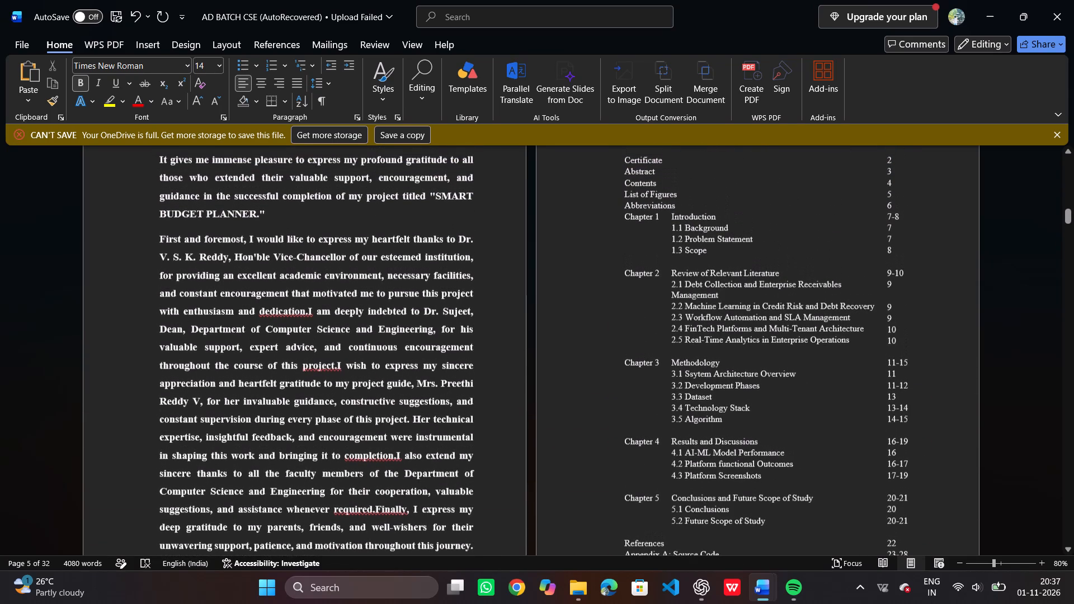
pyautogui.scroll(-2, 687, 328)
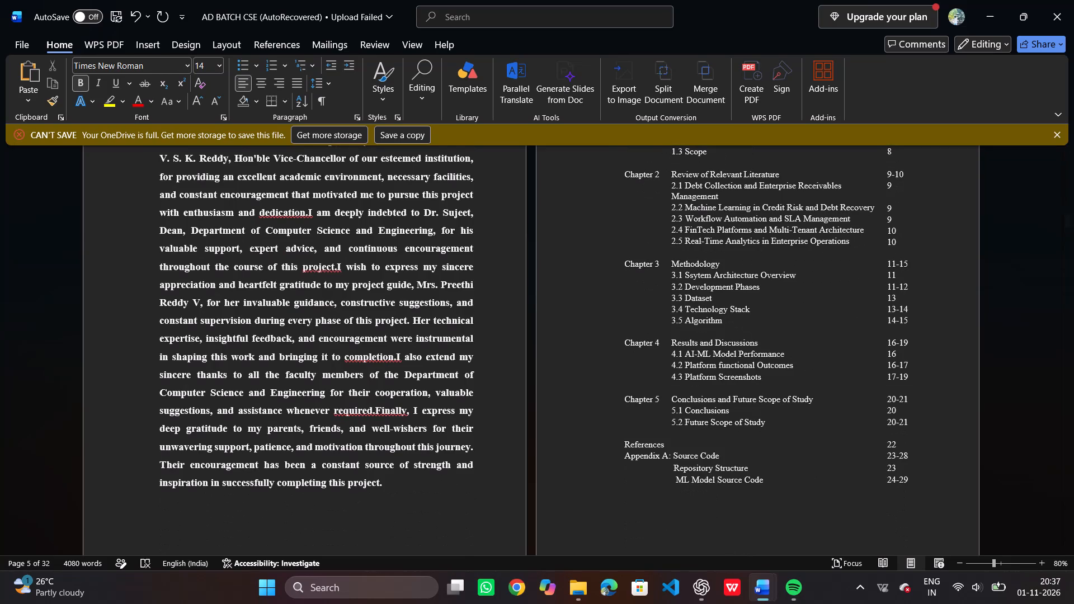
pyautogui.scroll(-1, 687, 328)
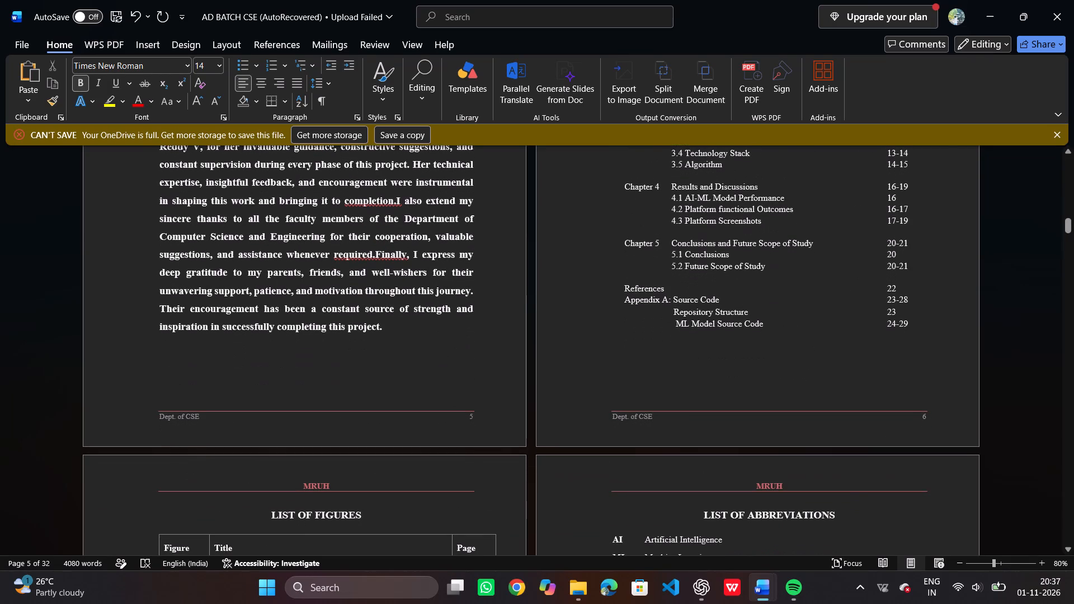
pyautogui.scroll(1, 583, 366)
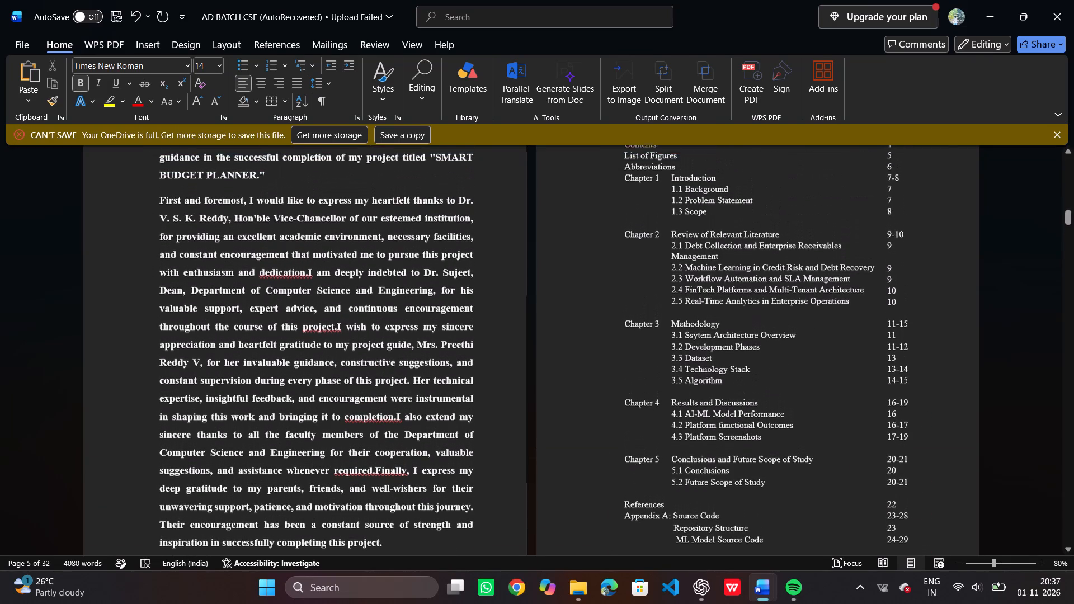
pyautogui.scroll(1, 583, 366)
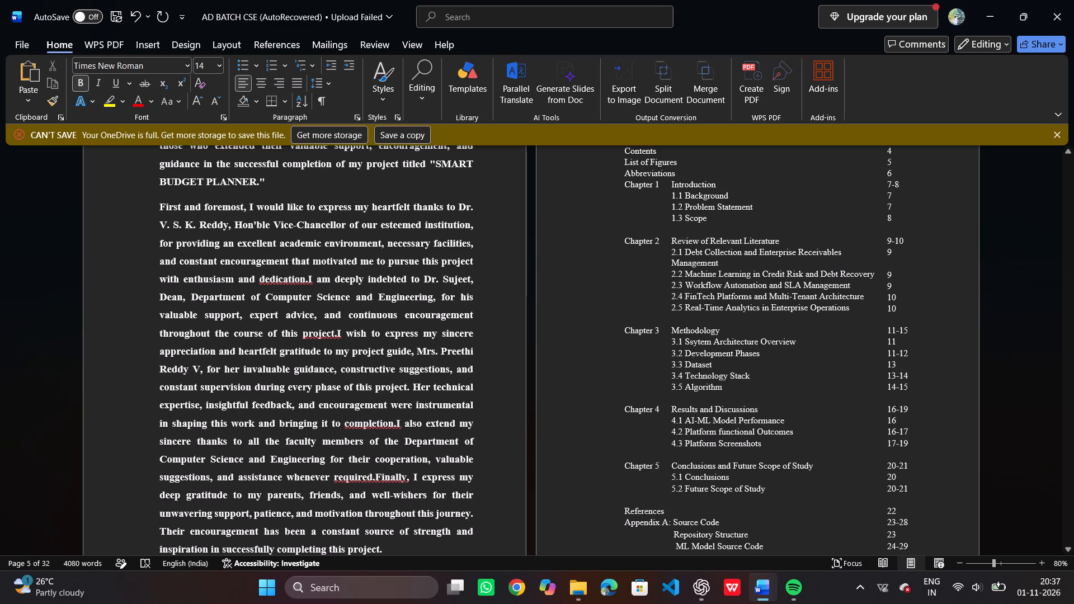
# Replace the project guide's name in the acknowledgement with the correct guide's initial and name, keeping the title "Mrs.".
pyautogui.click(199, 368)
pyautogui.press('BackSpace')
pyautogui.press('BackSpace')
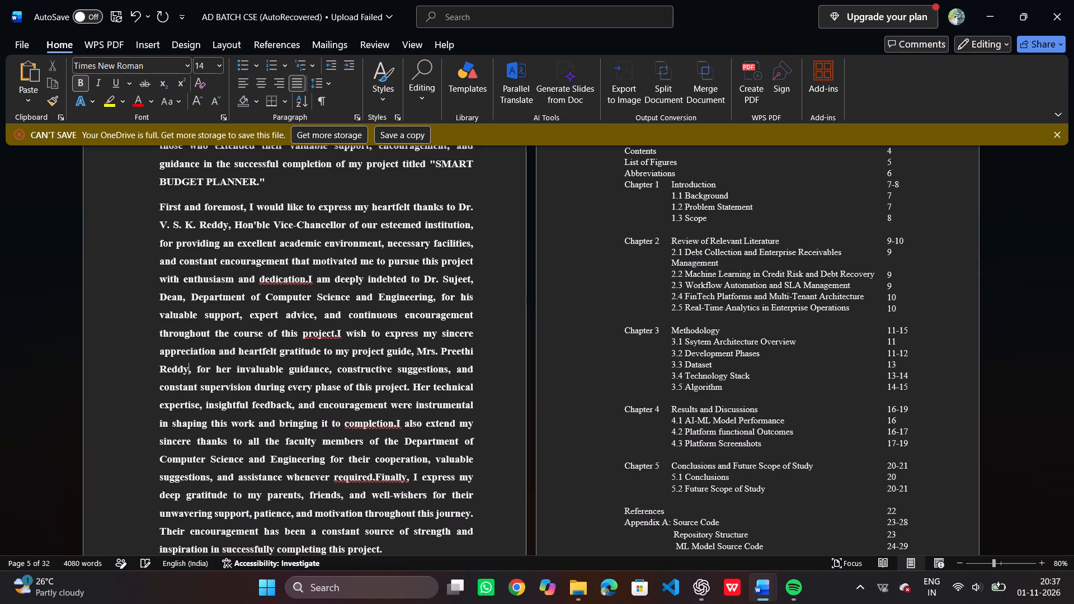
pyautogui.press('BackSpace')
pyautogui.press('BackSpace')
pyautogui.press('BackSpace')
pyautogui.press('BackSpace')
pyautogui.press('BackSpace')
pyautogui.press('BackSpace')
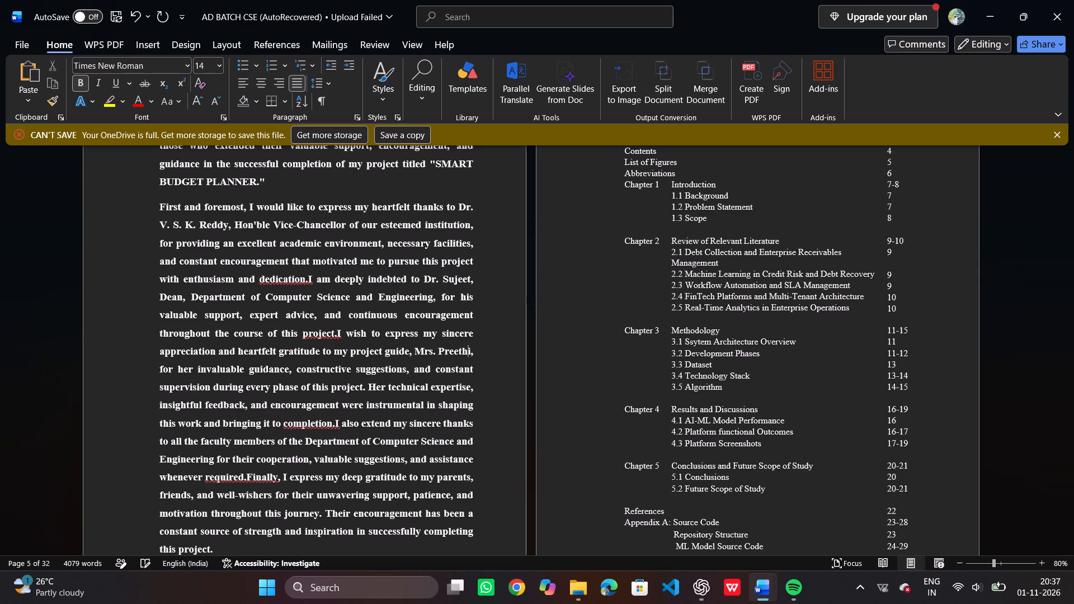
pyautogui.press('BackSpace')
pyautogui.press('BackSpace')
pyautogui.press('BackSpace')
pyautogui.press('BackSpace')
pyautogui.press('BackSpace')
pyautogui.press('BackSpace')
pyautogui.press('BackSpace')
pyautogui.press('BackSpace')
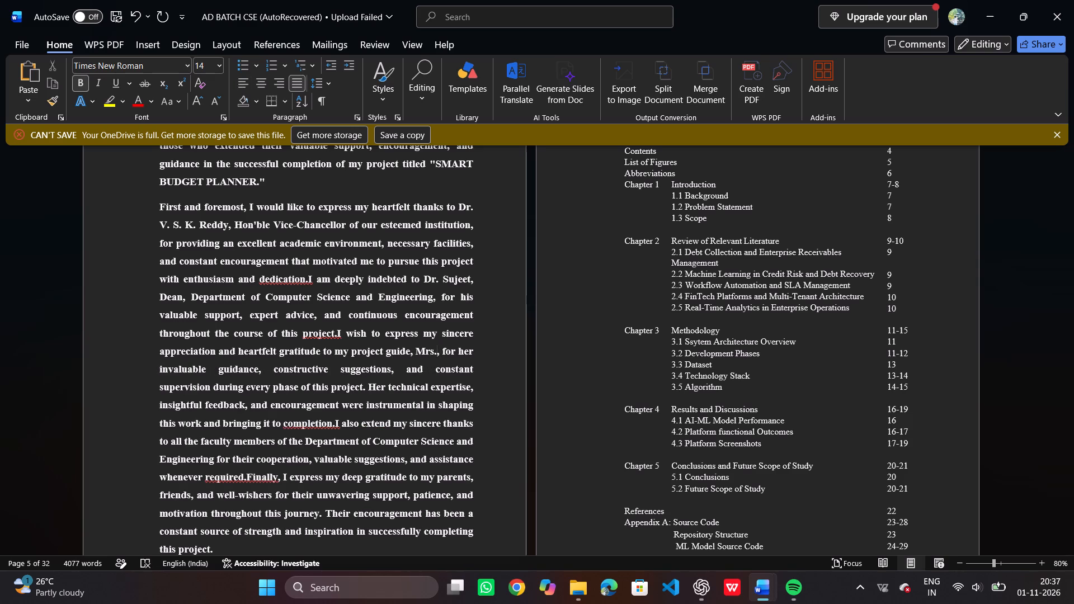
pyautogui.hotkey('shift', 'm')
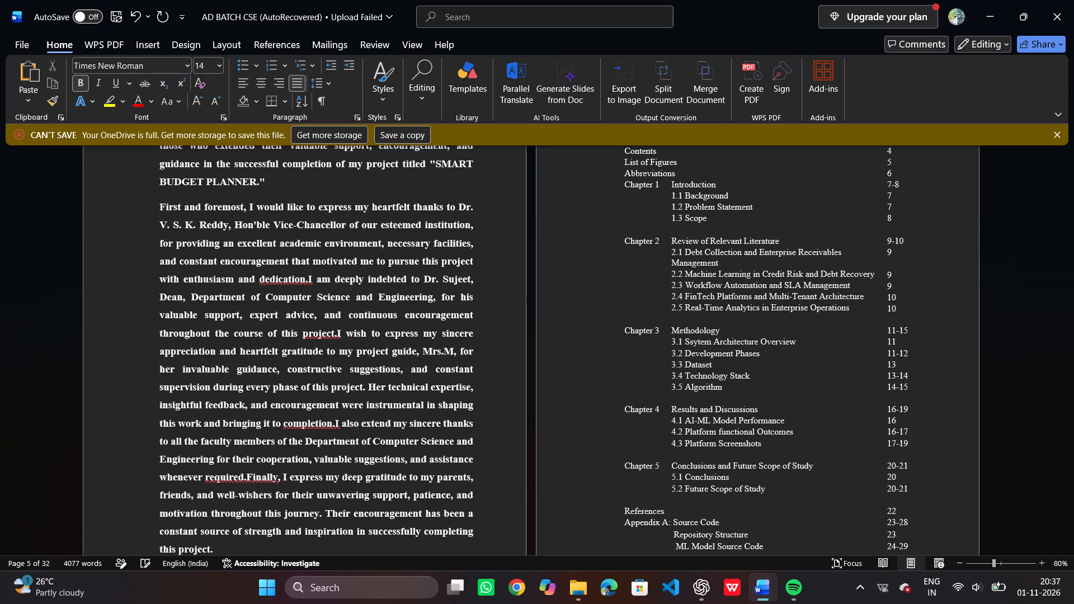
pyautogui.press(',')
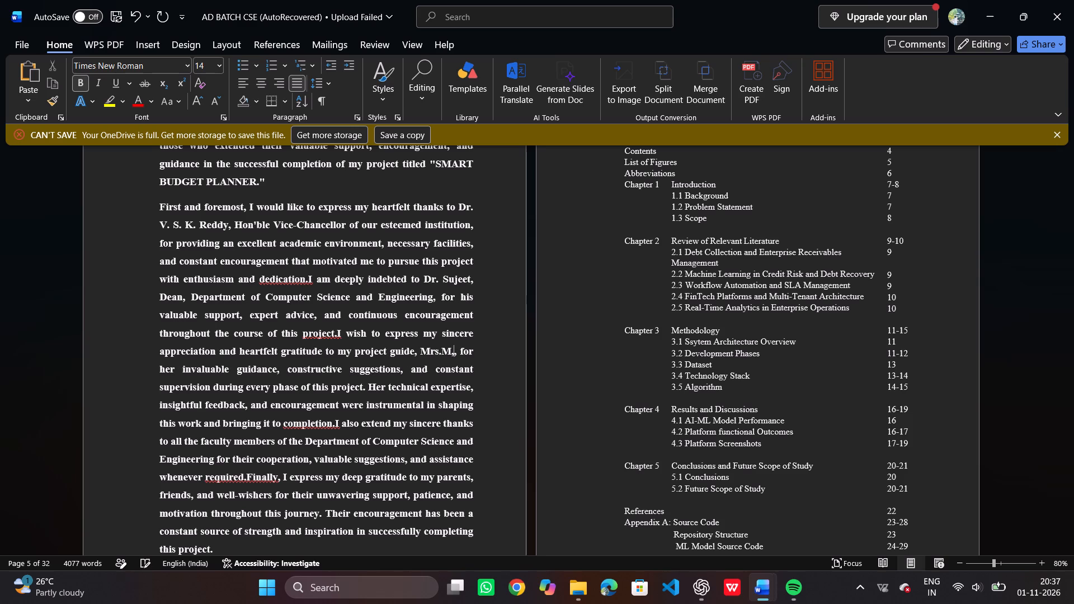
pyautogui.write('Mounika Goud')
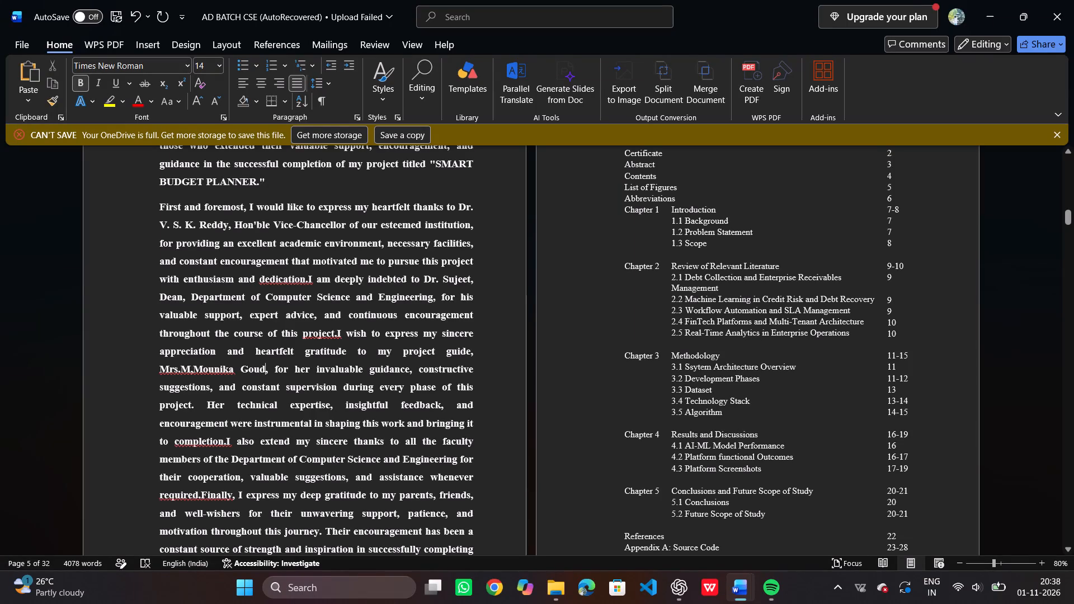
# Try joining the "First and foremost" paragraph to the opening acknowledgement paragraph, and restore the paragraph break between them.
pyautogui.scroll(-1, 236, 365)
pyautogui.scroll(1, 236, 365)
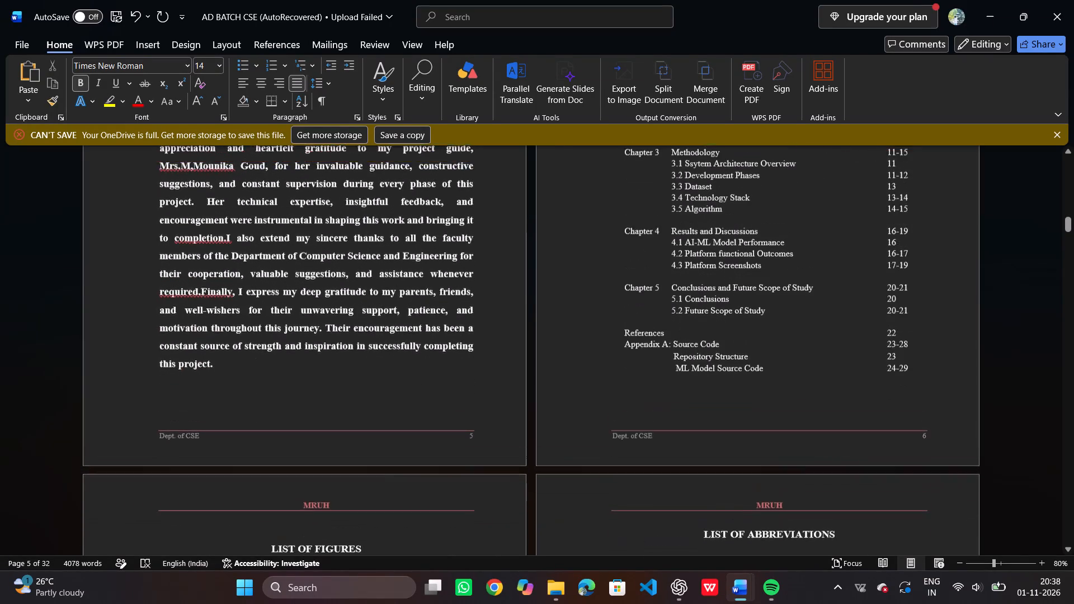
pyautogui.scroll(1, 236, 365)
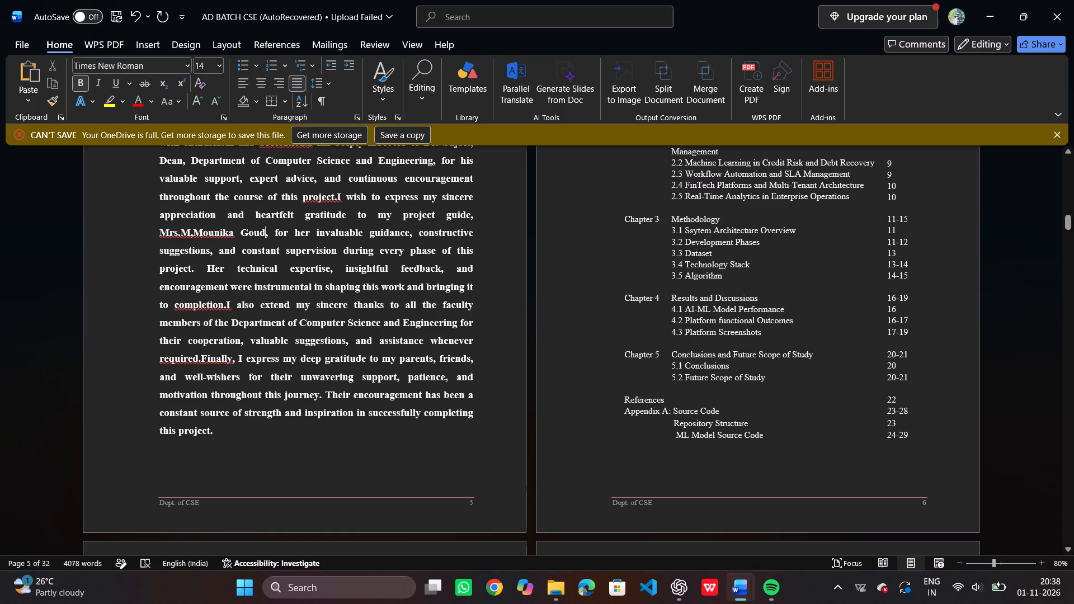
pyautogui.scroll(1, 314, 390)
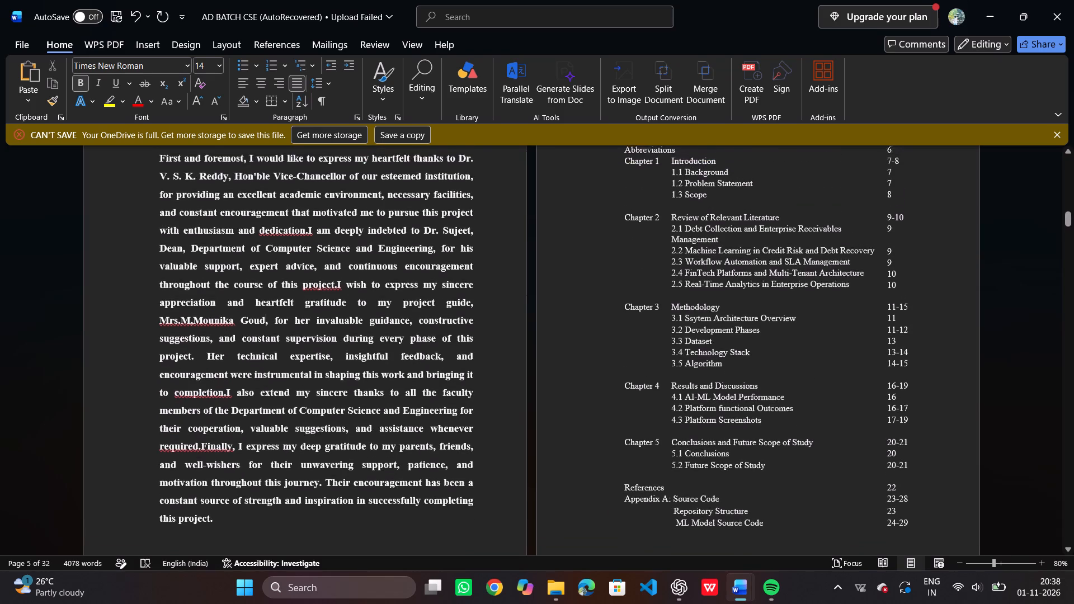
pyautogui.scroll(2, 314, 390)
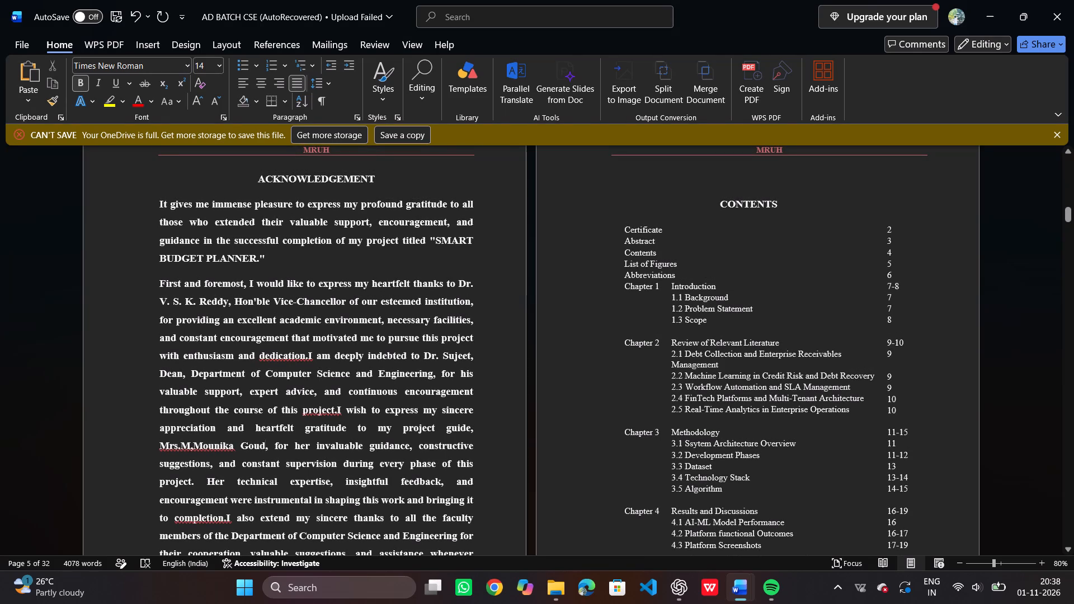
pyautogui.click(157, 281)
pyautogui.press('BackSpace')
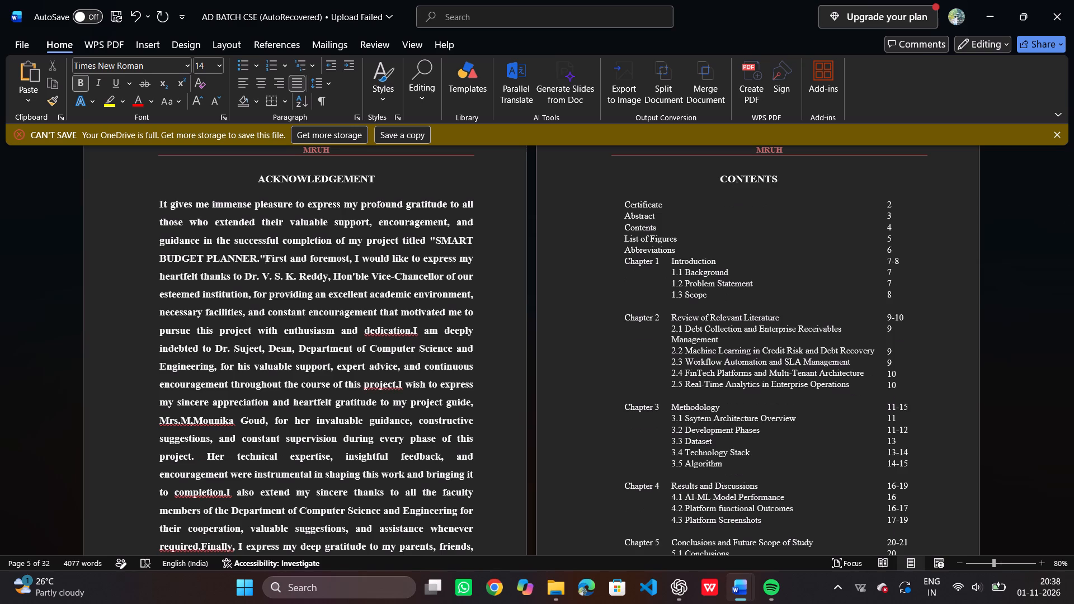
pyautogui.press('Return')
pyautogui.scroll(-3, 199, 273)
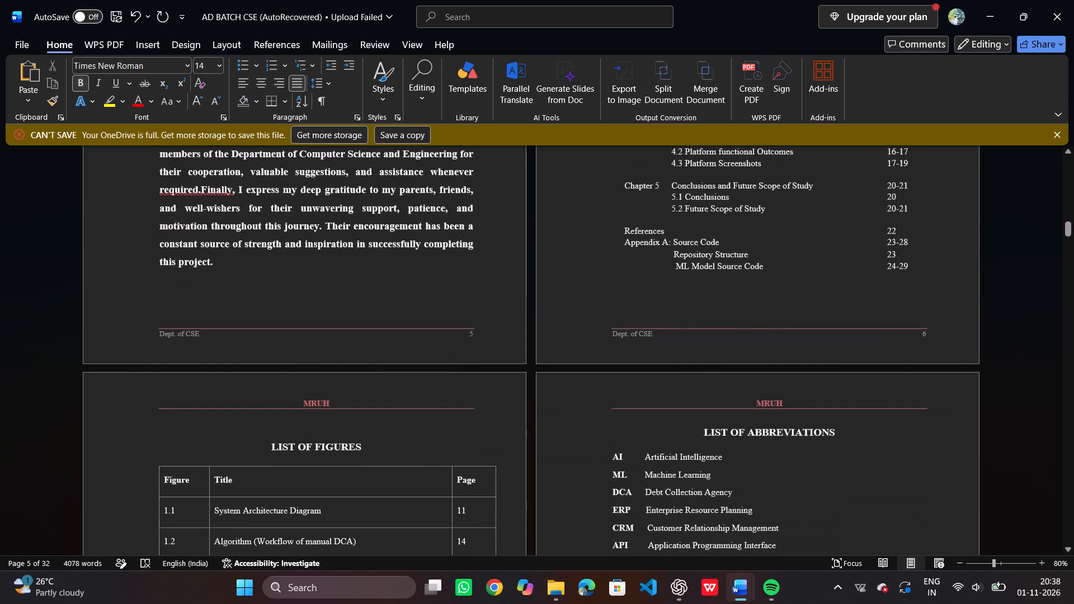
# Check the declaration and abstract pages, and view the report's front pages side by side at 40% zoom.
pyautogui.scroll(1, 199, 273)
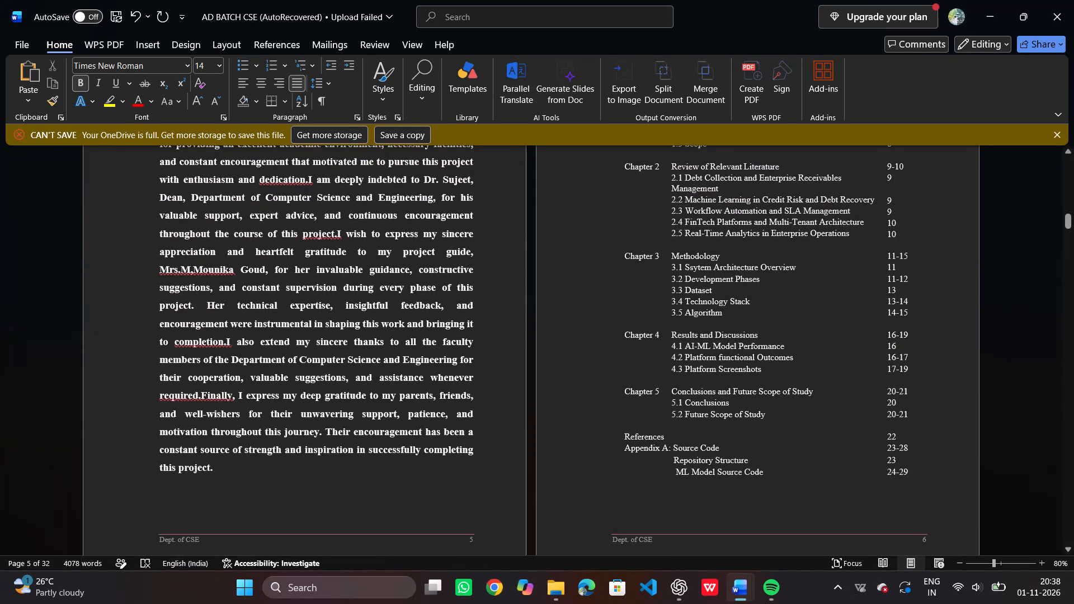
pyautogui.scroll(4, 199, 273)
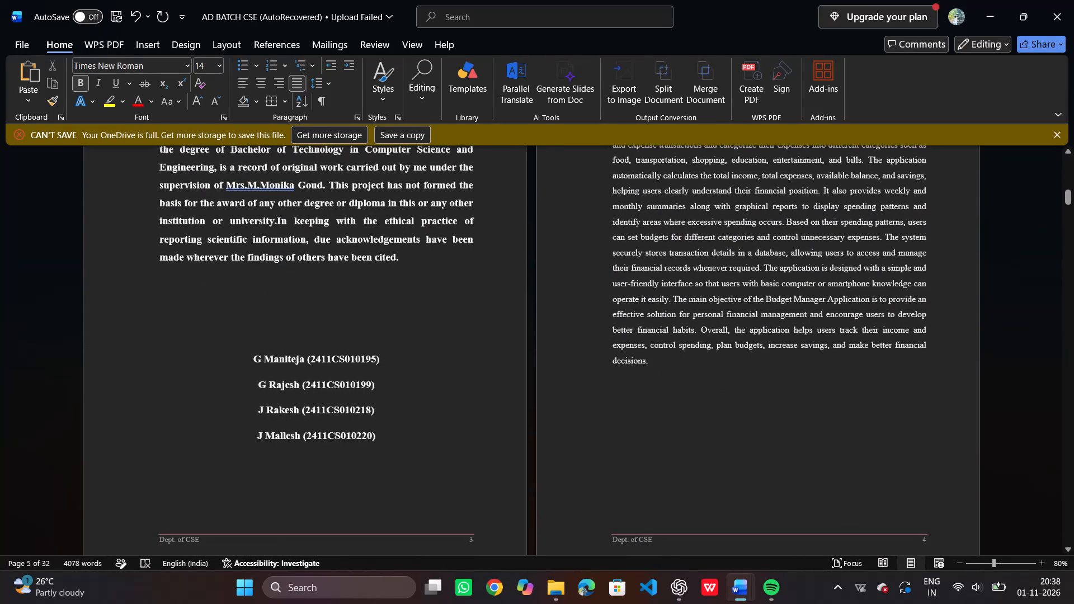
pyautogui.moveTo(572, 337); pyautogui.dragTo(527, 396)
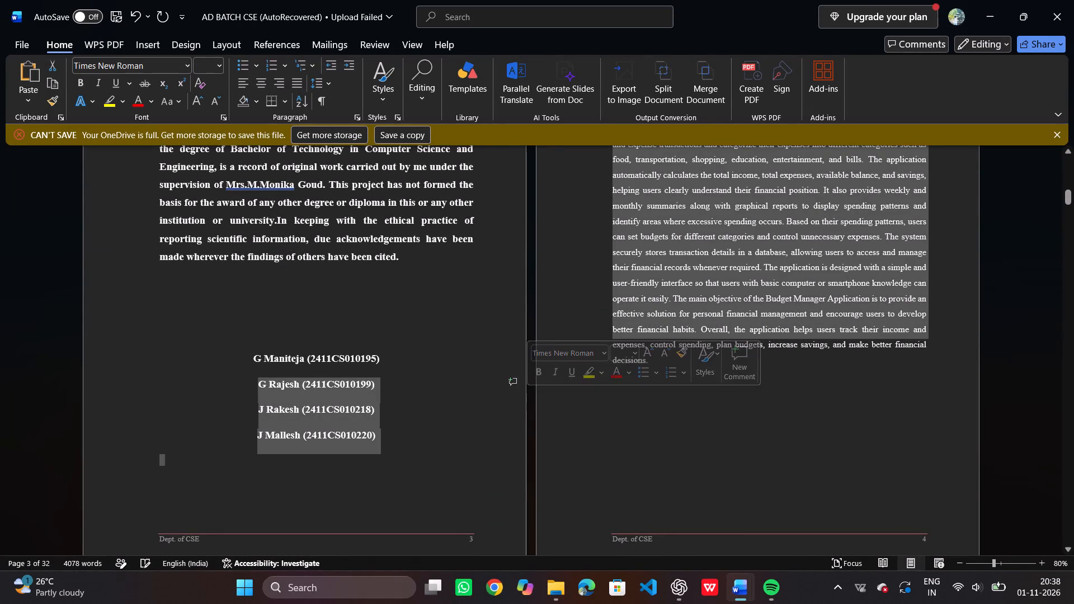
pyautogui.moveTo(574, 424); pyautogui.dragTo(660, 459)
pyautogui.rightClick(660, 459)
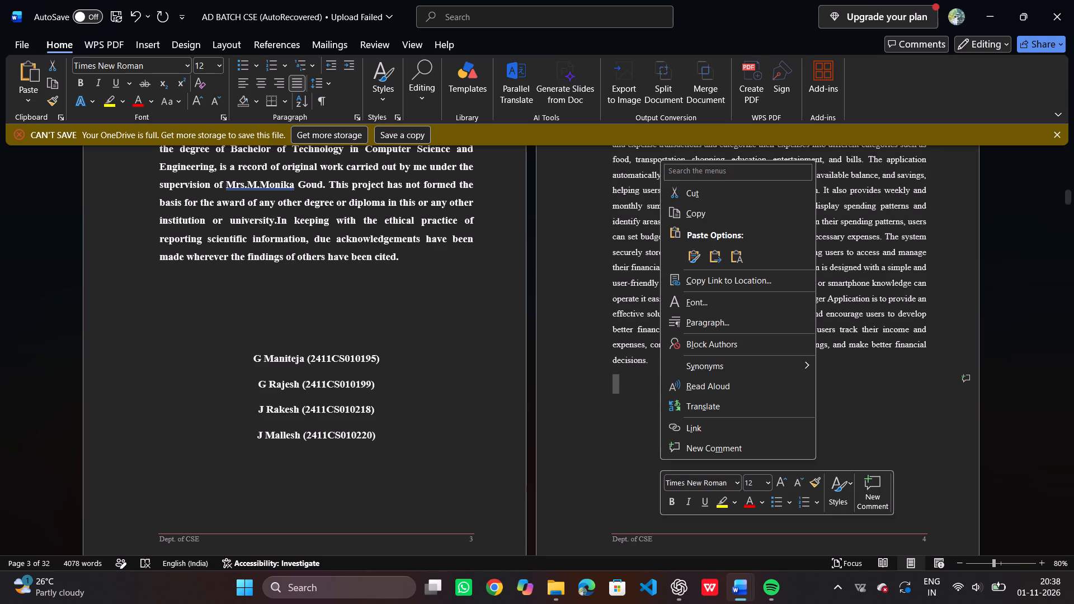
pyautogui.click(581, 451)
pyautogui.moveTo(581, 451); pyautogui.dragTo(567, 481)
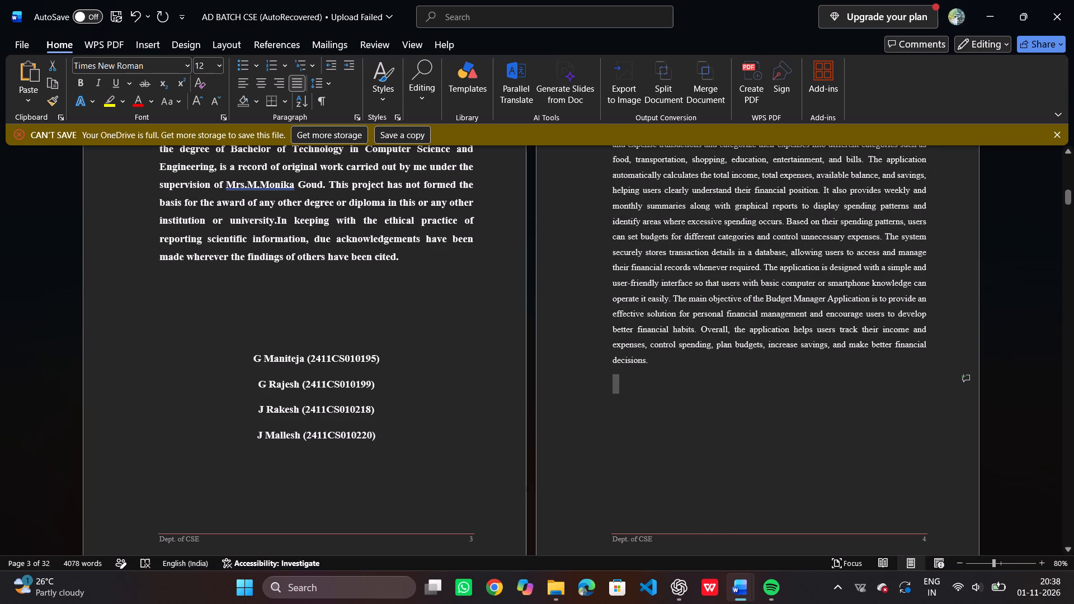
pyautogui.moveTo(567, 481); pyautogui.dragTo(584, 476)
pyautogui.keyDown('ctrl'); pyautogui.scroll(-4, 602, 470); pyautogui.keyUp('ctrl')
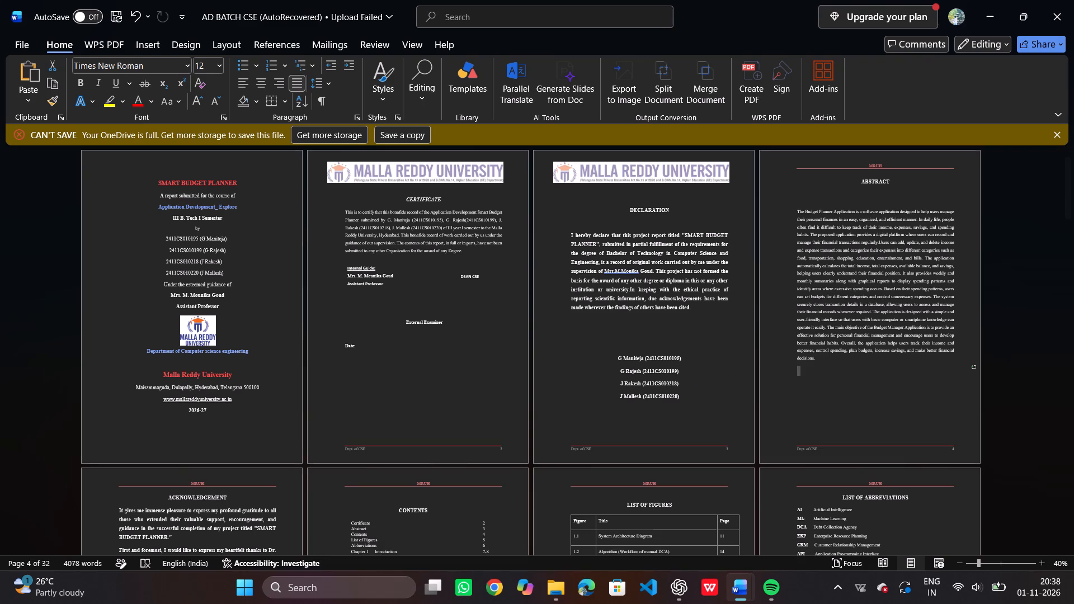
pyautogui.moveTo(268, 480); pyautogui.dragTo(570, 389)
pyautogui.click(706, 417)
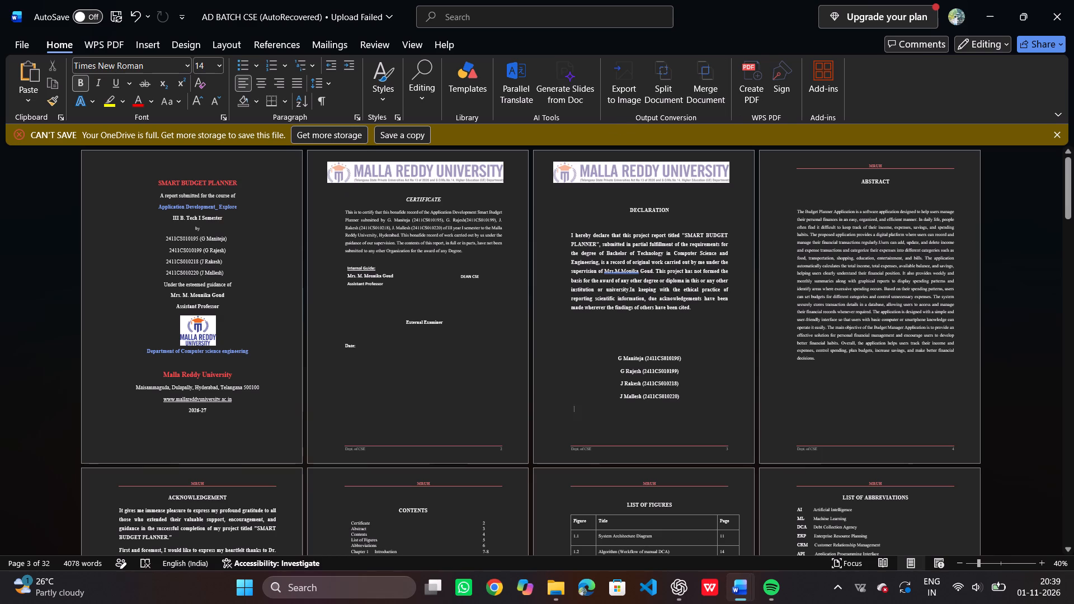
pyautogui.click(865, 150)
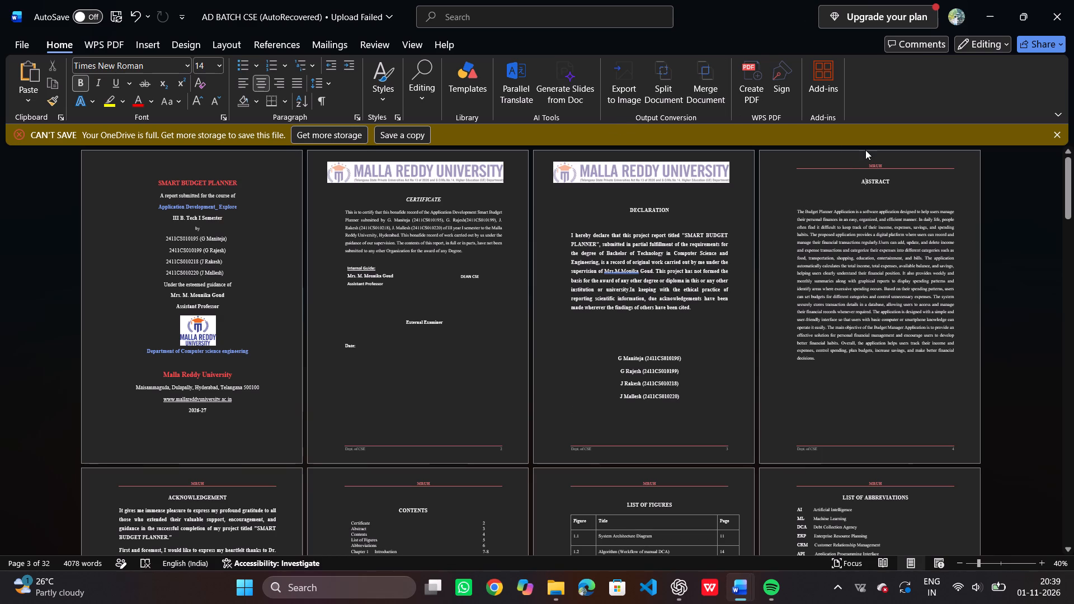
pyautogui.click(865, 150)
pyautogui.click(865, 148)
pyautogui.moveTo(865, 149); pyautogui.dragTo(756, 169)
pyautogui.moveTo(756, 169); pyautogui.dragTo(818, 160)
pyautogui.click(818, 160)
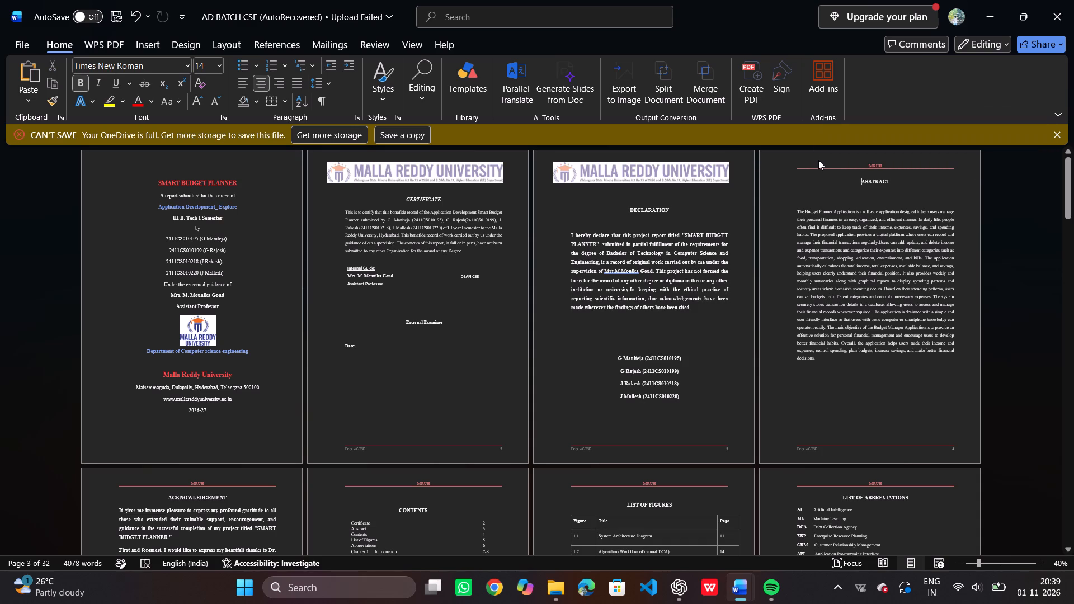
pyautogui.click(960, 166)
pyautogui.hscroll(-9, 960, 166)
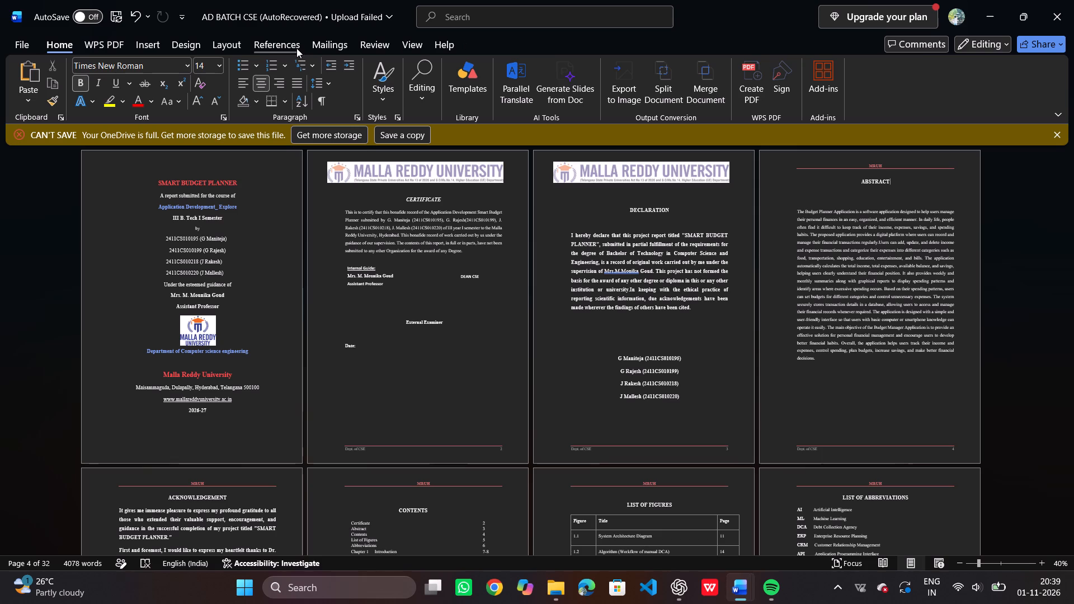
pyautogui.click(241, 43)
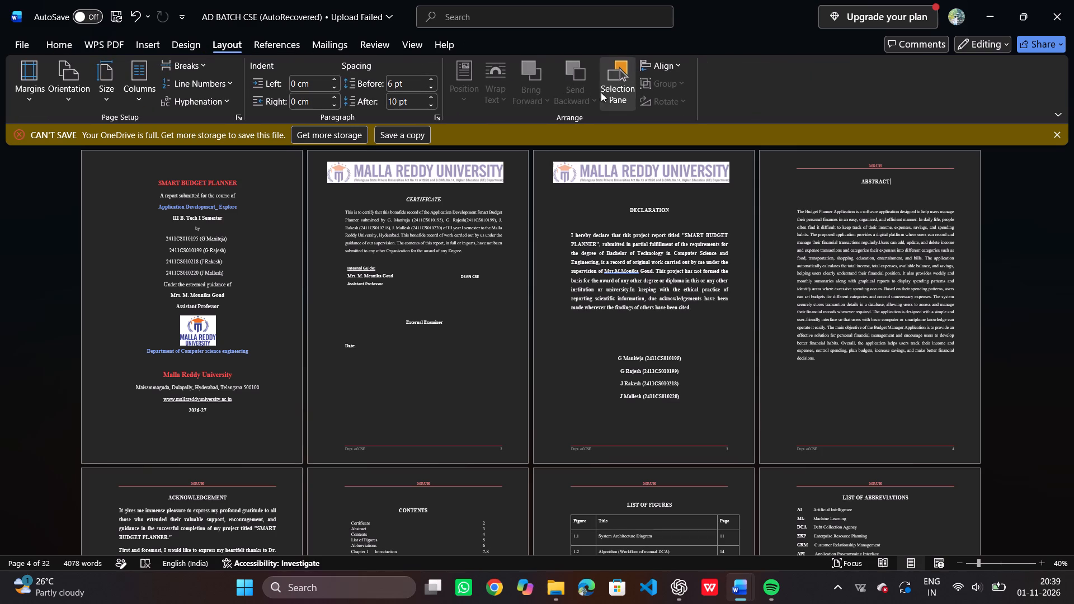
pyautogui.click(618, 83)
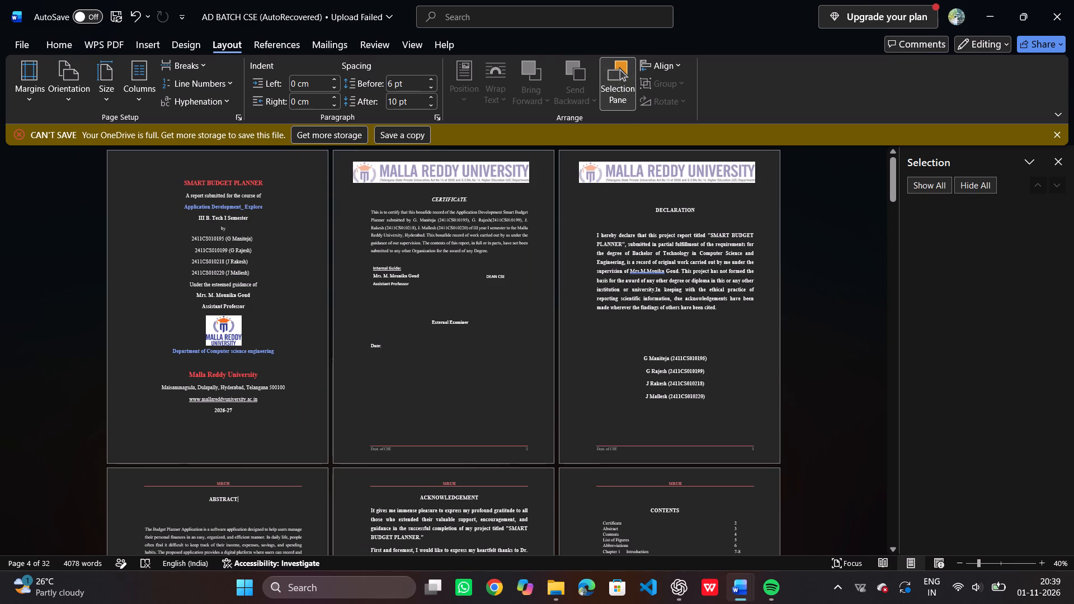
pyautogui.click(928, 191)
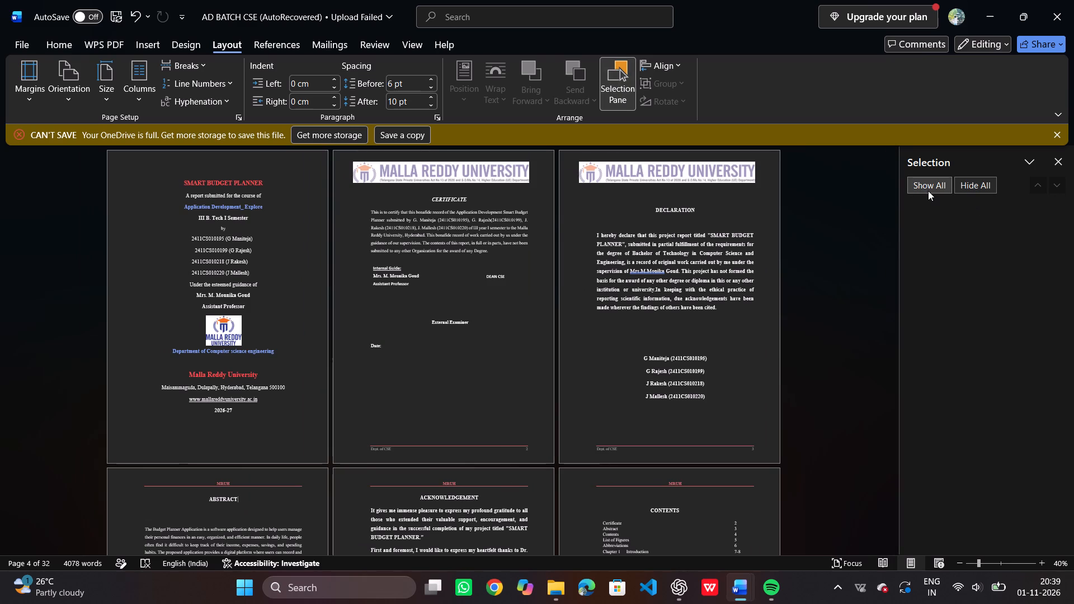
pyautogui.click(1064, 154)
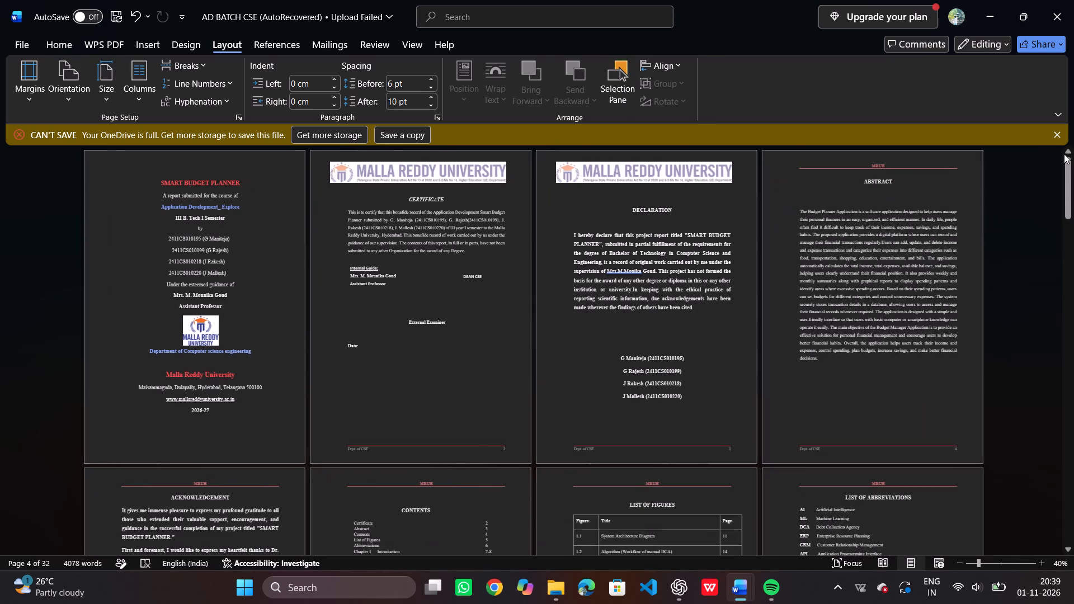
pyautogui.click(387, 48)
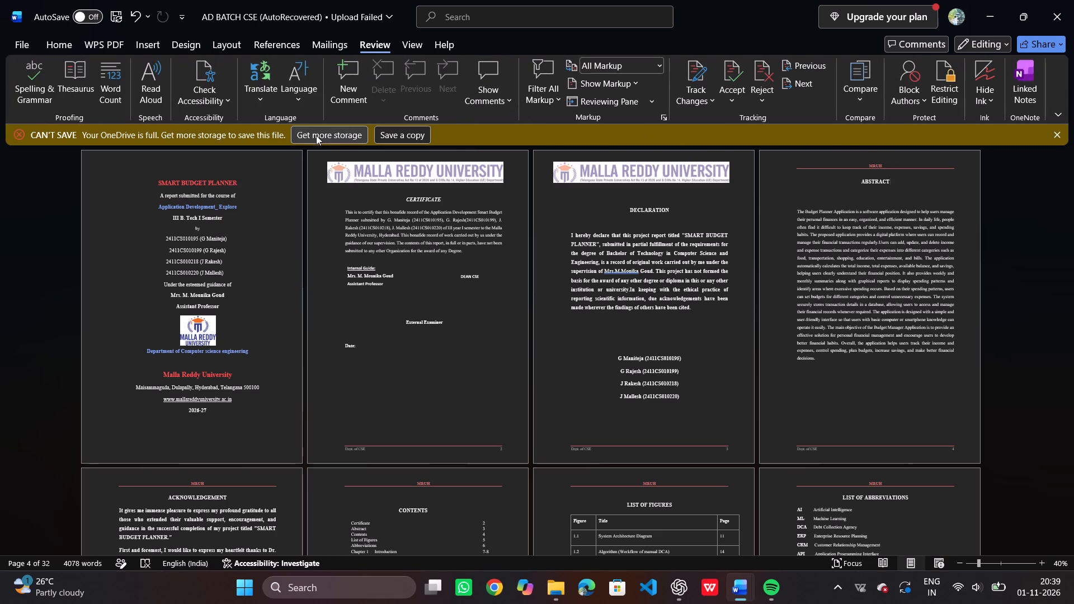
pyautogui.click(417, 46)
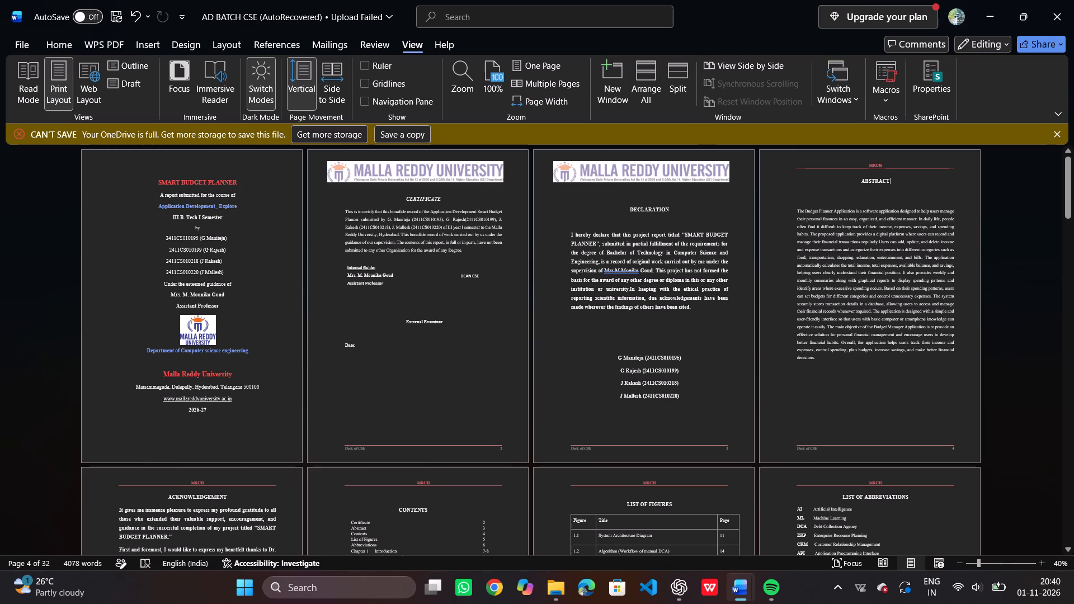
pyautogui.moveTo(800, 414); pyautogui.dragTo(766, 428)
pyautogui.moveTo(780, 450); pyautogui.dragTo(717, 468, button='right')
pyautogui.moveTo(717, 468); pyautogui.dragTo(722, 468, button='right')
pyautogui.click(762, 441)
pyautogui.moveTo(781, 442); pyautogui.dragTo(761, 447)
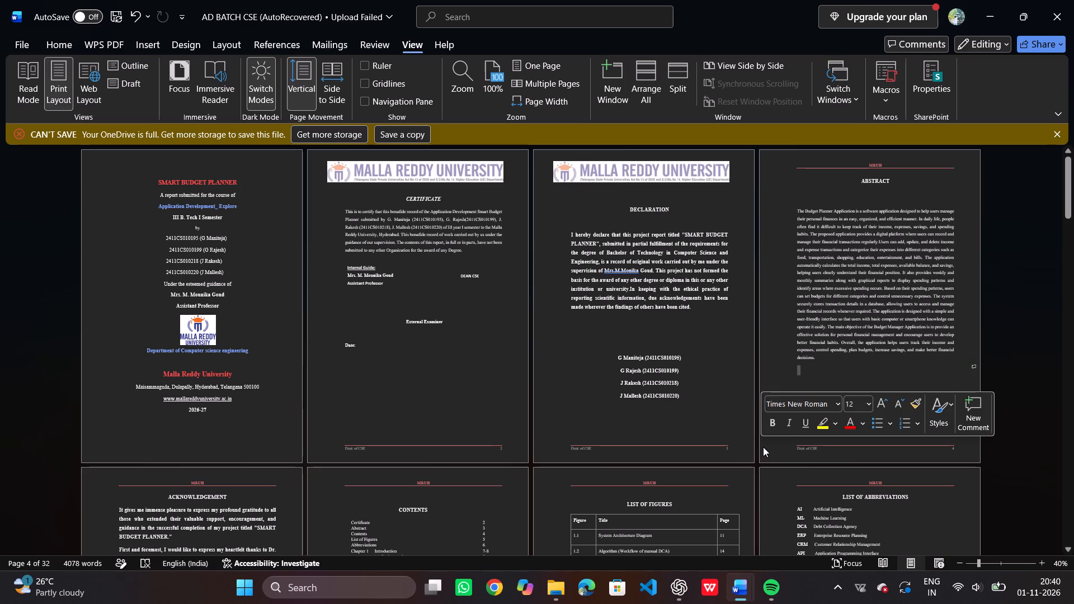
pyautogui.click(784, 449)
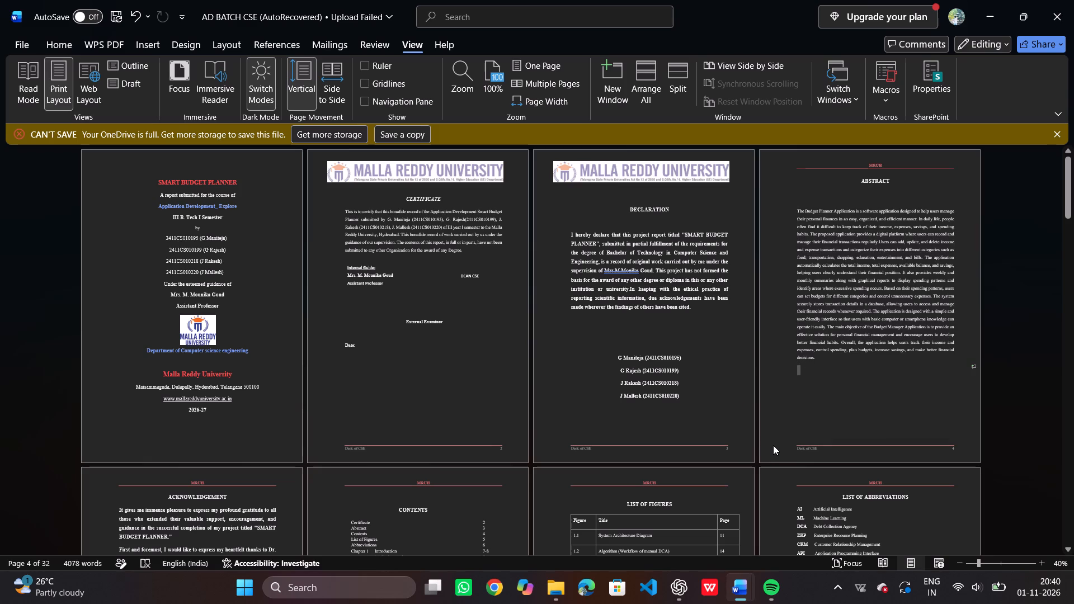
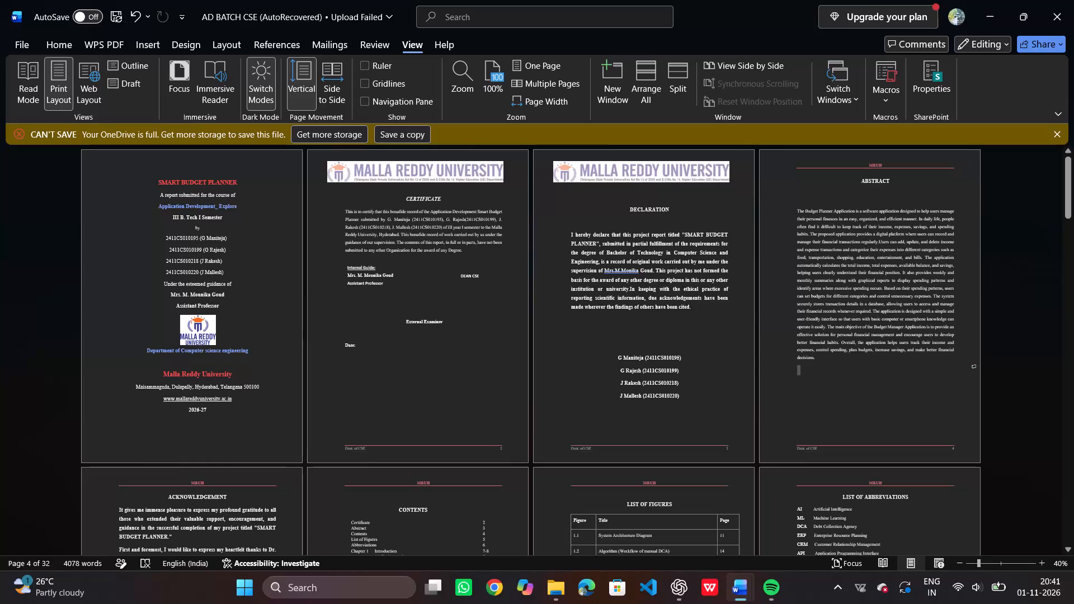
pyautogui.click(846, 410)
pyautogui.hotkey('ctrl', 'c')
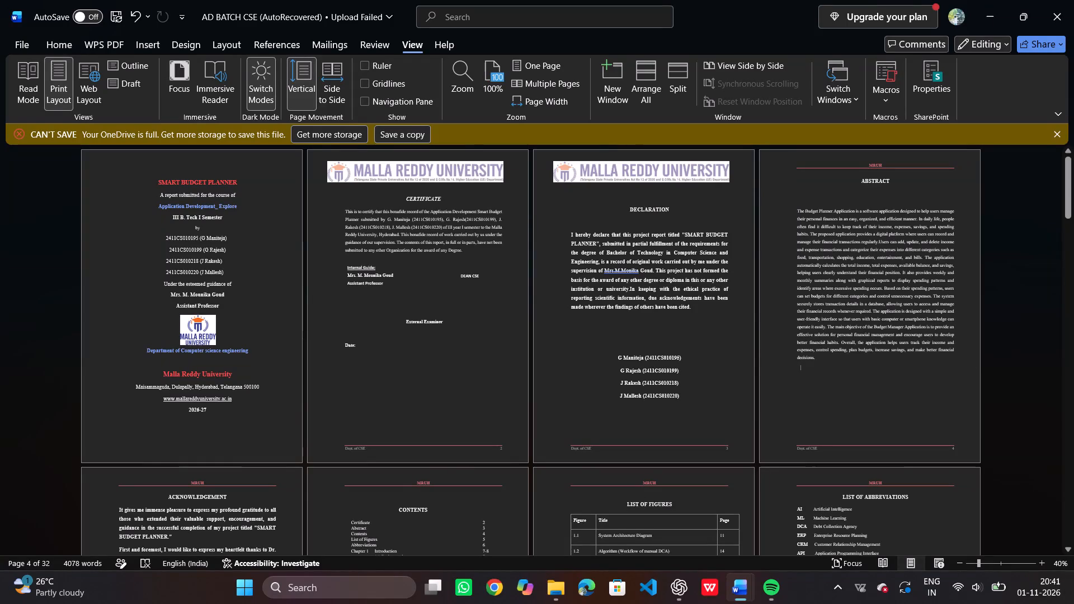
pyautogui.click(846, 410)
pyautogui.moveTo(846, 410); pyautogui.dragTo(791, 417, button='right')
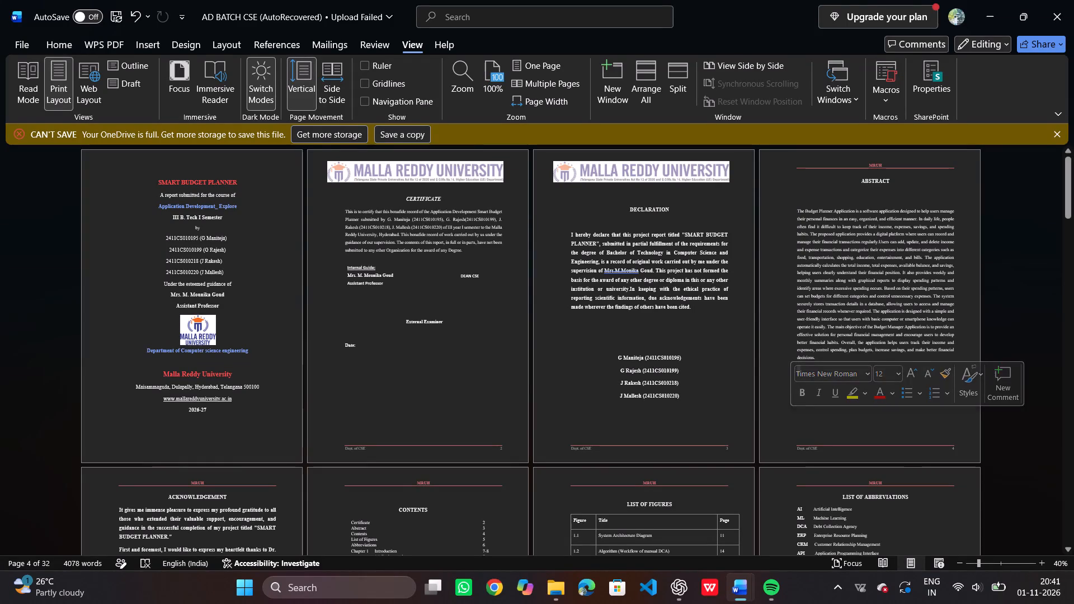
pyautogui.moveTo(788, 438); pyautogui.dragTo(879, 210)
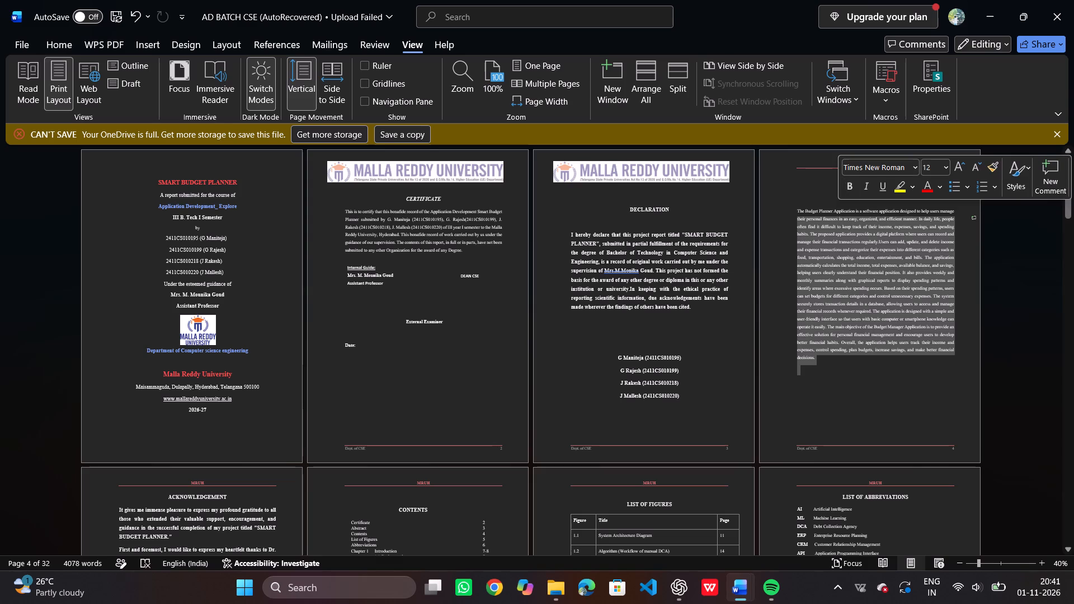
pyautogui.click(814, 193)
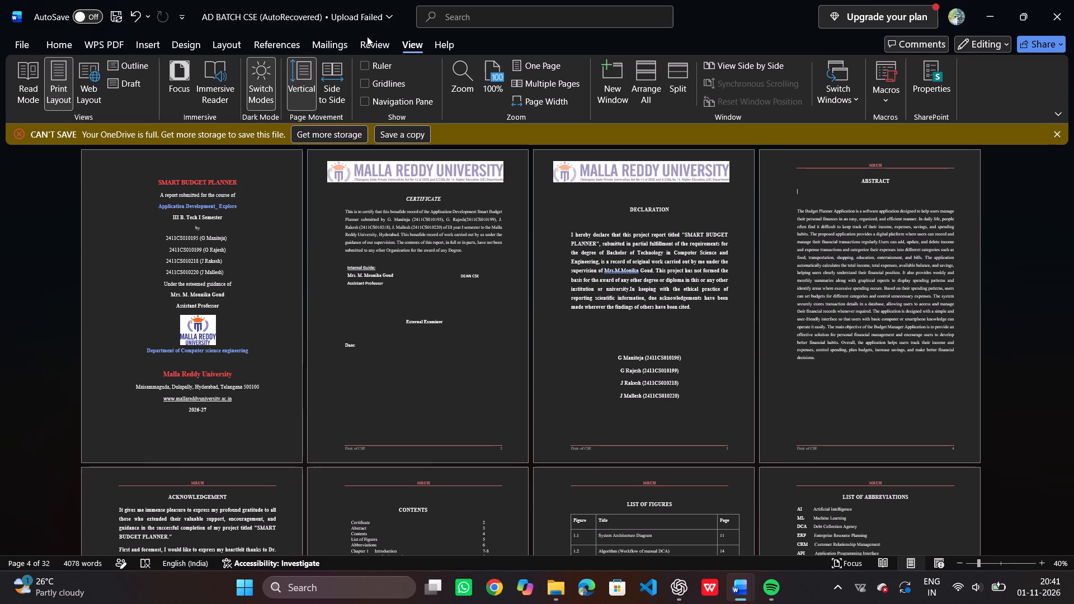
# Page through the front pages from cover to list of figures in side-to-side view, and return to vertical page movement.
pyautogui.click(333, 81)
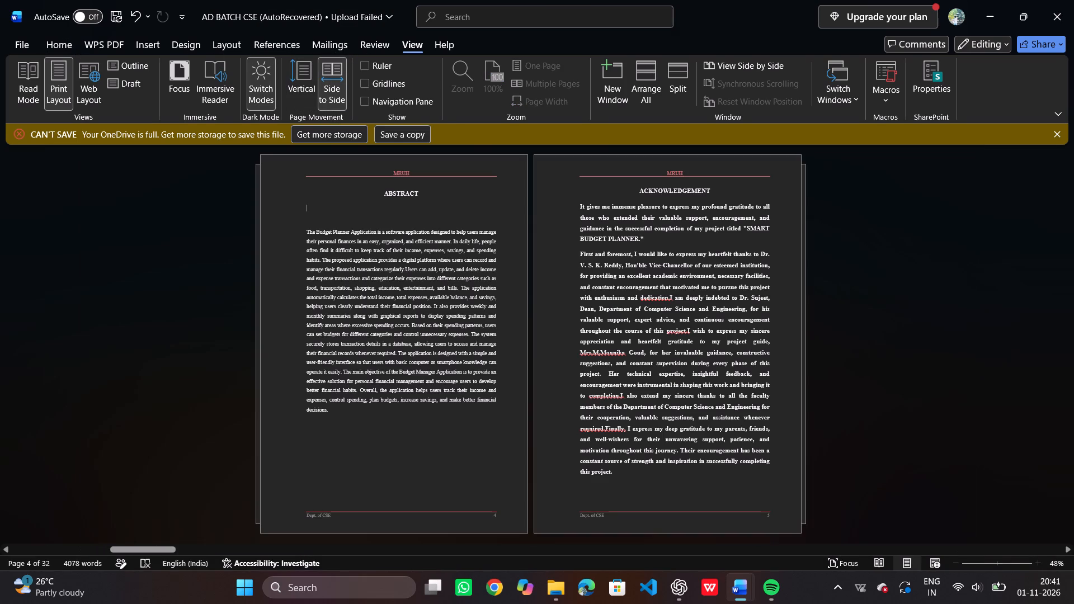
pyautogui.hscroll(-2, 635, 303)
pyautogui.hscroll(1, 635, 303)
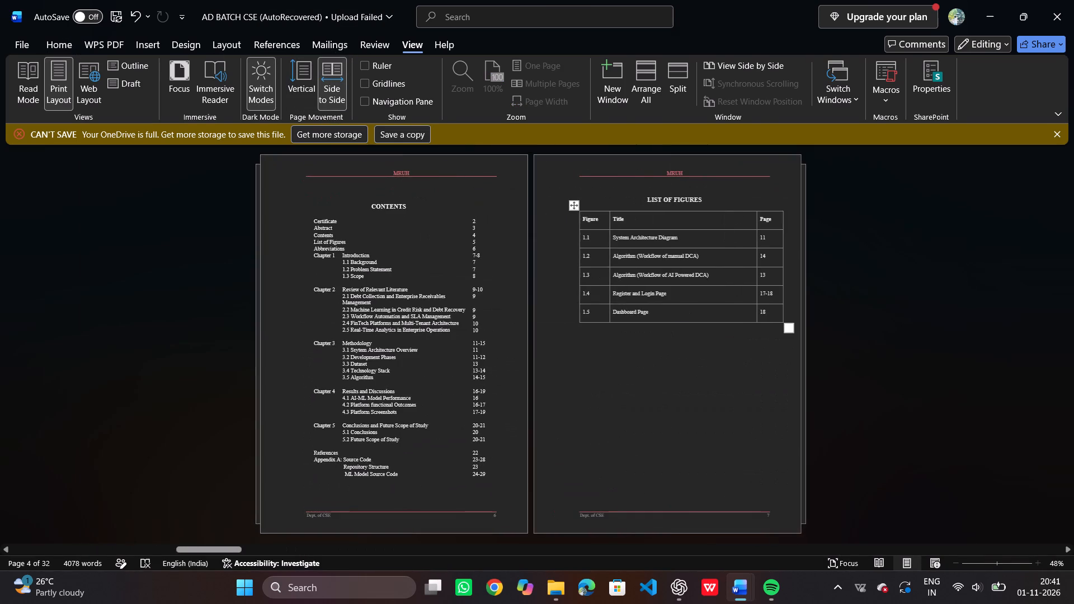
pyautogui.hscroll(1, 635, 303)
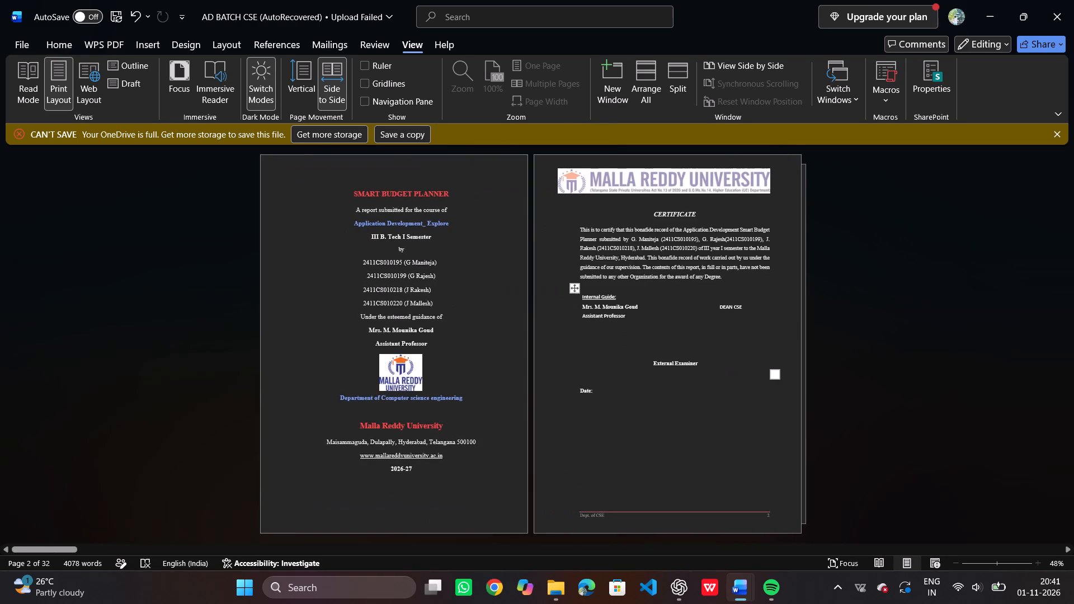
pyautogui.hscroll(-1, 635, 303)
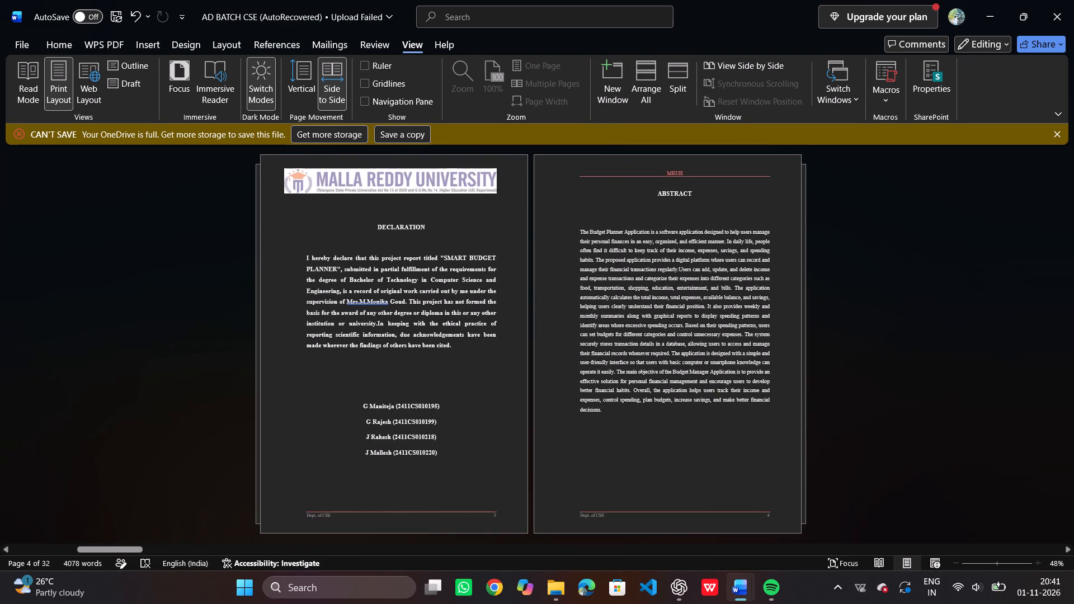
pyautogui.hscroll(-1, 762, 337)
pyautogui.moveTo(718, 356); pyautogui.dragTo(670, 356)
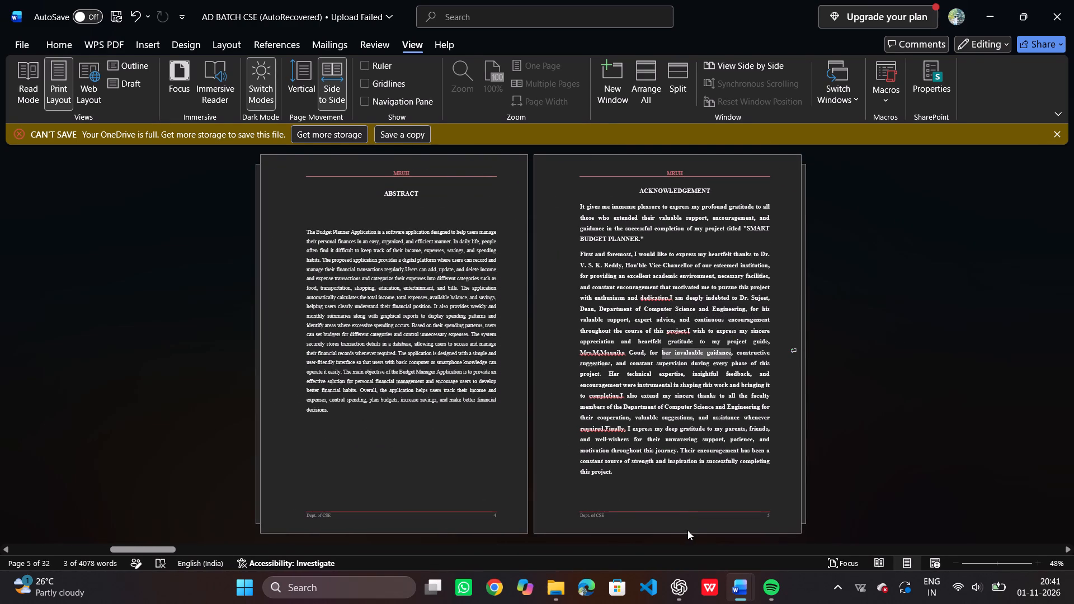
pyautogui.moveTo(688, 525); pyautogui.dragTo(600, 521, button='right')
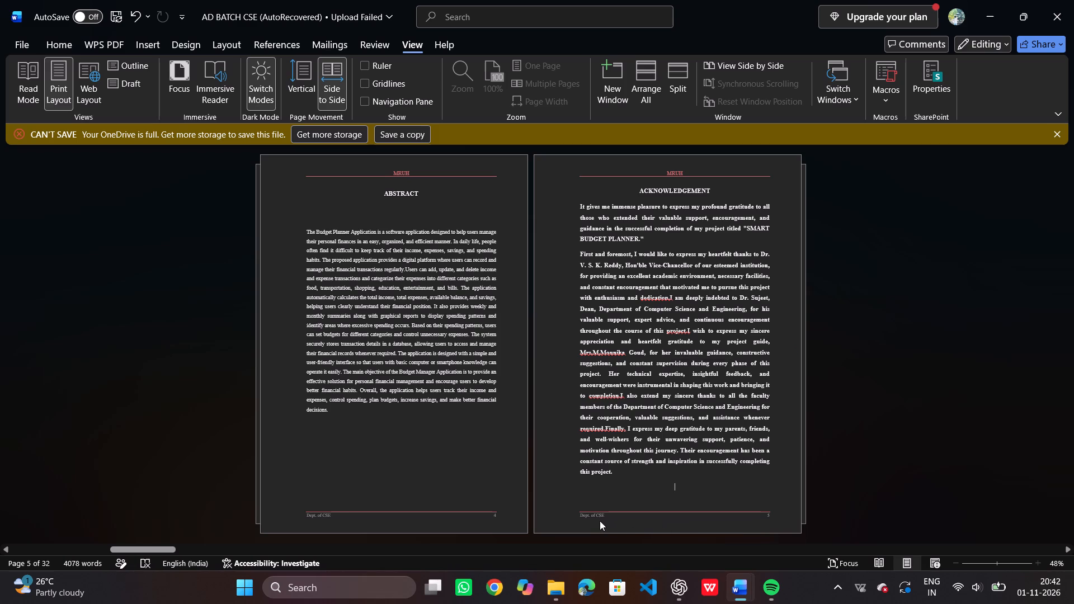
pyautogui.click(329, 93)
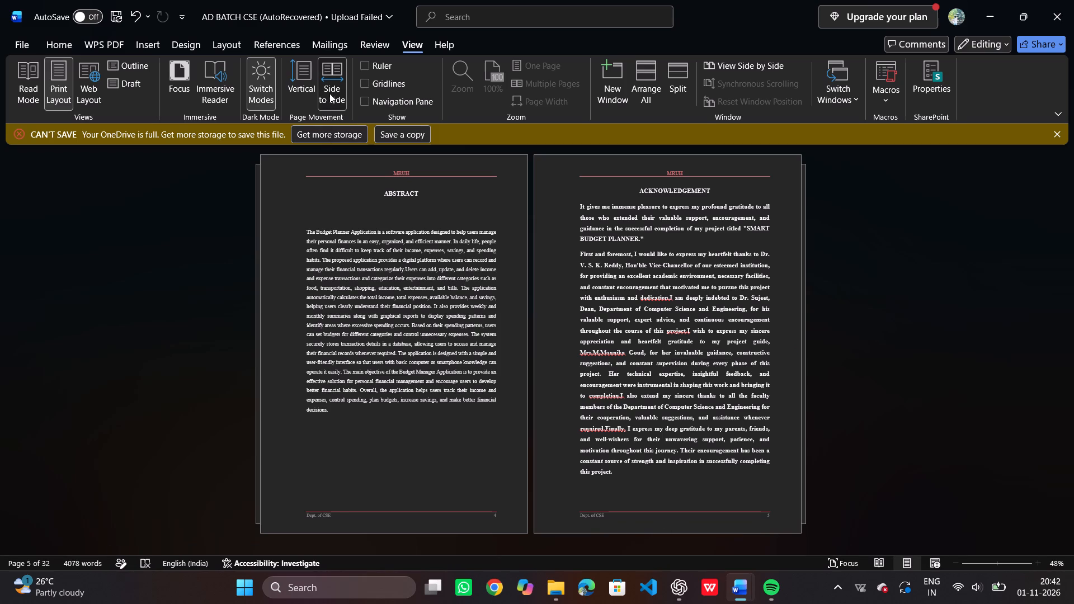
pyautogui.click(291, 97)
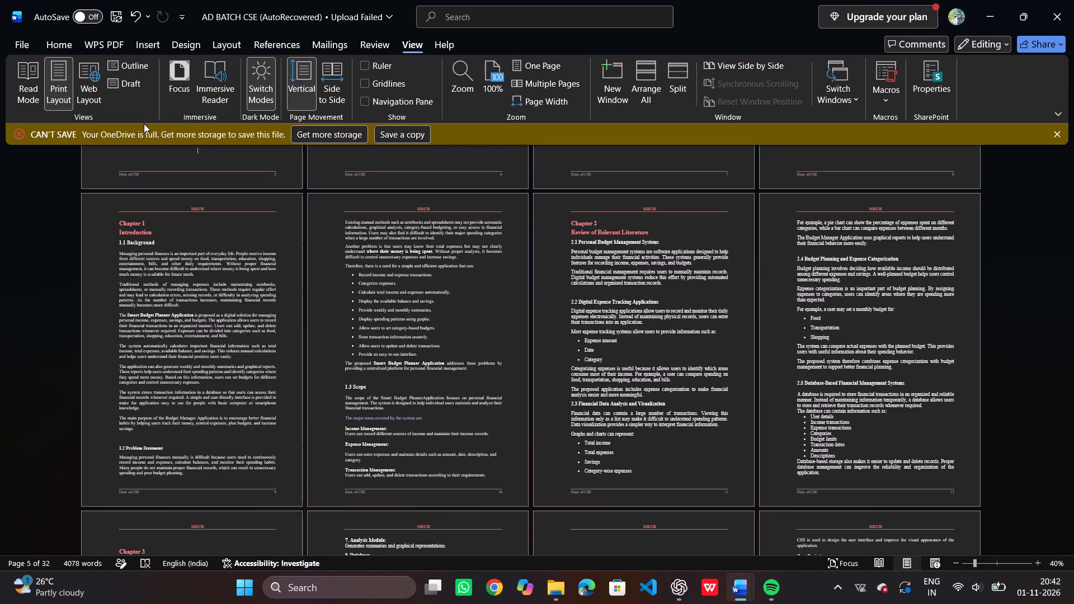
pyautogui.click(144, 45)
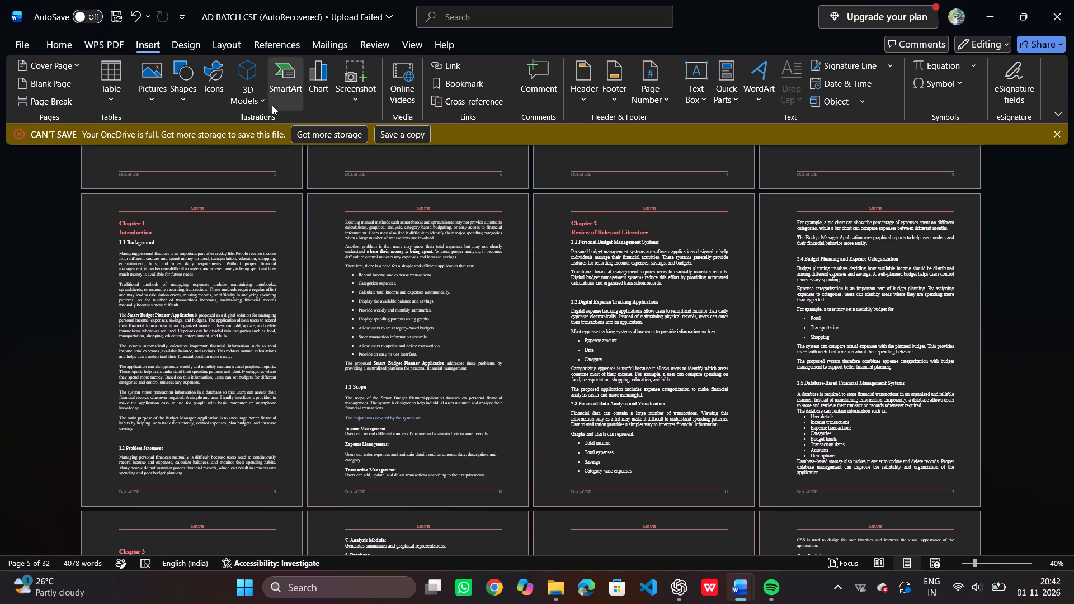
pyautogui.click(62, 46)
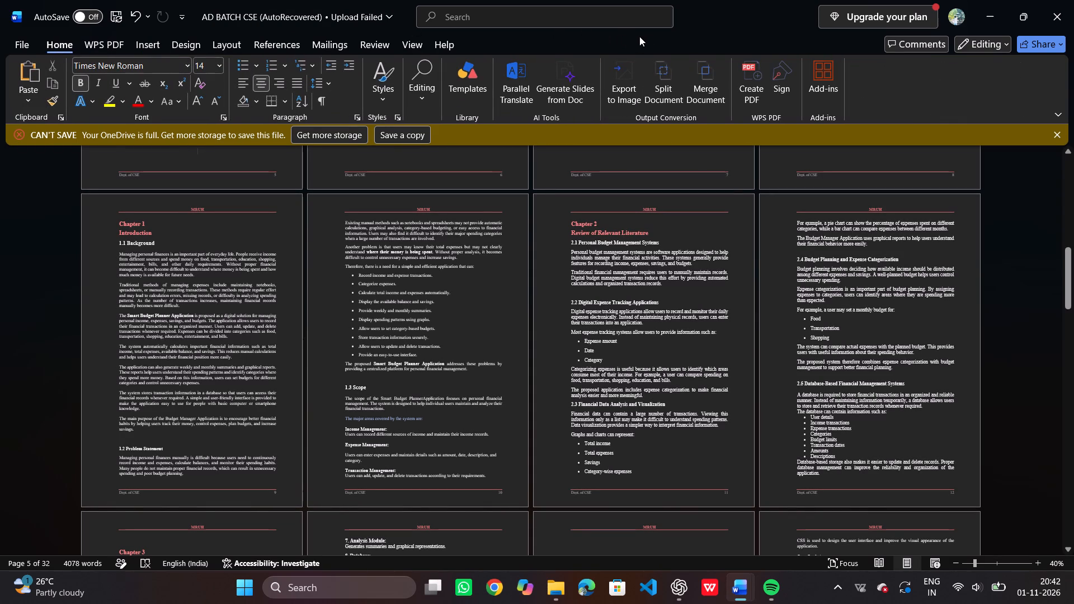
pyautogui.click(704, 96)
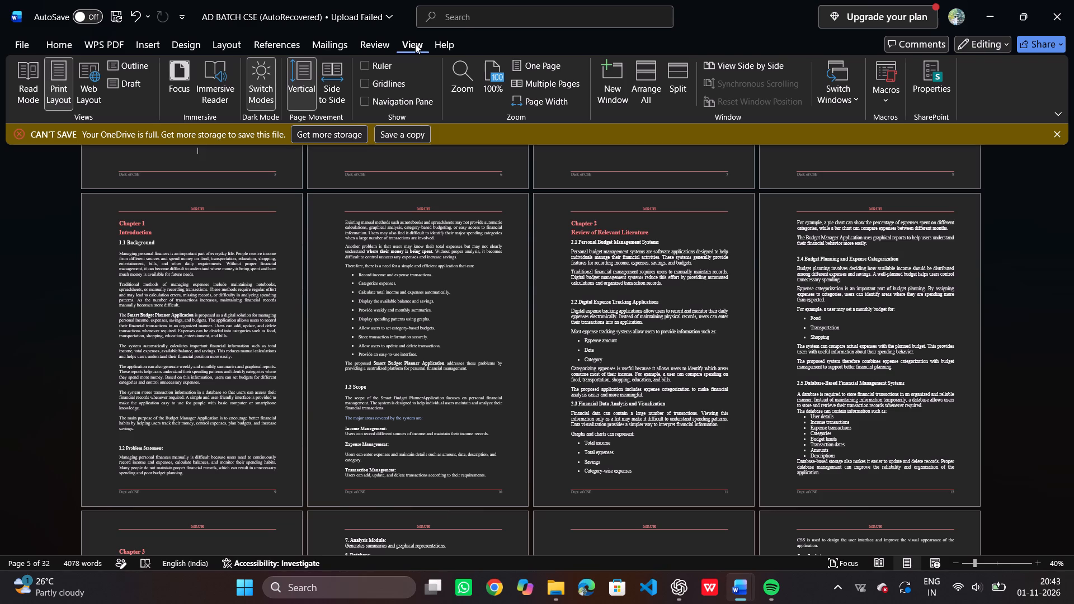
pyautogui.click(392, 105)
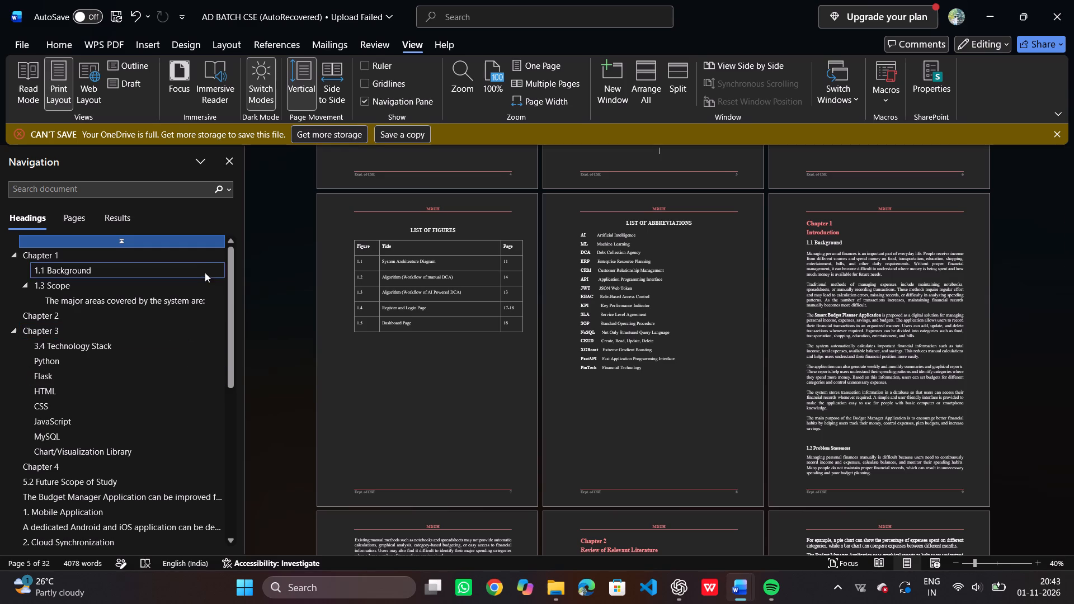
pyautogui.scroll(-1, 206, 258)
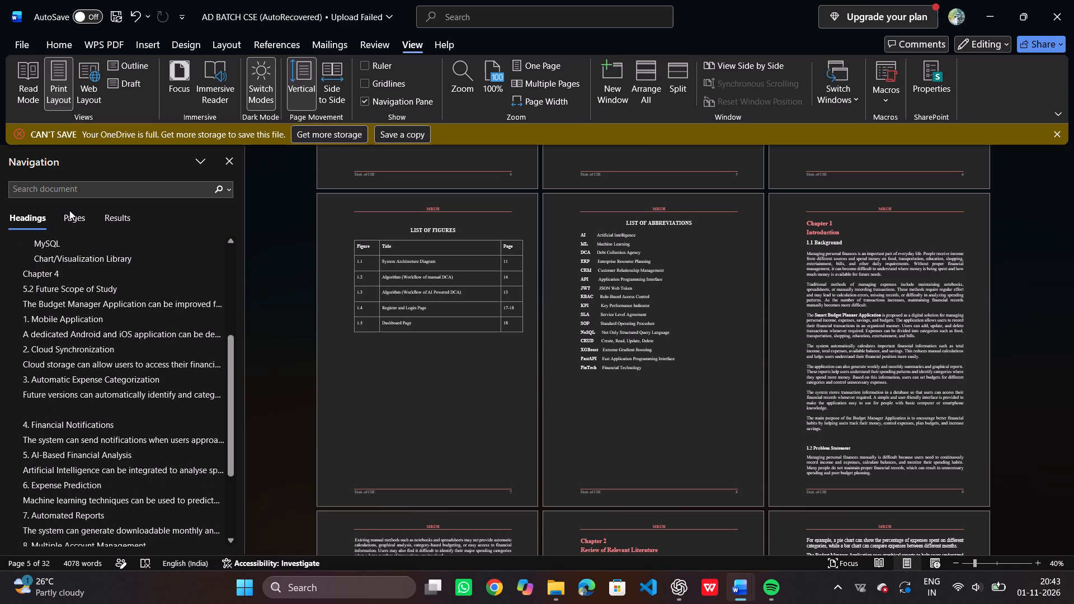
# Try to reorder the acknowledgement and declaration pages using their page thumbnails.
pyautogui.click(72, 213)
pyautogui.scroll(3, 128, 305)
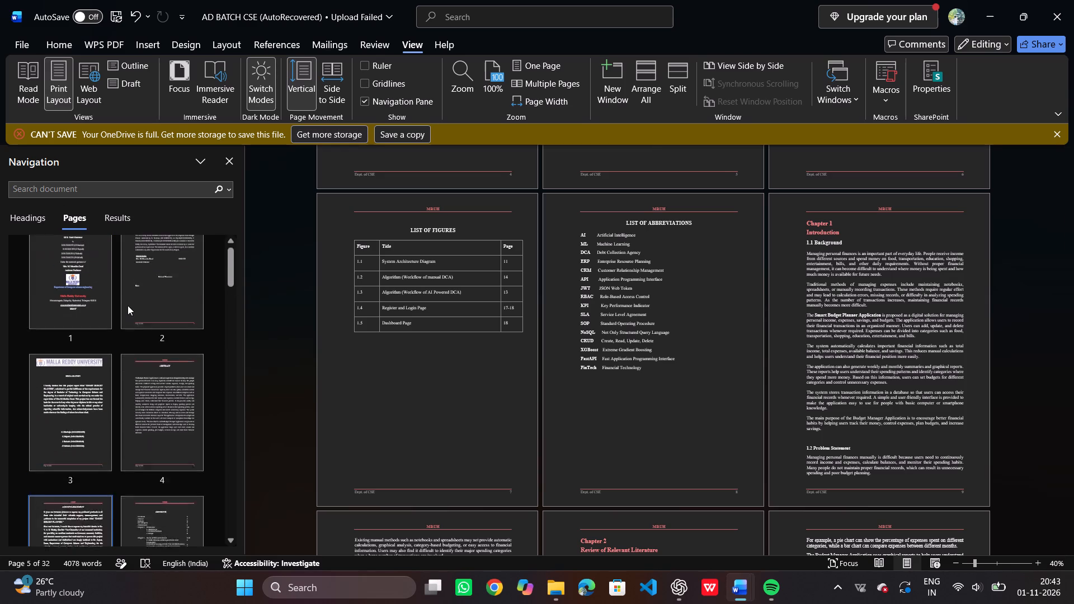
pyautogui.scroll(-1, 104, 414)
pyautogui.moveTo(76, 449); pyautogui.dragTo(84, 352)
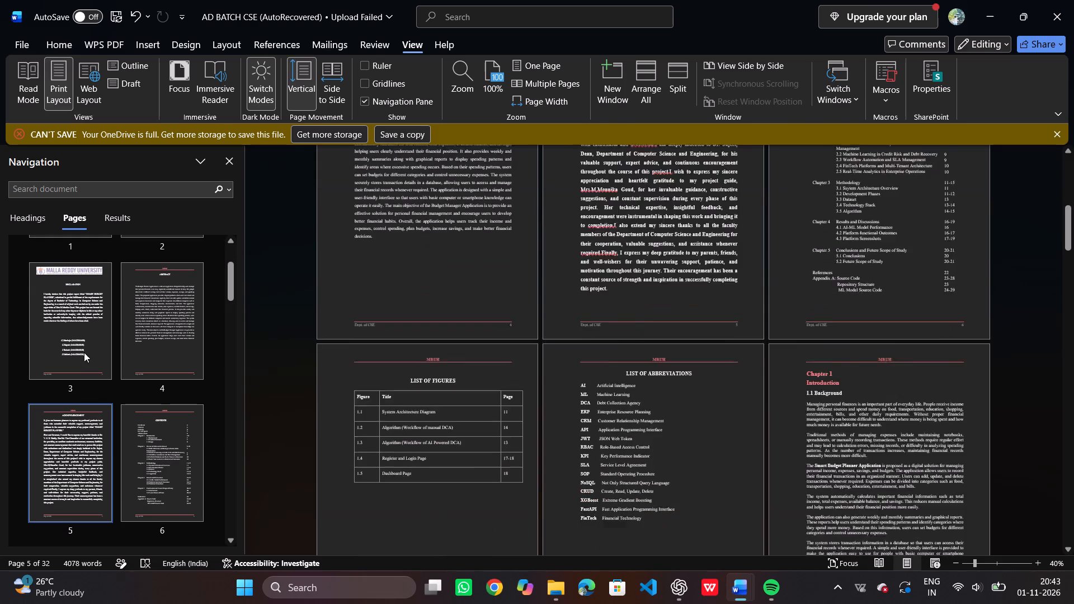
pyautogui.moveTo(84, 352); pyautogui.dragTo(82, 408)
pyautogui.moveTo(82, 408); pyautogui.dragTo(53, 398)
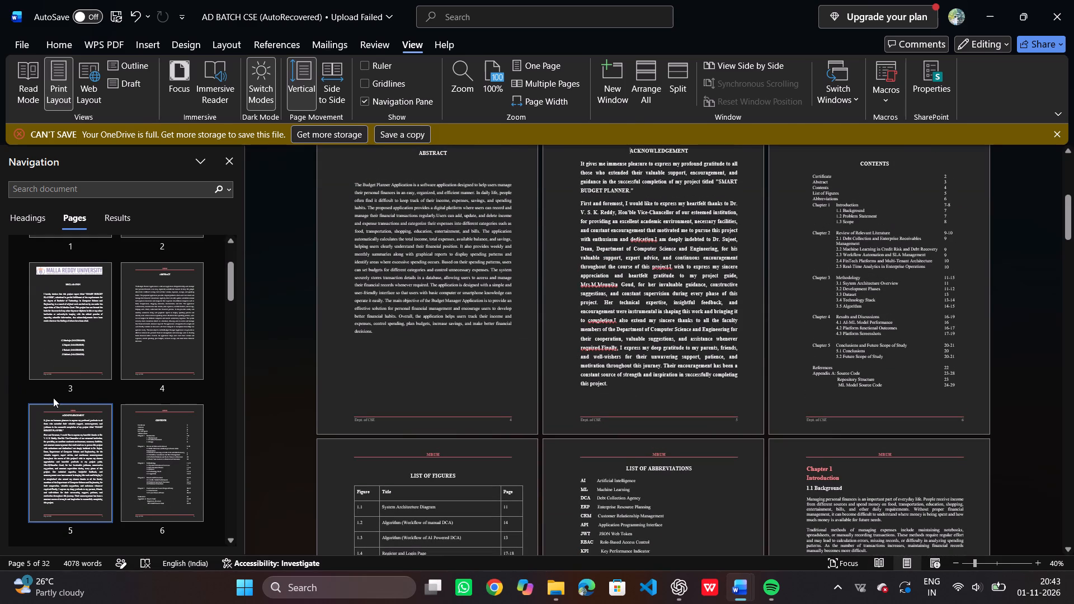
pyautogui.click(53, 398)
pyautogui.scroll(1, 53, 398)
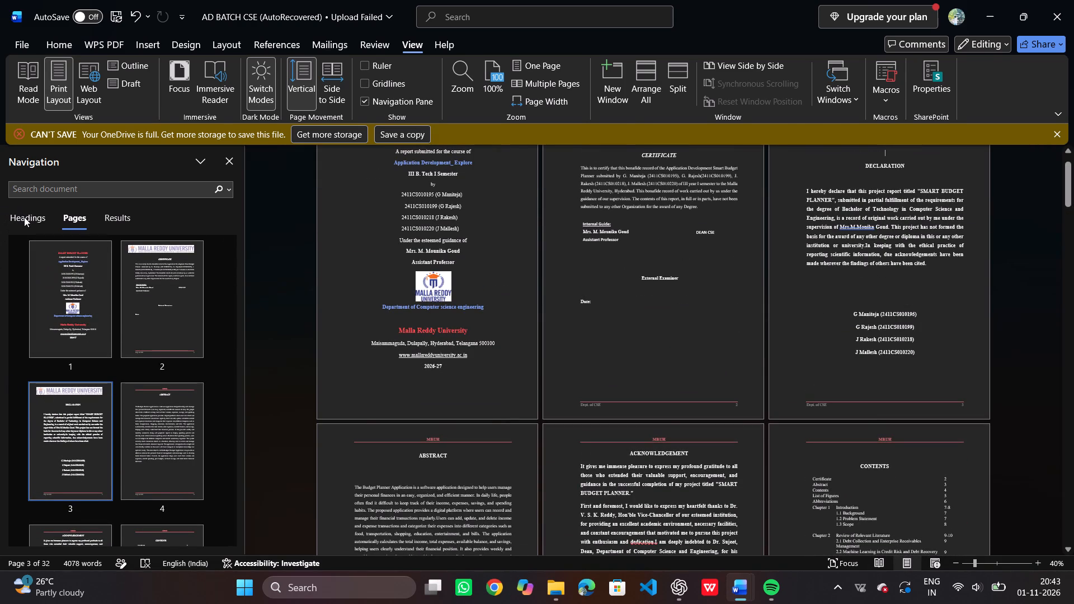
# Examine the heading outline through the future scope entries, and visit the document's beginning and the 1.1 Background section.
pyautogui.click(24, 217)
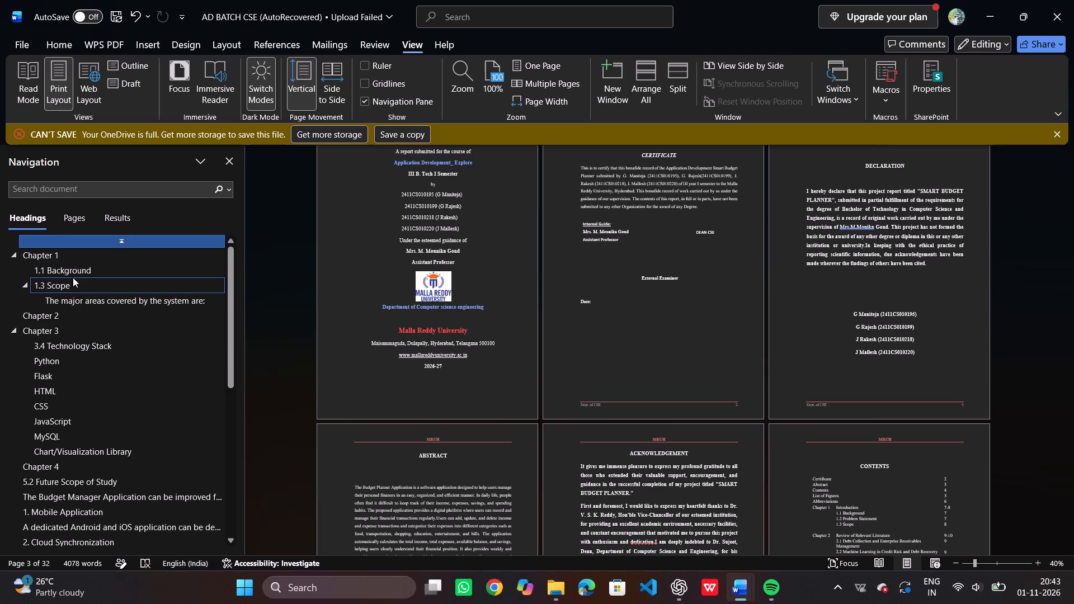
pyautogui.scroll(-1, 73, 277)
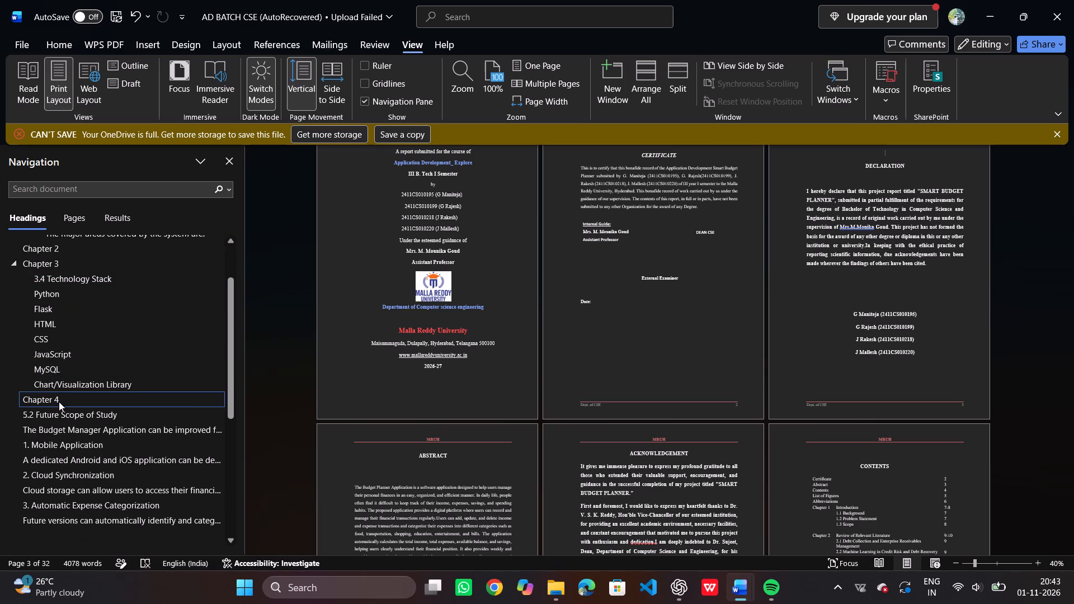
pyautogui.scroll(1, 80, 412)
pyautogui.scroll(-2, 80, 412)
pyautogui.scroll(1, 80, 412)
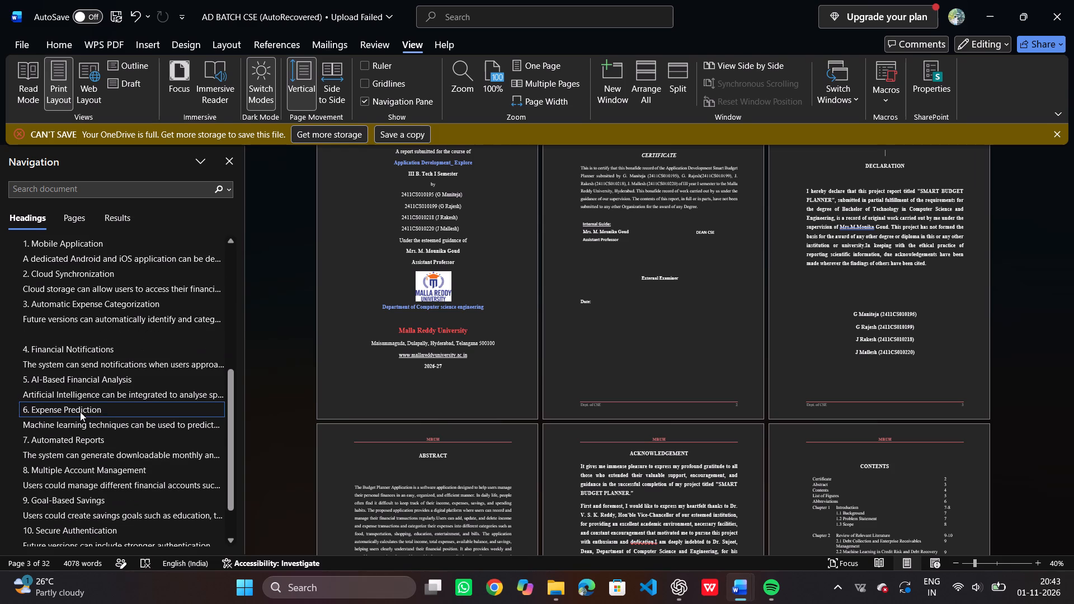
pyautogui.scroll(1, 80, 412)
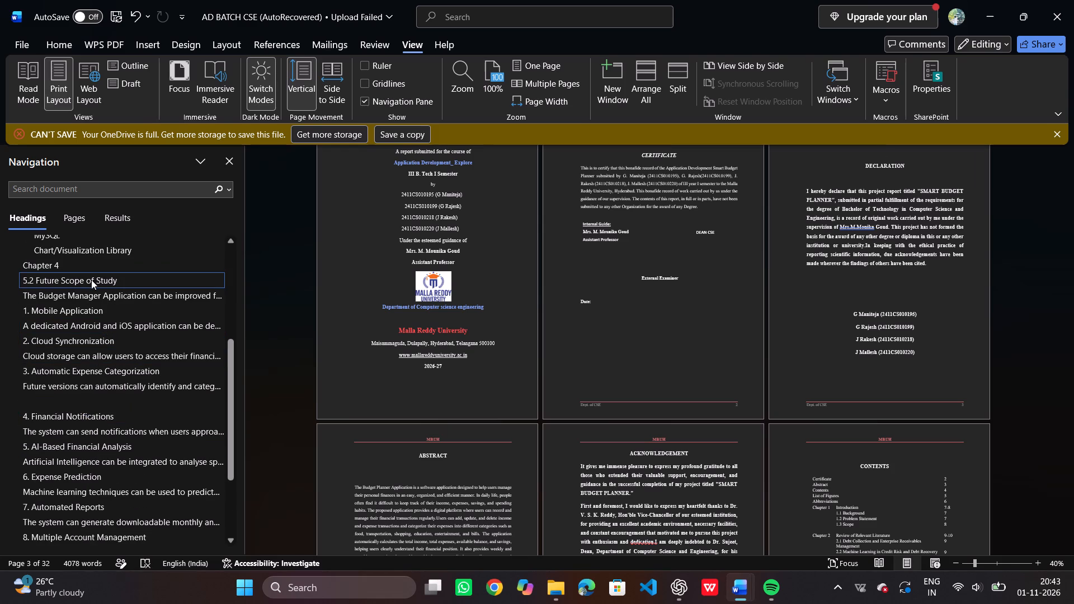
pyautogui.scroll(3, 91, 280)
pyautogui.click(77, 315)
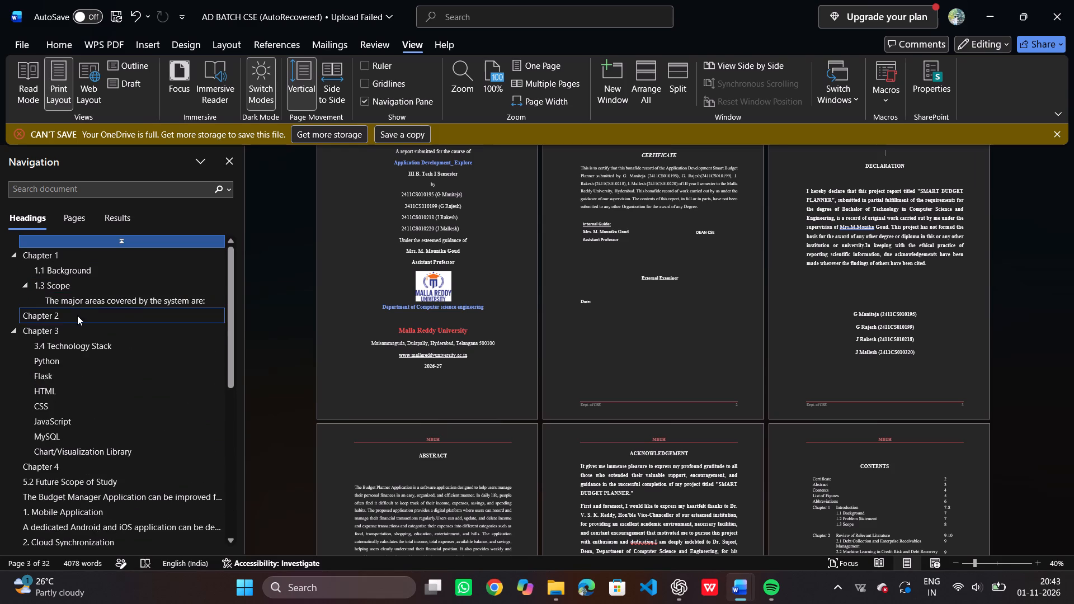
pyautogui.click(99, 238)
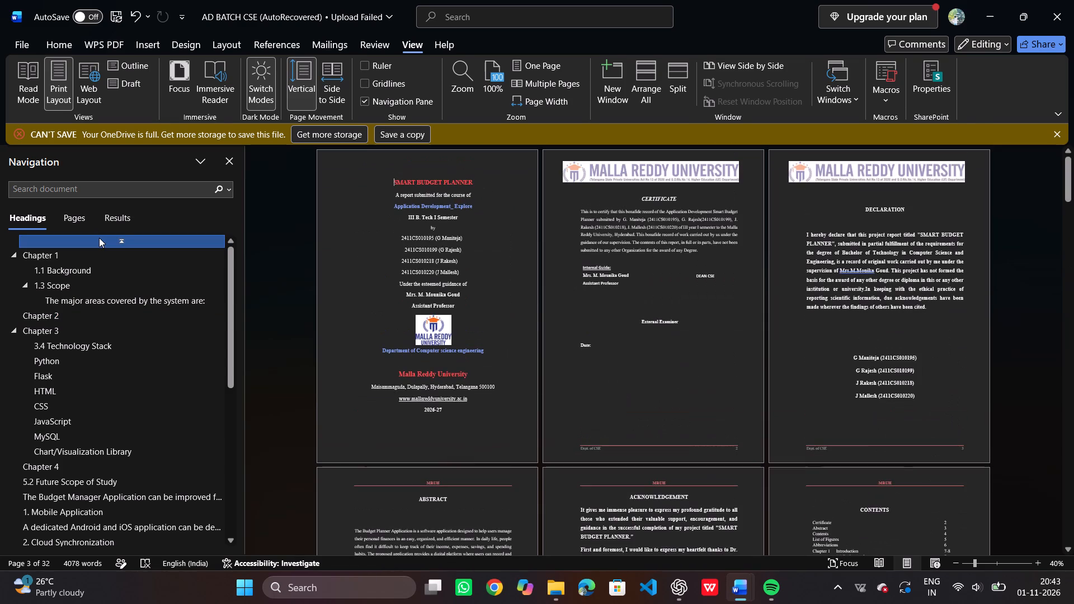
pyautogui.click(99, 238)
pyautogui.click(99, 270)
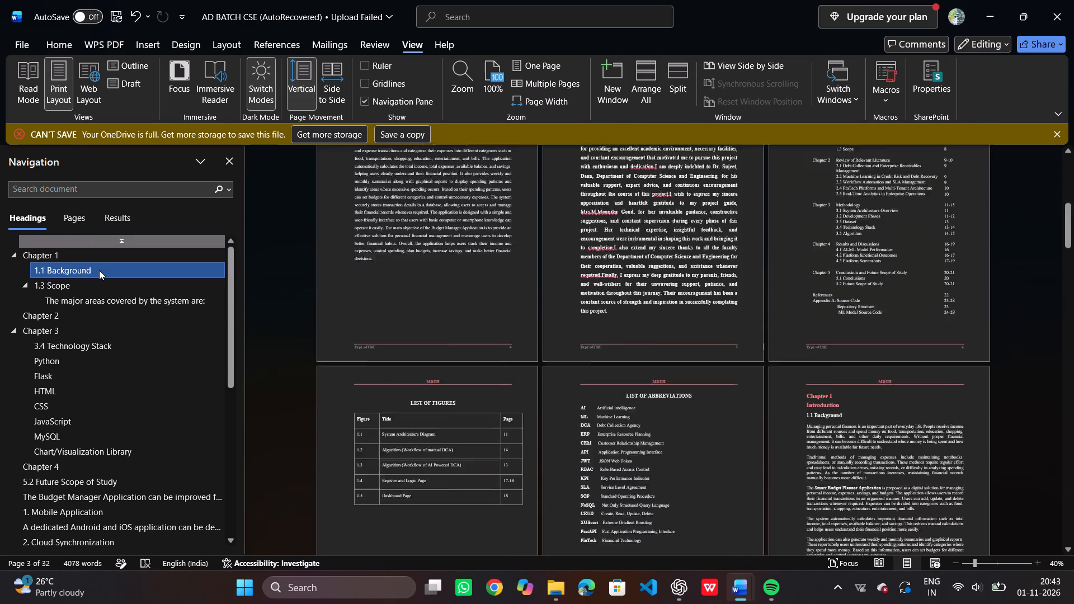
pyautogui.scroll(1, 106, 285)
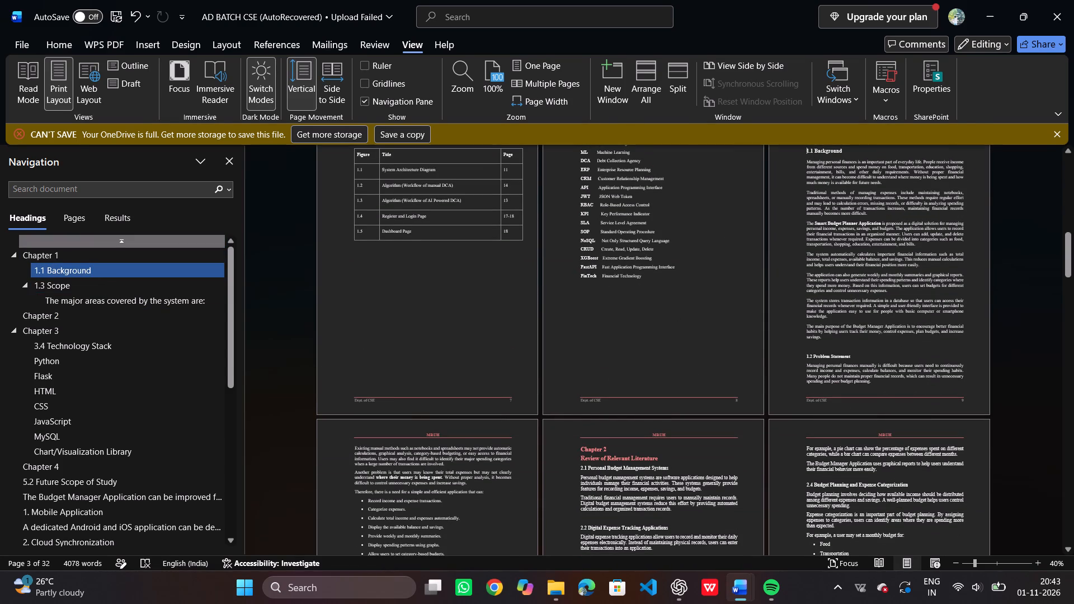
# Locate the abstract page among the page thumbnails, and compare the thumbnails with the heading outline.
pyautogui.click(80, 227)
pyautogui.scroll(6, 77, 308)
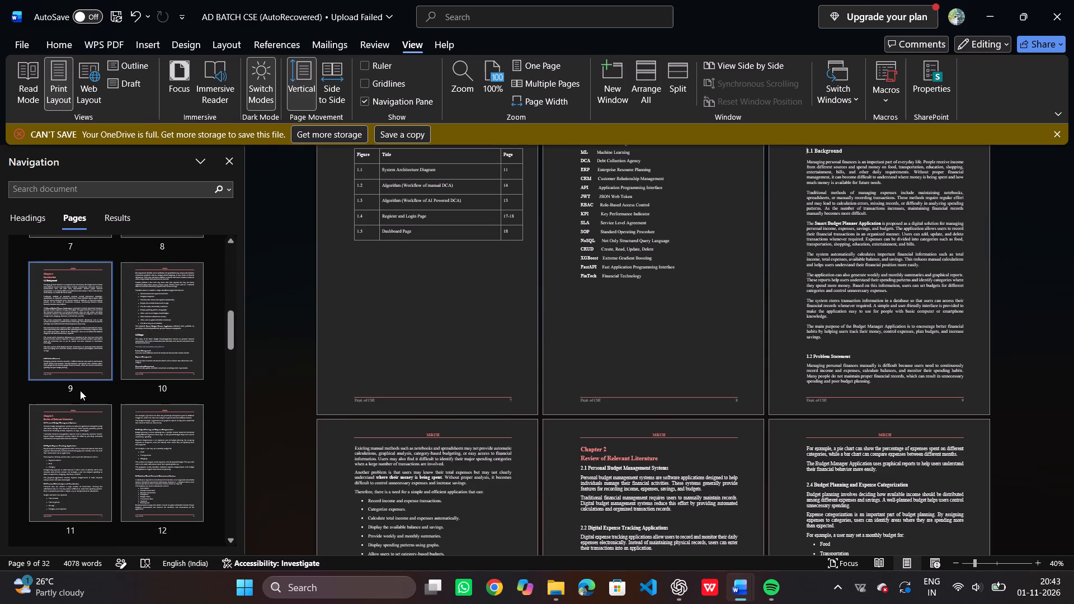
pyautogui.click(162, 329)
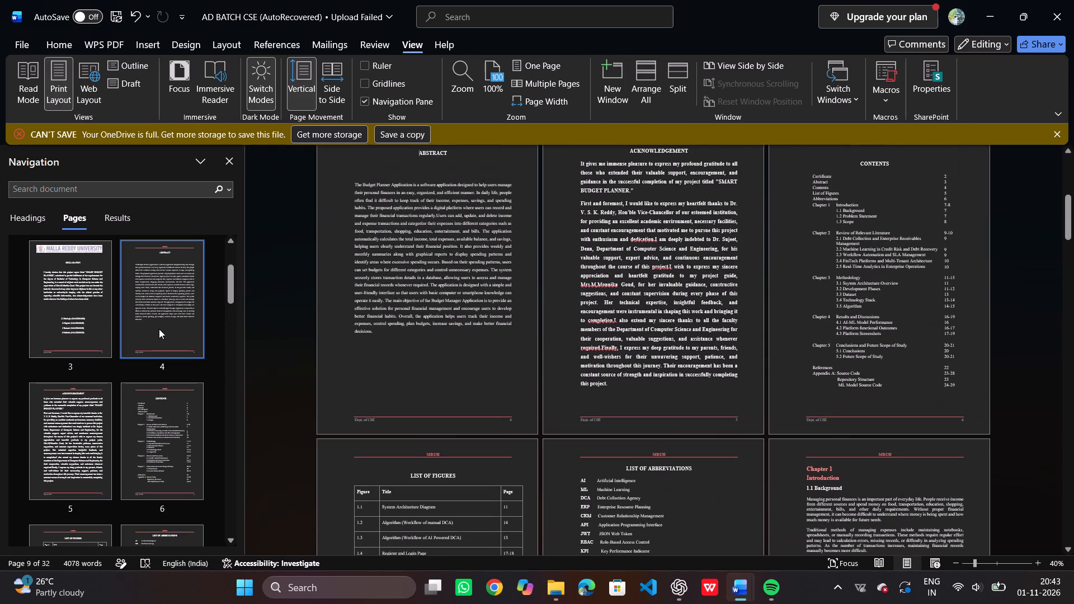
pyautogui.scroll(1, 155, 331)
pyautogui.click(28, 214)
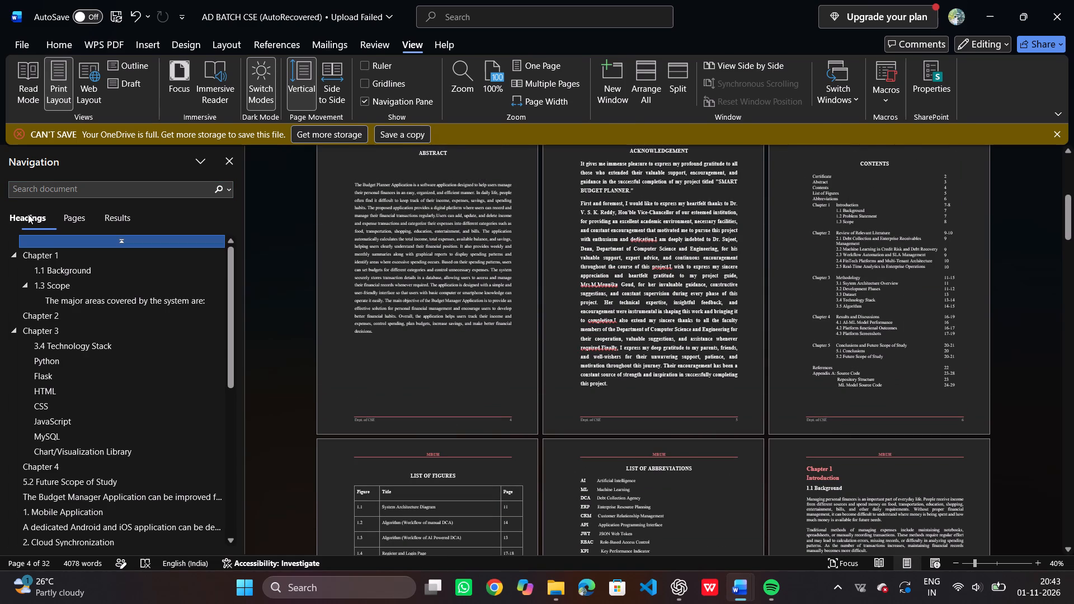
pyautogui.click(72, 216)
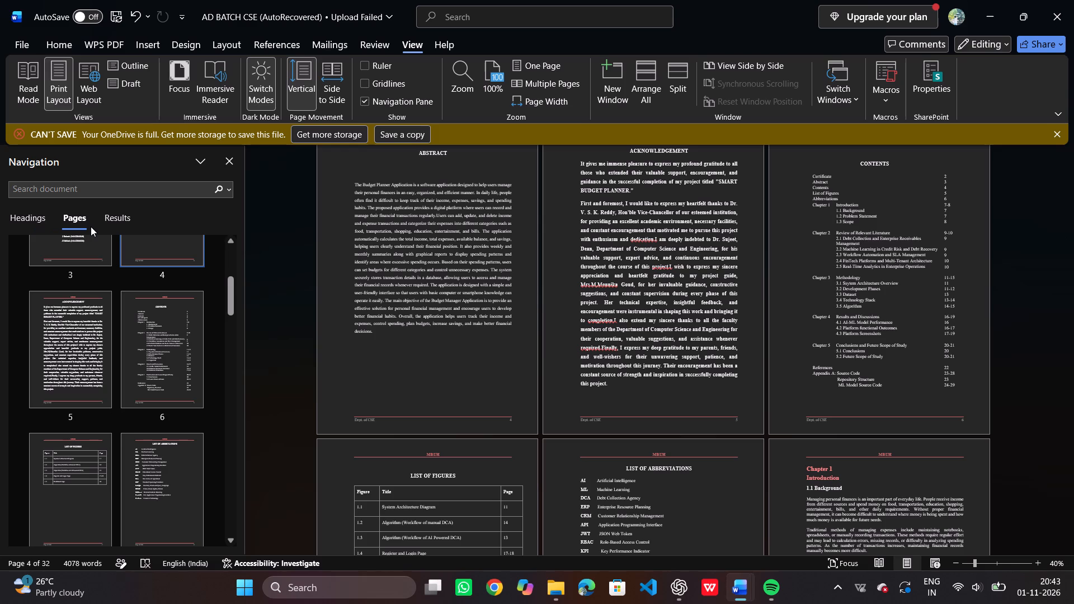
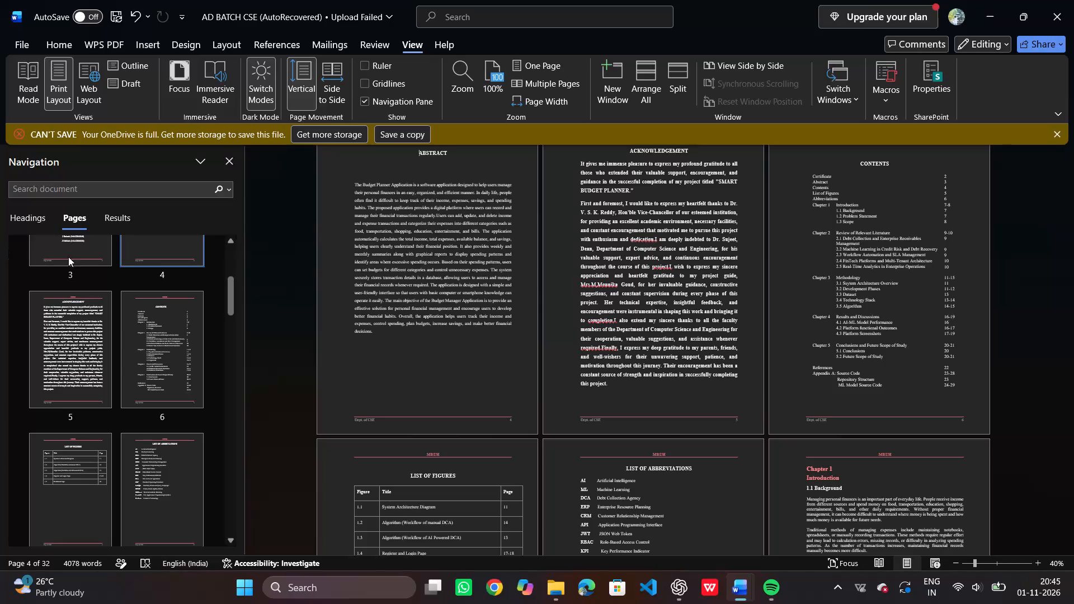
# Go to the Chapter 2 page through the document's heading outline.
pyautogui.click(35, 220)
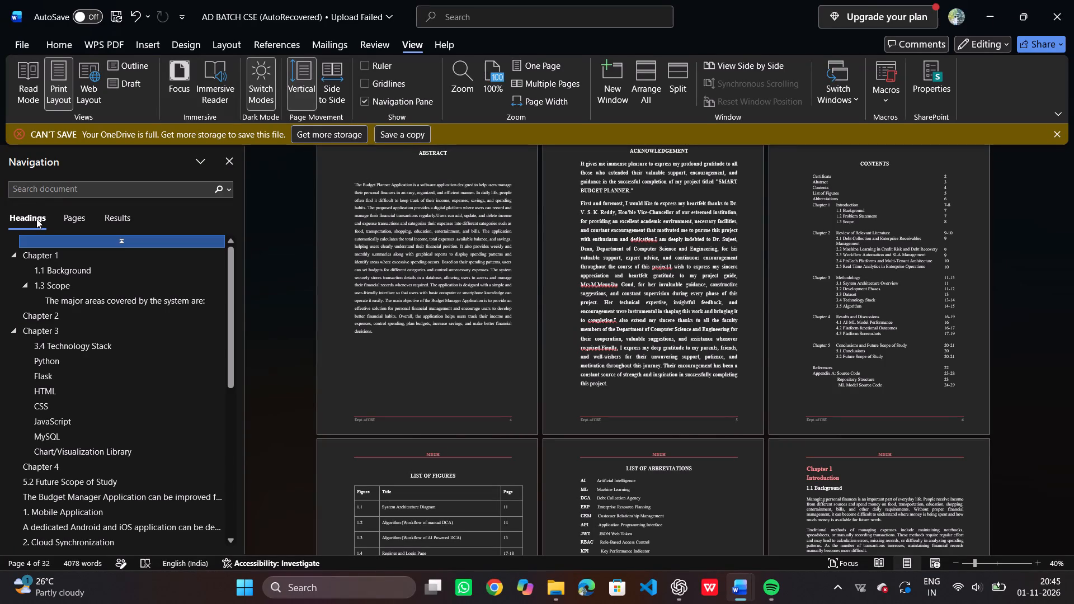
pyautogui.click(56, 312)
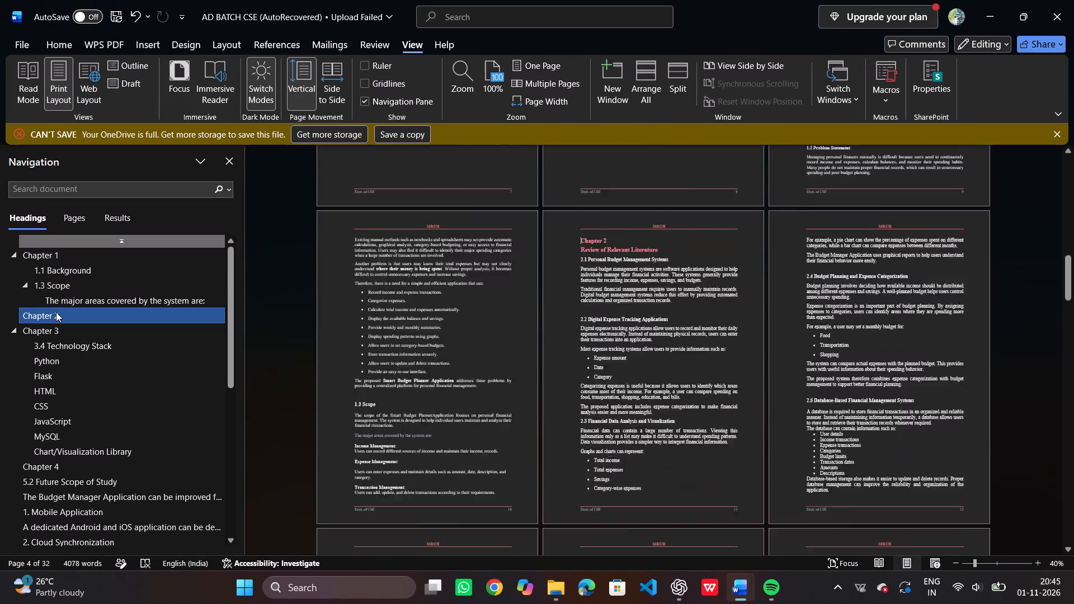
pyautogui.scroll(3, 98, 310)
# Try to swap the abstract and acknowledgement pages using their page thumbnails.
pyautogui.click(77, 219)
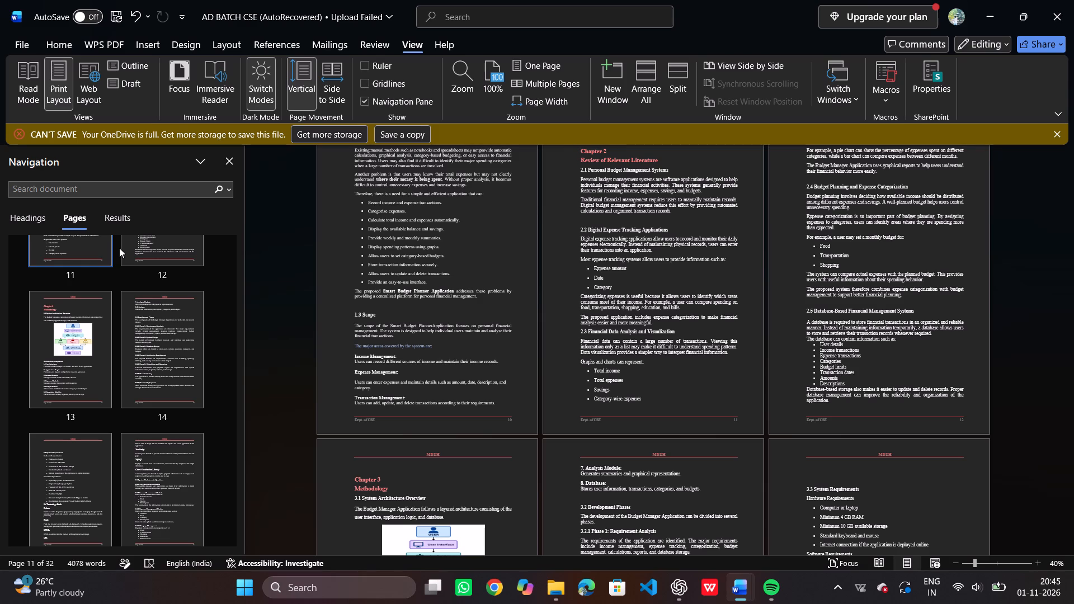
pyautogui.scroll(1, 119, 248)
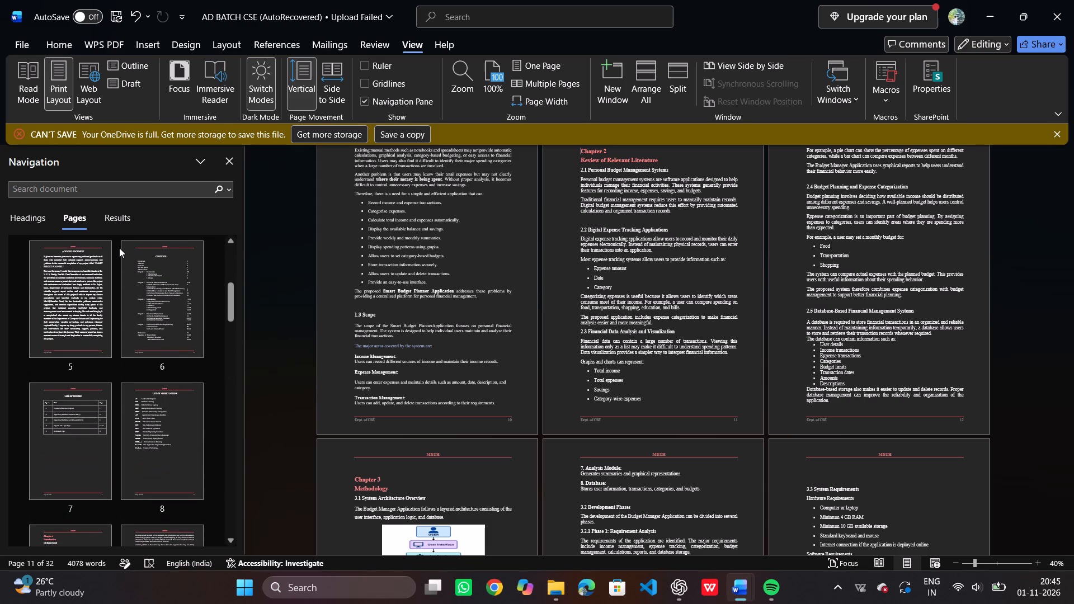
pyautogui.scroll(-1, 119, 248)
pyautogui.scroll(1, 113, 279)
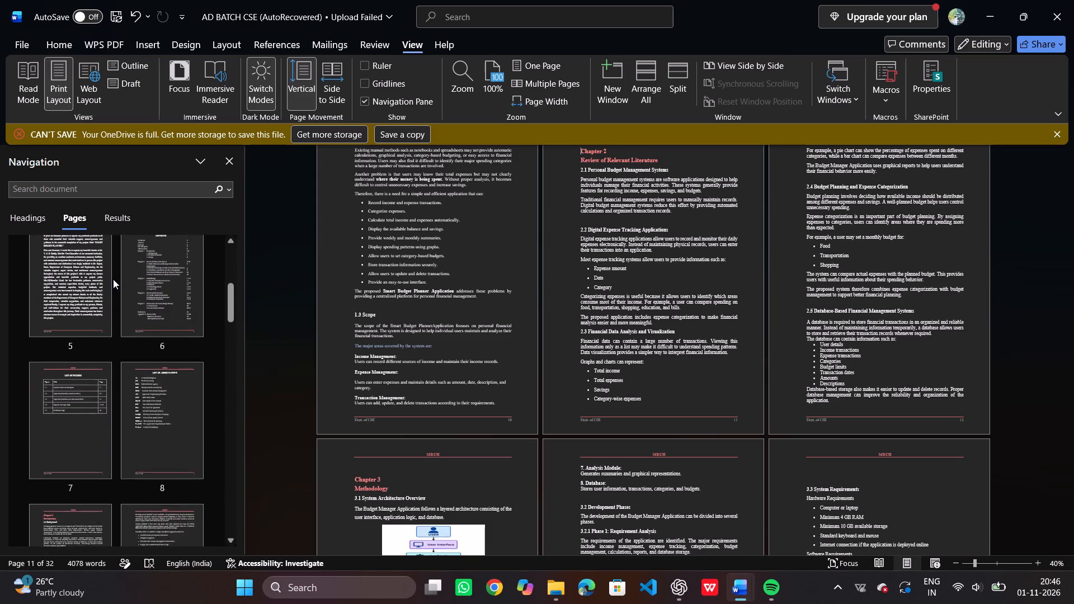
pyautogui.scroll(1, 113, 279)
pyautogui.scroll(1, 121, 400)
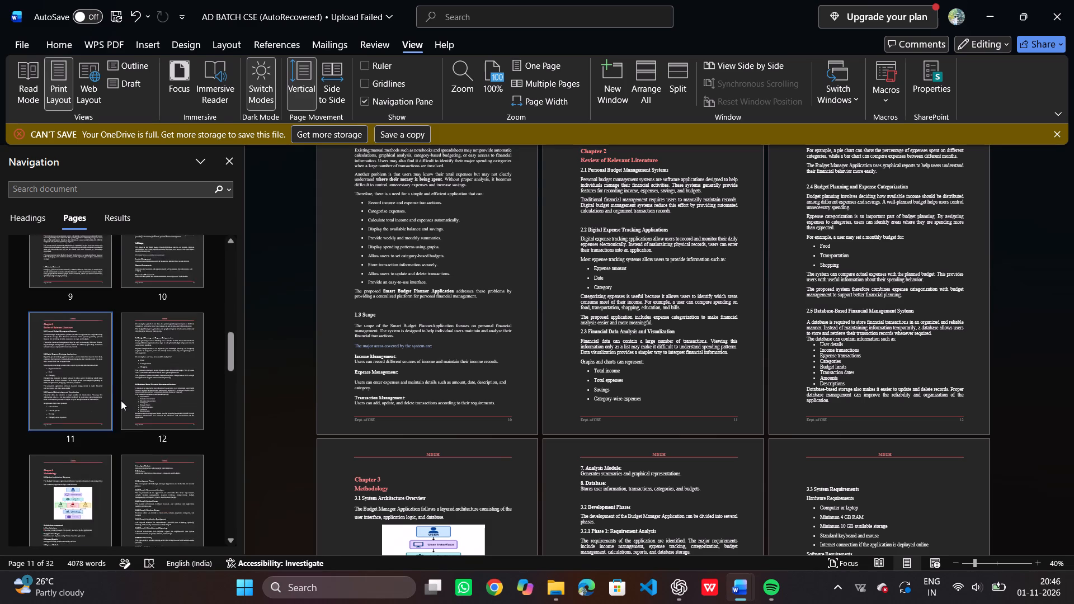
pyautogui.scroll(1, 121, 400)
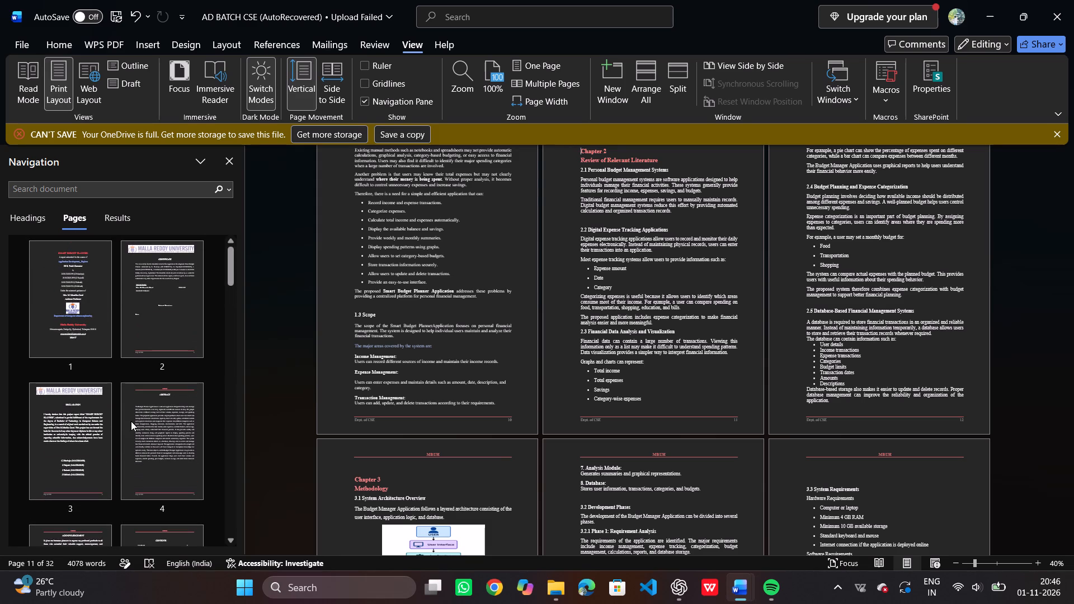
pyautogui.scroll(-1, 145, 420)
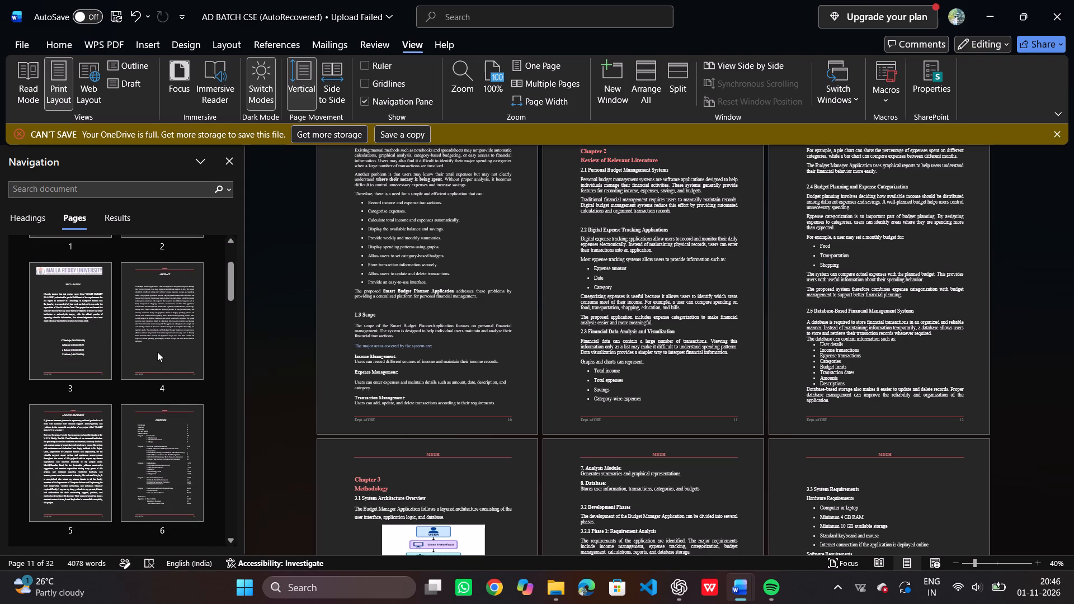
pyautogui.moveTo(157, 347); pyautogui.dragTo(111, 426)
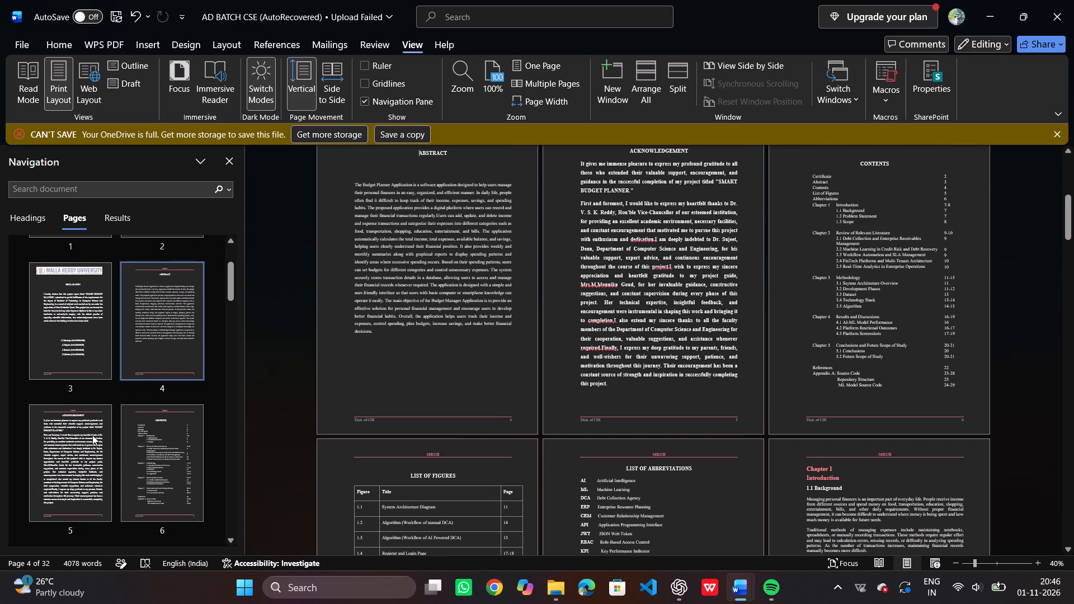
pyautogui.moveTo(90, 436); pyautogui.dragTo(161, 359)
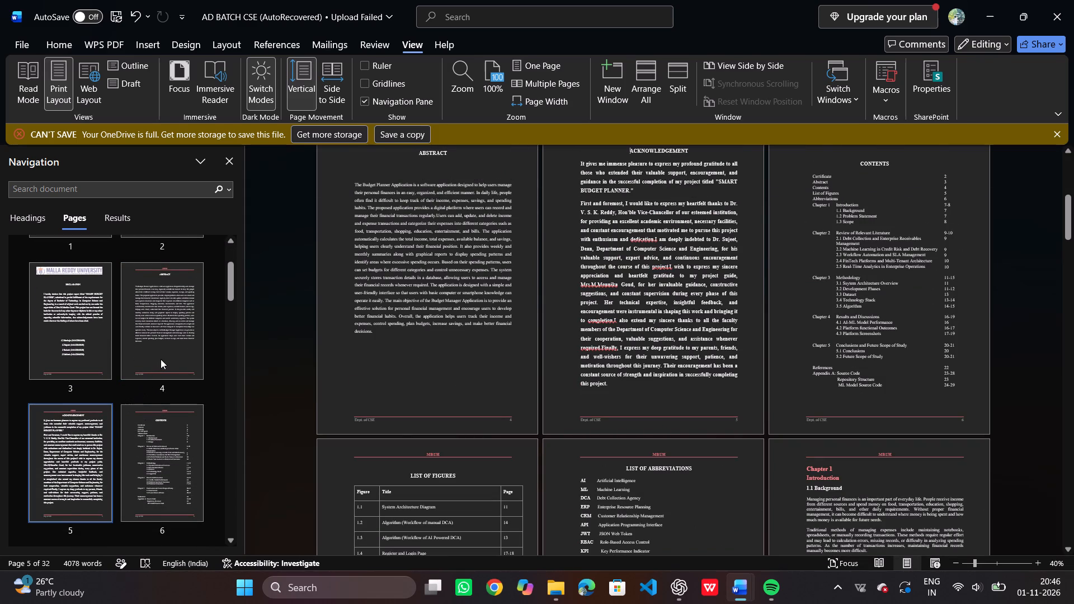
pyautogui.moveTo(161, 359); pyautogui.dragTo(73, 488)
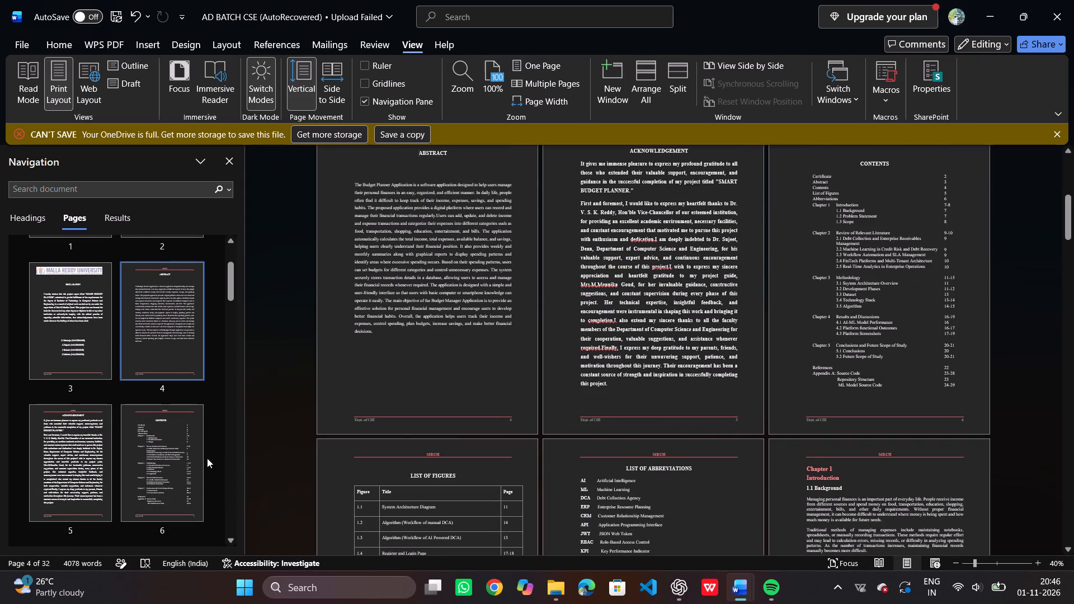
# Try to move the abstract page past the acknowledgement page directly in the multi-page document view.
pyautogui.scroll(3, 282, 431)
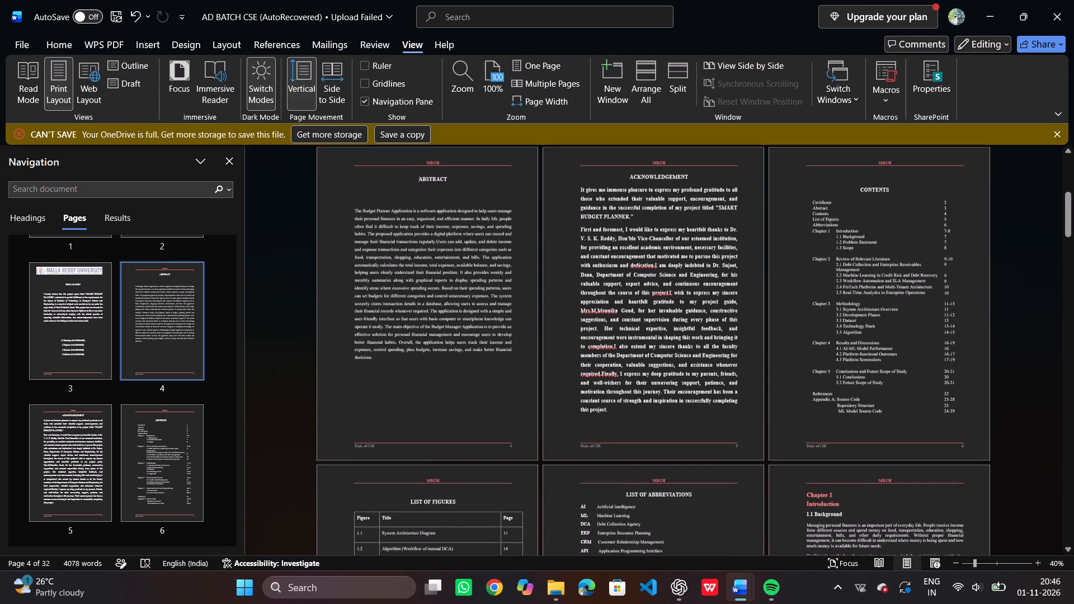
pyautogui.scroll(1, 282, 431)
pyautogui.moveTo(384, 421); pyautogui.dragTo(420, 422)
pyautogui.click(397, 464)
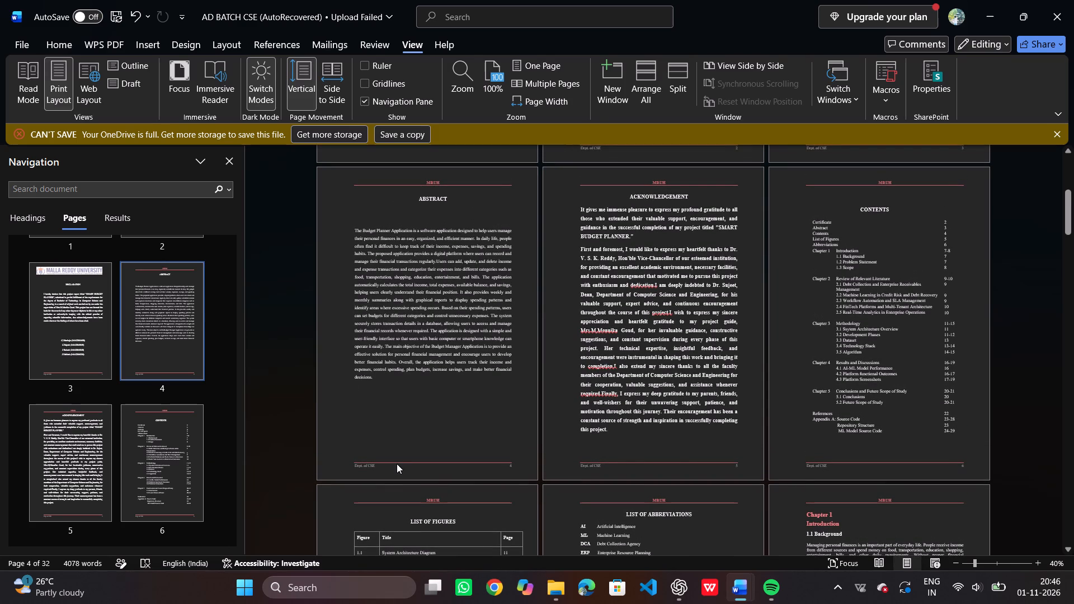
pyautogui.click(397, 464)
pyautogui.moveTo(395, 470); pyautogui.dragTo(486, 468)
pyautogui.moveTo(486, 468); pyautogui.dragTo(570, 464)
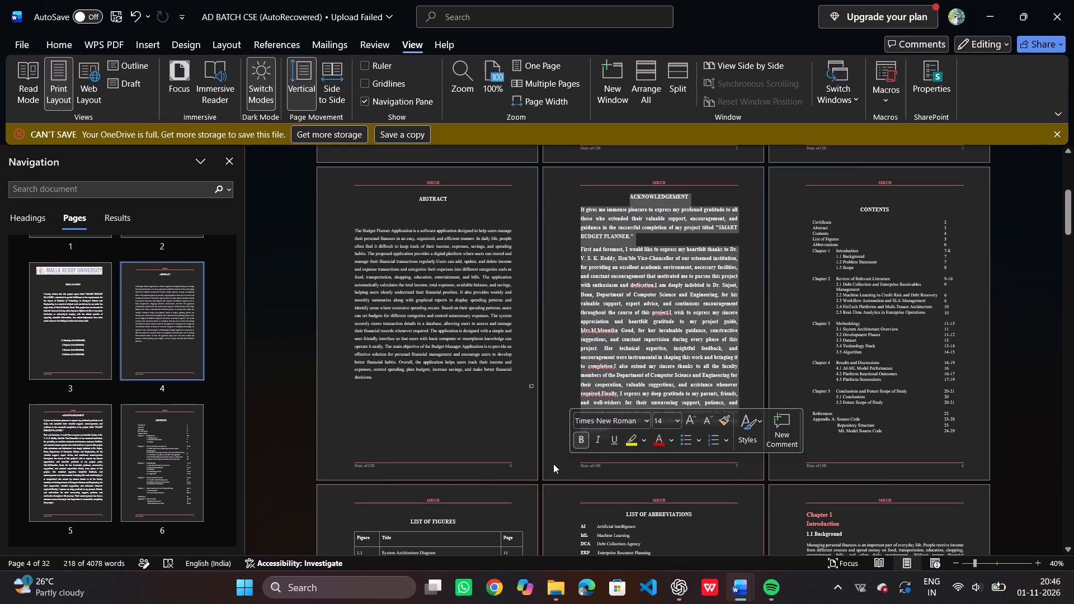
# Return to the document's beginning through the heading outline and check the editing options available on the declaration page.
pyautogui.click(117, 210)
pyautogui.moveTo(56, 217); pyautogui.dragTo(22, 217)
pyautogui.click(22, 217)
pyautogui.scroll(2, 74, 323)
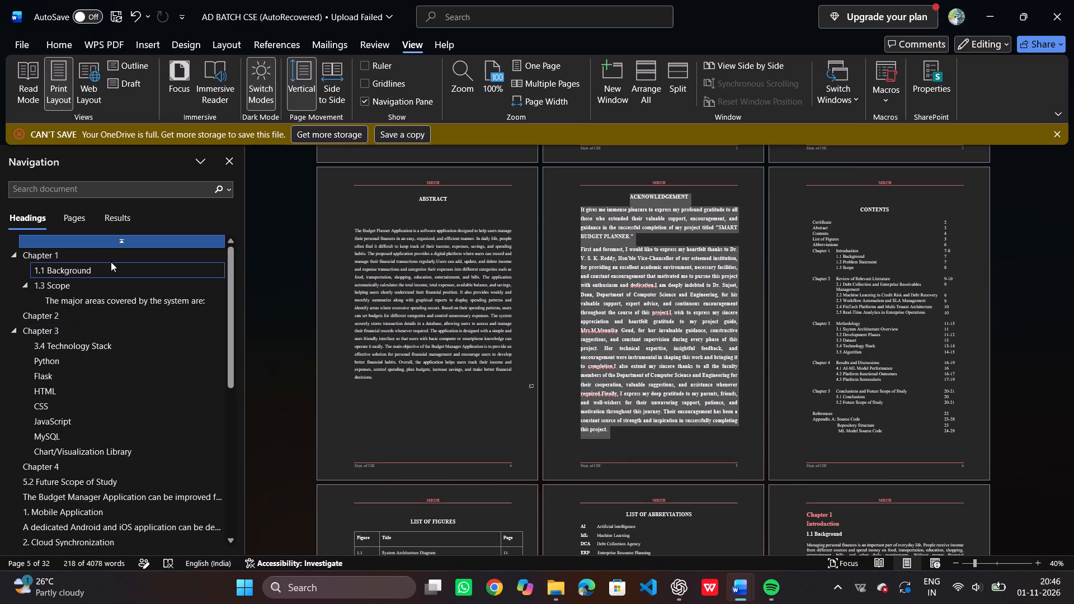
pyautogui.tripleClick(131, 239)
pyautogui.tripleClick(131, 239)
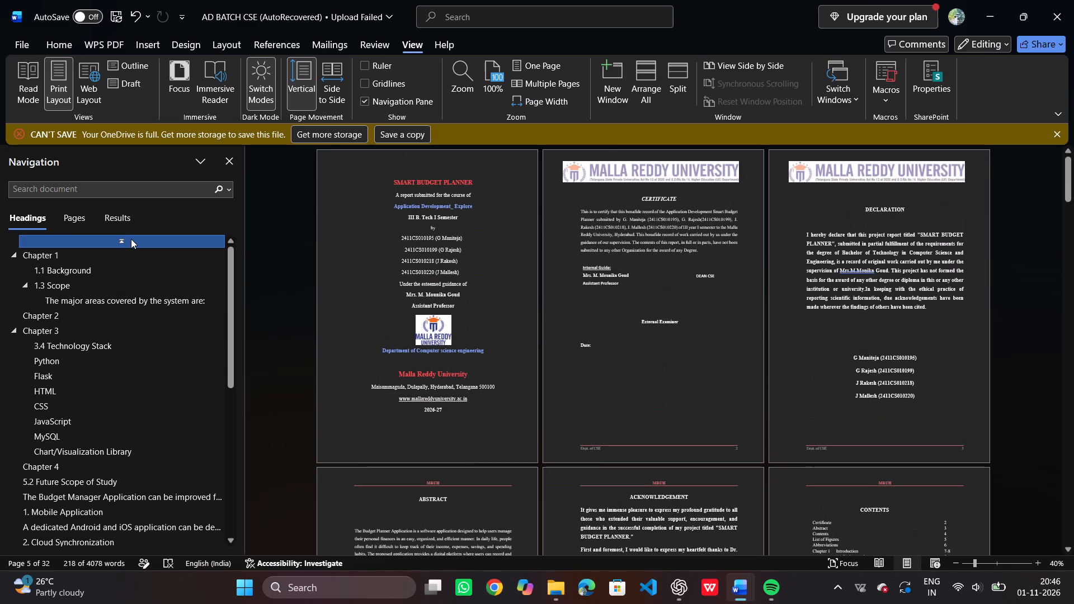
pyautogui.doubleClick(131, 239)
pyautogui.moveTo(131, 239); pyautogui.dragTo(215, 243)
pyautogui.click(215, 243)
pyautogui.moveTo(215, 242); pyautogui.dragTo(515, 350)
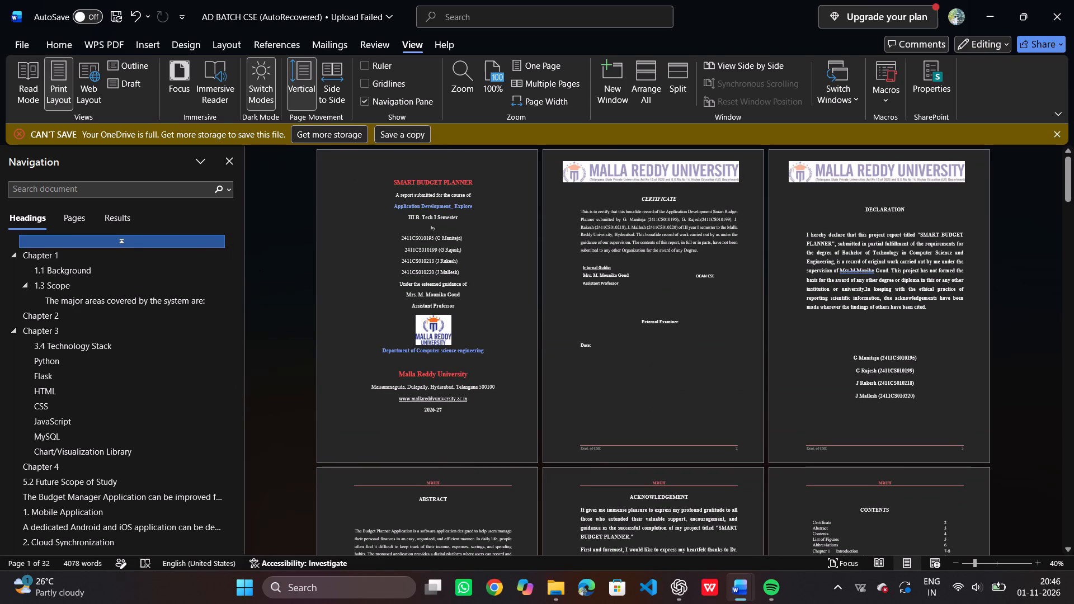
pyautogui.moveTo(589, 384); pyautogui.dragTo(651, 379)
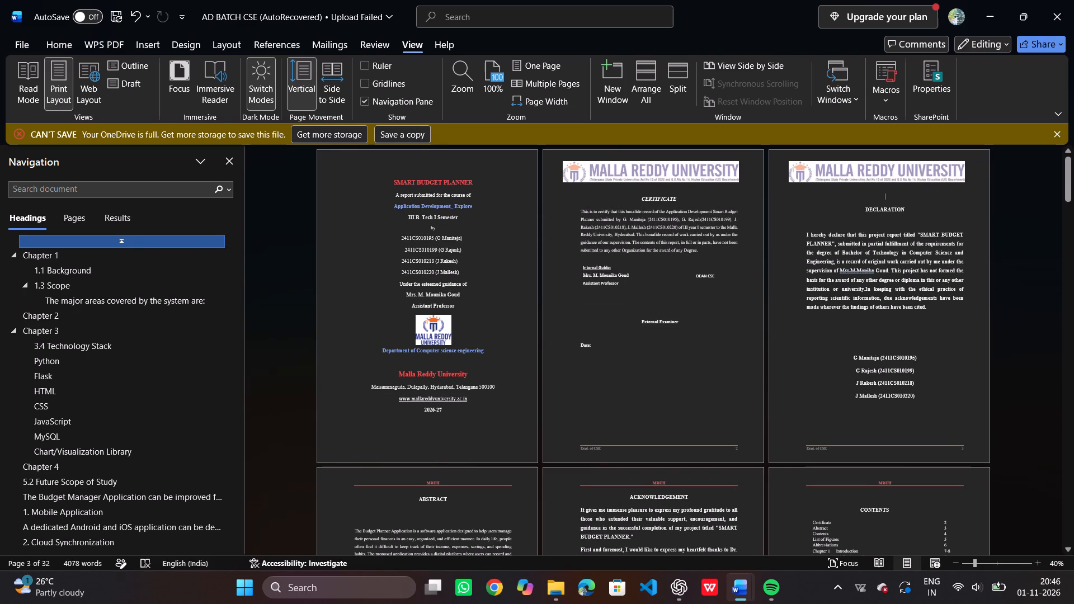
pyautogui.rightClick(896, 343)
pyautogui.rightClick(896, 343)
pyautogui.hscroll(-1, 896, 343)
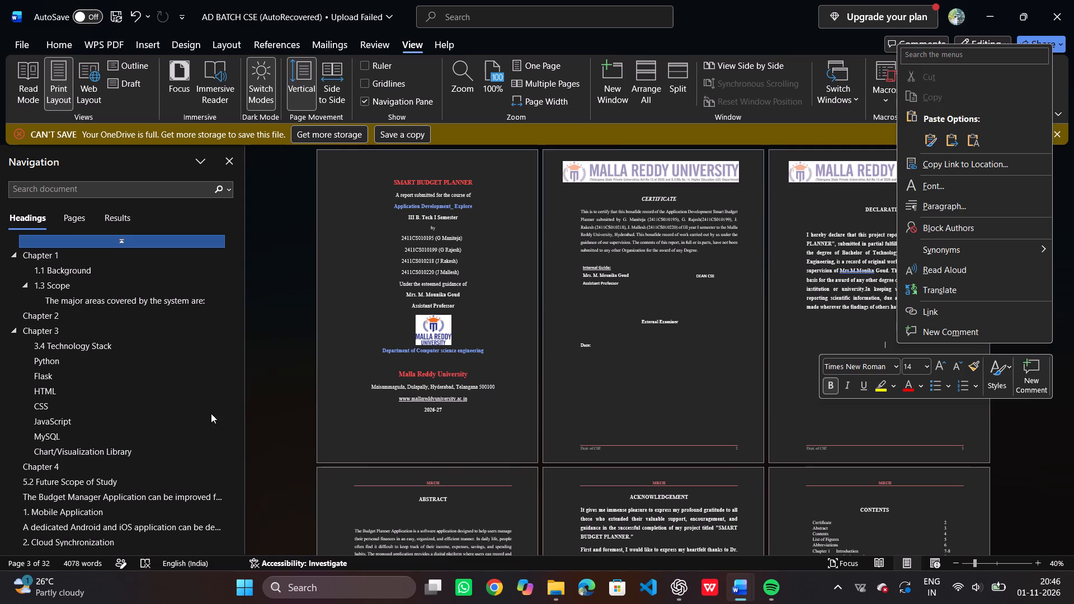
pyautogui.click(149, 422)
# Visit the outline entries from HTML up through 3.4 Technology Stack, Chapter 2 and 1.1 Background, ending at the document's beginning.
pyautogui.click(149, 395)
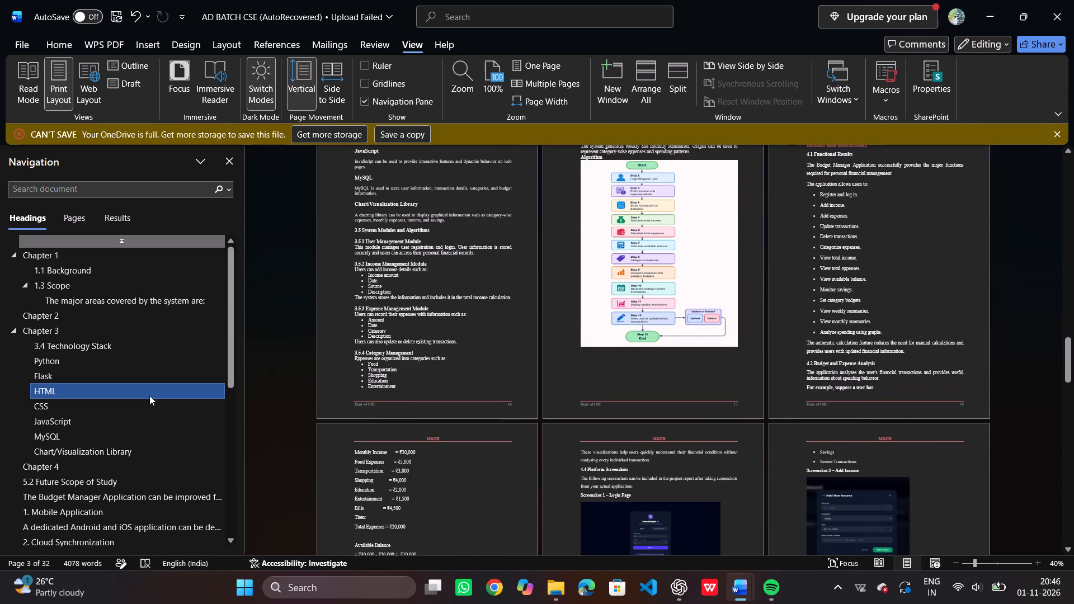
pyautogui.click(144, 370)
pyautogui.click(151, 347)
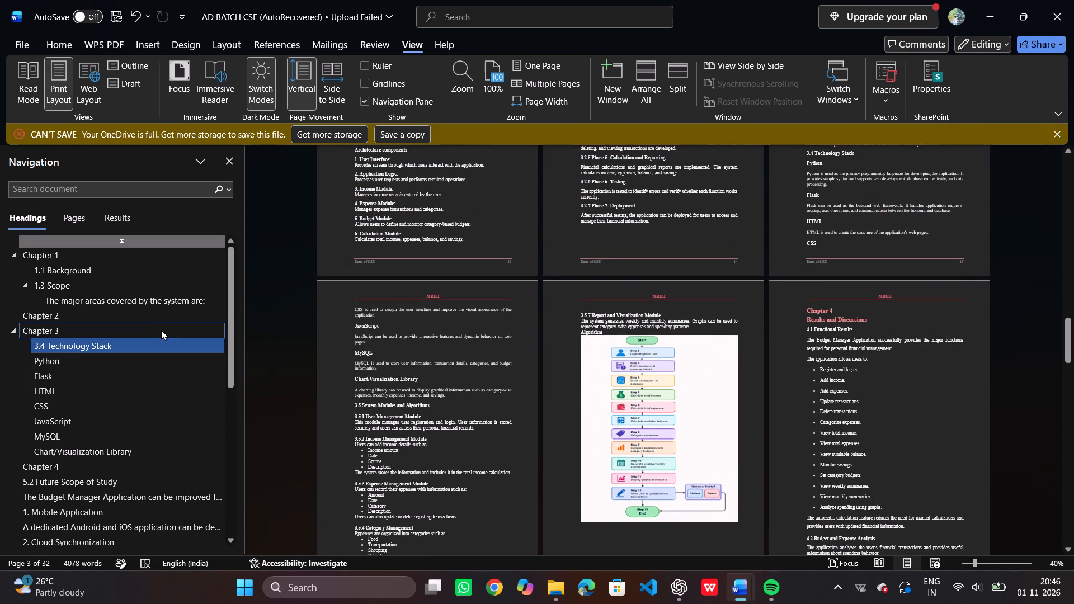
pyautogui.click(165, 320)
pyautogui.click(154, 301)
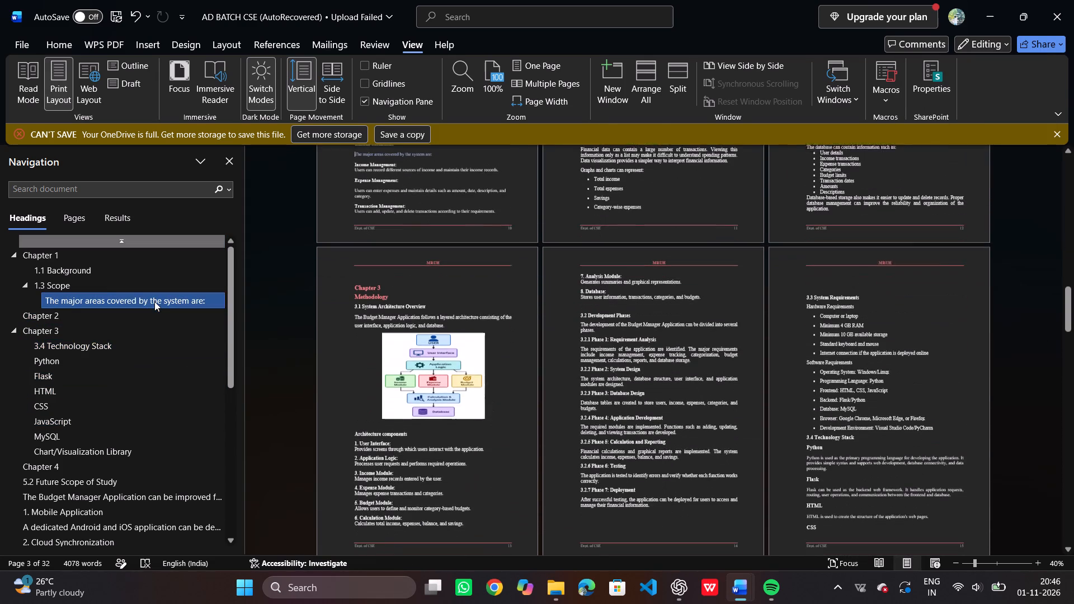
pyautogui.click(74, 268)
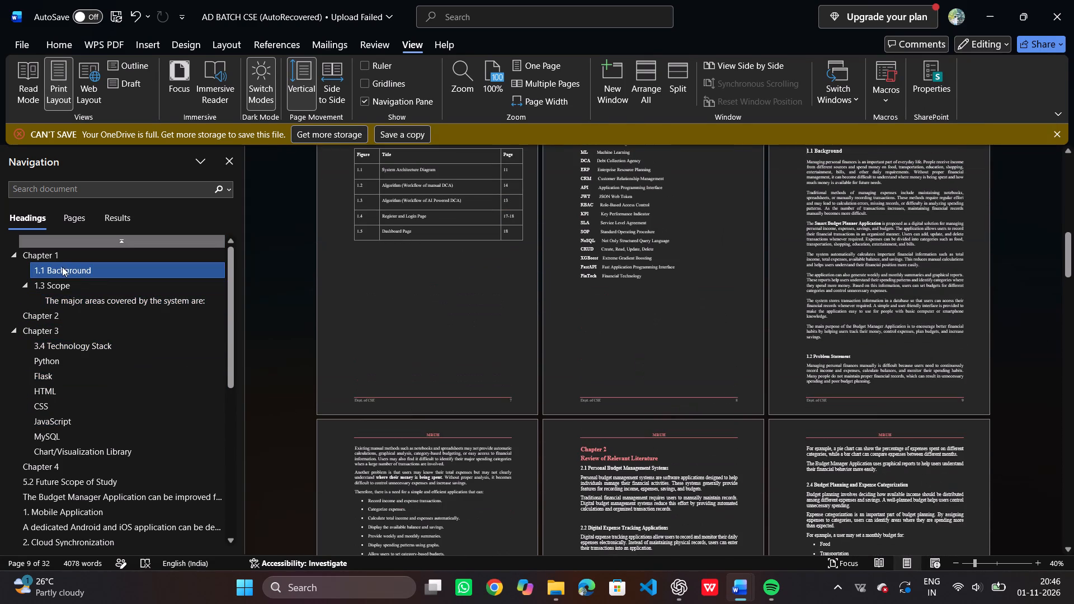
pyautogui.click(87, 239)
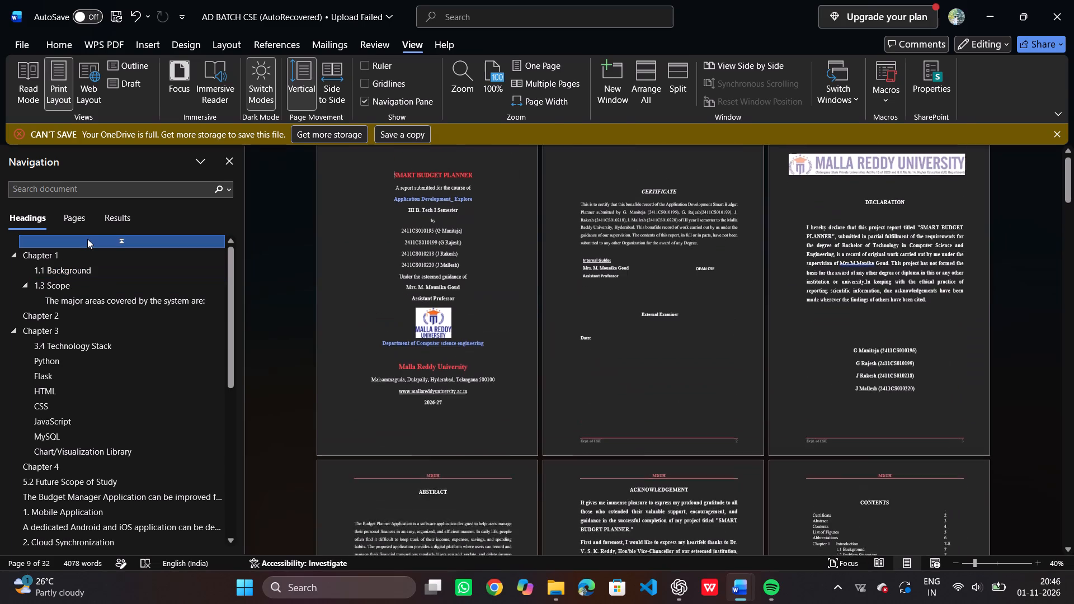
# Search the document for "abstract".
pyautogui.click(125, 189)
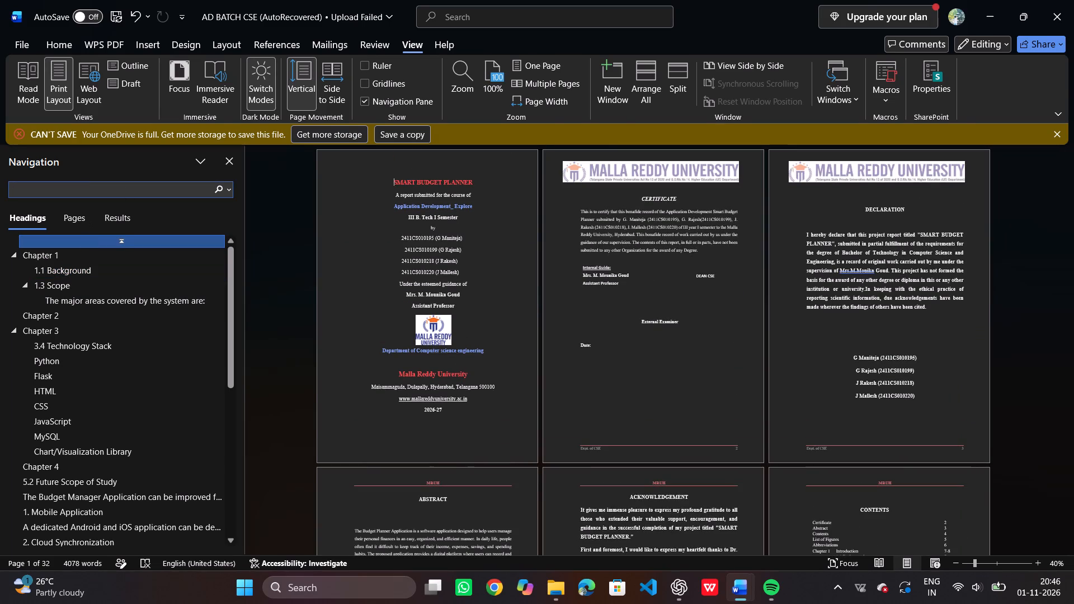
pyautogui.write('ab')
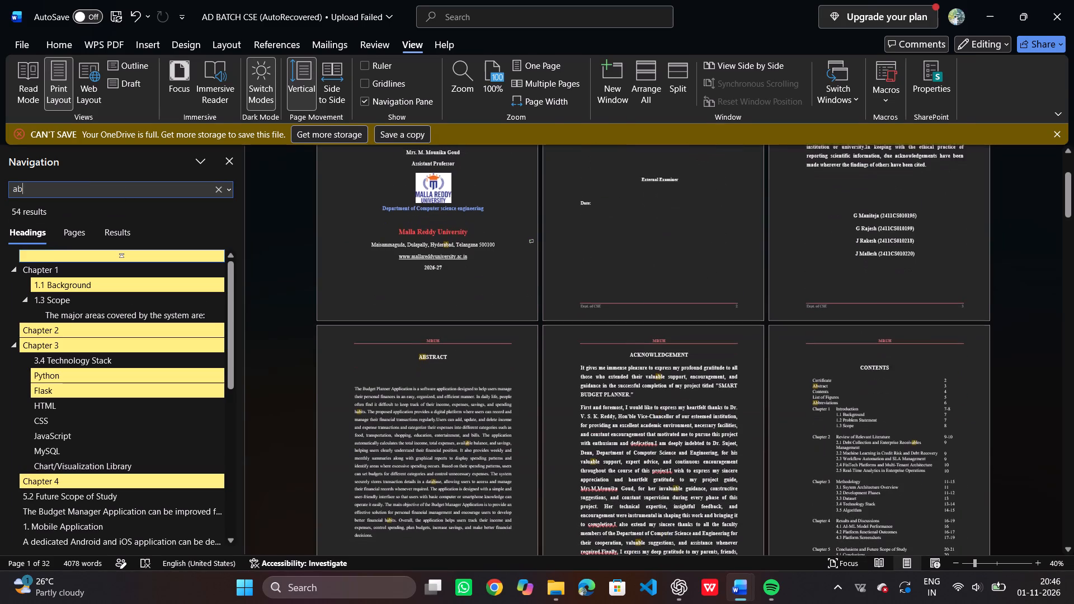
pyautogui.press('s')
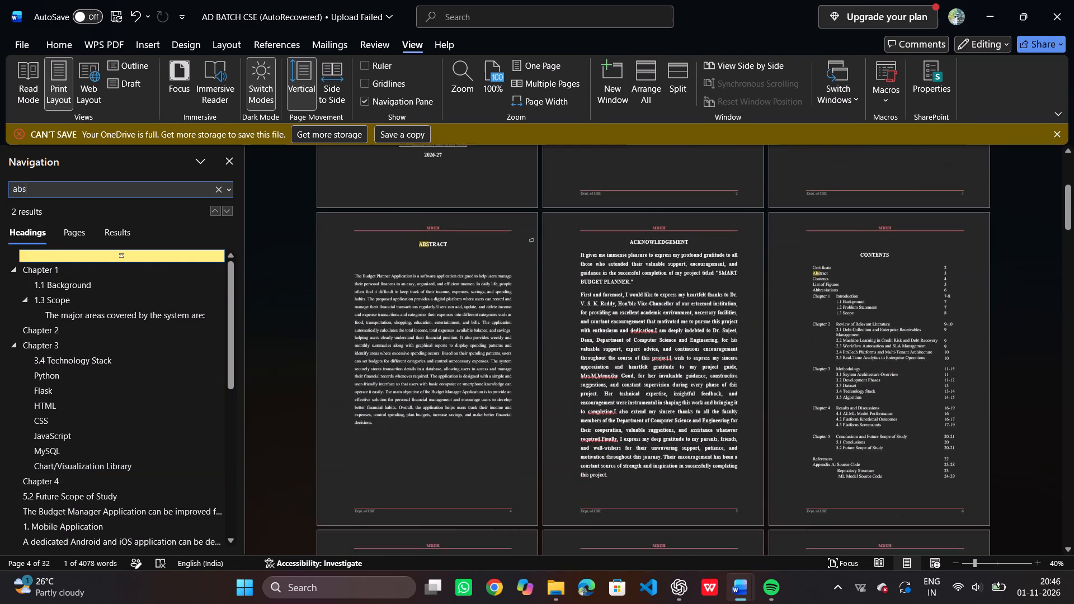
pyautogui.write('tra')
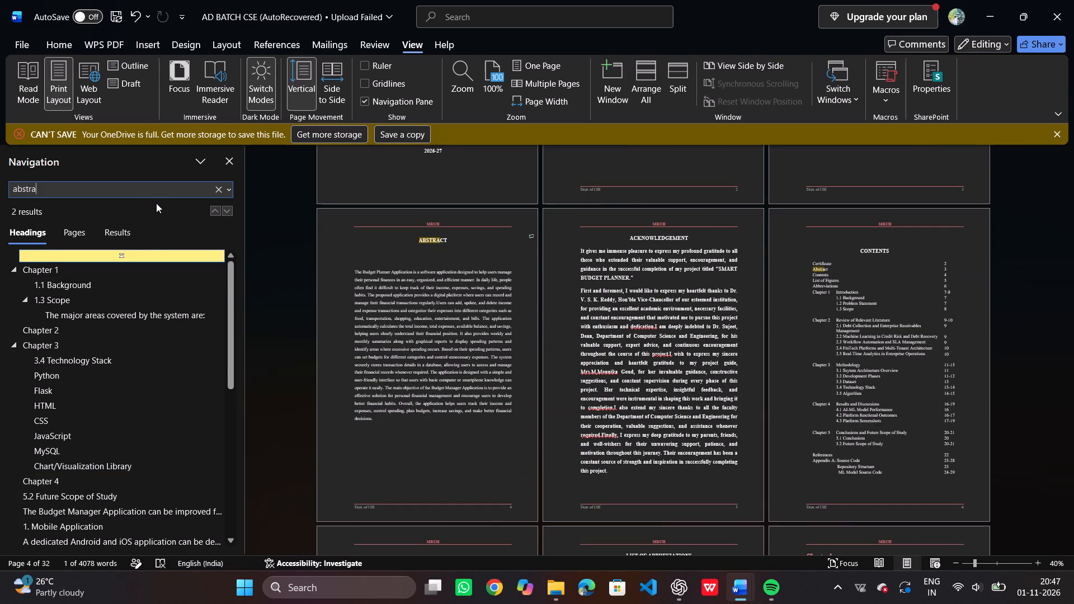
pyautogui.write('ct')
# Check the editing options available for the ABSTRACT title on the abstract page.
pyautogui.moveTo(454, 244); pyautogui.dragTo(450, 244)
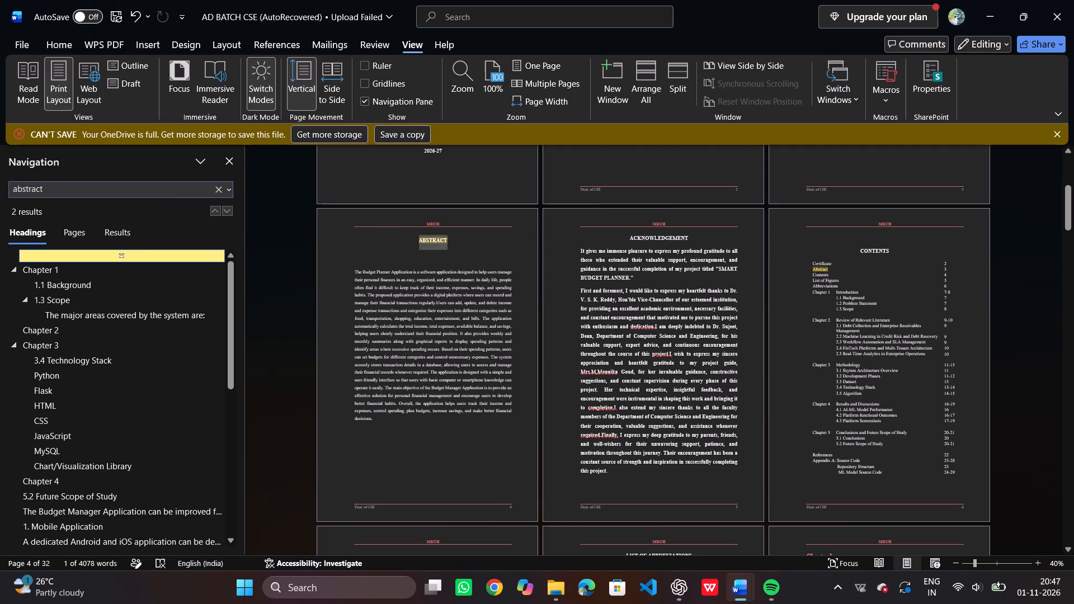
pyautogui.moveTo(450, 244); pyautogui.dragTo(461, 249)
pyautogui.rightClick(461, 249)
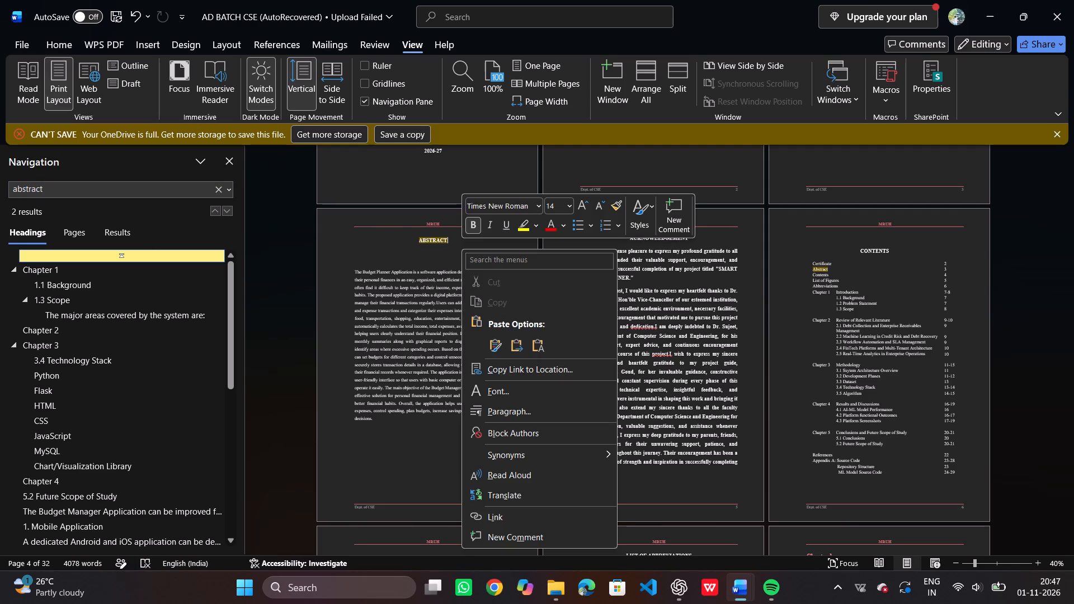
pyautogui.click(395, 254)
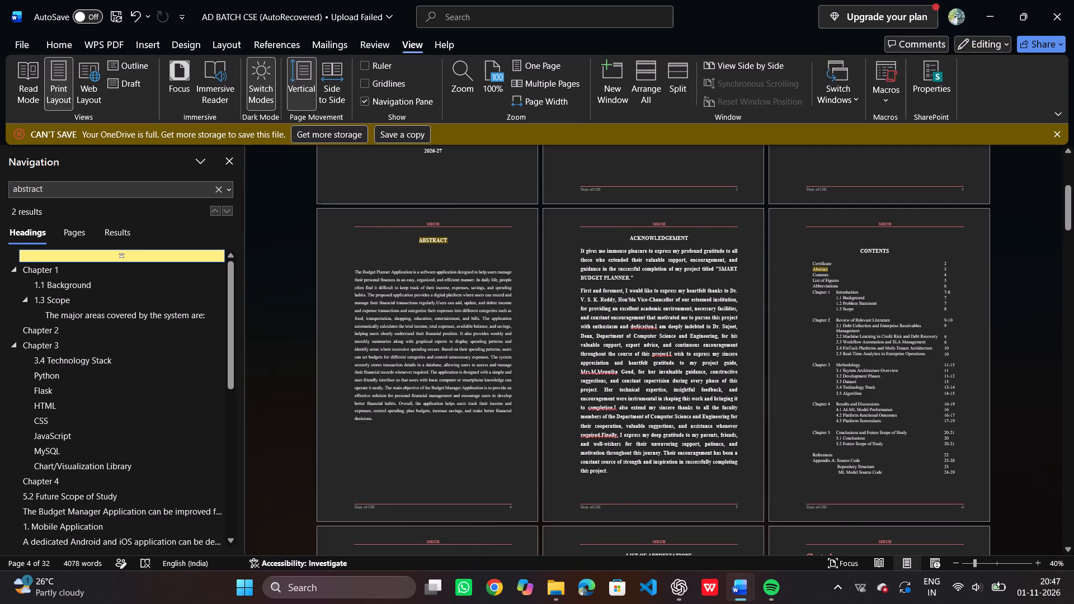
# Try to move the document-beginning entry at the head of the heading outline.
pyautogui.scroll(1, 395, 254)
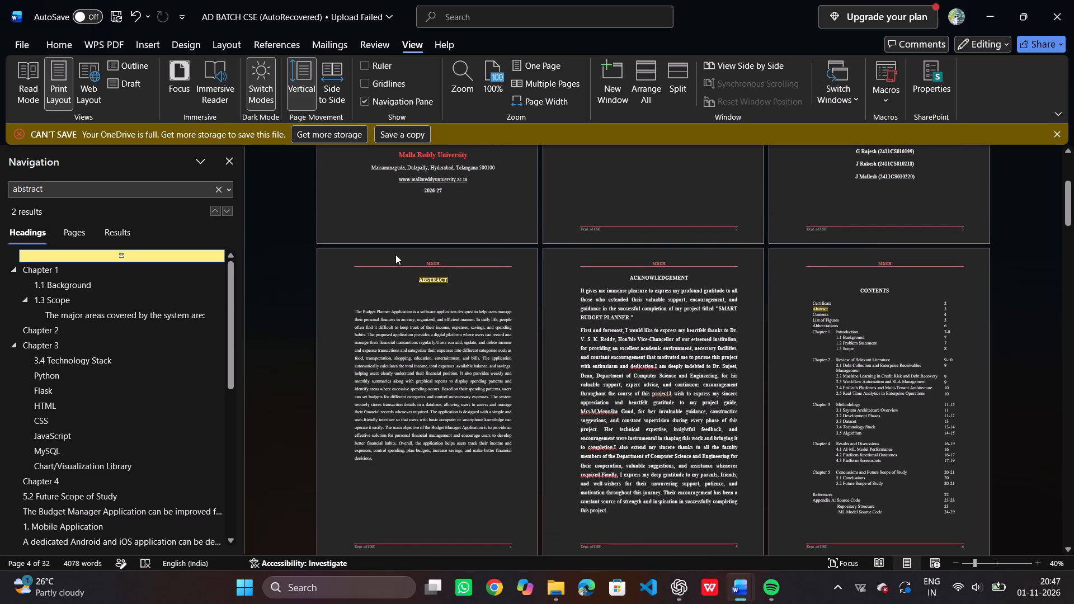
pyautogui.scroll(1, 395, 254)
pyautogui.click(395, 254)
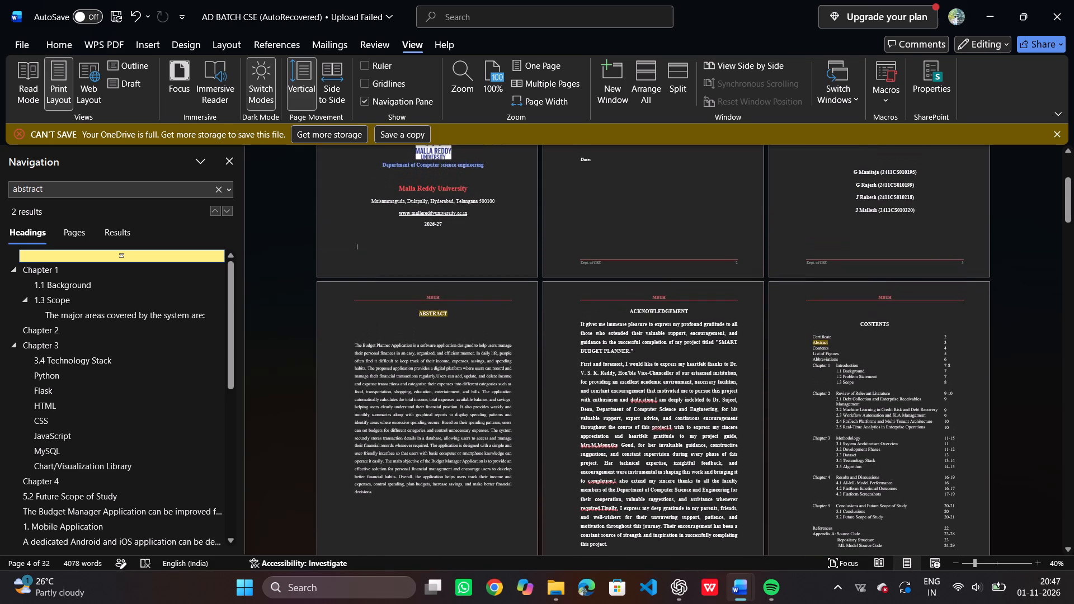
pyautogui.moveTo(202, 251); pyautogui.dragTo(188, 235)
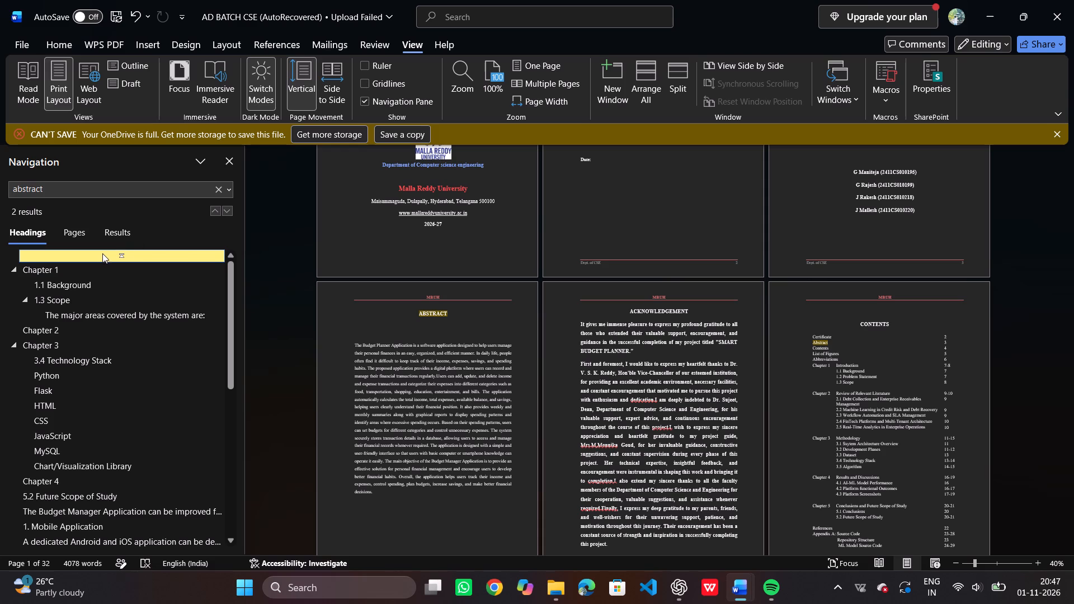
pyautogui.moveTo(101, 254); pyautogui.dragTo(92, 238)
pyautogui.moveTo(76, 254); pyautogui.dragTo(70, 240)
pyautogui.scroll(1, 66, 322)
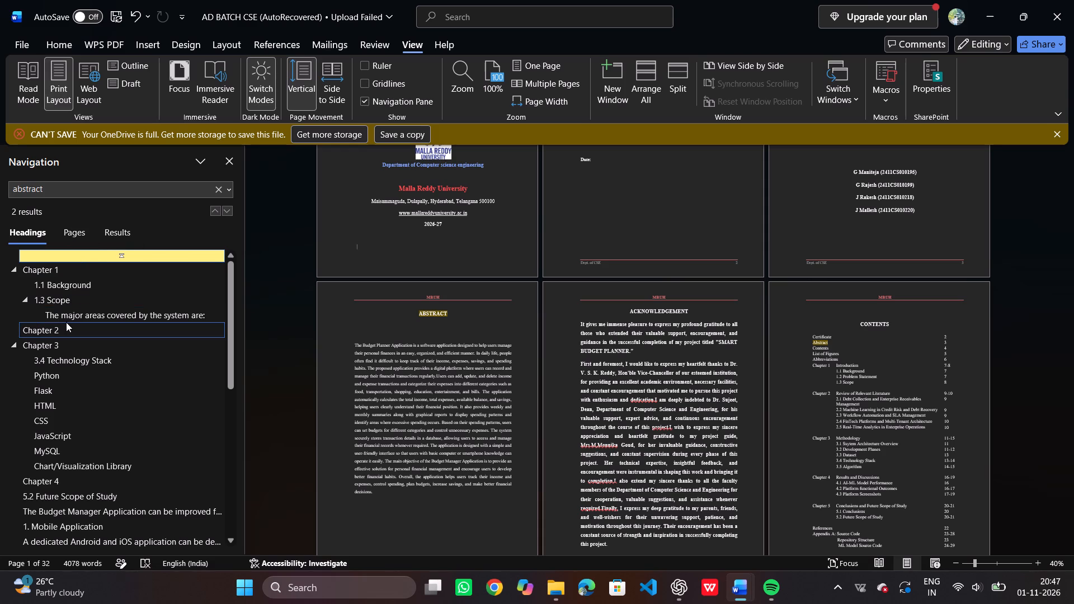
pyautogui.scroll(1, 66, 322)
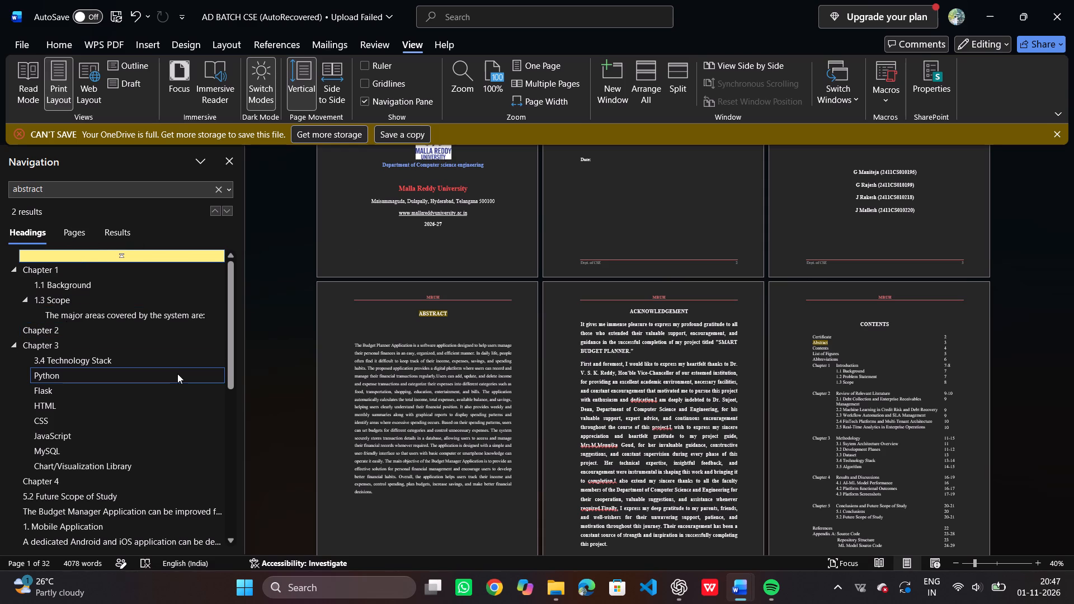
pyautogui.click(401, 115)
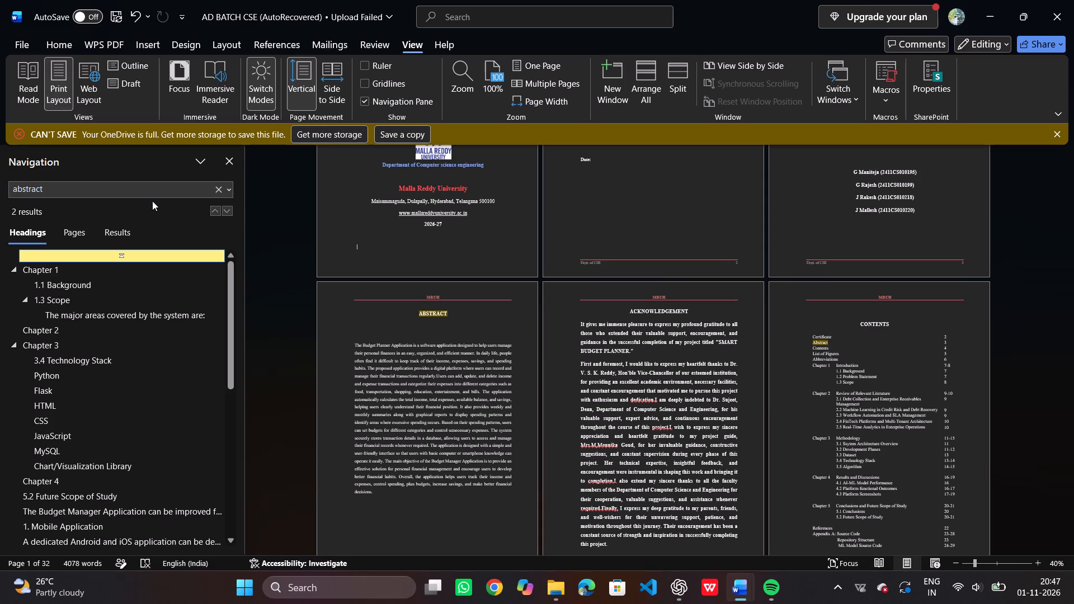
# Arrange all document windows, examine the front pages of the saved AD BATCH CSE copy, and return to the maximized AutoRecovered document.
pyautogui.click(649, 84)
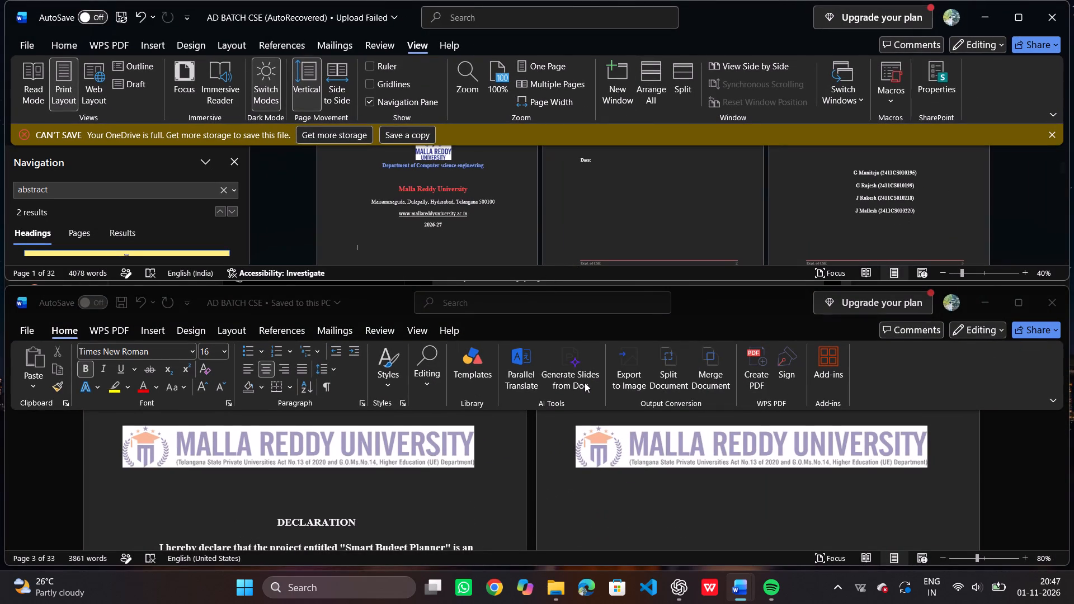
pyautogui.scroll(-1, 585, 383)
pyautogui.click(1016, 294)
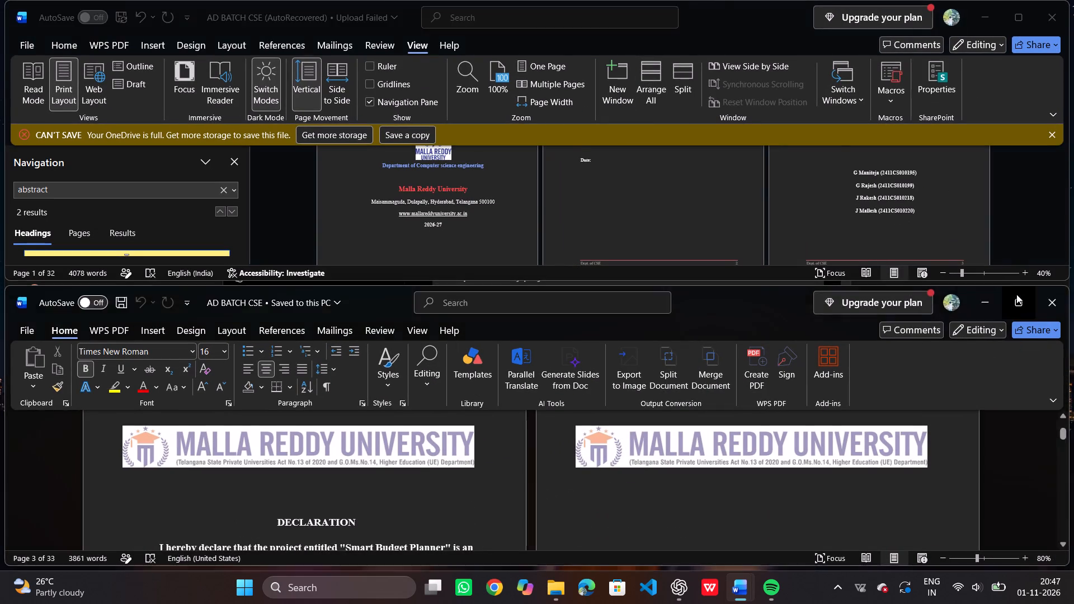
pyautogui.keyDown('ctrl'); pyautogui.scroll(-2, 785, 209); pyautogui.keyUp('ctrl')
pyautogui.scroll(-9, 785, 209)
pyautogui.scroll(5, 785, 209)
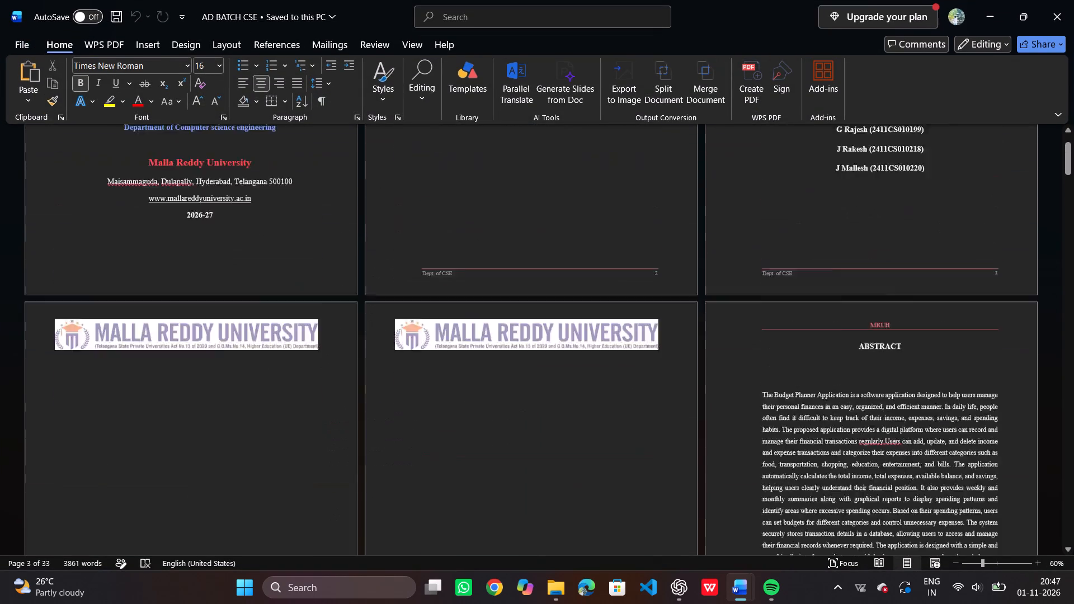
pyautogui.scroll(8, 785, 209)
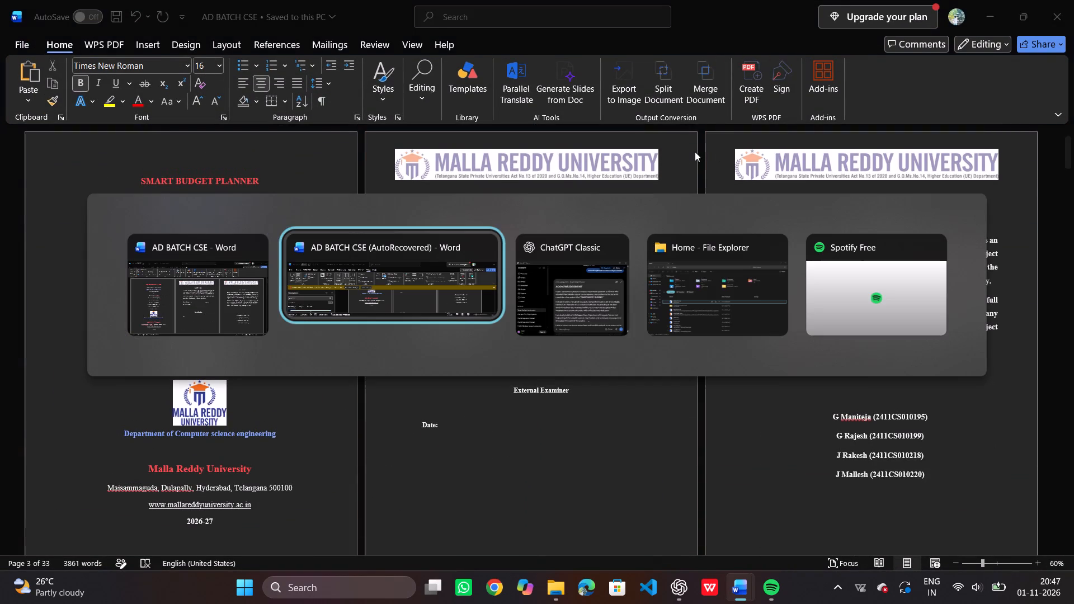
pyautogui.click(1018, 13)
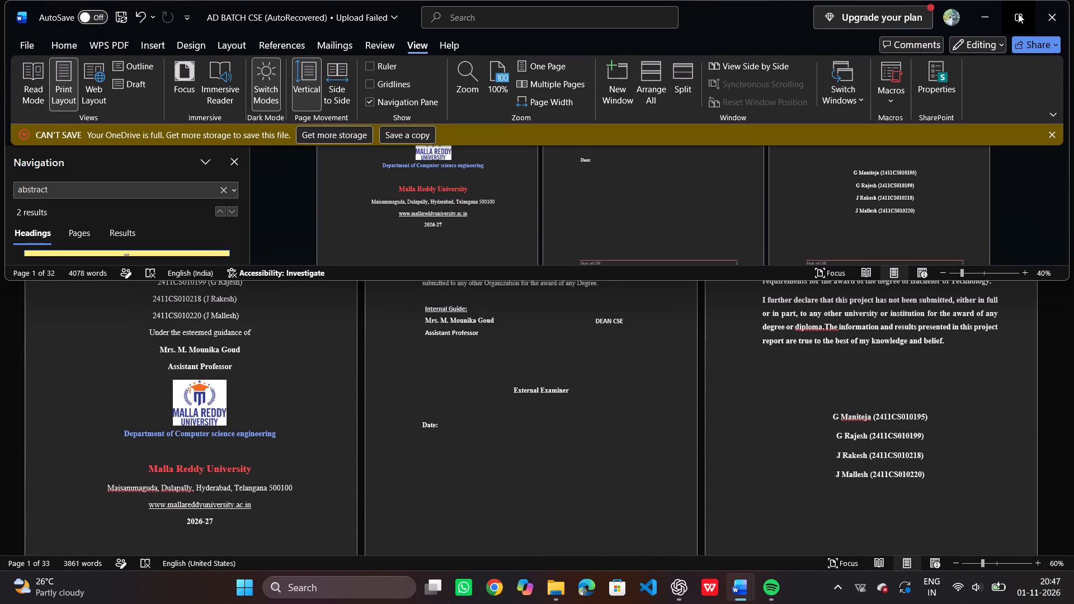
pyautogui.scroll(9, 876, 217)
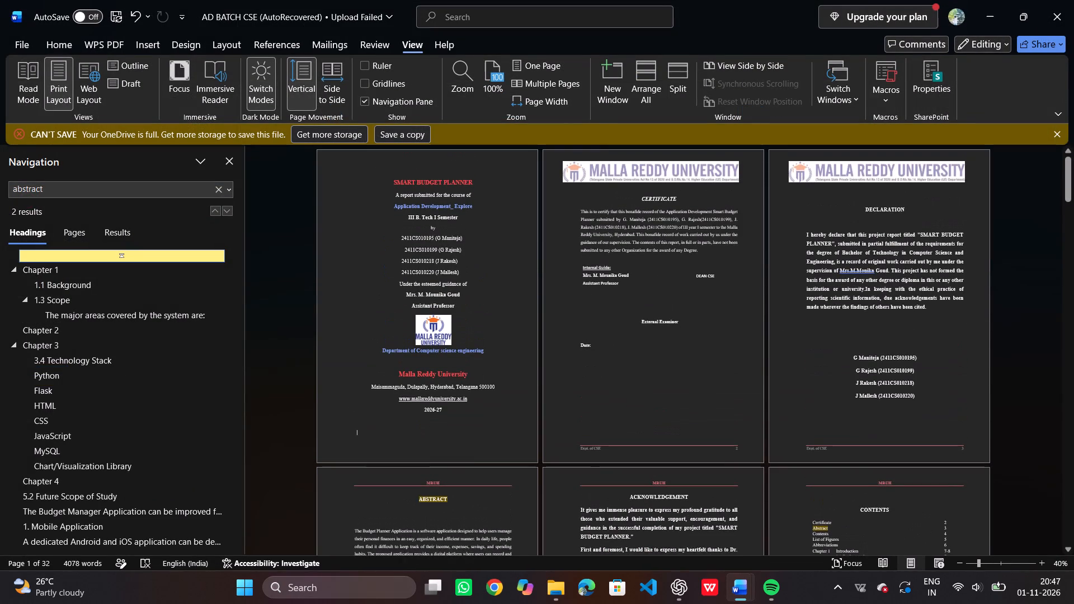
pyautogui.scroll(1, 876, 217)
# View the report's front pages in Focus mode and return to the normal editing view.
pyautogui.click(1062, 134)
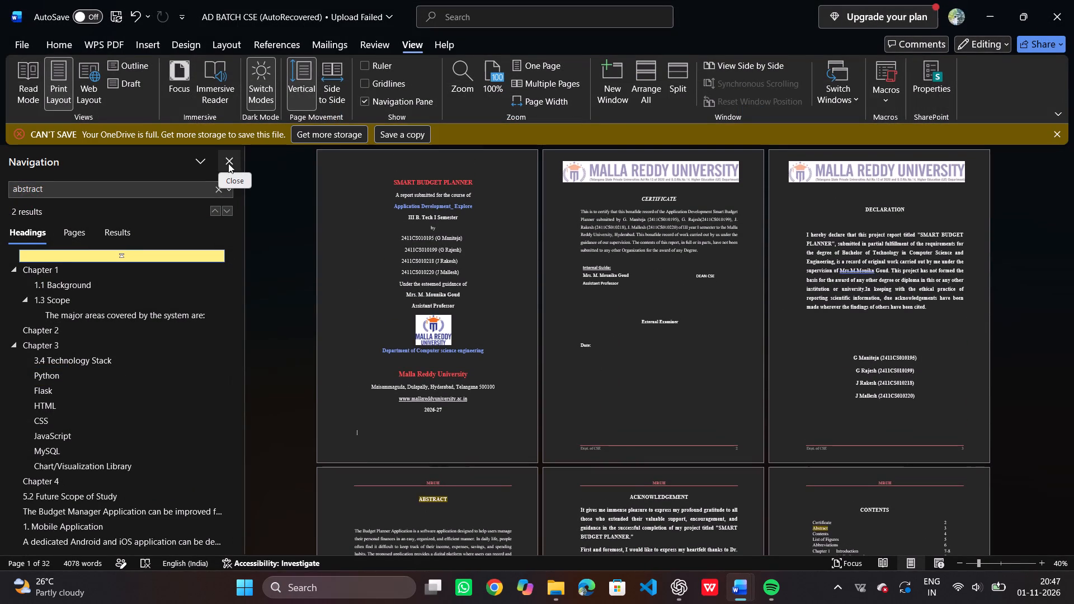
pyautogui.click(179, 79)
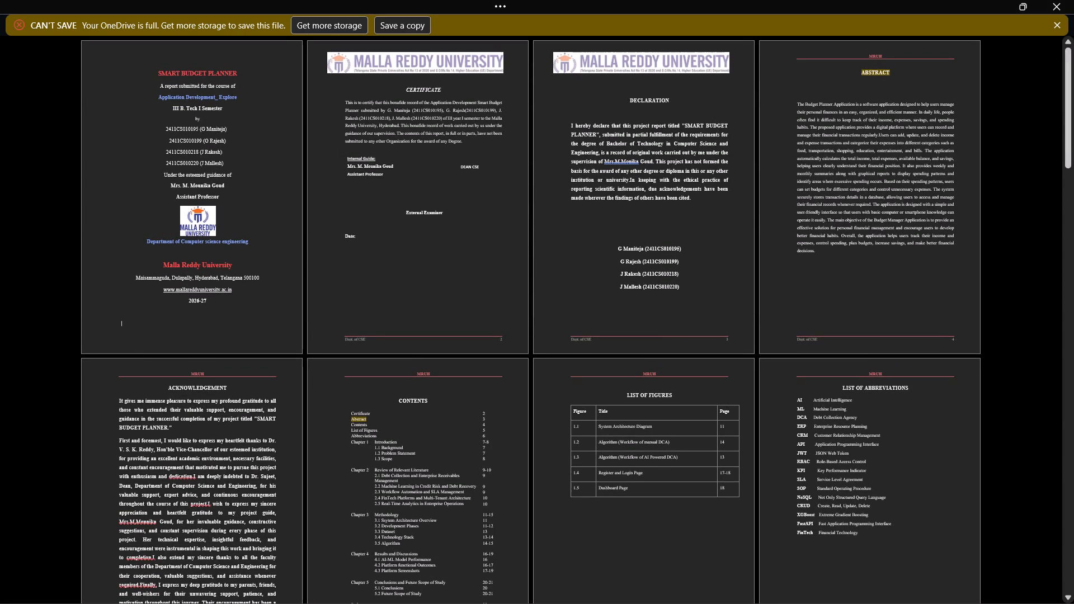
pyautogui.click(1057, 27)
pyautogui.press('Escape')
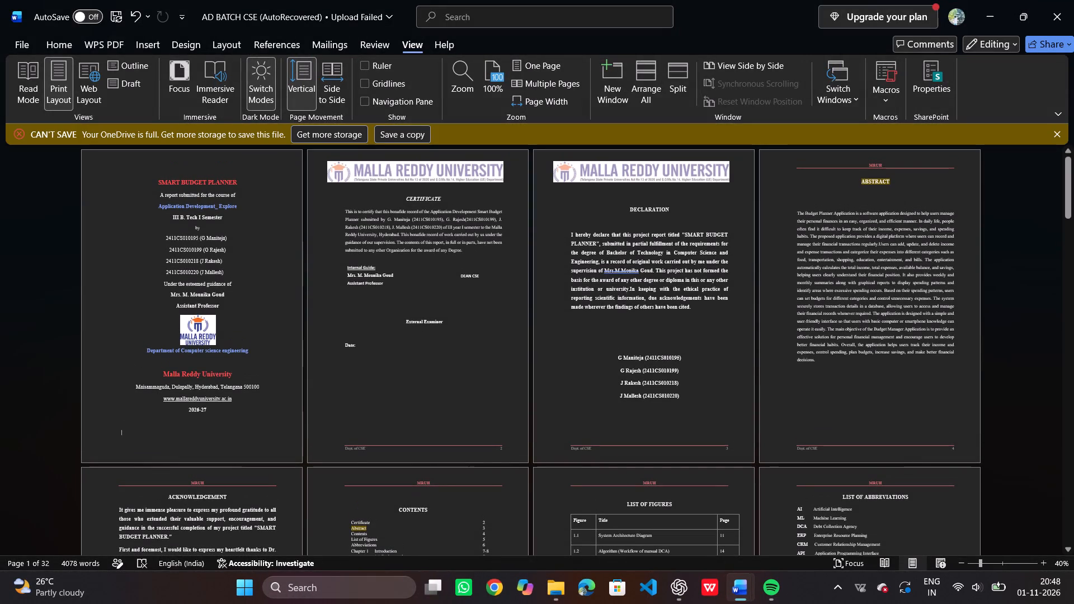
# Copy the ABSTRACT title together with its full text from page 4.
pyautogui.scroll(-1, 774, 394)
pyautogui.click(774, 394)
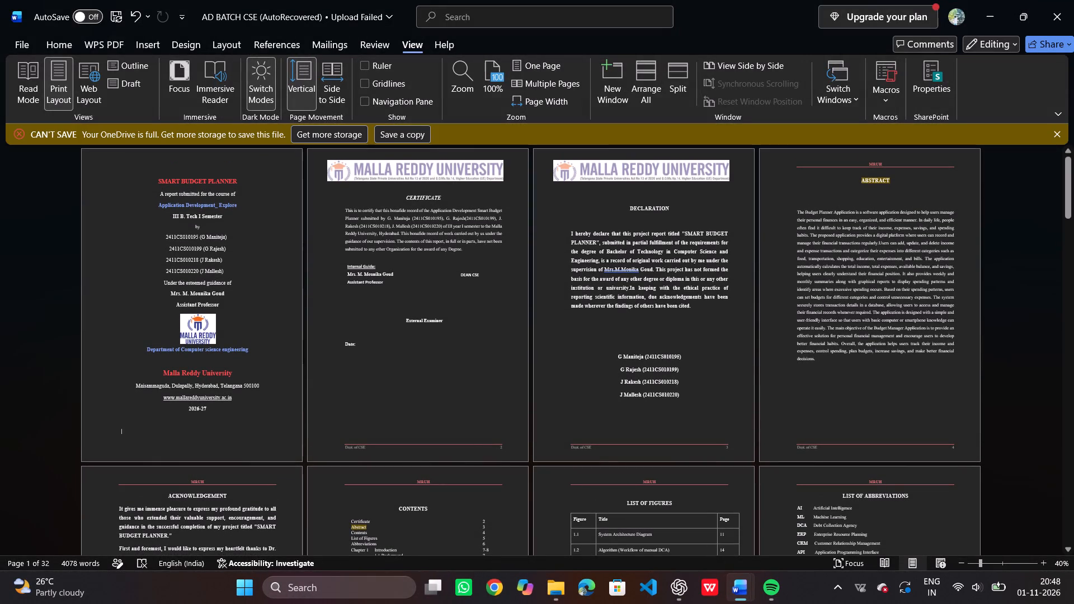
pyautogui.click(839, 403)
pyautogui.keyDown('ctrl'); pyautogui.scroll(1, 839, 403); pyautogui.keyUp('ctrl')
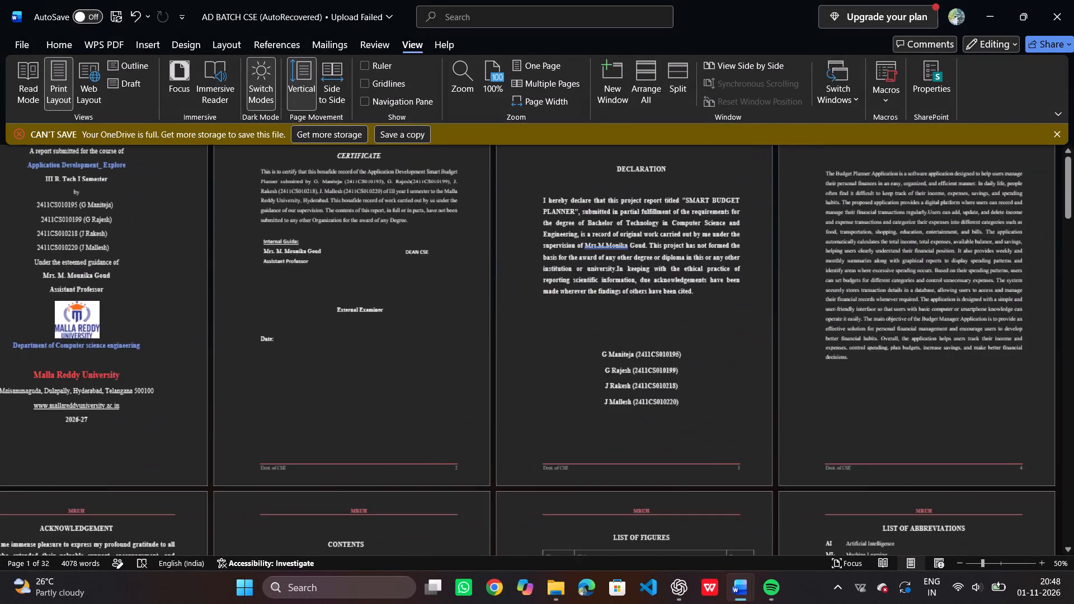
pyautogui.scroll(2, 839, 403)
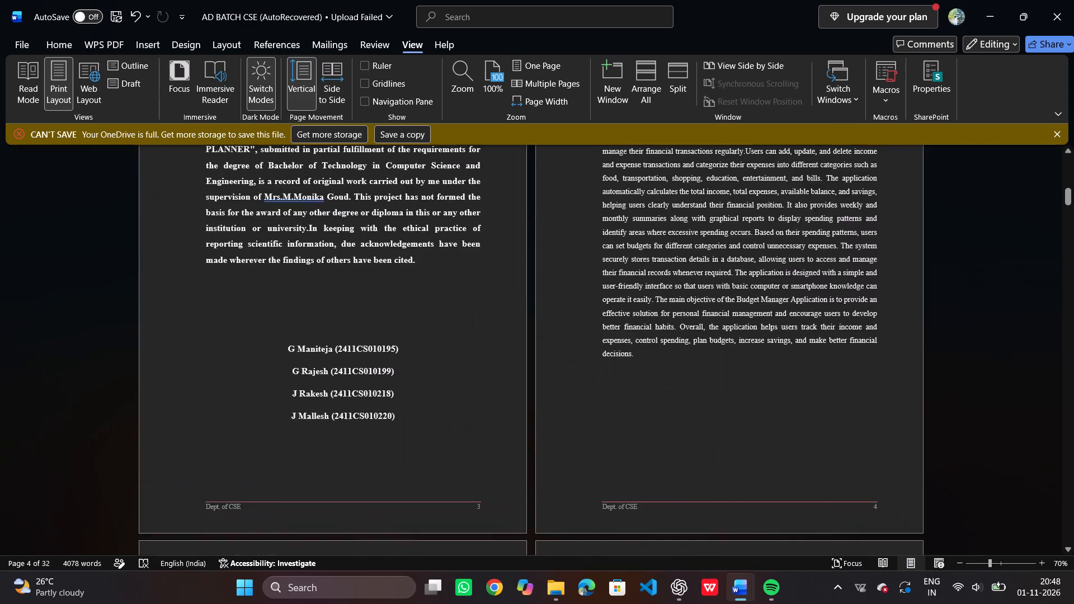
pyautogui.keyDown('ctrl'); pyautogui.scroll(2, 839, 403); pyautogui.keyUp('ctrl')
pyautogui.scroll(1, 839, 403)
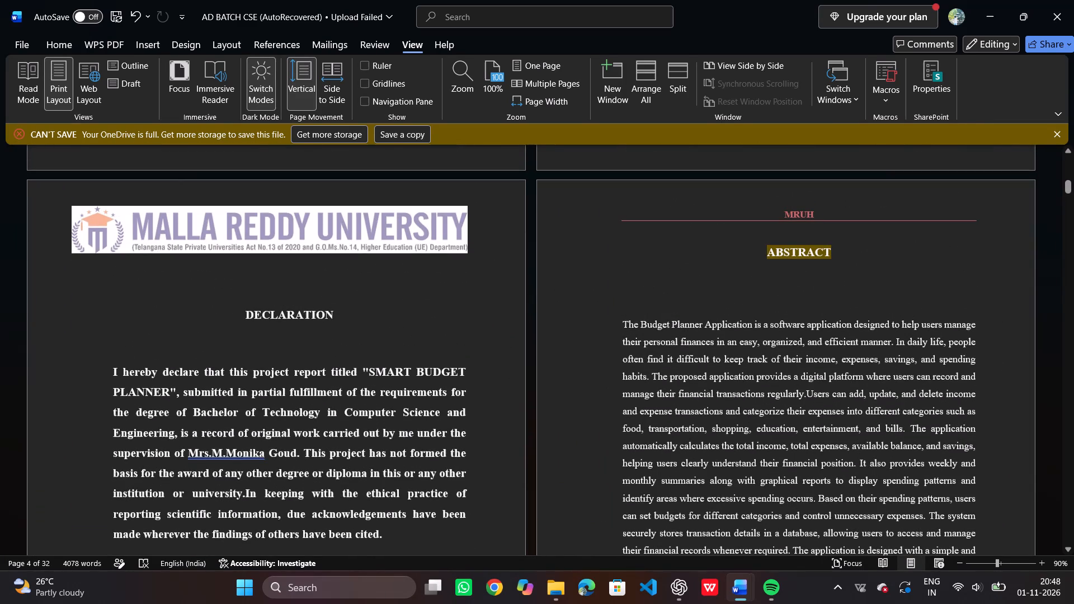
pyautogui.keyDown('ctrl'); pyautogui.scroll(1, 839, 403); pyautogui.keyUp('ctrl')
pyautogui.scroll(-1, 695, 290)
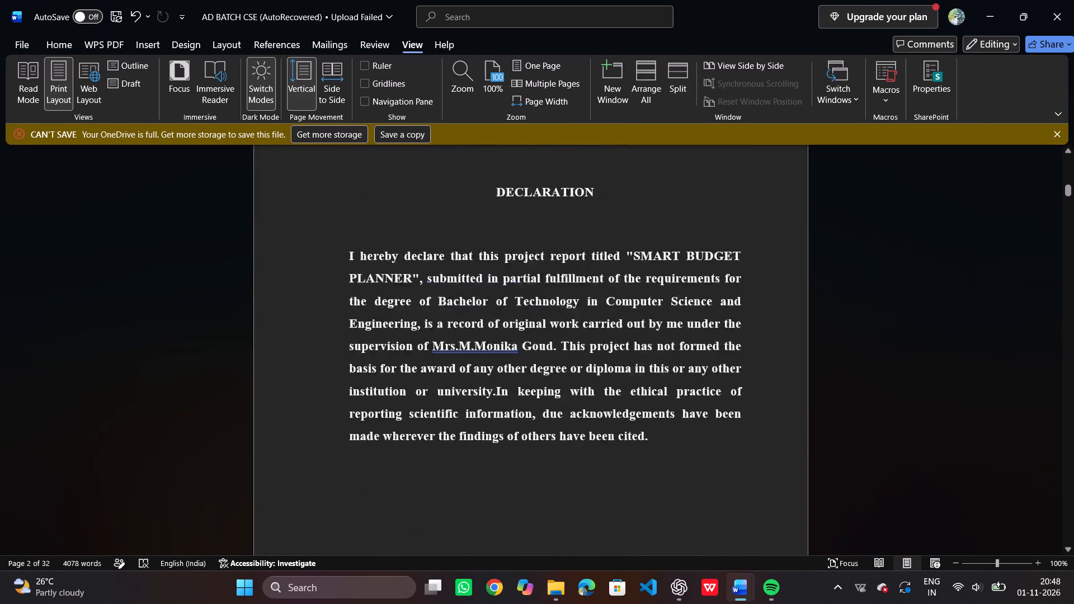
pyautogui.scroll(-5, 695, 290)
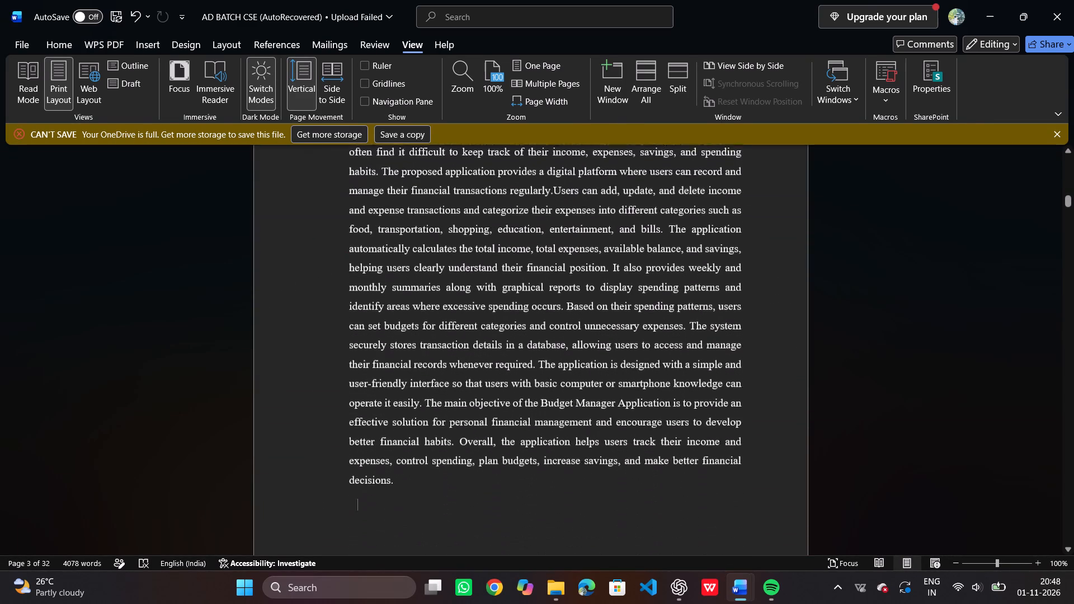
pyautogui.moveTo(401, 447); pyautogui.dragTo(340, 405)
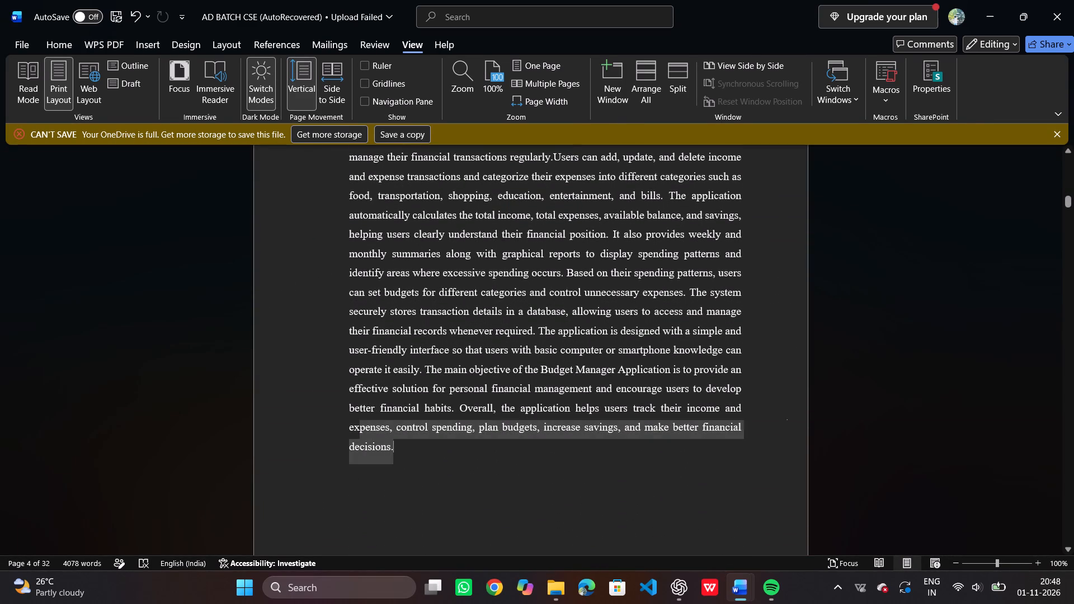
pyautogui.moveTo(340, 405); pyautogui.dragTo(427, 403)
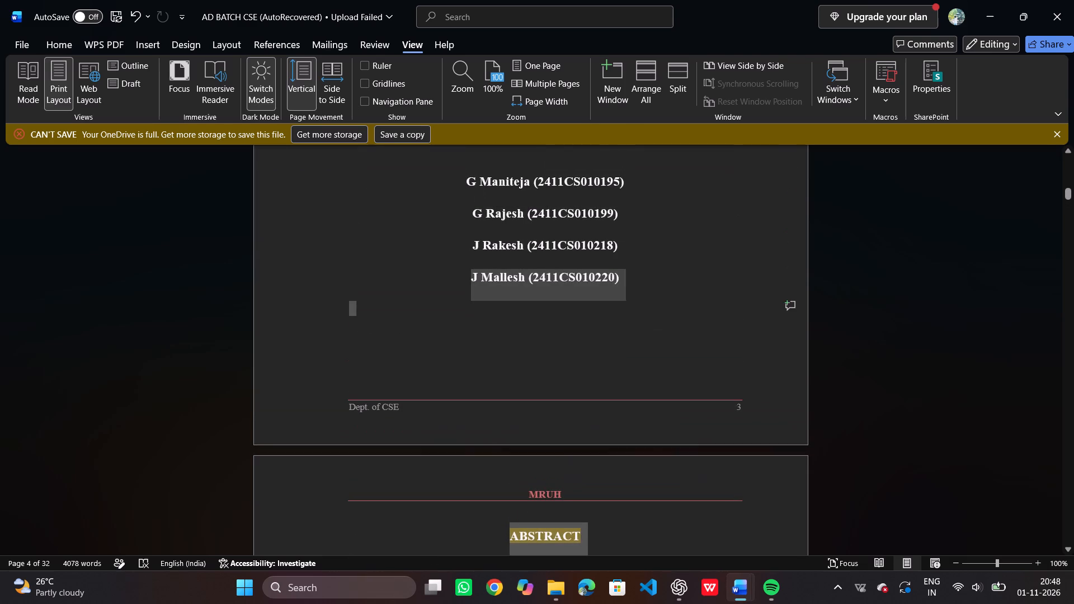
pyautogui.moveTo(427, 403); pyautogui.dragTo(458, 243)
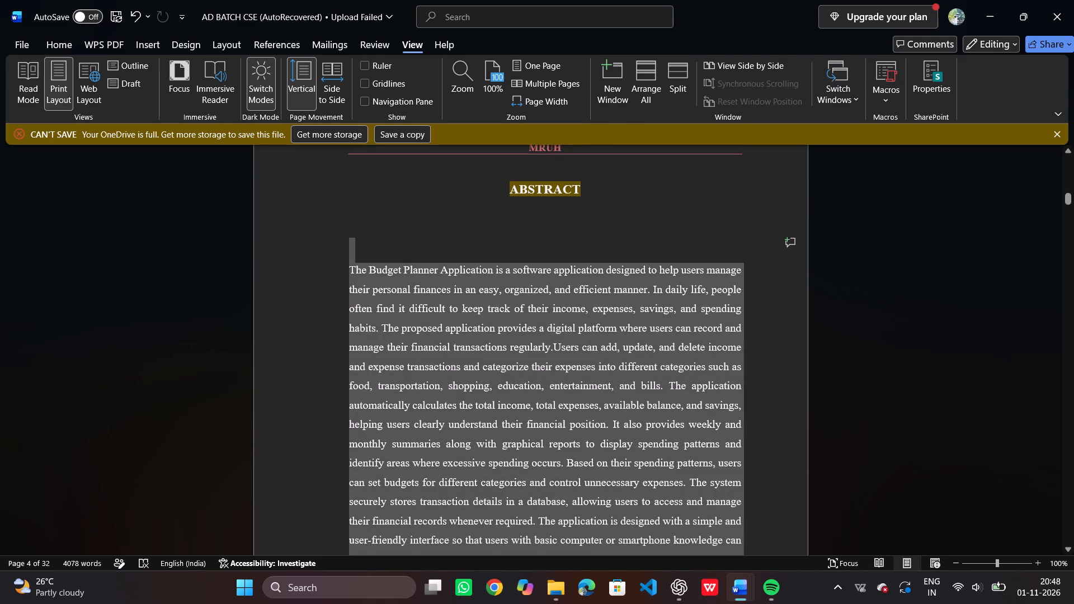
pyautogui.moveTo(458, 243); pyautogui.dragTo(500, 200)
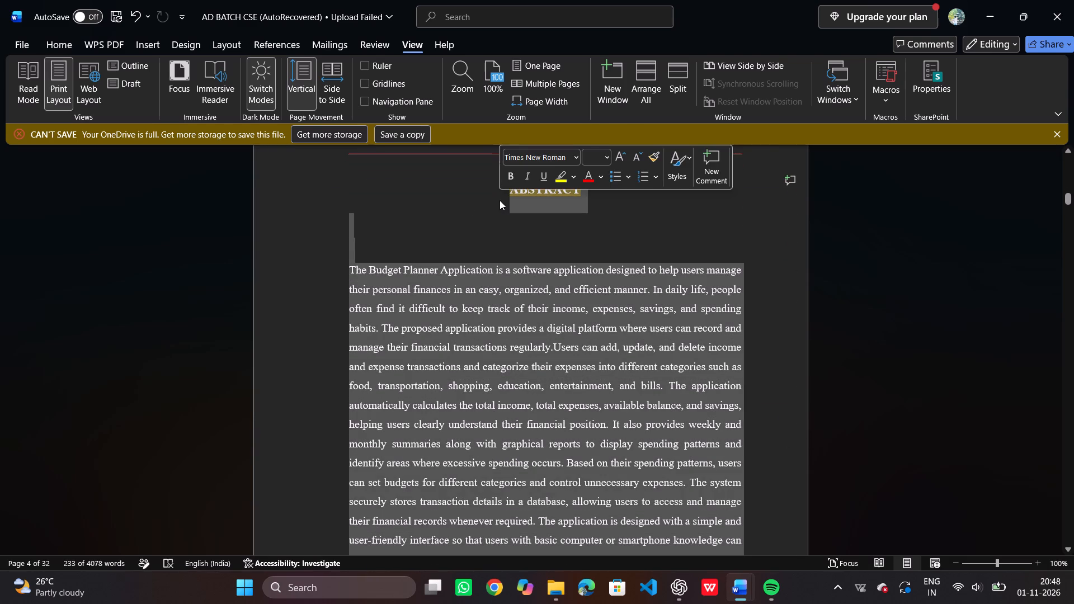
pyautogui.hotkey('ctrl', 'c')
# Replace the entire acknowledgement on page 5, including its title, with the copied abstract.
pyautogui.scroll(-4, 500, 200)
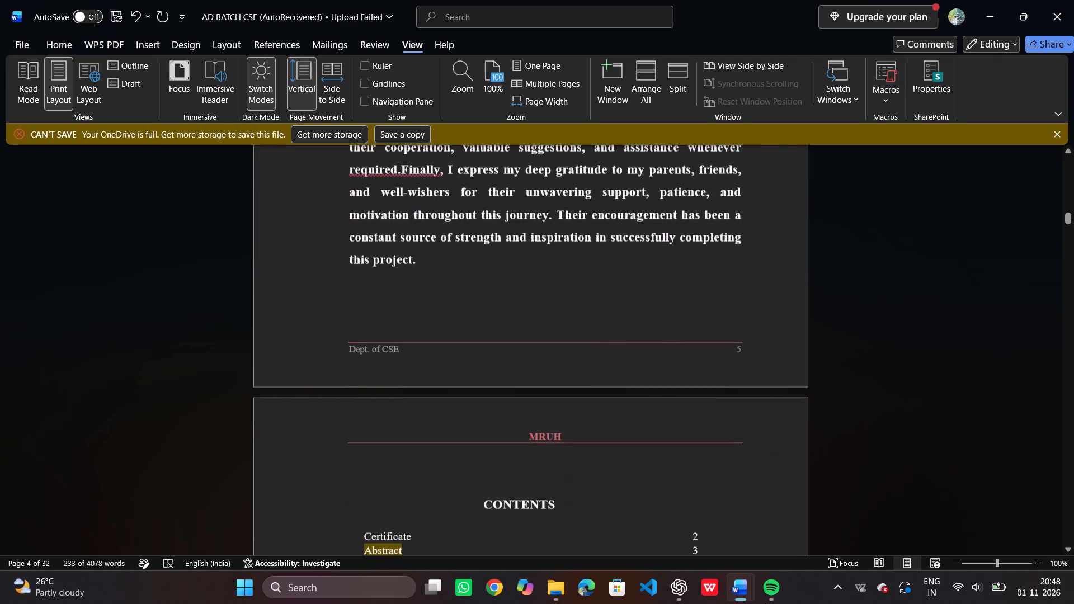
pyautogui.moveTo(435, 270); pyautogui.dragTo(394, 196)
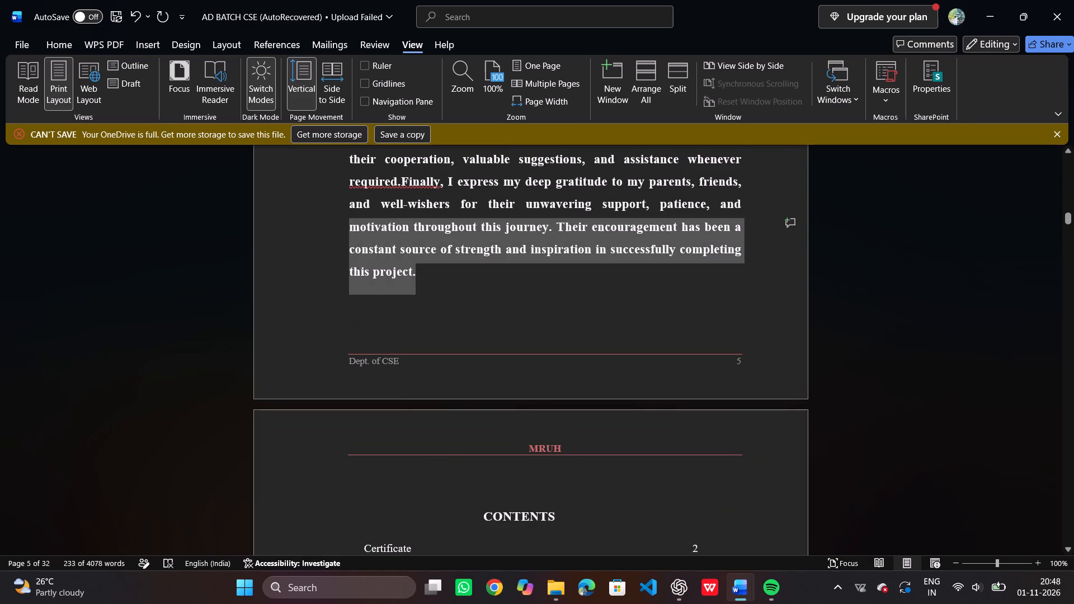
pyautogui.moveTo(394, 196); pyautogui.dragTo(412, 158)
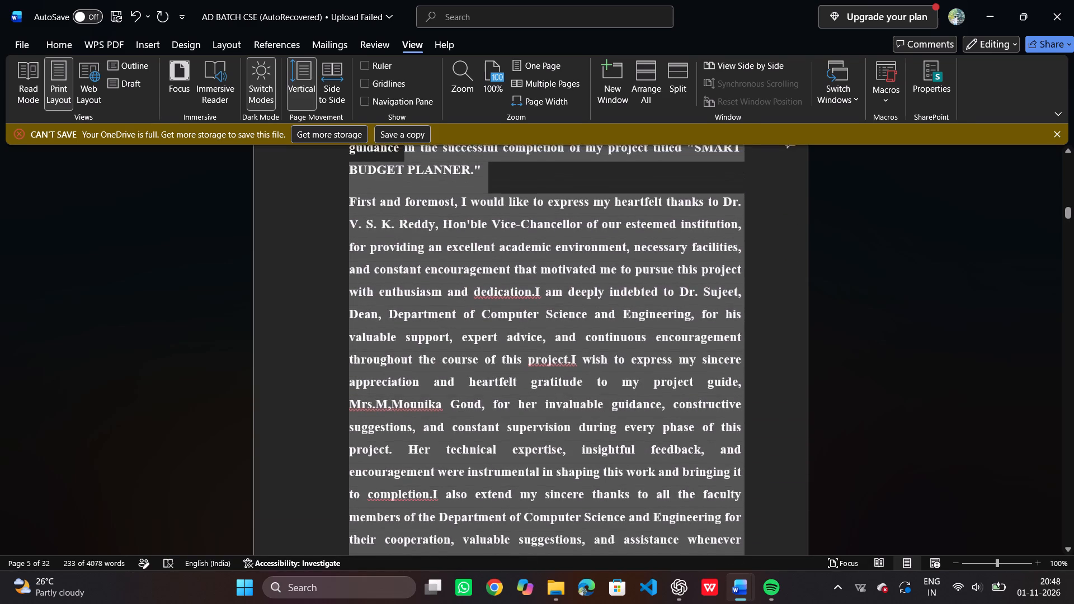
pyautogui.moveTo(412, 158); pyautogui.dragTo(466, 190)
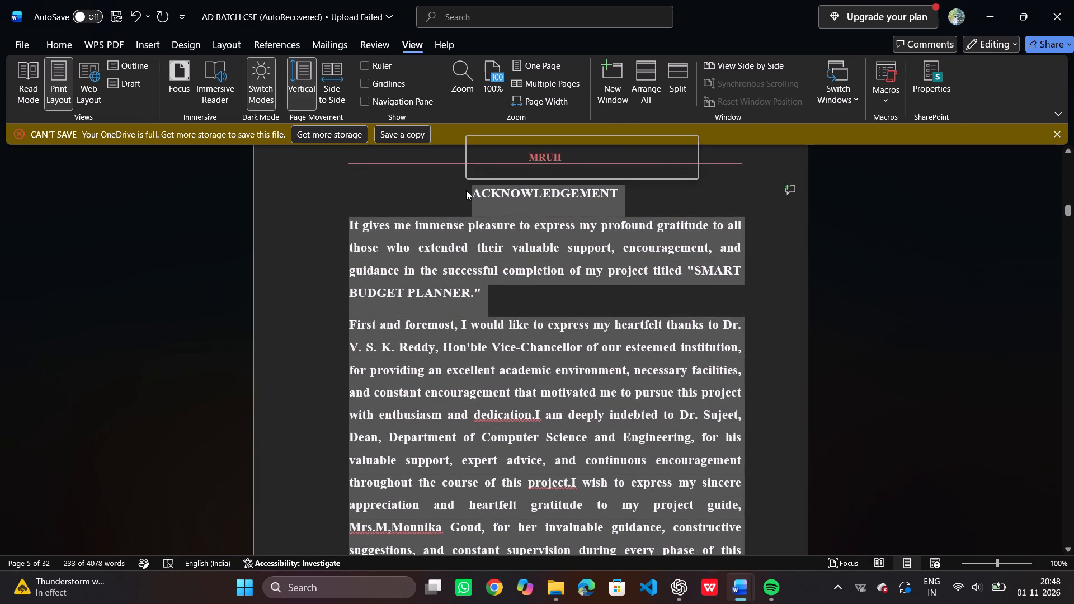
pyautogui.hotkey('ctrl', 'v')
pyautogui.scroll(1, 559, 247)
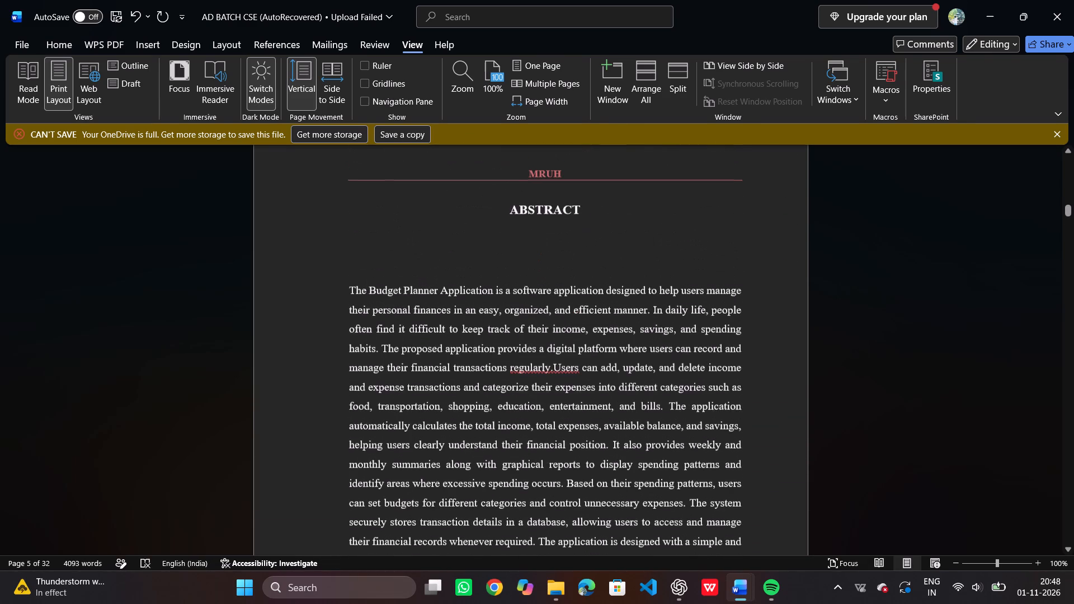
pyautogui.click(490, 256)
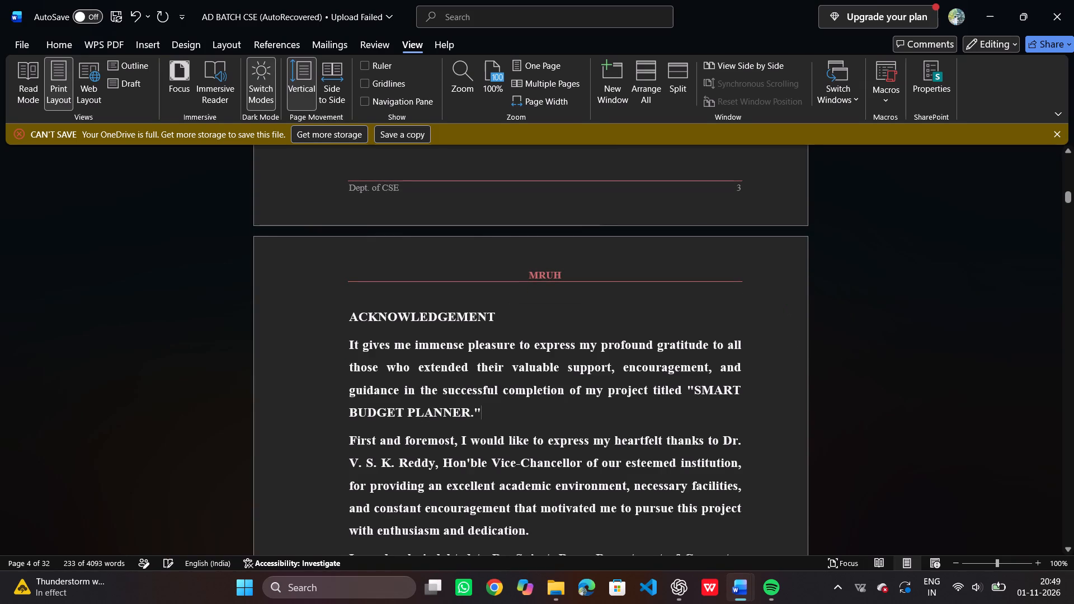
# Indent the ACKNOWLEDGEMENT title on page 4 by four tab stops to bring it near the middle of the line.
pyautogui.click(350, 315)
pyautogui.press('Tab')
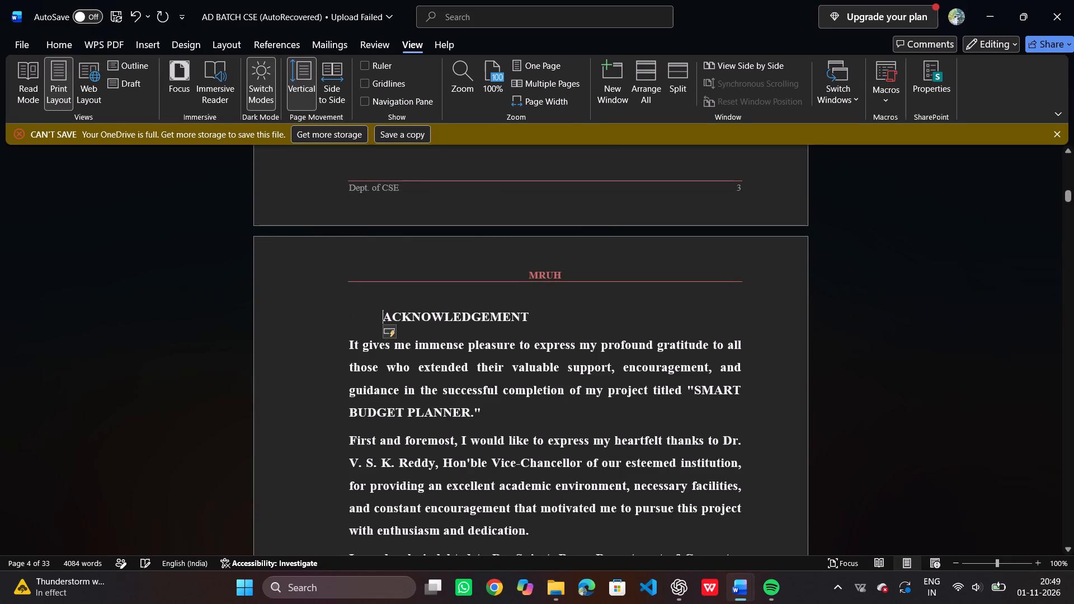
pyautogui.press('Tab')
pyautogui.press('Tab')
pyautogui.press('Tab')
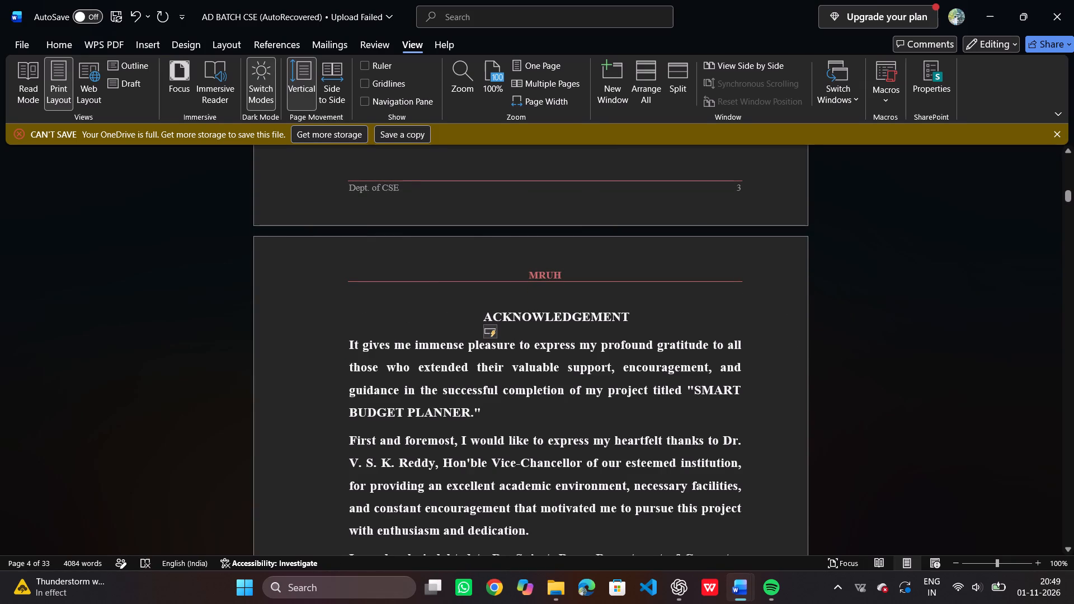
# Join the acknowledgement paragraphs starting "I am deeply indebted", "I wish to express" and "I also extend" to the paragraph before each.
pyautogui.scroll(-1, 380, 327)
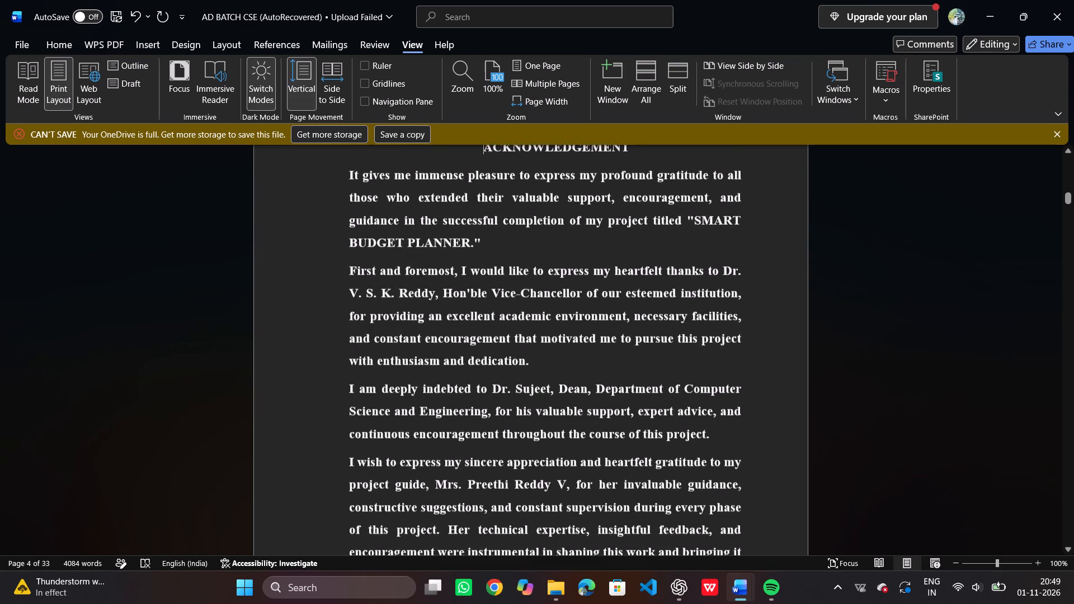
pyautogui.click(351, 269)
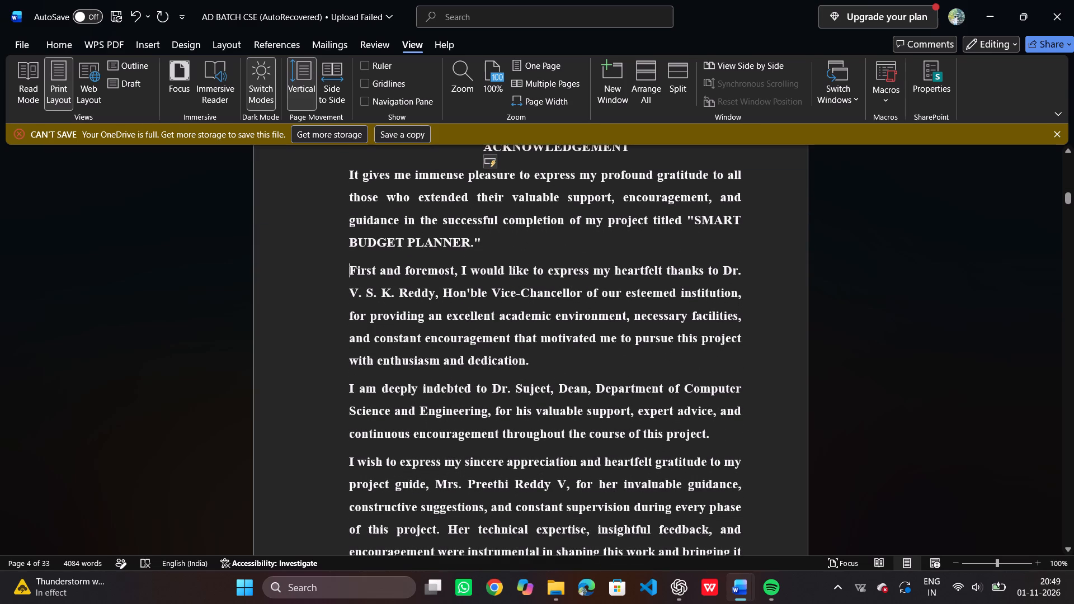
pyautogui.click(347, 384)
pyautogui.press('BackSpace')
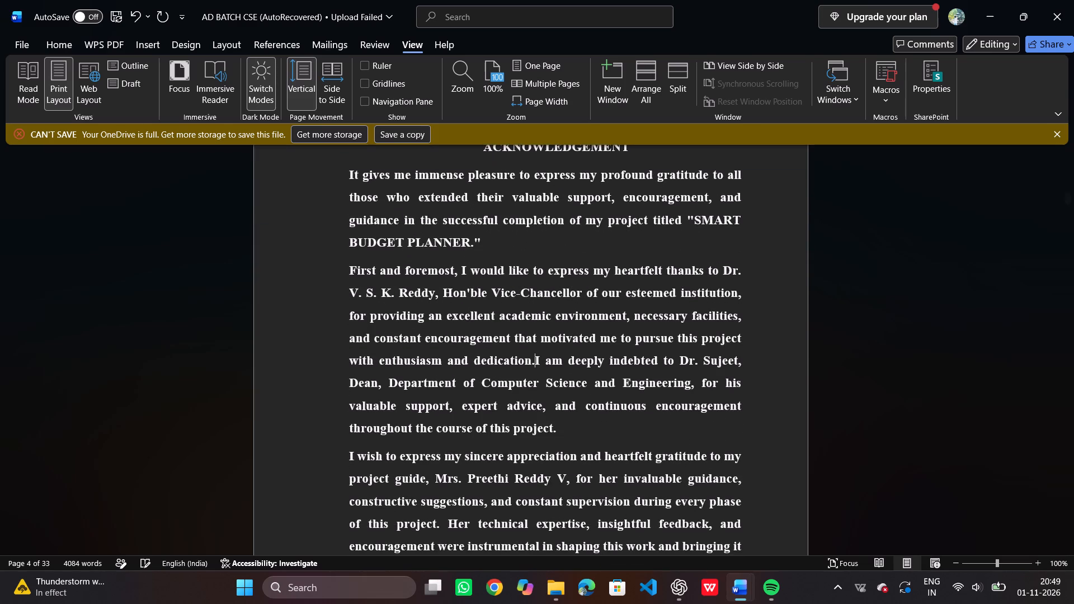
pyautogui.scroll(-1, 347, 384)
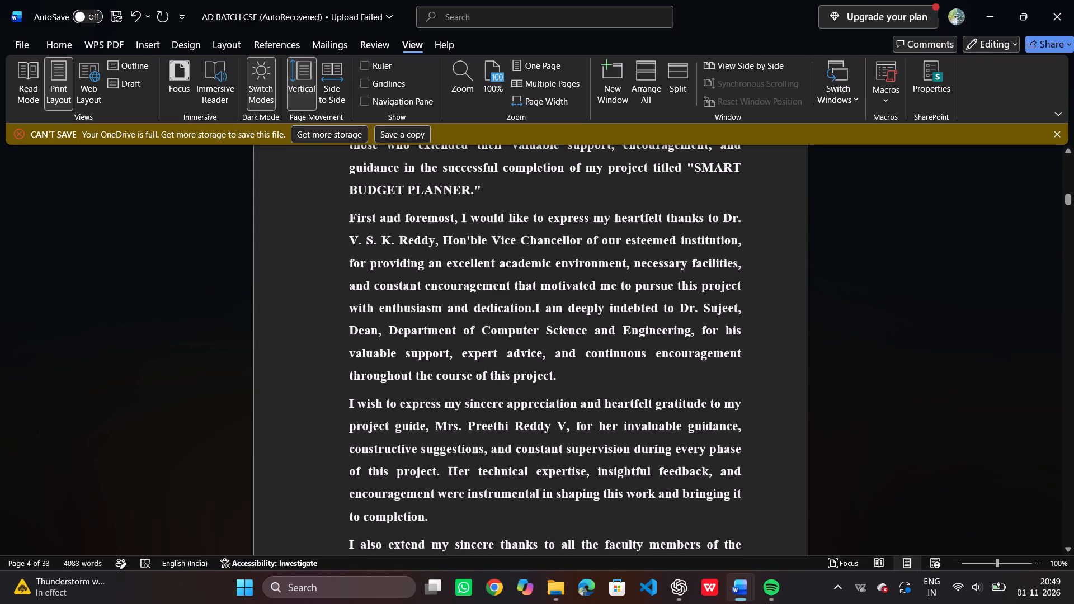
pyautogui.click(348, 403)
pyautogui.press('BackSpace')
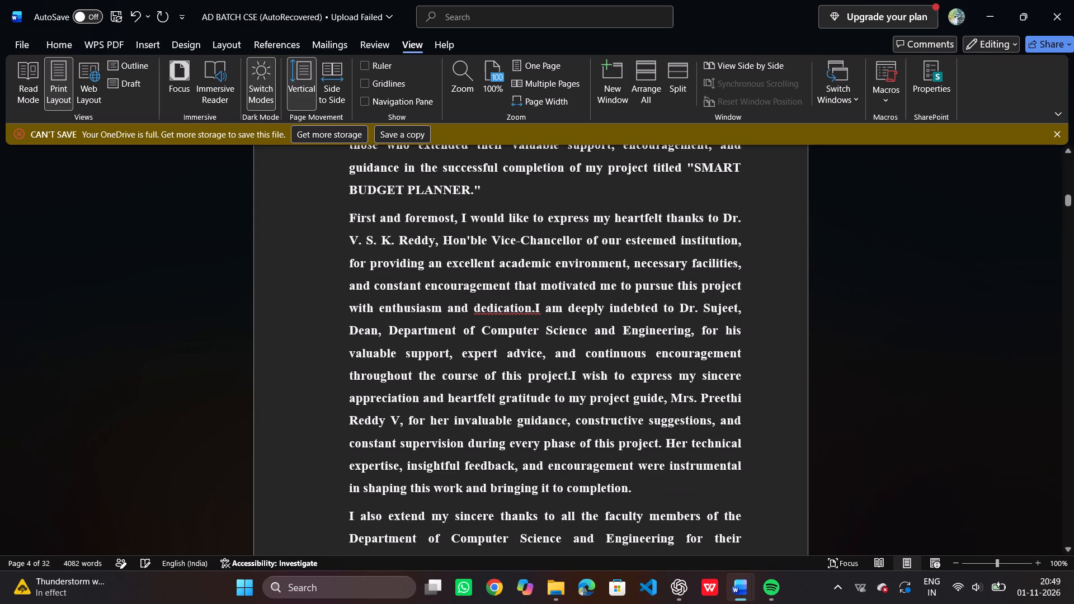
pyautogui.scroll(-1, 348, 403)
pyautogui.click(350, 399)
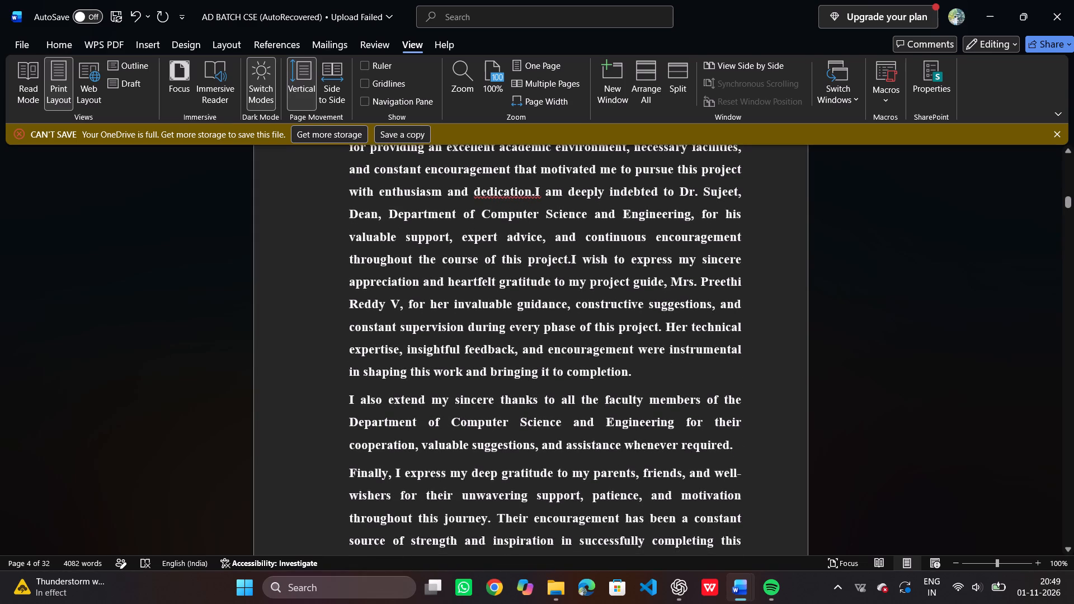
pyautogui.press('BackSpace')
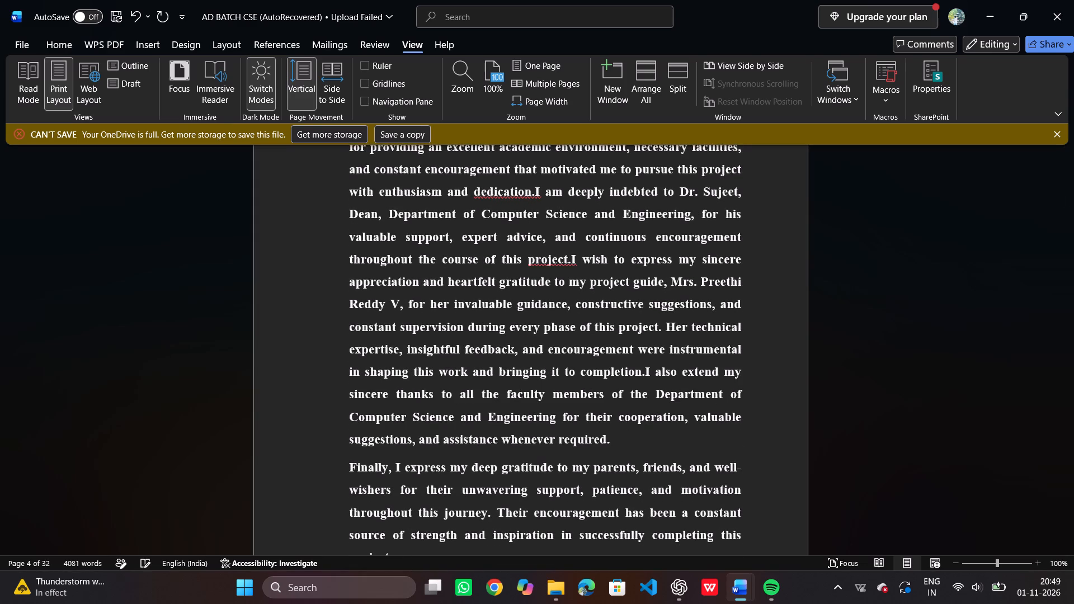
# Review the layout of the report's front pages, comparing the acknowledgement on page 4 with the abstract on page 5.
pyautogui.scroll(-1, 350, 399)
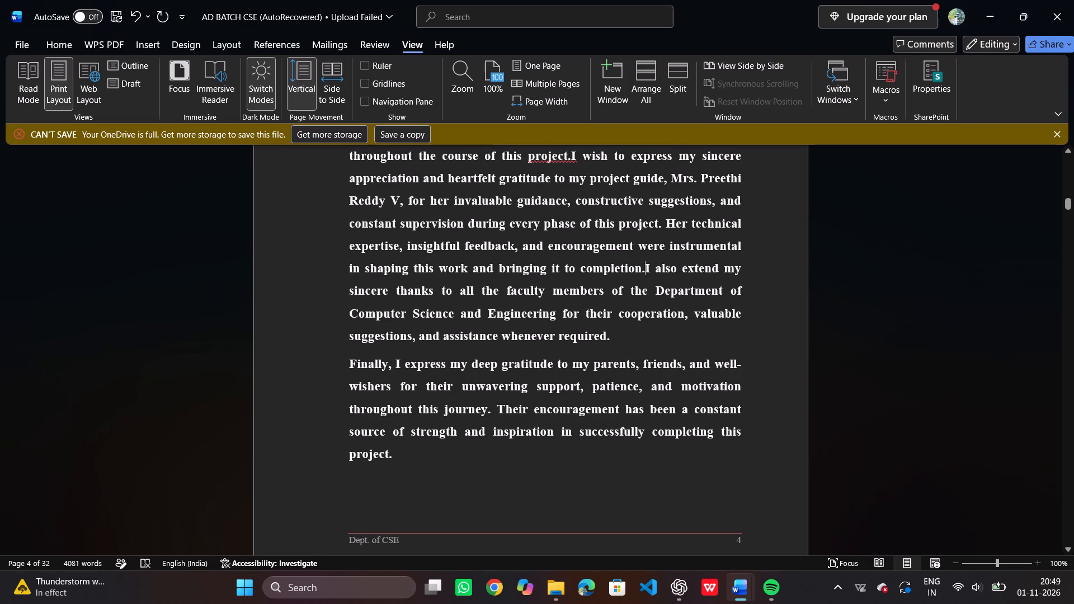
pyautogui.scroll(-1, 420, 450)
pyautogui.scroll(1, 420, 450)
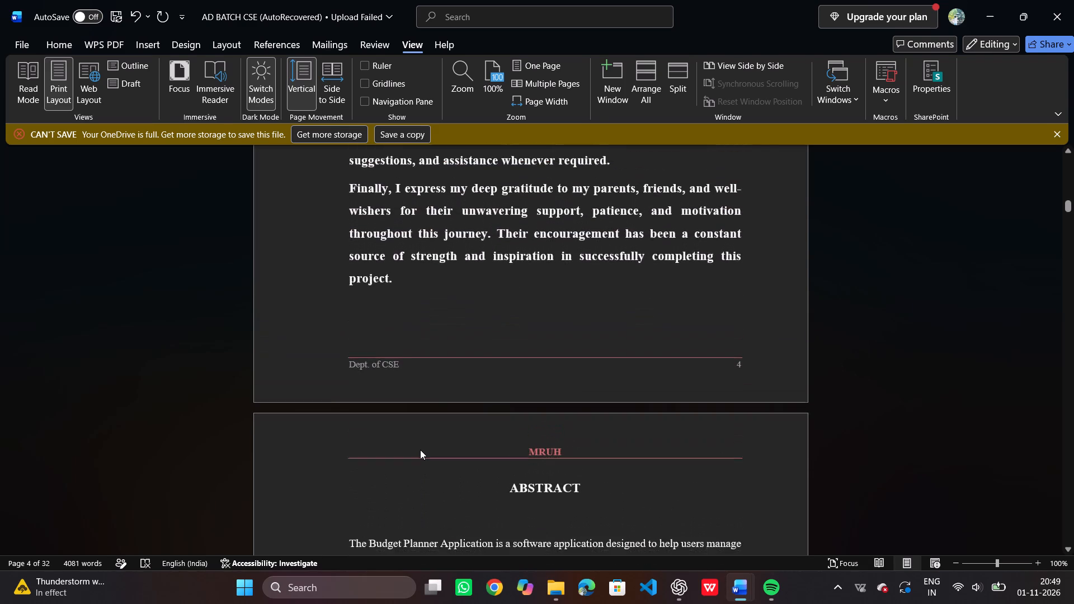
pyautogui.scroll(1, 420, 450)
pyautogui.keyDown('ctrl'); pyautogui.scroll(-4, 420, 450); pyautogui.keyUp('ctrl')
pyautogui.scroll(1, 420, 450)
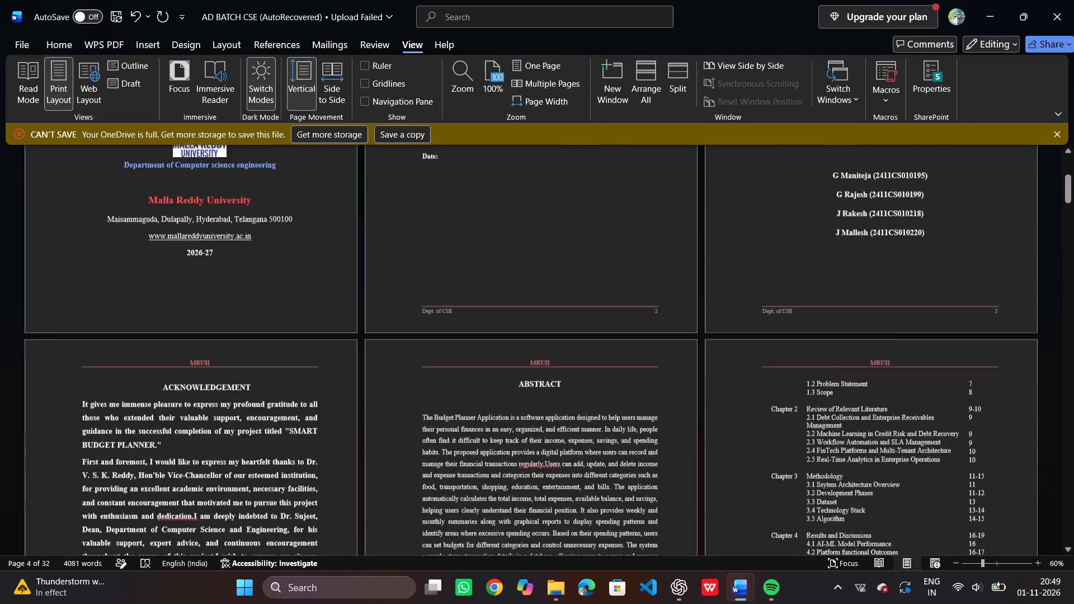
pyautogui.scroll(5, 420, 450)
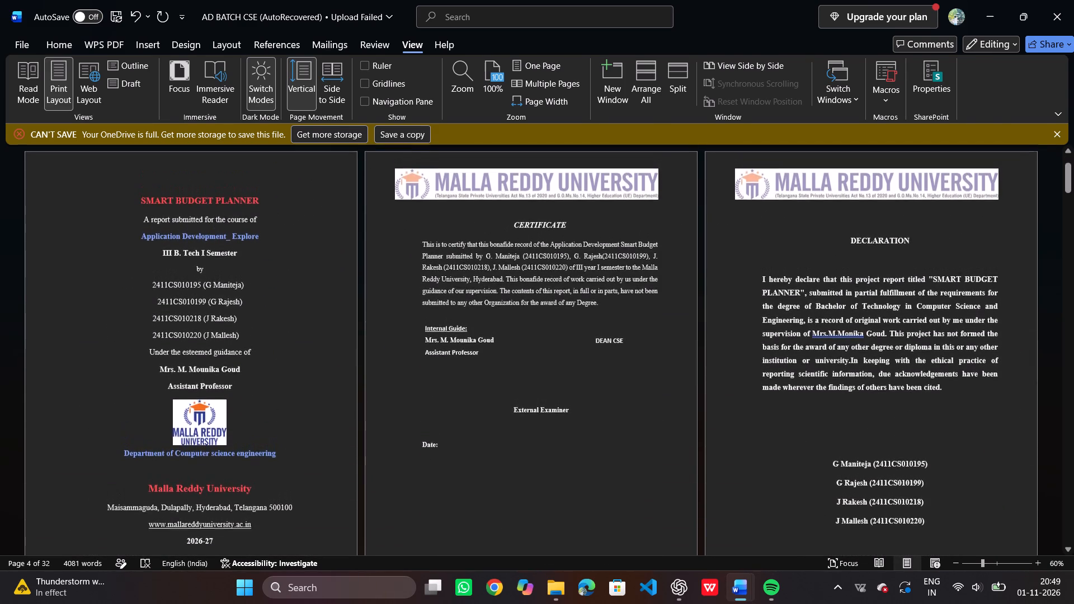
pyautogui.scroll(-1, 420, 450)
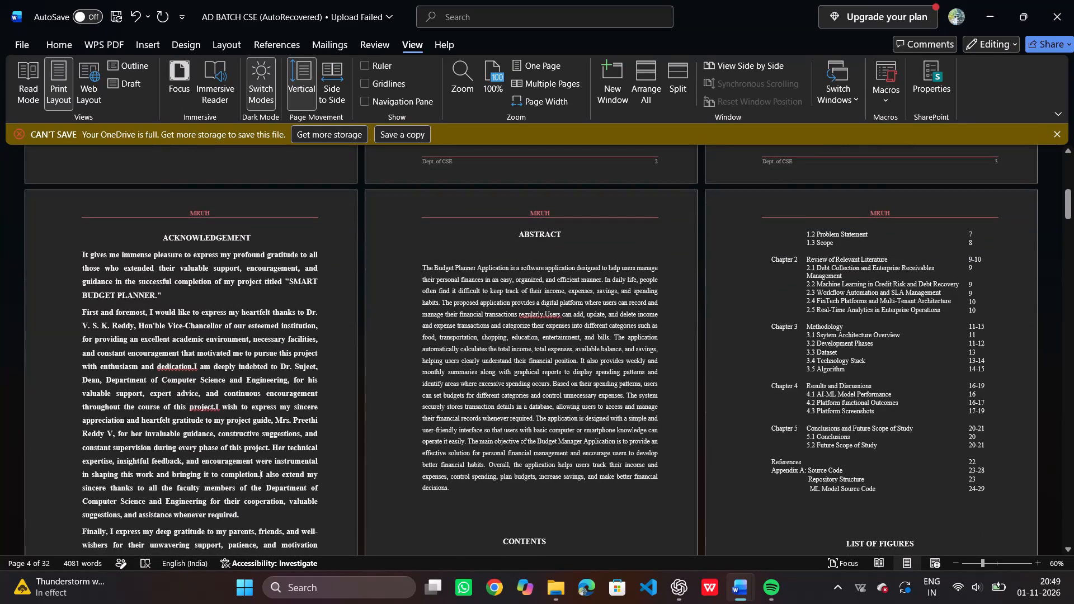
pyautogui.scroll(-1, 332, 421)
pyautogui.keyDown('ctrl'); pyautogui.scroll(3, 332, 421); pyautogui.keyUp('ctrl')
pyautogui.scroll(-1, 332, 421)
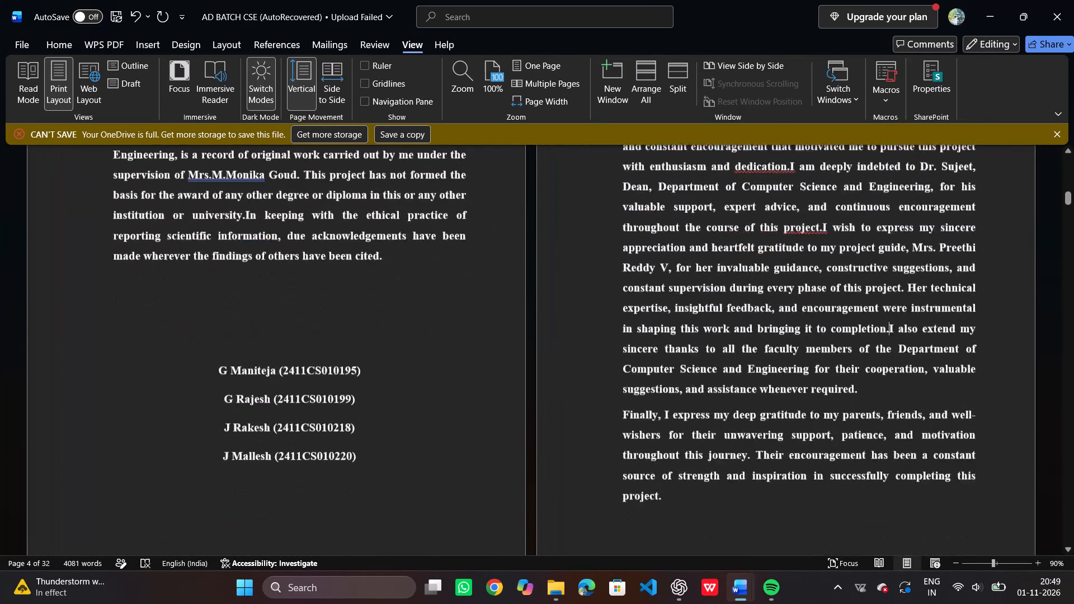
pyautogui.scroll(-1, 332, 421)
pyautogui.keyDown('ctrl'); pyautogui.scroll(2, 332, 421); pyautogui.keyUp('ctrl')
pyautogui.scroll(2, 332, 421)
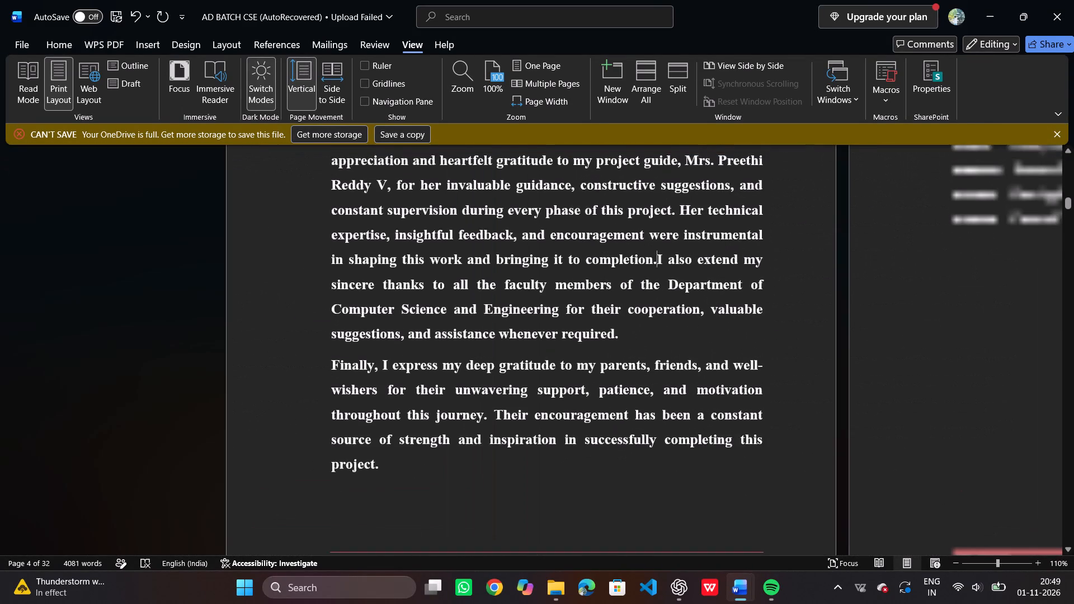
pyautogui.scroll(1, 332, 421)
pyautogui.scroll(-2, 332, 421)
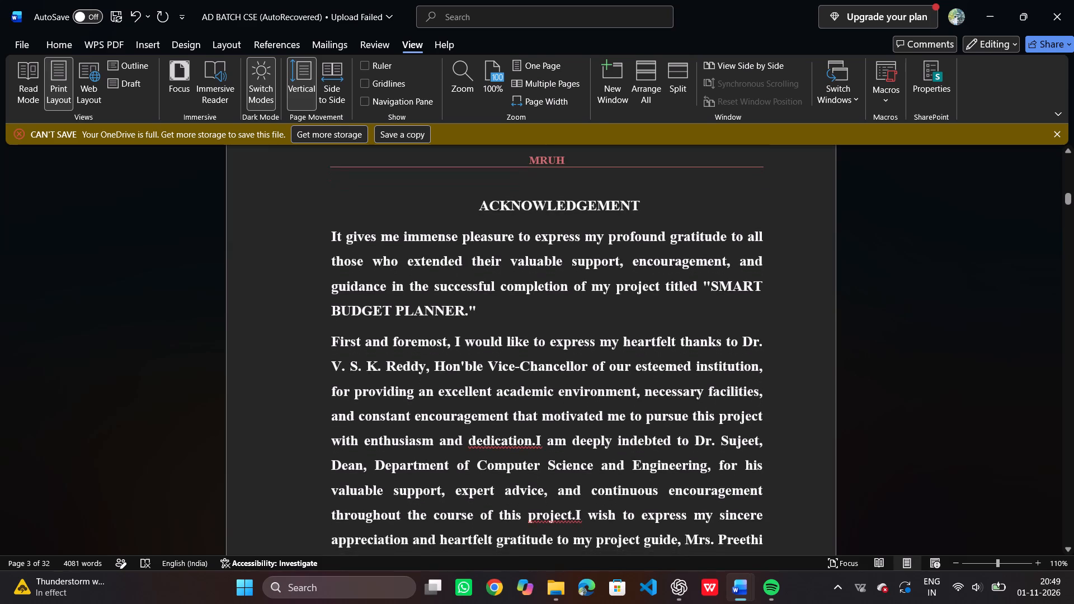
pyautogui.scroll(-1, 332, 421)
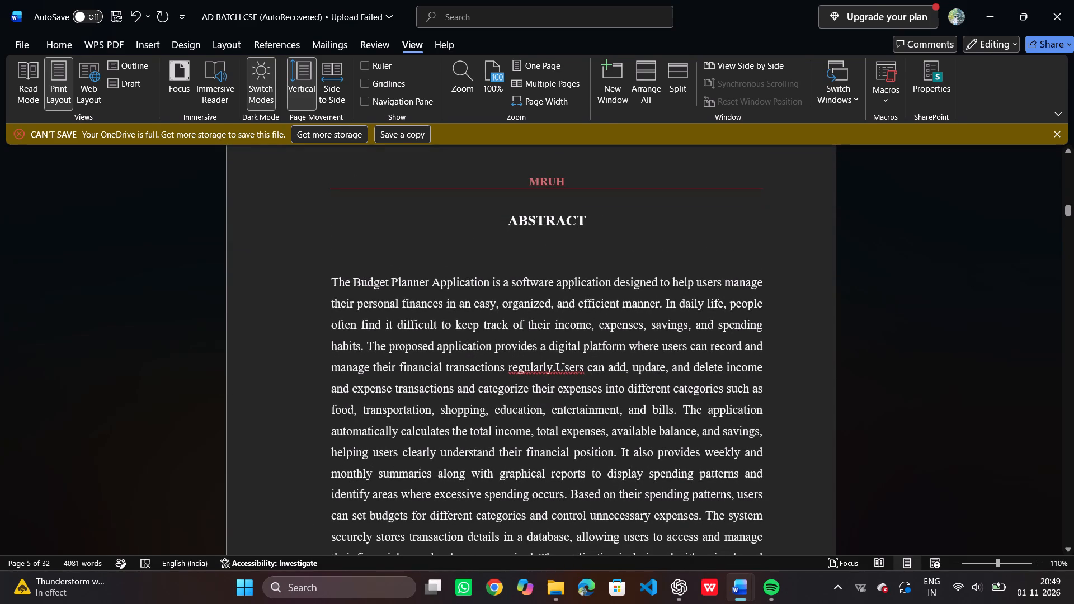
pyautogui.moveTo(333, 289); pyautogui.dragTo(498, 482)
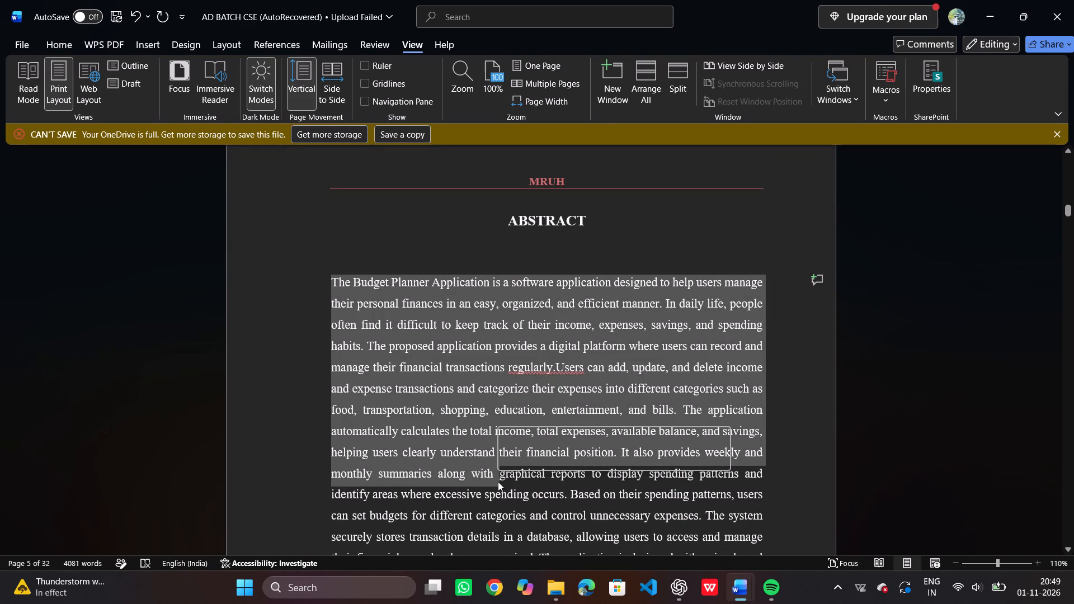
pyautogui.click(426, 252)
# Set the font size of the acknowledgement's body paragraphs on page 4 to 12.
pyautogui.scroll(1, 426, 252)
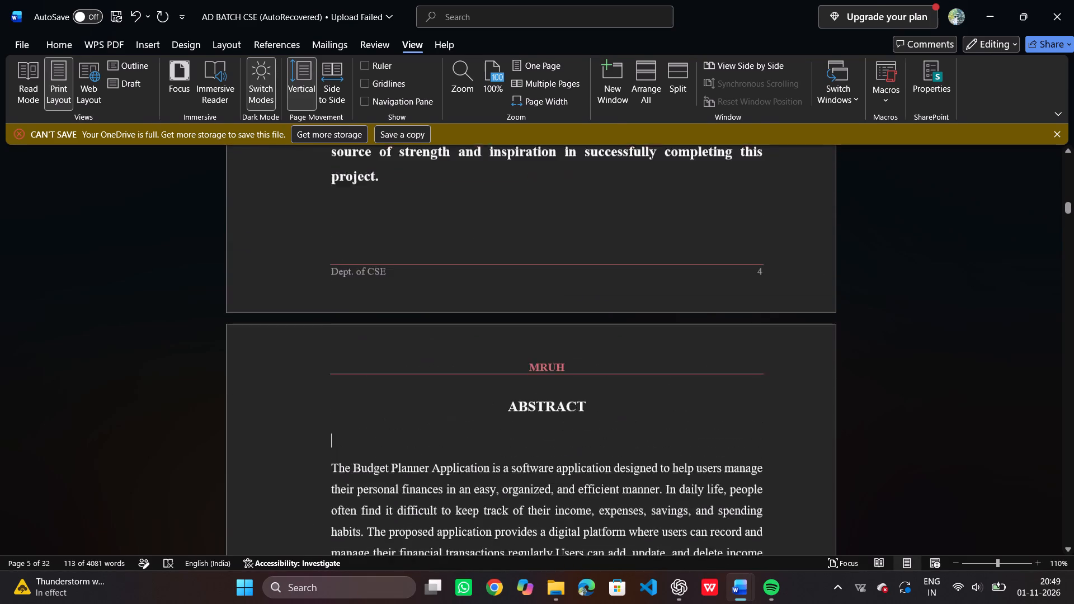
pyautogui.scroll(4, 426, 252)
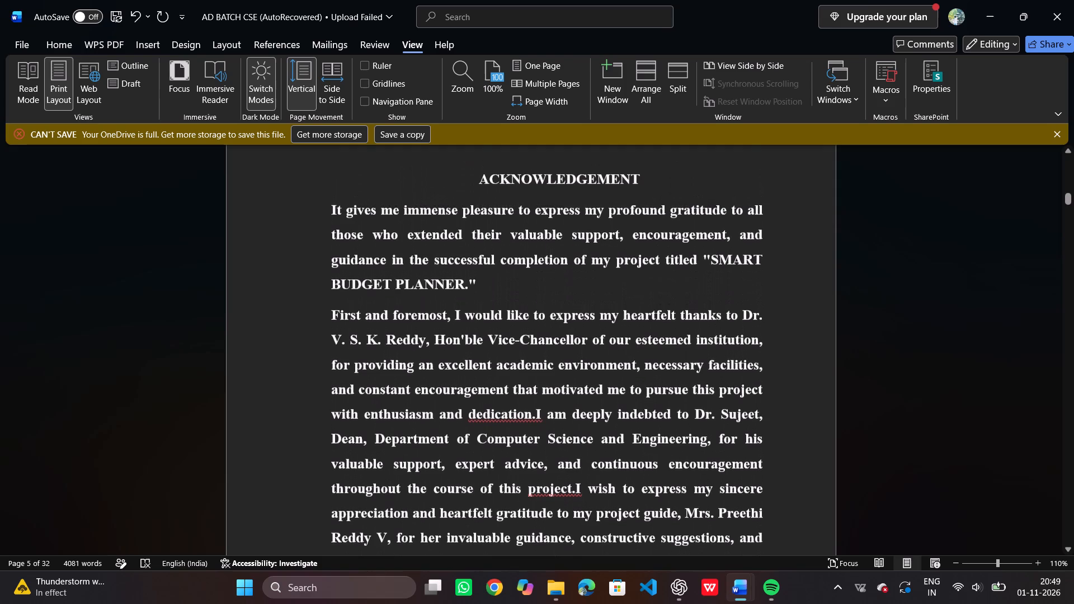
pyautogui.moveTo(332, 207); pyautogui.dragTo(480, 393)
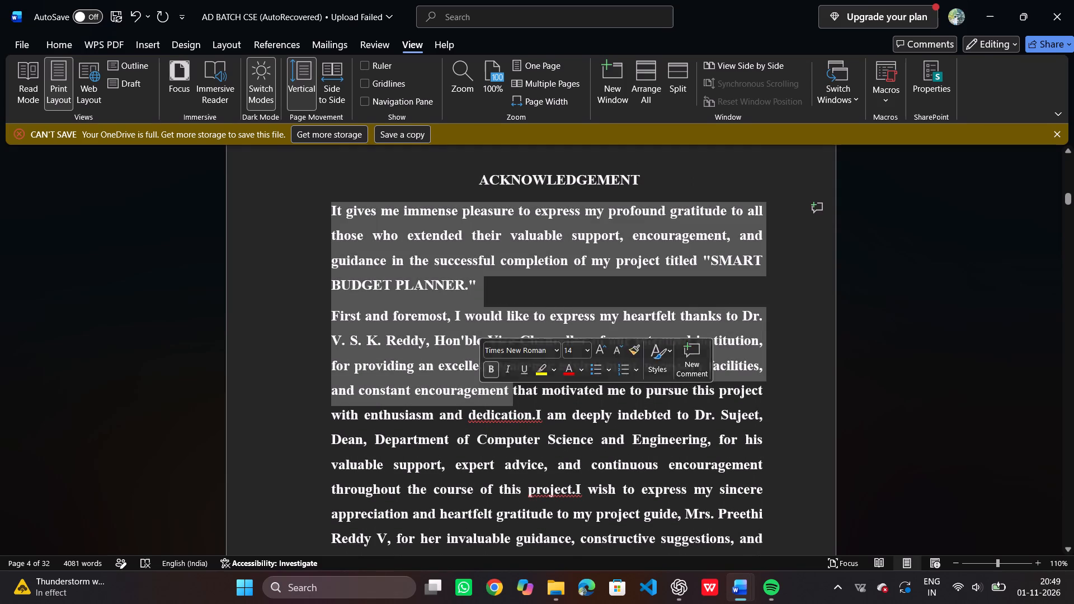
pyautogui.click(474, 355)
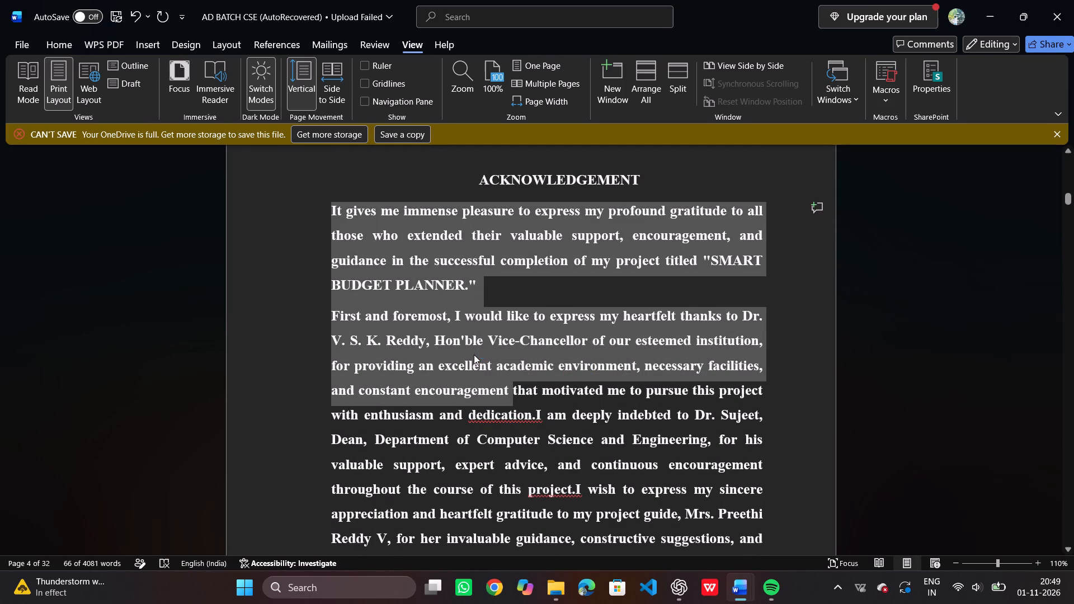
pyautogui.moveTo(331, 210); pyautogui.dragTo(506, 479)
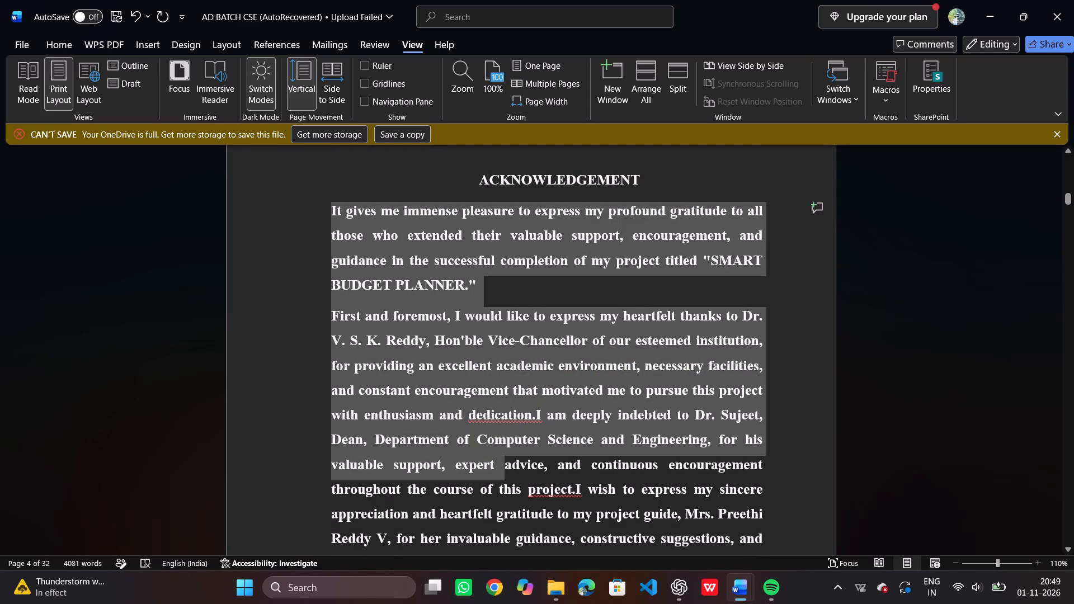
pyautogui.moveTo(506, 479); pyautogui.dragTo(444, 448)
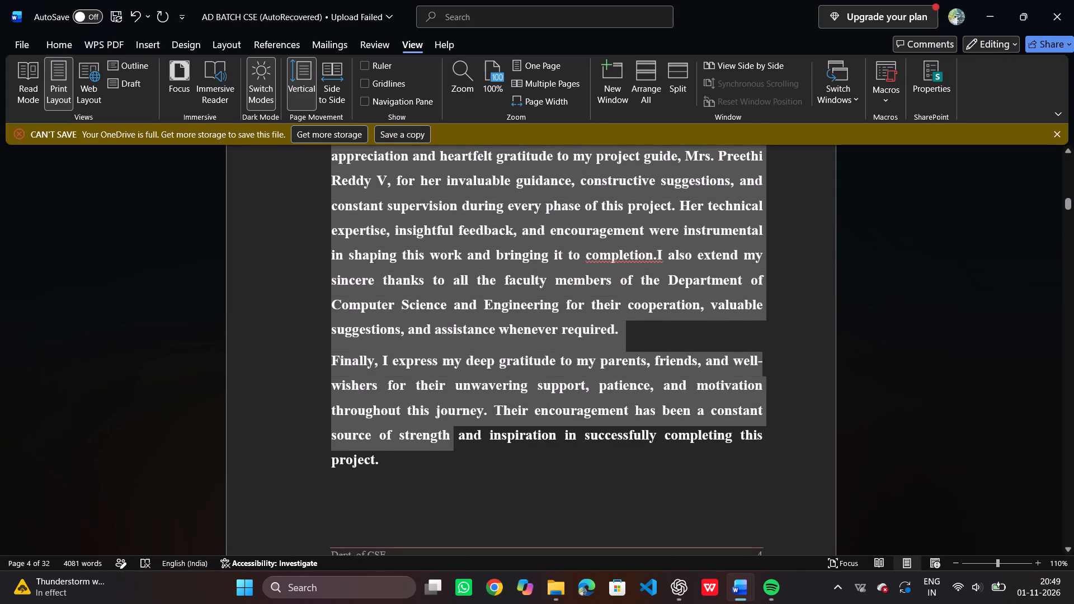
pyautogui.moveTo(444, 448); pyautogui.dragTo(411, 459)
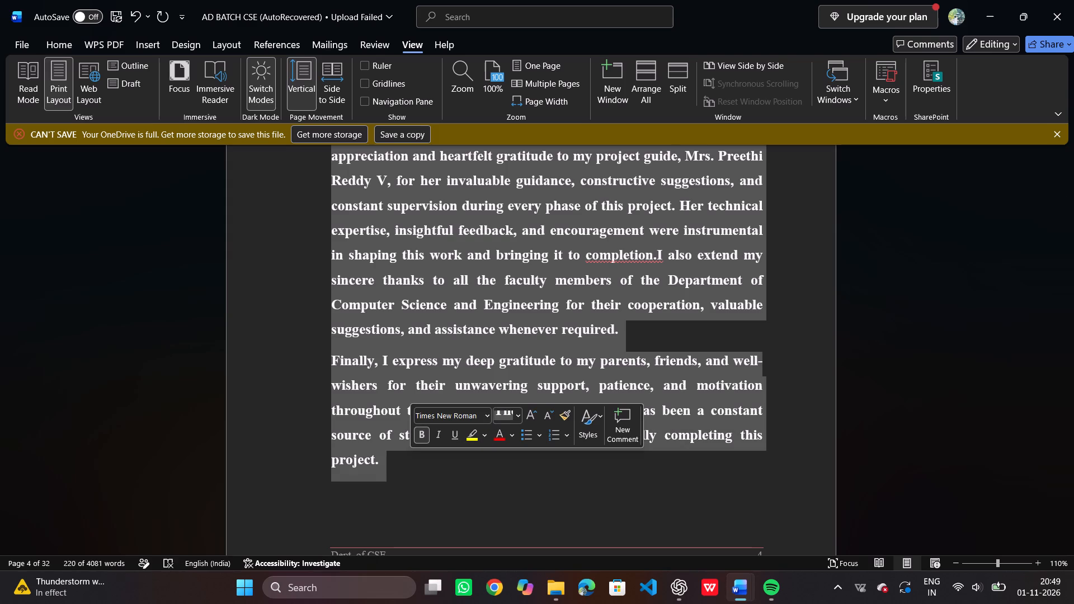
pyautogui.click(520, 419)
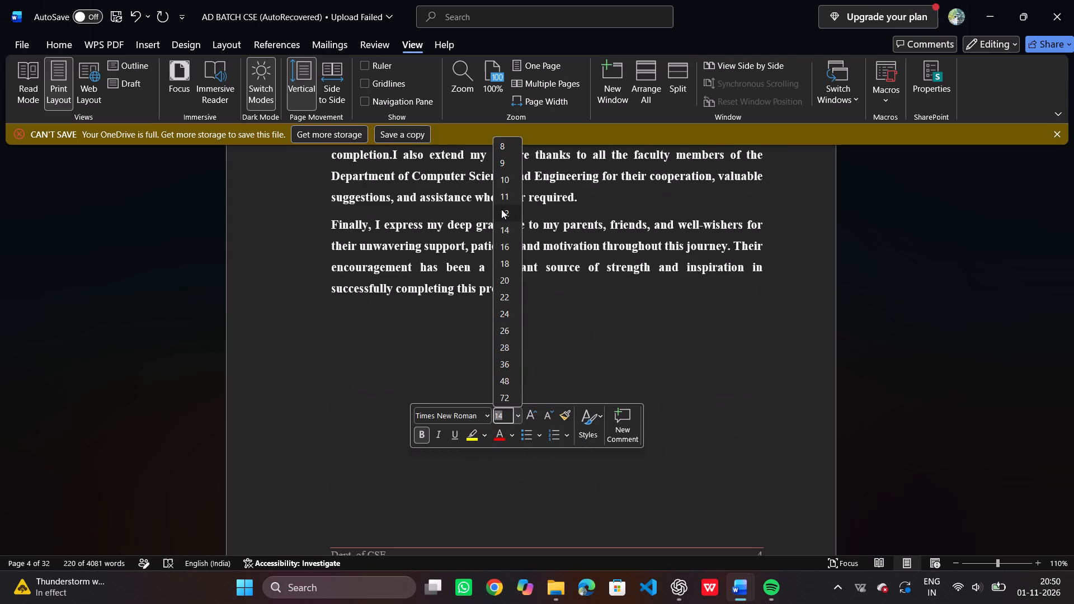
pyautogui.click(501, 209)
pyautogui.click(567, 320)
# Enter the student's name below the acknowledgement's last paragraph, after some blank lines and indented by five tab stops.
pyautogui.scroll(2, 567, 320)
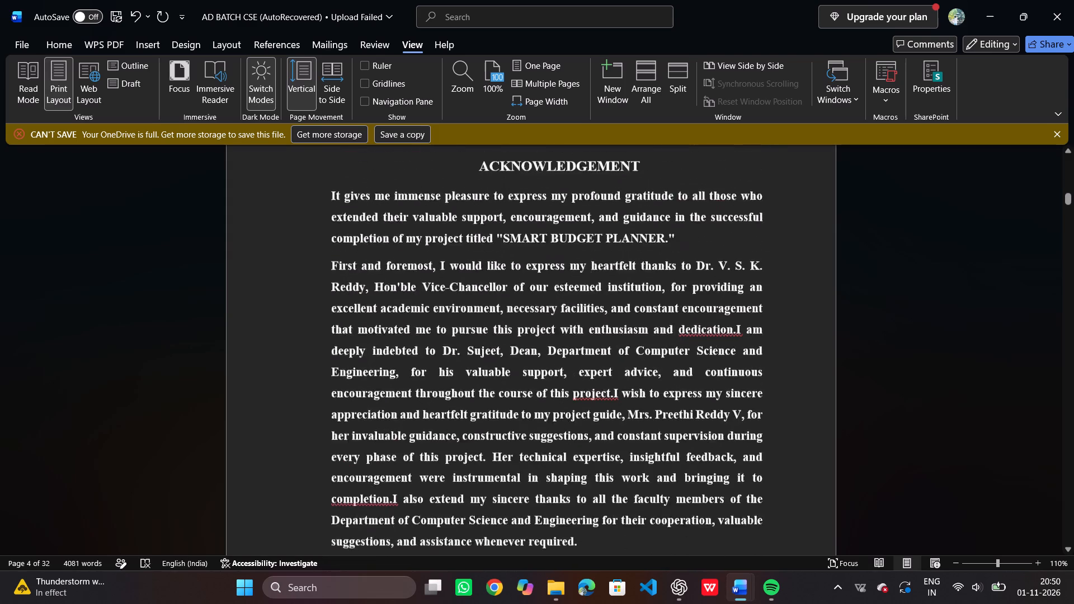
pyautogui.scroll(-2, 567, 320)
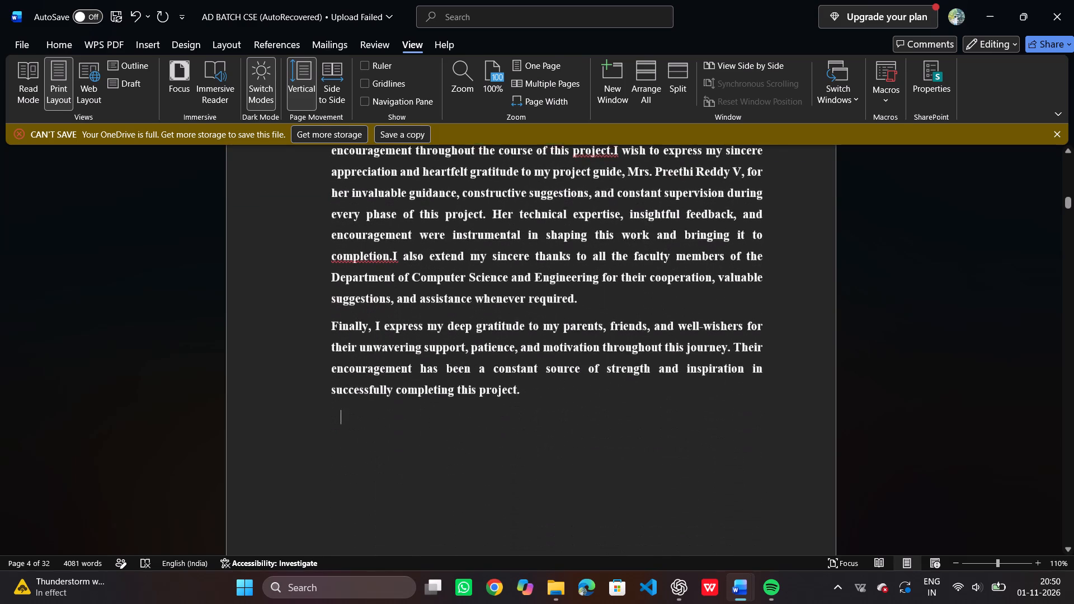
pyautogui.scroll(-1, 567, 320)
pyautogui.click(567, 350)
pyautogui.scroll(-1, 567, 350)
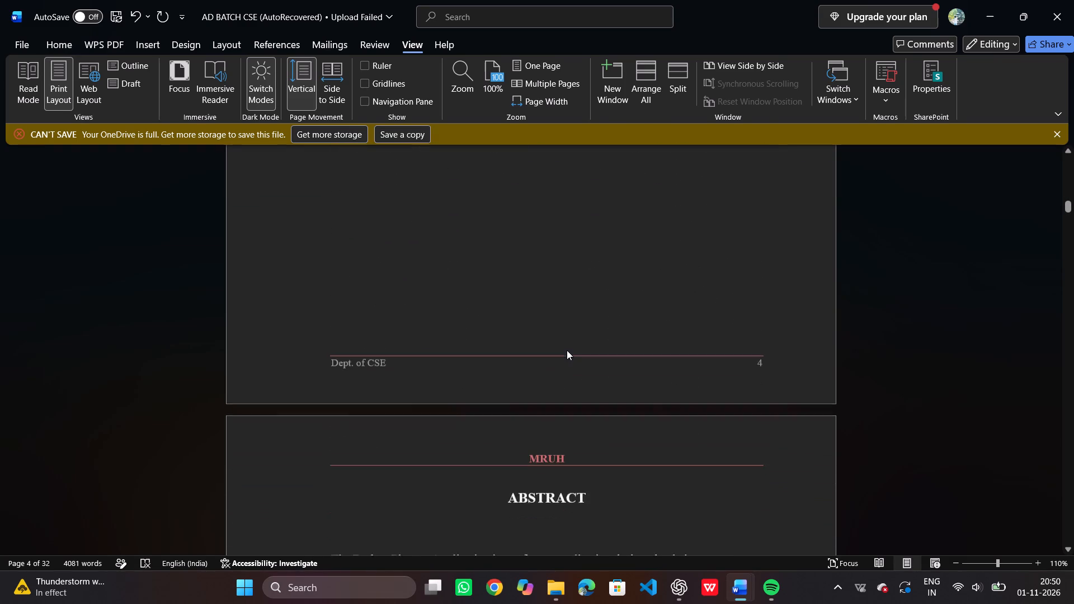
pyautogui.scroll(1, 567, 350)
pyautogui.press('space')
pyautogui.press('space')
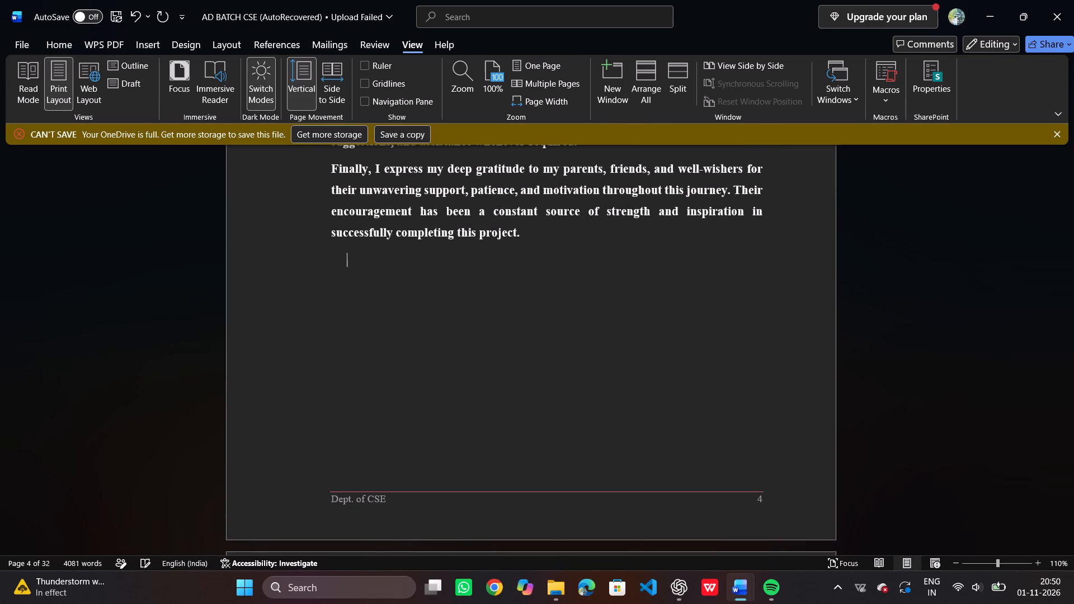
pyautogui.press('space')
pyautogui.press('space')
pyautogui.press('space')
pyautogui.press('Return')
pyautogui.press('Return')
pyautogui.press('Tab')
pyautogui.press('Tab')
pyautogui.press('Tab')
pyautogui.press('Tab')
pyautogui.press('Tab')
pyautogui.press('Tab')
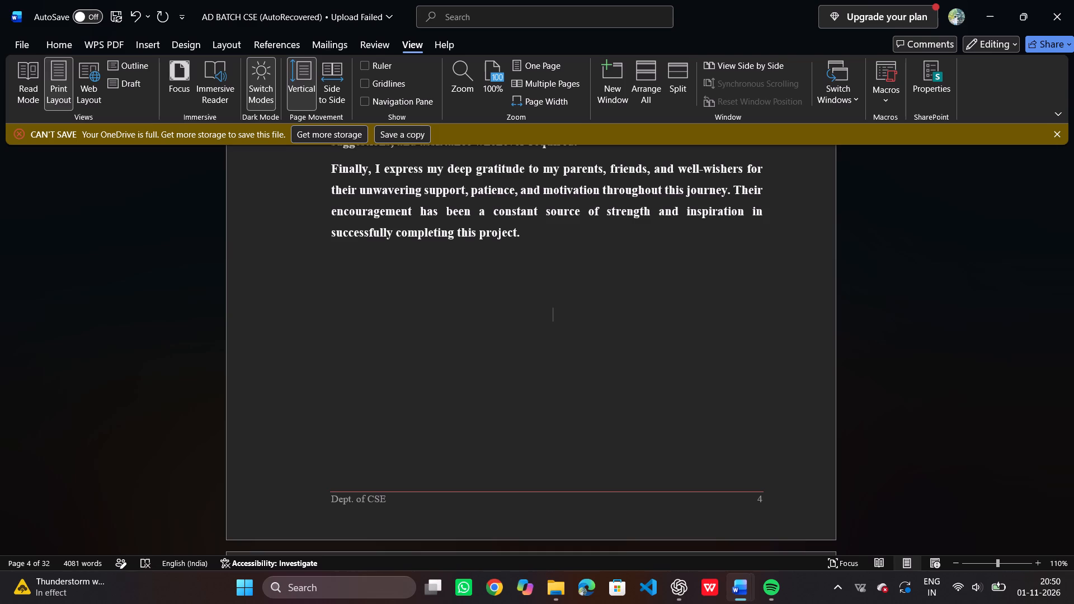
pyautogui.press('BackSpace')
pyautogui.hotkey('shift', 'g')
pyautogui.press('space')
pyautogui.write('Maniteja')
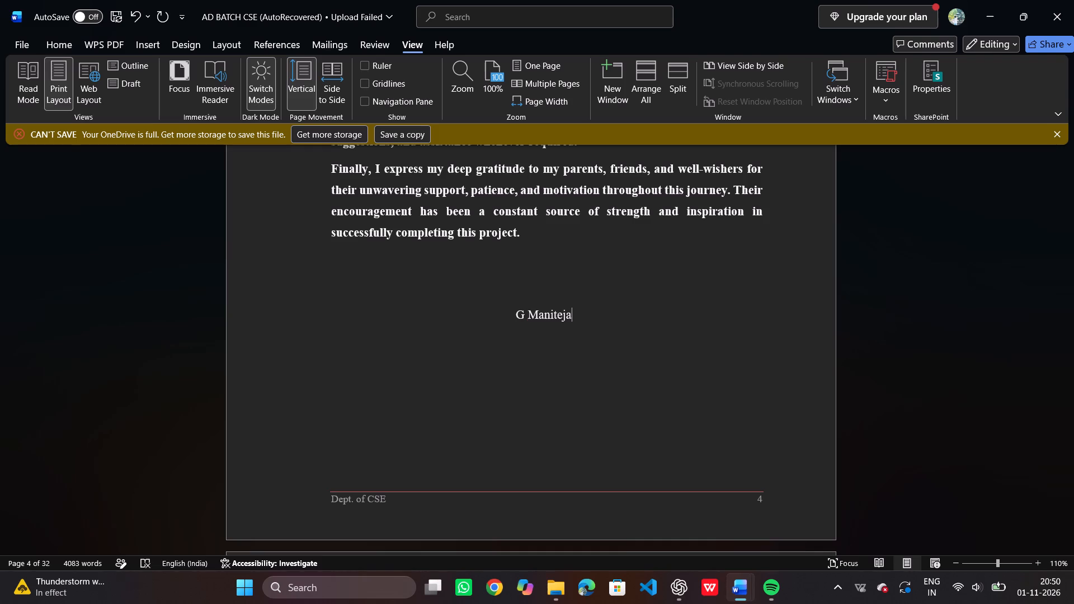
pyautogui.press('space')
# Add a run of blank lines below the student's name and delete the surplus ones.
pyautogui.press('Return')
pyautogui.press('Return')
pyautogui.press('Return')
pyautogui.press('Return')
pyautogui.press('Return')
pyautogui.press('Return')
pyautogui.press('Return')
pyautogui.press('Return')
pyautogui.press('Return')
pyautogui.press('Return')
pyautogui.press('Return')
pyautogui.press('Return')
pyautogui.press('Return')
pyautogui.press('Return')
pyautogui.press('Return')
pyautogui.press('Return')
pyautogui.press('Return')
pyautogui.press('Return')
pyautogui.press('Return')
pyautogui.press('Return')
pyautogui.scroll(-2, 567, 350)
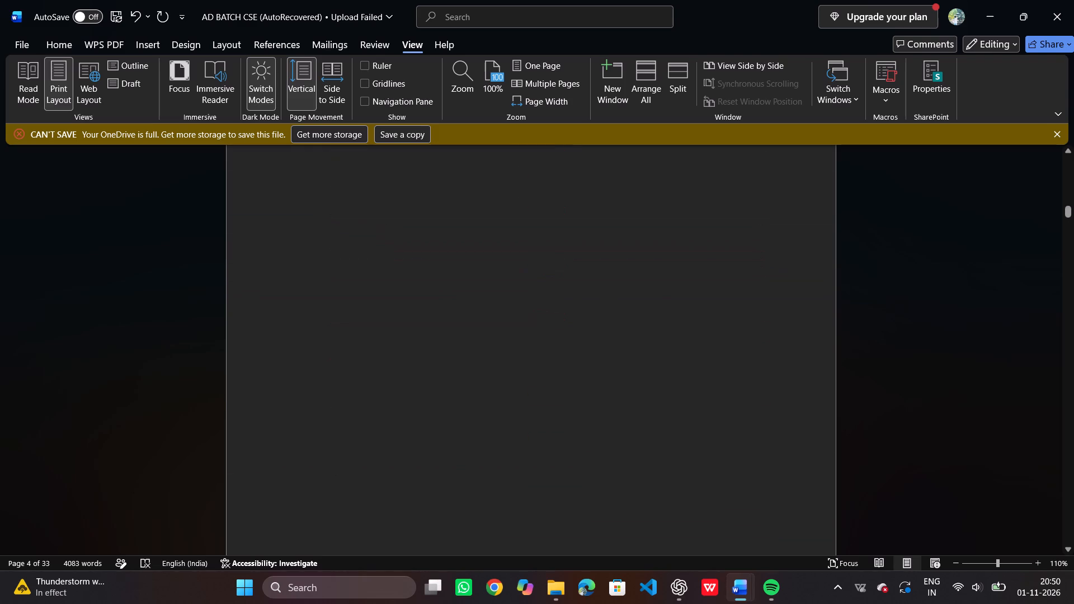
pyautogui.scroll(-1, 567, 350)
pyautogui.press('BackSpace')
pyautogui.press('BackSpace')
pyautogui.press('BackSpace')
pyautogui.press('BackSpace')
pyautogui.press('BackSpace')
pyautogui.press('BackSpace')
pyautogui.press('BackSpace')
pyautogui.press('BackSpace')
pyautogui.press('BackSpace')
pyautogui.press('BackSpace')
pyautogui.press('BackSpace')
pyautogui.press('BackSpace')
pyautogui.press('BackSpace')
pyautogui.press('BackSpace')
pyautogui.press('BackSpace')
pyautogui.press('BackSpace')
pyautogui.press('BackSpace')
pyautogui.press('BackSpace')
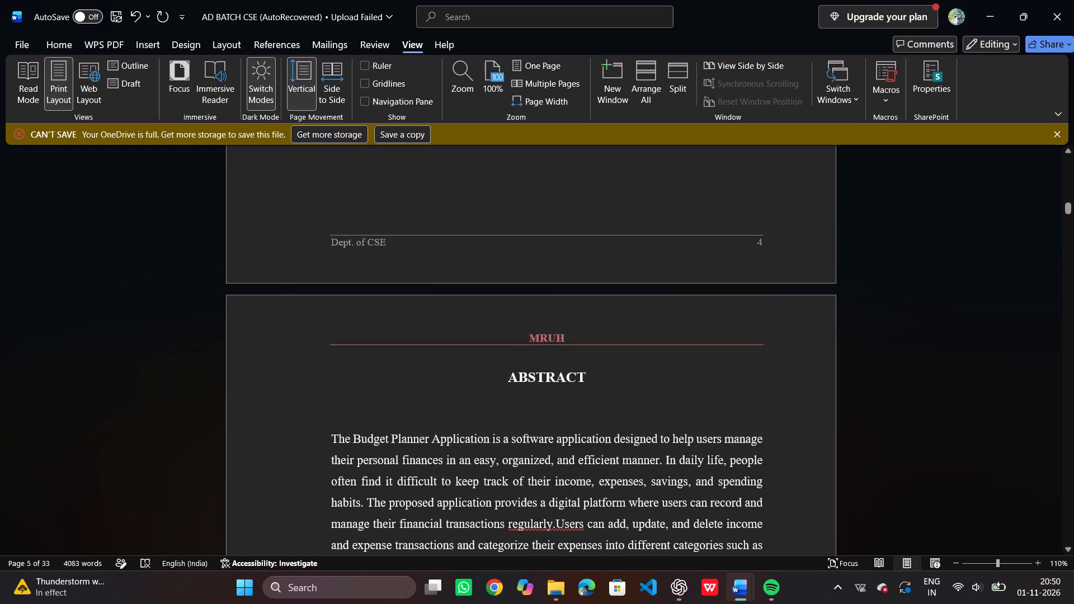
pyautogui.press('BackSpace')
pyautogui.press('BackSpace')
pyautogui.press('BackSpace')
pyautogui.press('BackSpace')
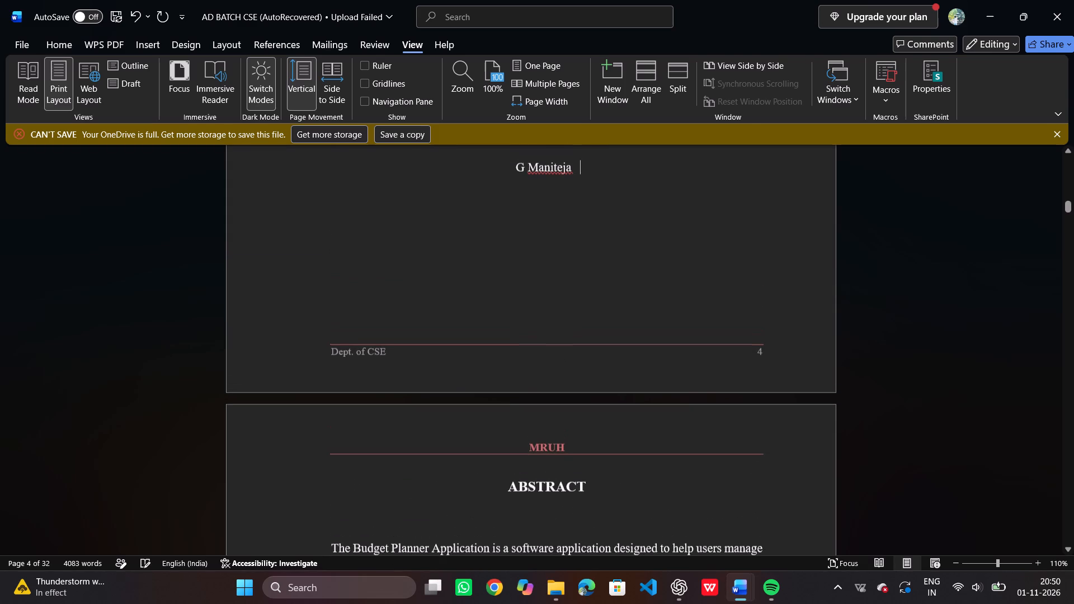
# Enter the student's roll number in parentheses on the line below the name.
pyautogui.hotkey('shift', '(')
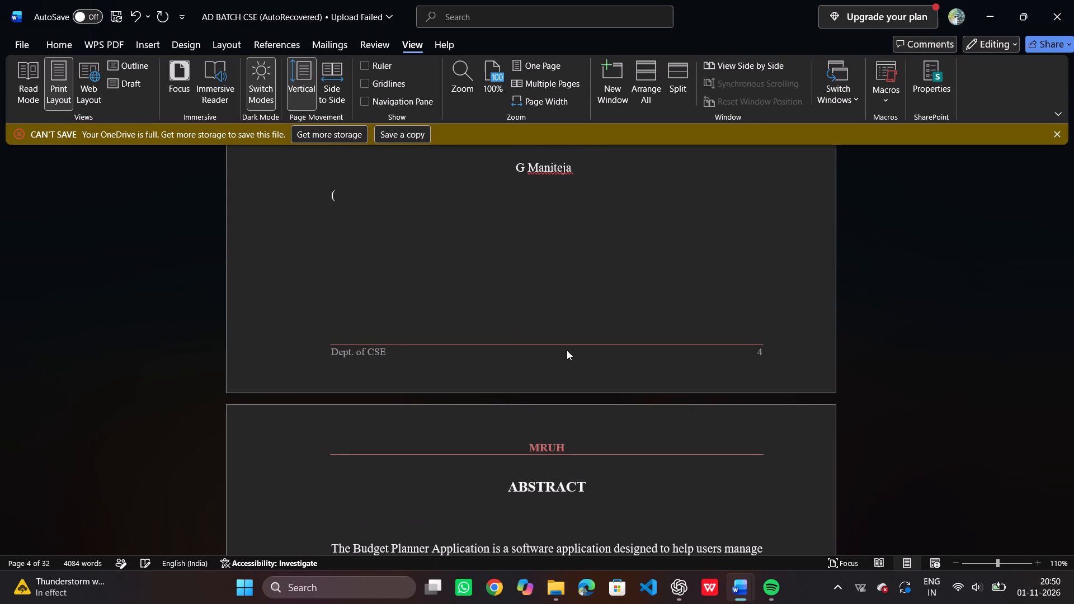
pyautogui.press('BackSpace')
pyautogui.hotkey('shift', '(')
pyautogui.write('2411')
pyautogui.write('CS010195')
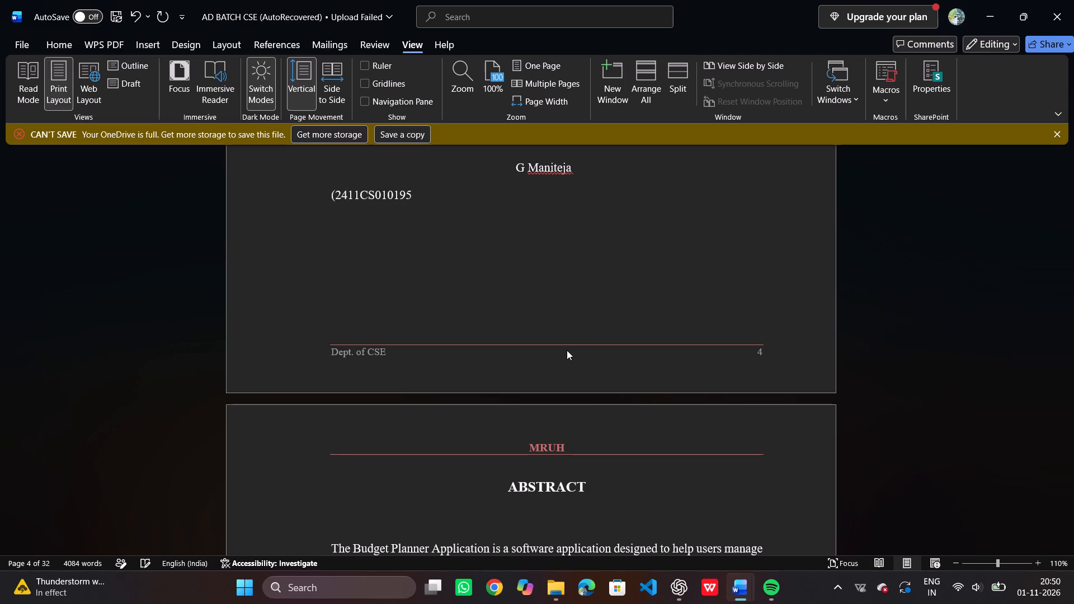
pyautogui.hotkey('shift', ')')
# Reduce the indent of the student's name by three tab stops.
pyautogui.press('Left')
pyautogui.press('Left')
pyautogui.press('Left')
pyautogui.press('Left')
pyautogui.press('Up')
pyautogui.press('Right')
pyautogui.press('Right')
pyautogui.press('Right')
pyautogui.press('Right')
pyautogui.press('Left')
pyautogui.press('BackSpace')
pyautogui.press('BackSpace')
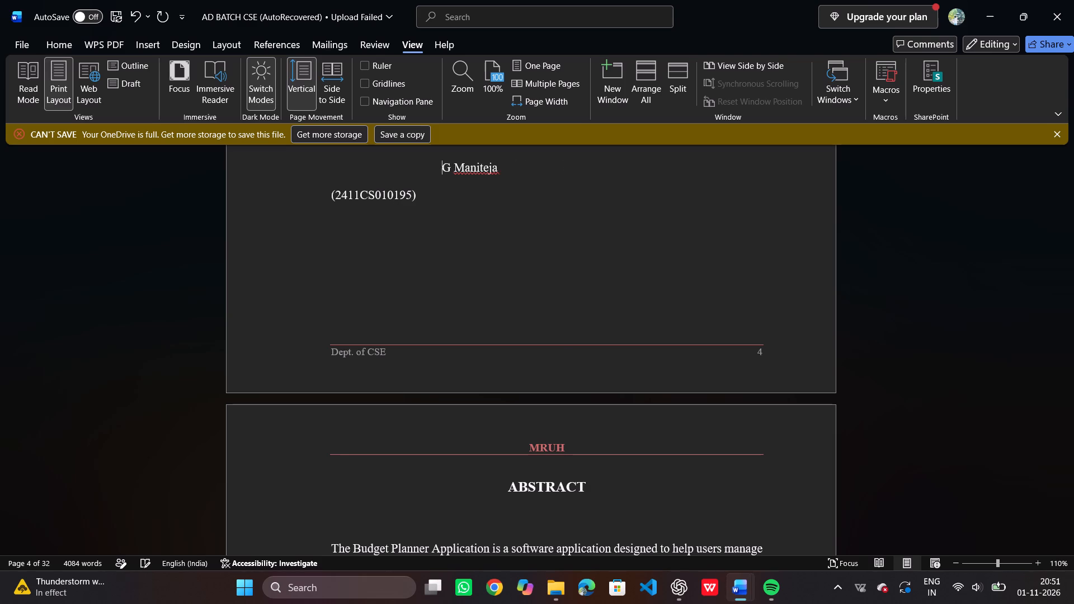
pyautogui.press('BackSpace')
# Join the parenthesised roll number onto the same line as the student's name.
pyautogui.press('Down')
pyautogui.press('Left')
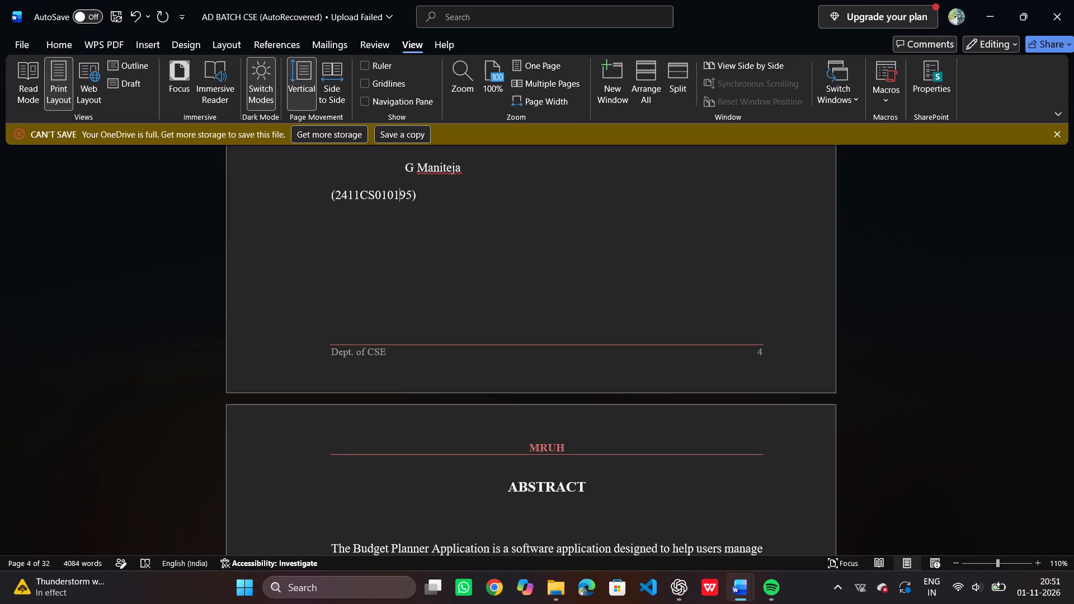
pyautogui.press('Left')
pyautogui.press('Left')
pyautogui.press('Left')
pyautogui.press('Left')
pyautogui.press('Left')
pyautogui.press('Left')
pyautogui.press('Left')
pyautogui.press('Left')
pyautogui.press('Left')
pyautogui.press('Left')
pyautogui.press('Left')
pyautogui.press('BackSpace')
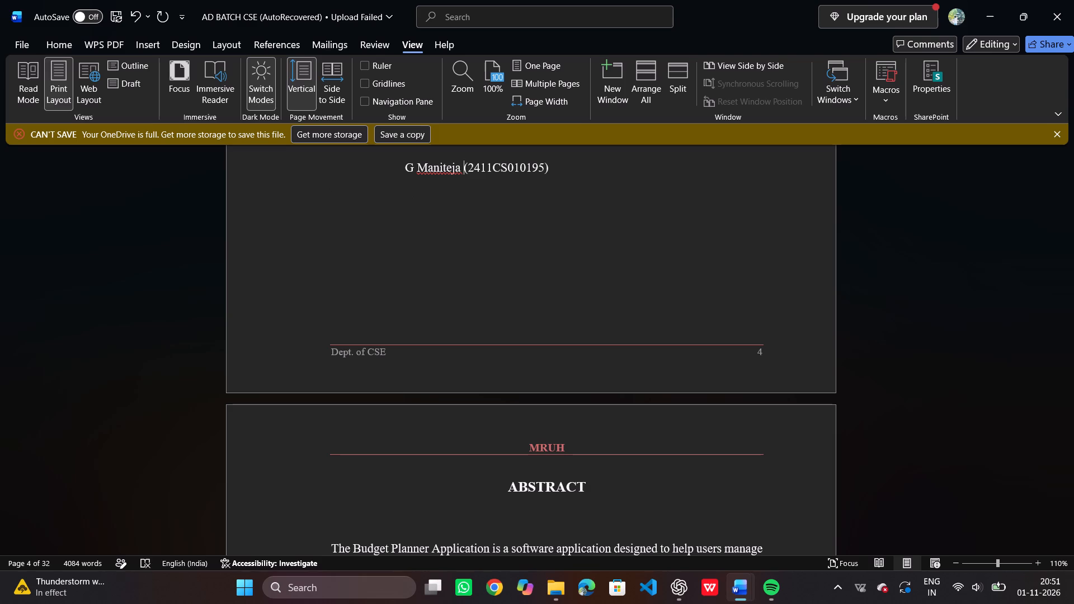
# Indent the first student's name and roll number line on the acknowledgement page by three more tab stops.
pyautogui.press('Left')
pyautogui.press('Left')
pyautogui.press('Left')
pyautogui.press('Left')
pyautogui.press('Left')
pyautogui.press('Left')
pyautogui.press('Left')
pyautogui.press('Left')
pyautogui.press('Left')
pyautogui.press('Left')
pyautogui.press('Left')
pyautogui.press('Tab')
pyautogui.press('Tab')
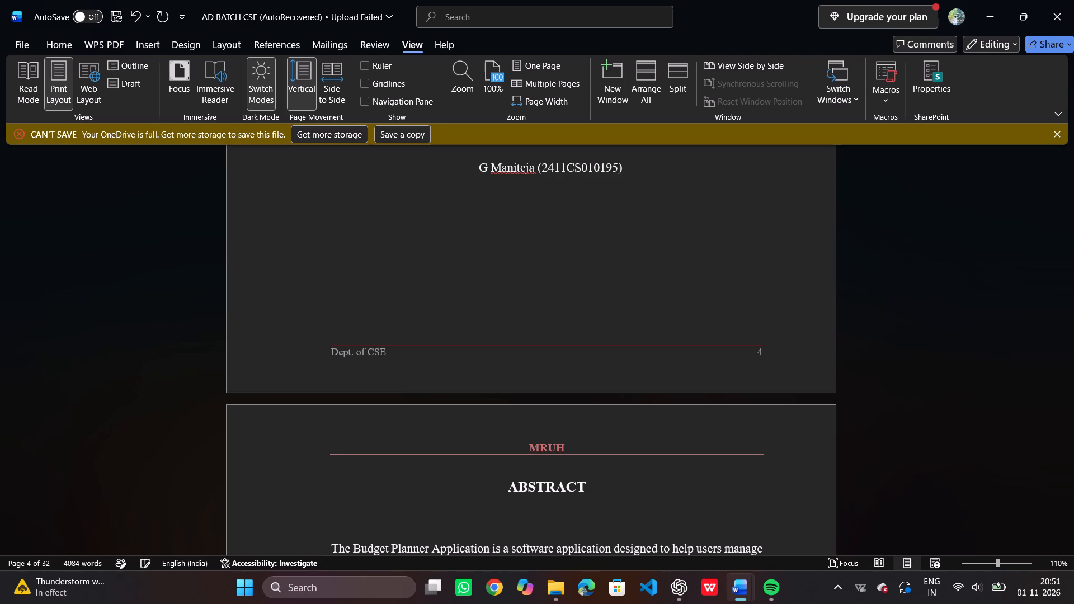
pyautogui.scroll(1, 567, 350)
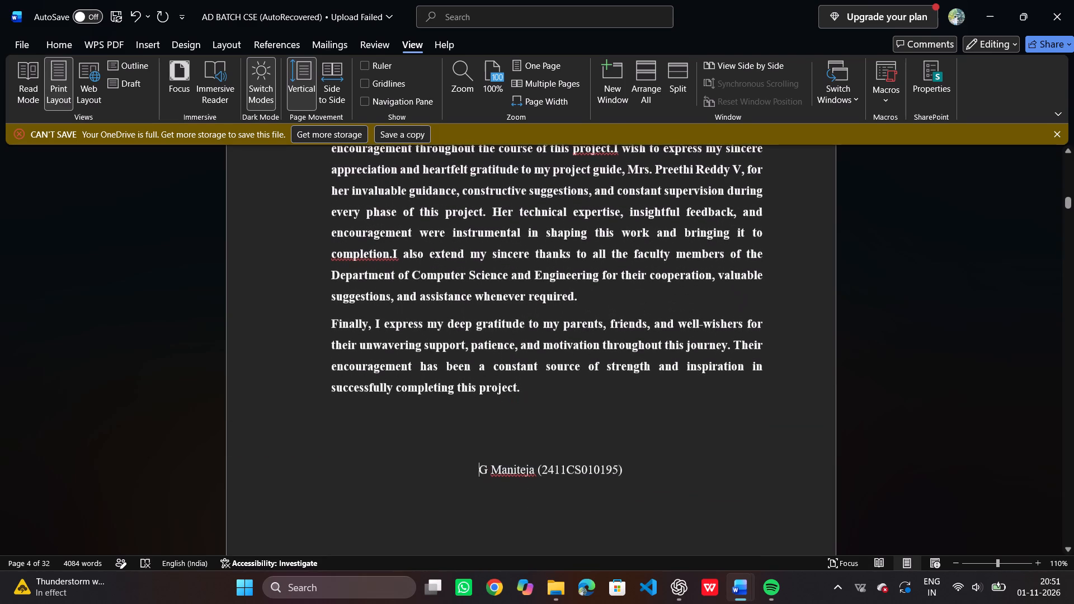
pyautogui.press('Tab')
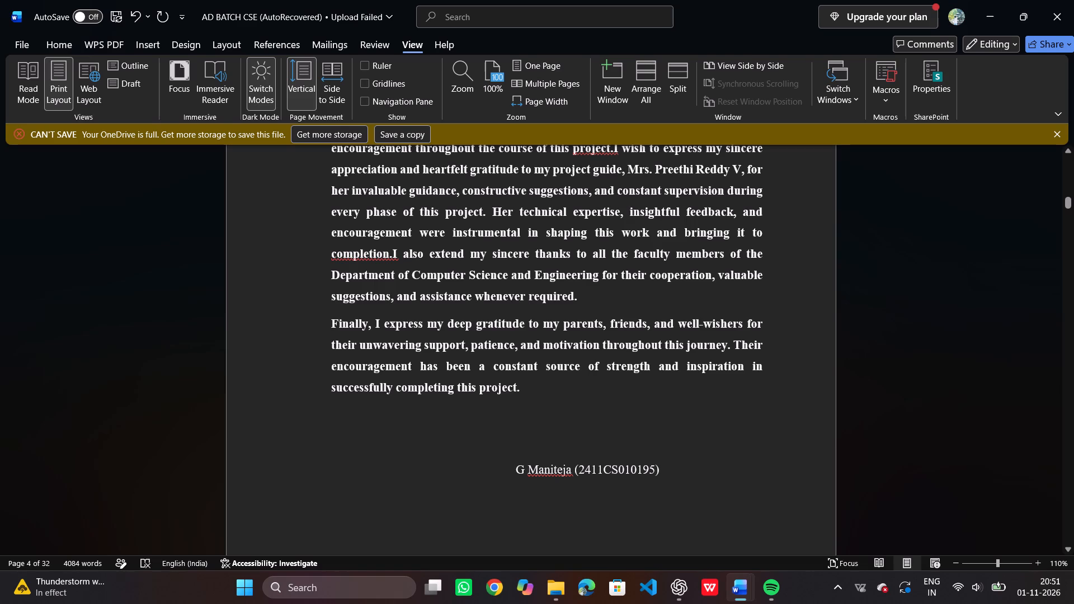
# Add two new lines below the first student's entry and indent the upper one by five tab stops.
pyautogui.click(668, 468)
pyautogui.press('Return')
pyautogui.press('Return')
pyautogui.press('Tab')
pyautogui.press('Tab')
pyautogui.press('Tab')
pyautogui.press('Tab')
pyautogui.press('Up')
pyautogui.press('Tab')
pyautogui.press('Tab')
pyautogui.press('Tab')
pyautogui.press('Tab')
pyautogui.press('Tab')
# Enter the second student's name followed by the roll number in parentheses on the indented line.
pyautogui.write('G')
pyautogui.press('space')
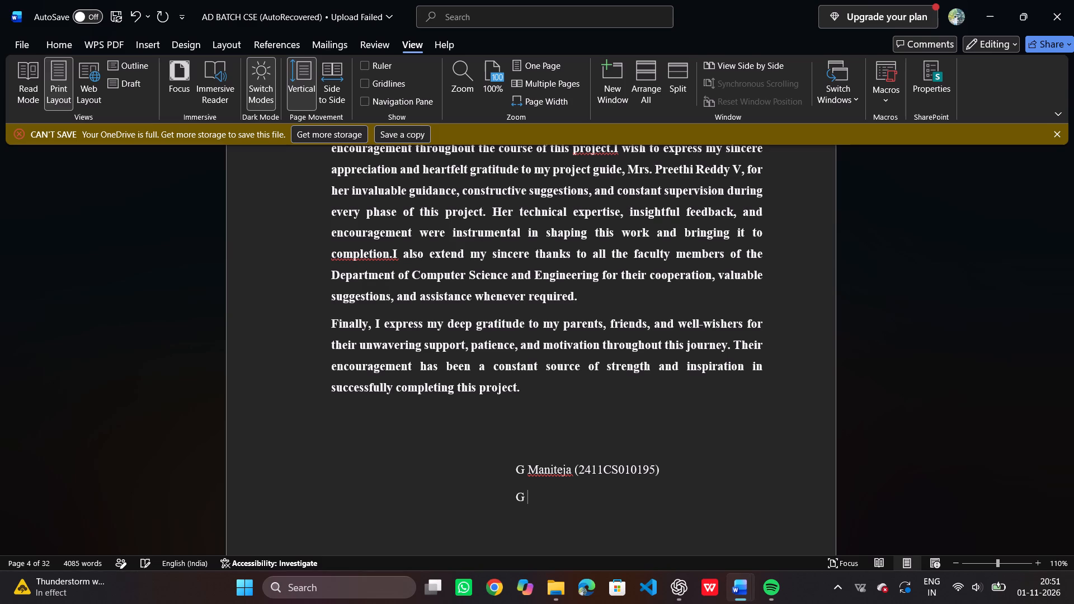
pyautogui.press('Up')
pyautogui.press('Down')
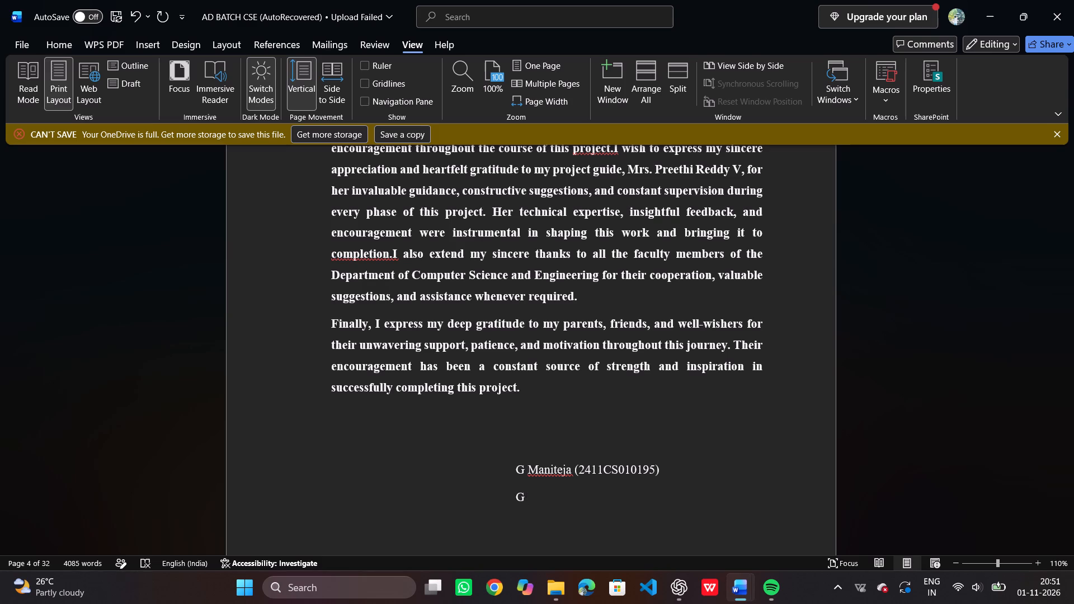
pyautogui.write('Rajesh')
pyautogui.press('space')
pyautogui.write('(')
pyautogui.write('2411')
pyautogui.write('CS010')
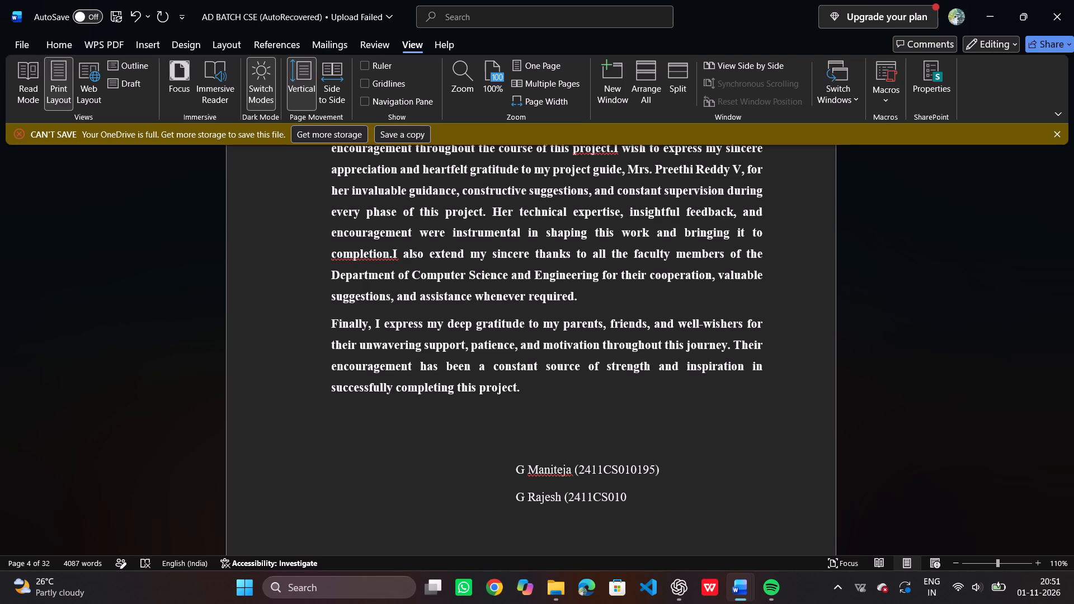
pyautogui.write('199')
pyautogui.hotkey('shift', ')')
# Add the third student's name and parenthesised roll number on a new line indented by five tab stops.
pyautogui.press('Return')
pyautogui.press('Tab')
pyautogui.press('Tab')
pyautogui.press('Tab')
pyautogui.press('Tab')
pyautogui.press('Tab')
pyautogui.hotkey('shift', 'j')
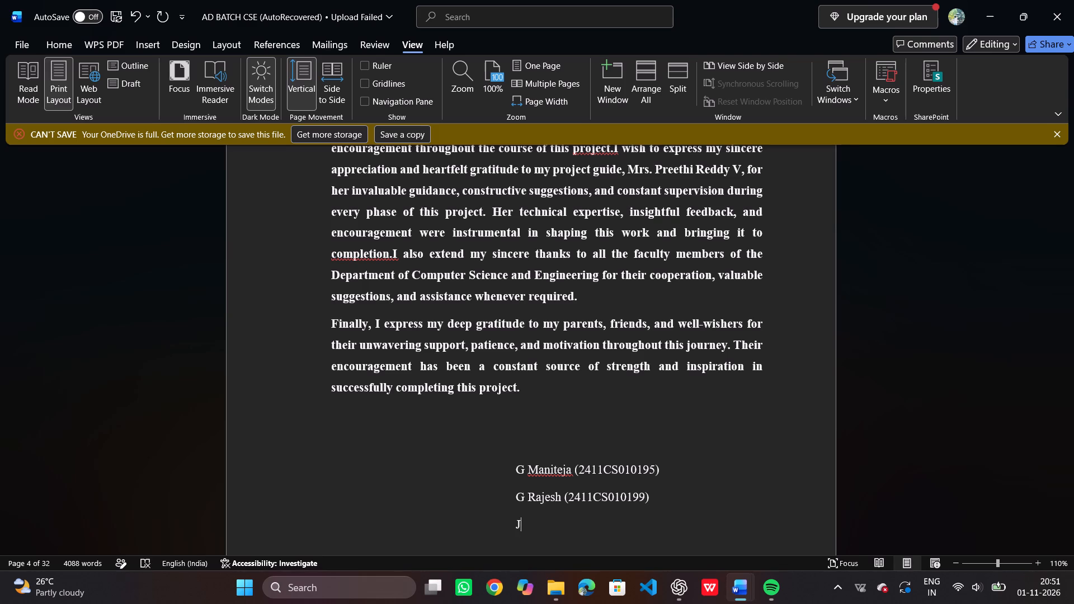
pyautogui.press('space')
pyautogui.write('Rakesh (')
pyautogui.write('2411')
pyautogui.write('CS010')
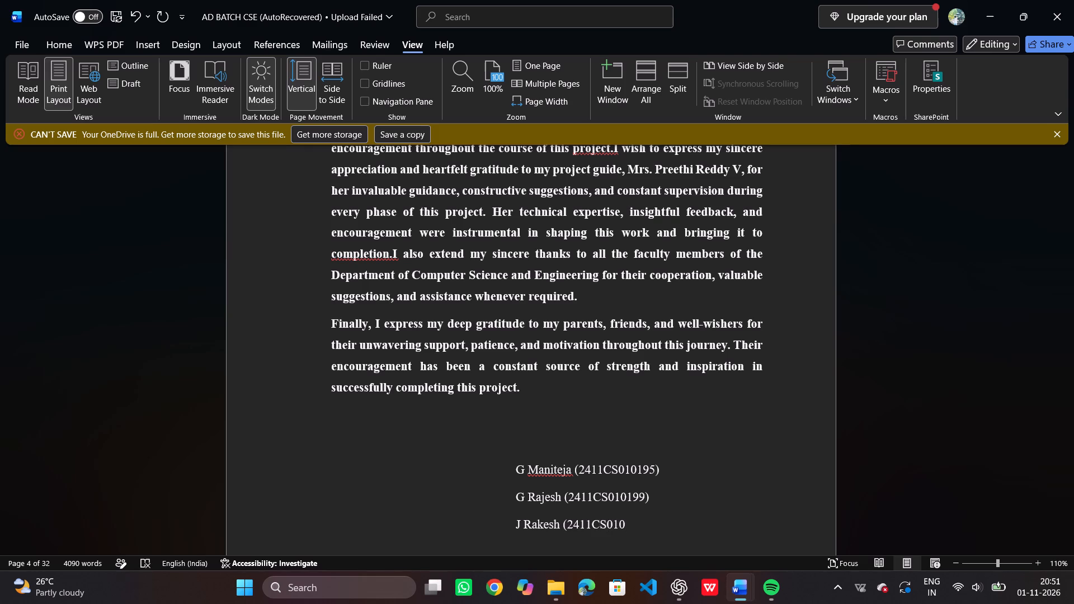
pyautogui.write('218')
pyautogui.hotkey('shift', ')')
# Add the fourth student's name and parenthesised roll number on a new line indented by five tab stops.
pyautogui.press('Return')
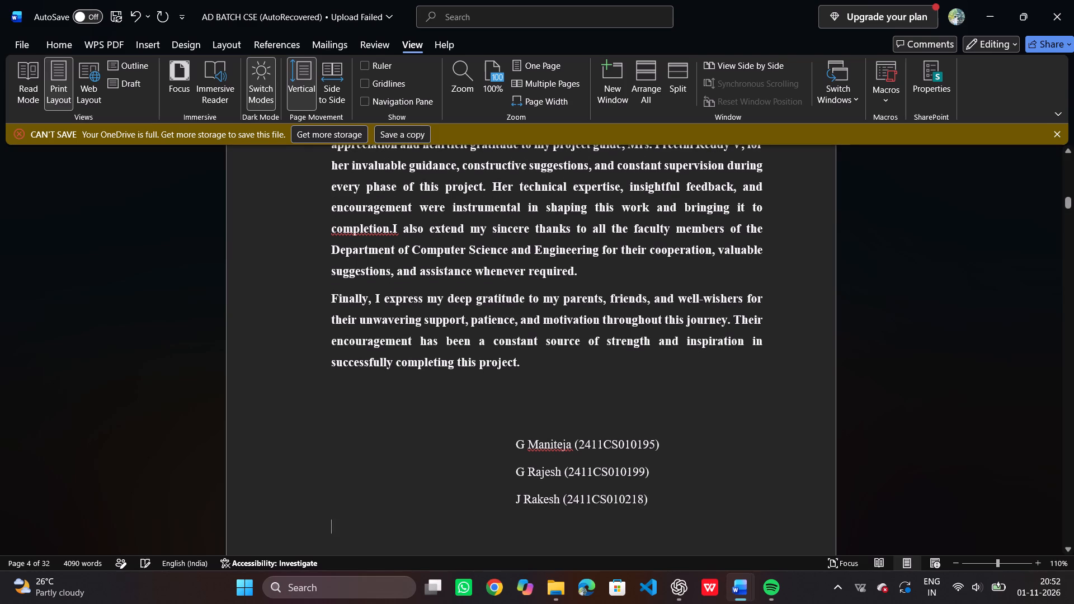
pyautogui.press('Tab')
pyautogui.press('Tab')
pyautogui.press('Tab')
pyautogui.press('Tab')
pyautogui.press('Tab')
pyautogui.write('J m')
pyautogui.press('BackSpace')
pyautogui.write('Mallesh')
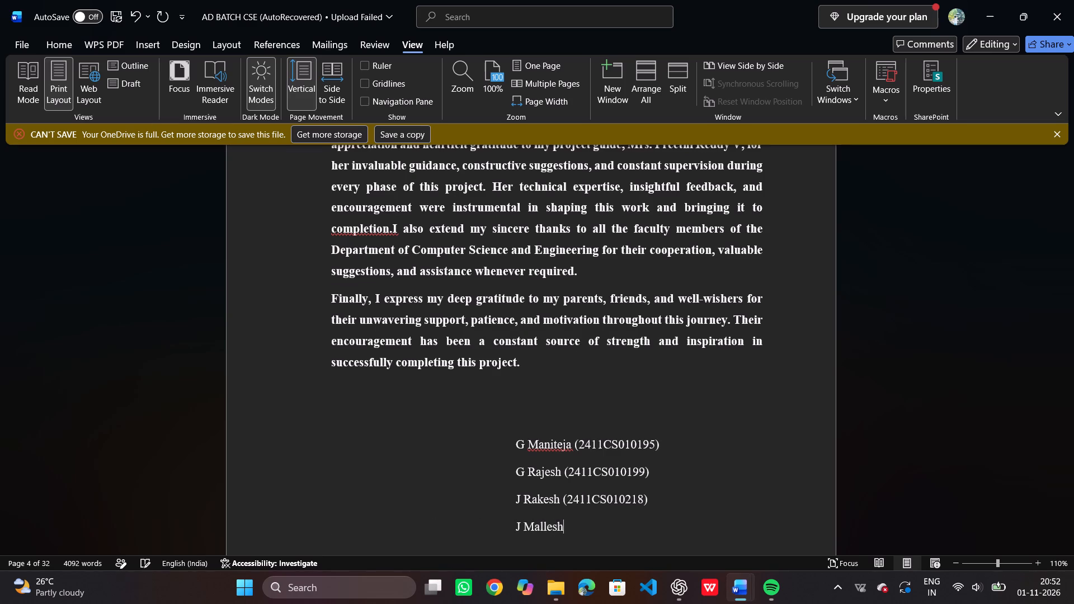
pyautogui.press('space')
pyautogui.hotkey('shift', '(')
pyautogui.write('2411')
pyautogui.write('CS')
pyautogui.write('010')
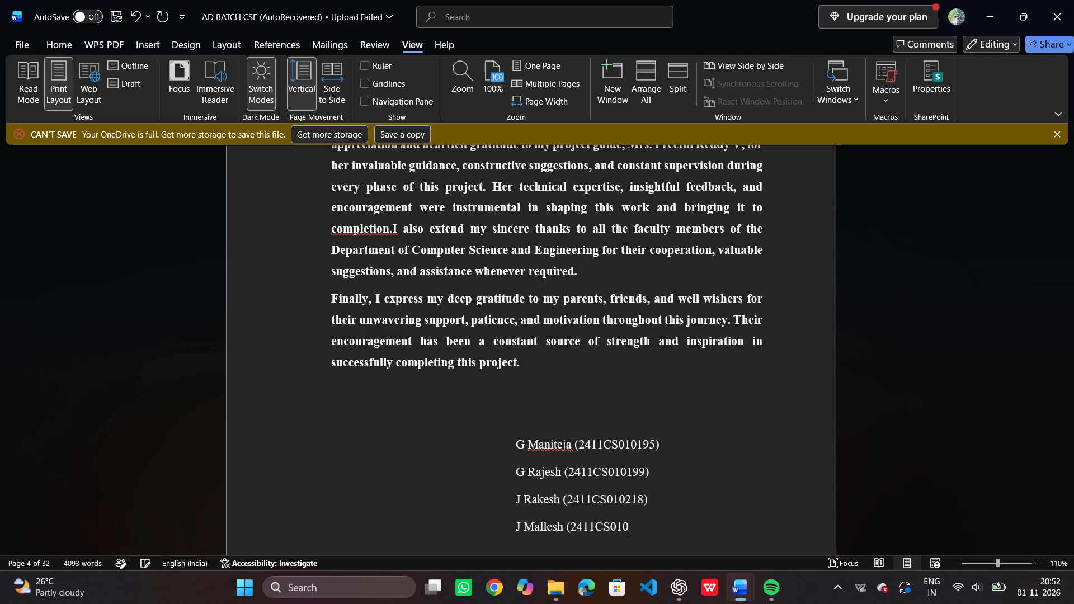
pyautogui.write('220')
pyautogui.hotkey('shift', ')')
# Insert four spaces before the first student's name and four before the second student's name.
pyautogui.click(508, 444)
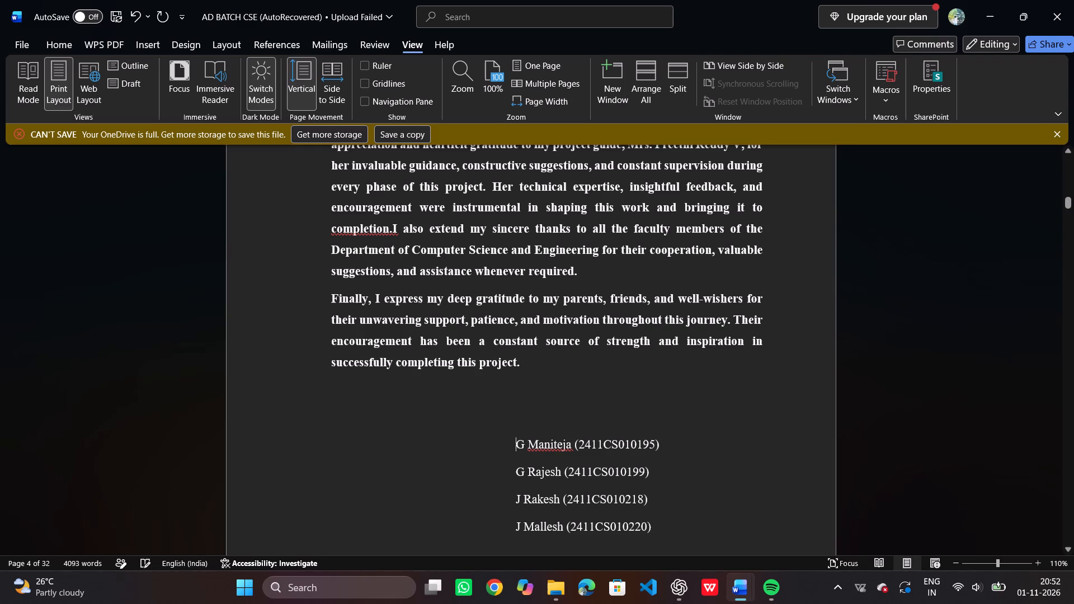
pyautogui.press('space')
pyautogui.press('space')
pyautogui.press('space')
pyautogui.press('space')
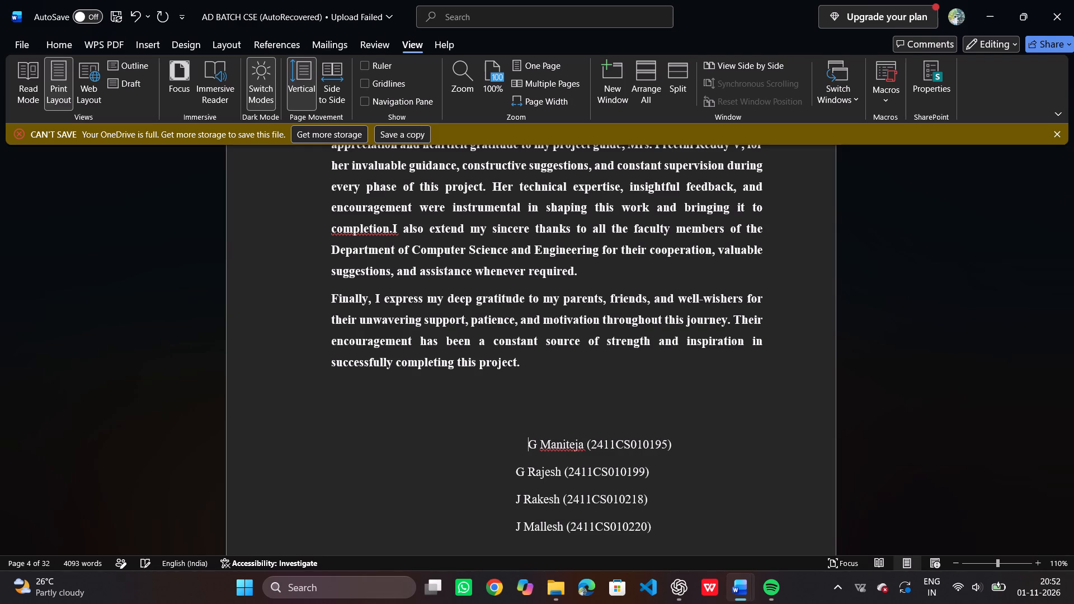
pyautogui.click(511, 470)
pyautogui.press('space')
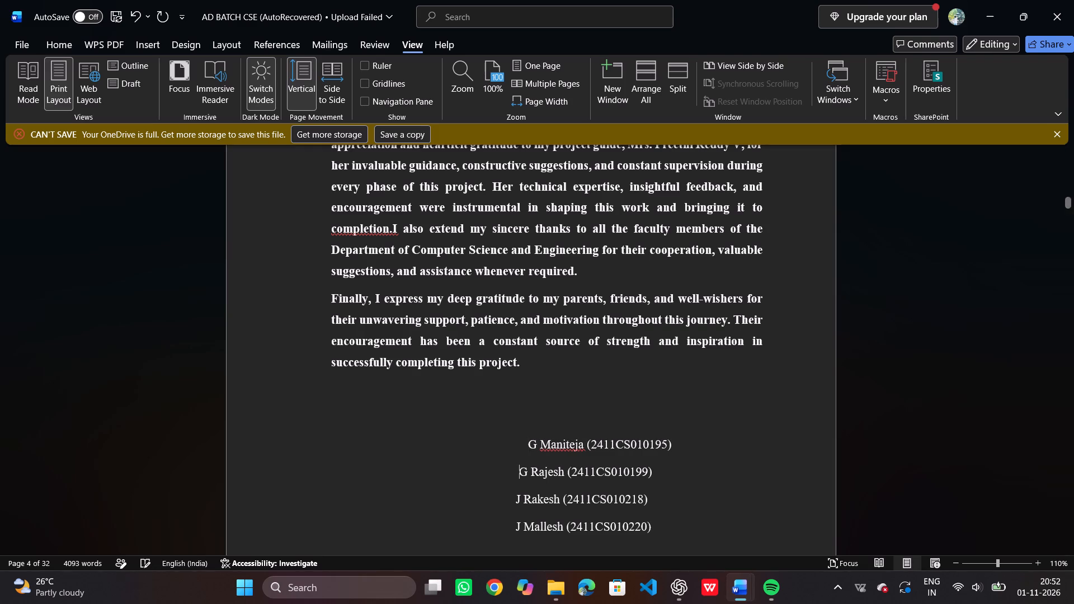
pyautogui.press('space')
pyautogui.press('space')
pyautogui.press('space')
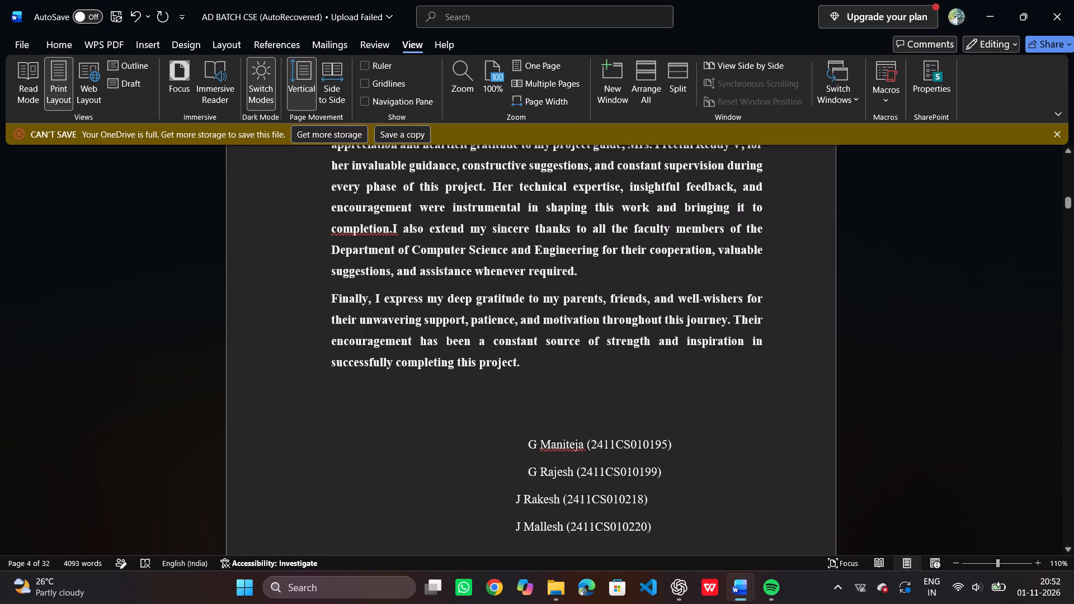
# Insert five spaces before the third student's name and four before the fourth student's name.
pyautogui.click(517, 501)
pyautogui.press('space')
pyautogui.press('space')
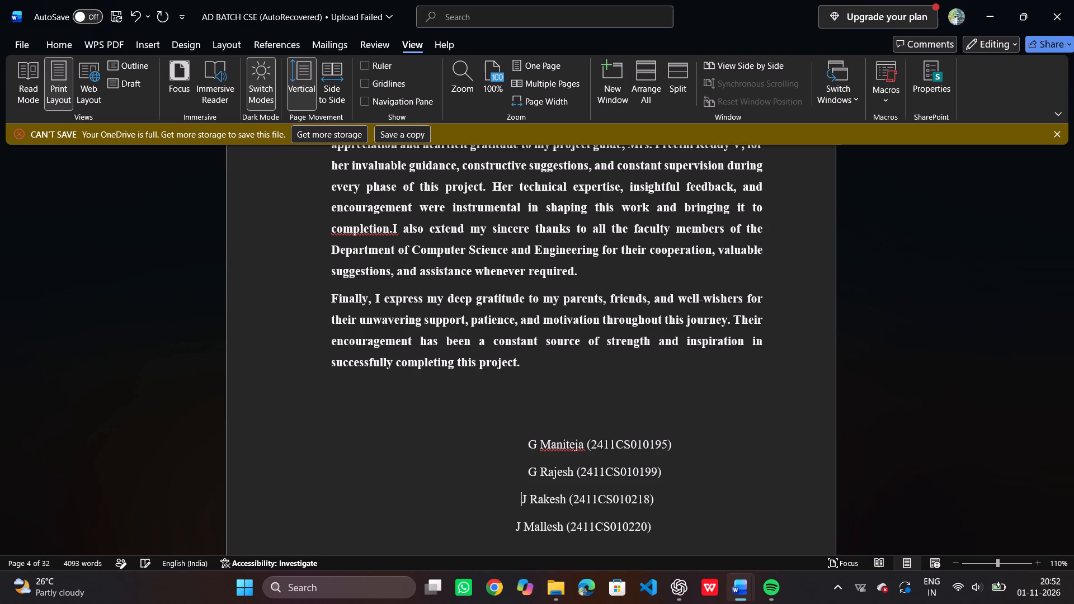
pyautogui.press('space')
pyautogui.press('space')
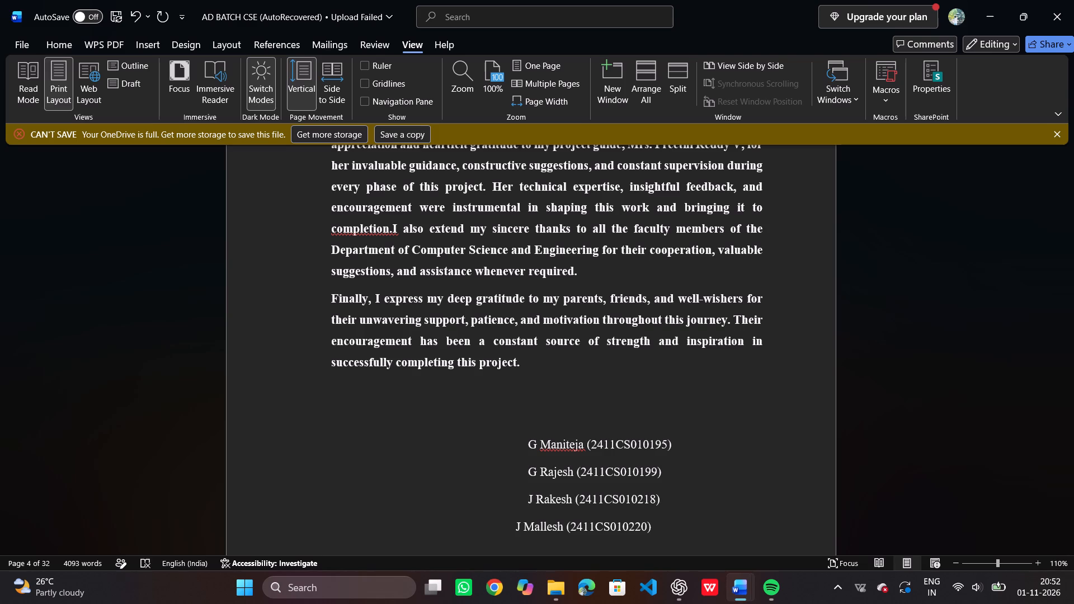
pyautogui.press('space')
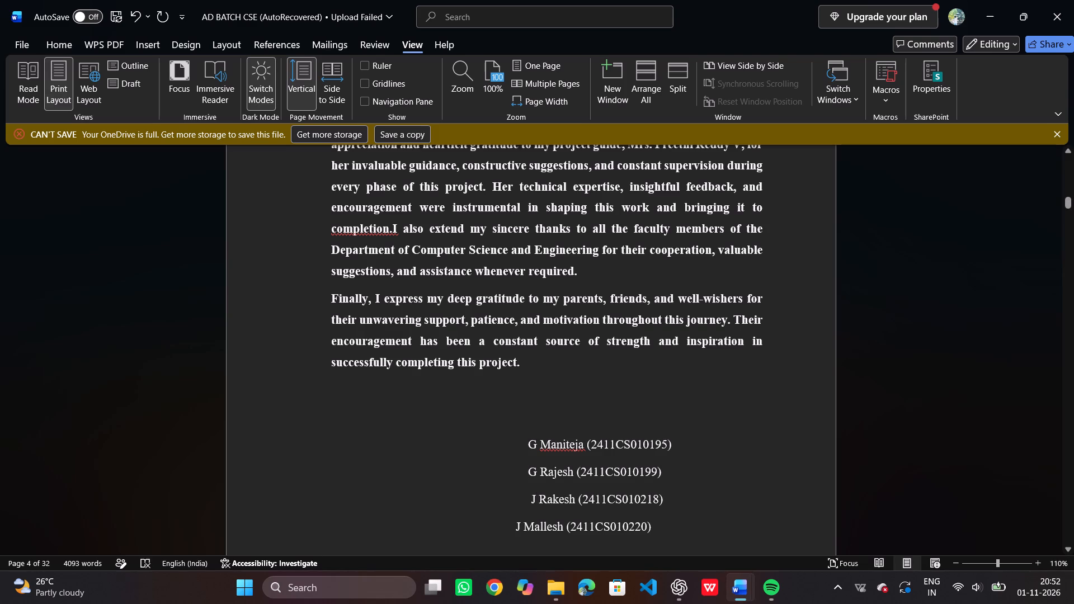
pyautogui.click(511, 522)
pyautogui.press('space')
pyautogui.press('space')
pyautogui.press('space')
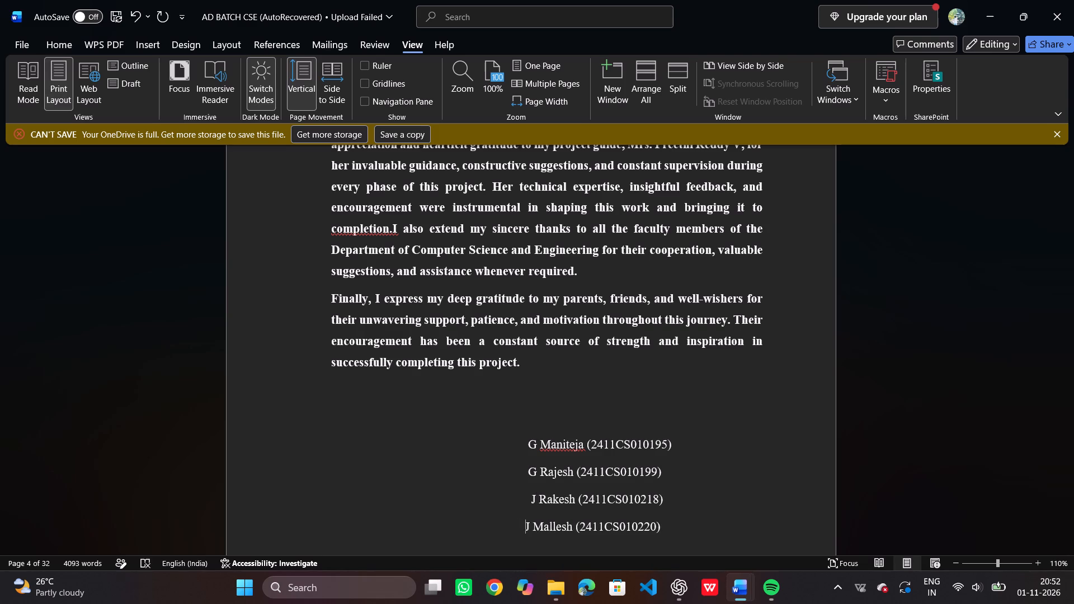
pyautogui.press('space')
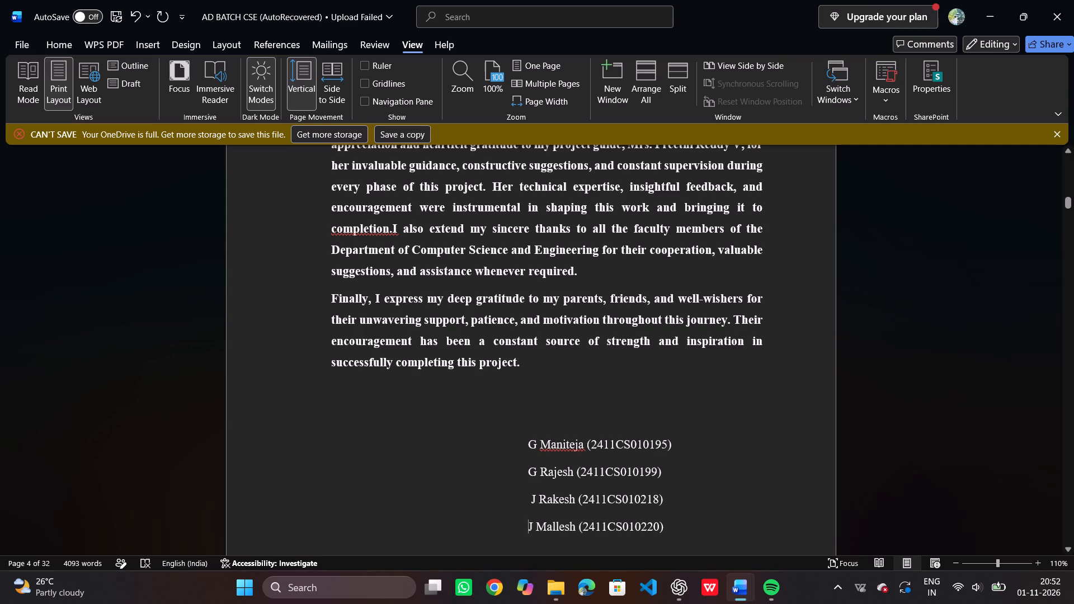
# Delete the extra space before the third student's name in the acknowledgement's signature list.
pyautogui.click(526, 498)
pyautogui.press('BackSpace')
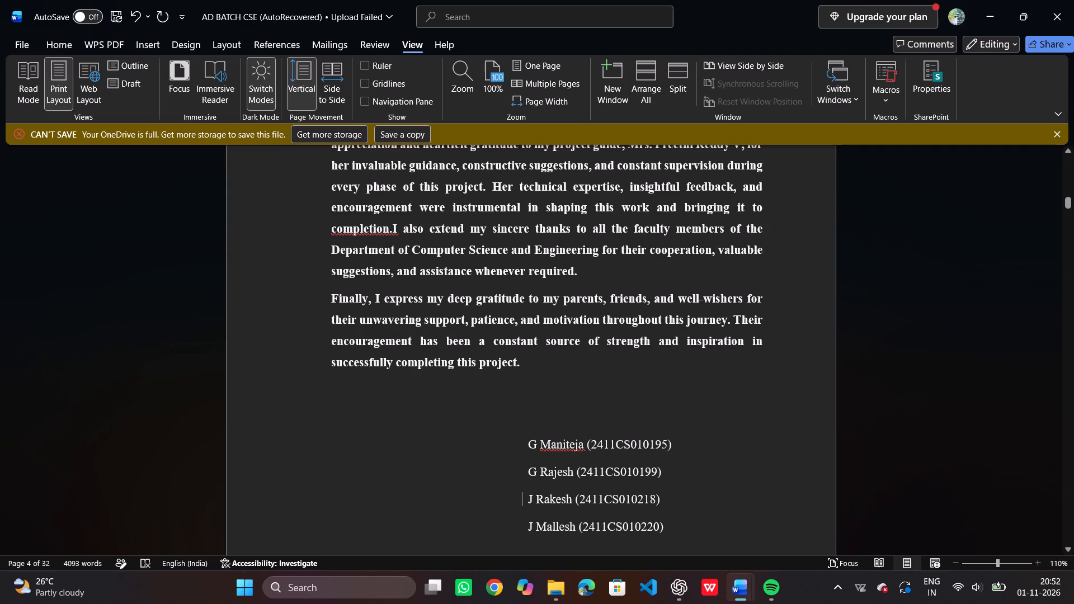
# Save the report document.
pyautogui.scroll(3, 613, 479)
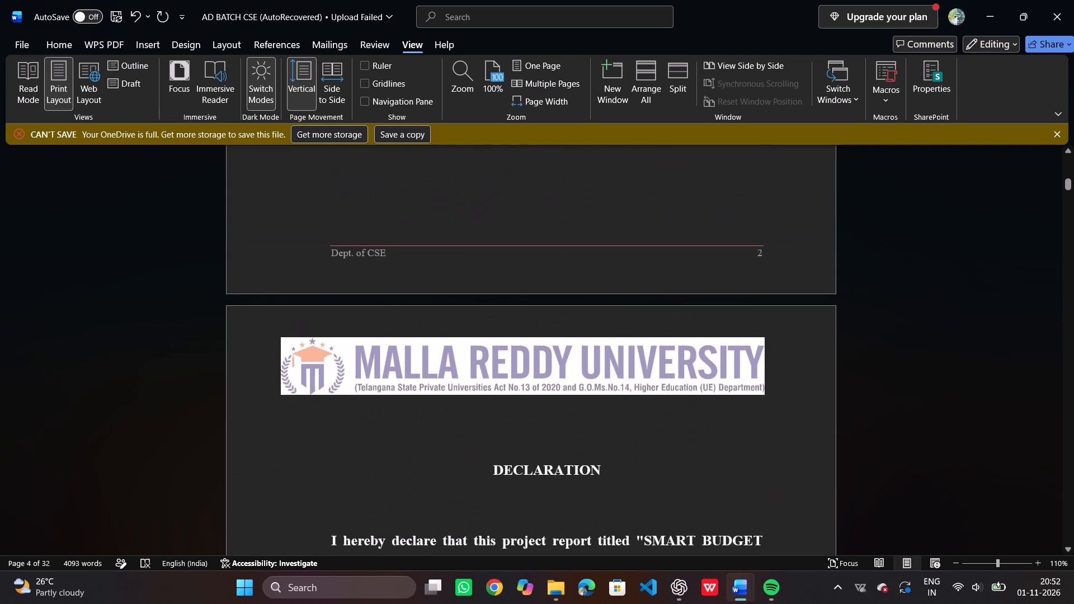
pyautogui.hotkey('ctrl', 's')
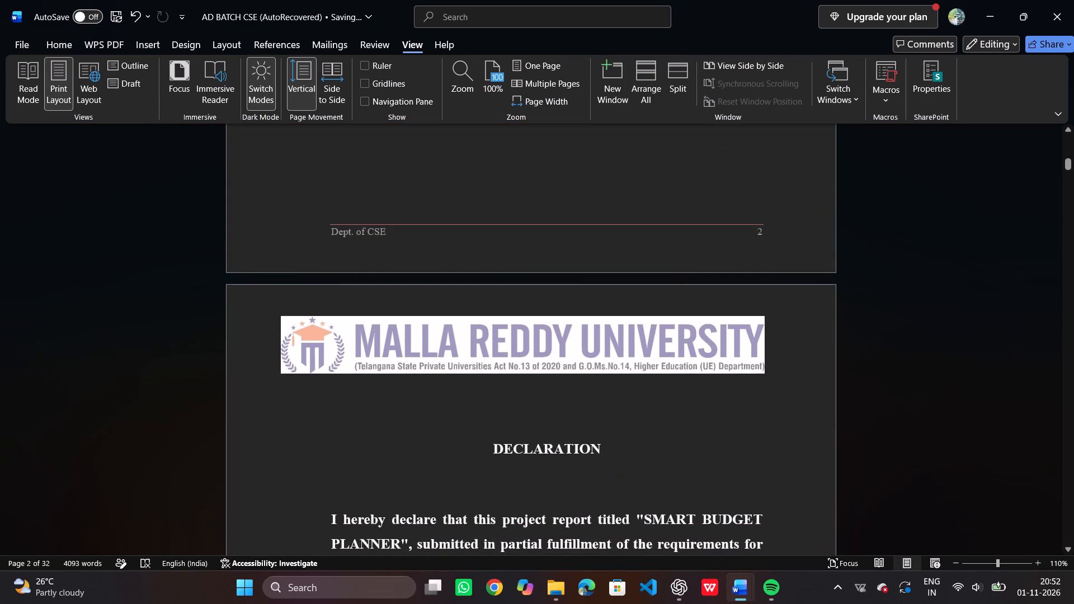
# Insert four blank lines before the CONTENTS heading below the abstract, moving the contents onto a new page.
pyautogui.scroll(-4, 725, 413)
pyautogui.scroll(2, 725, 413)
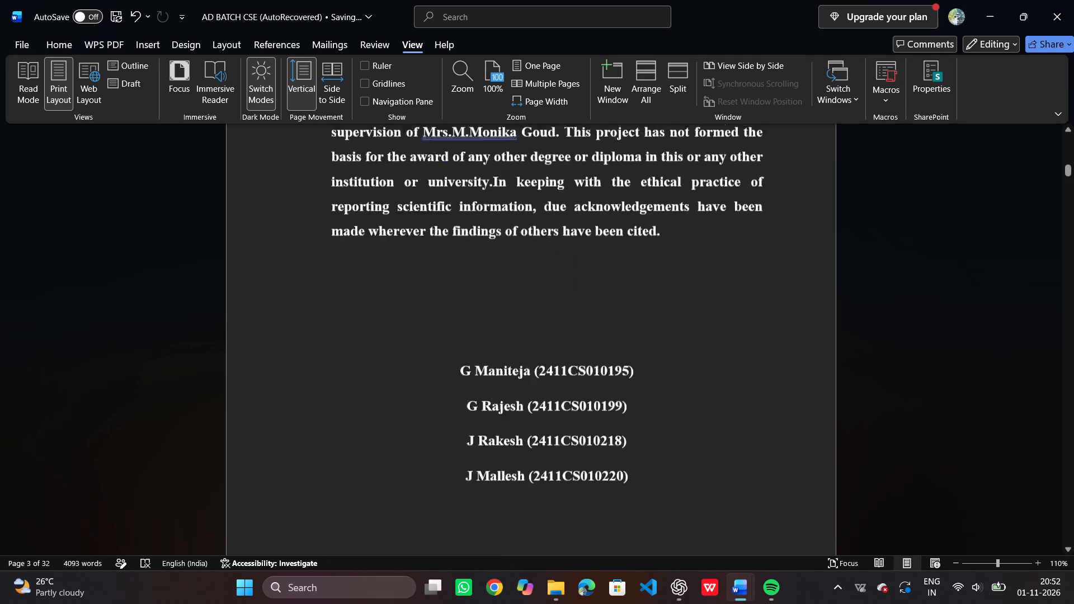
pyautogui.scroll(-2, 725, 413)
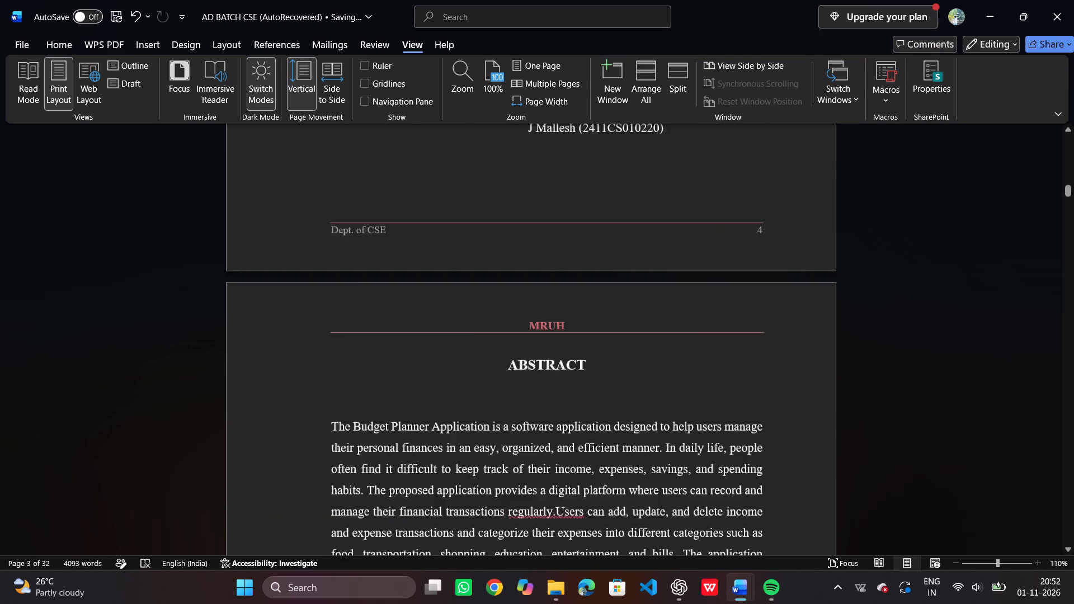
pyautogui.scroll(-4, 725, 413)
pyautogui.scroll(1, 725, 413)
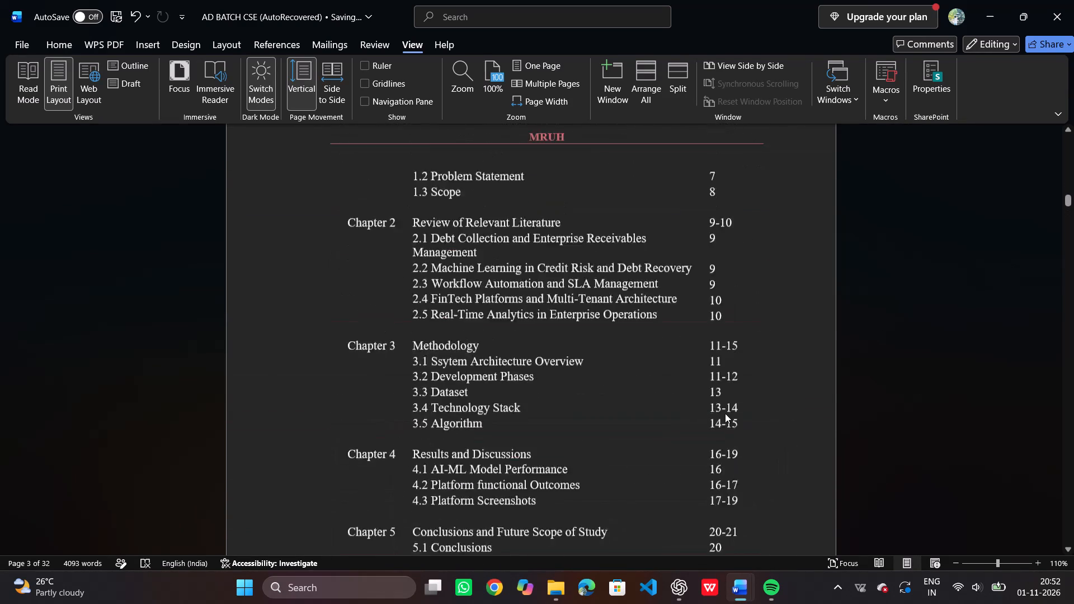
pyautogui.scroll(1, 725, 413)
pyautogui.scroll(-2, 725, 413)
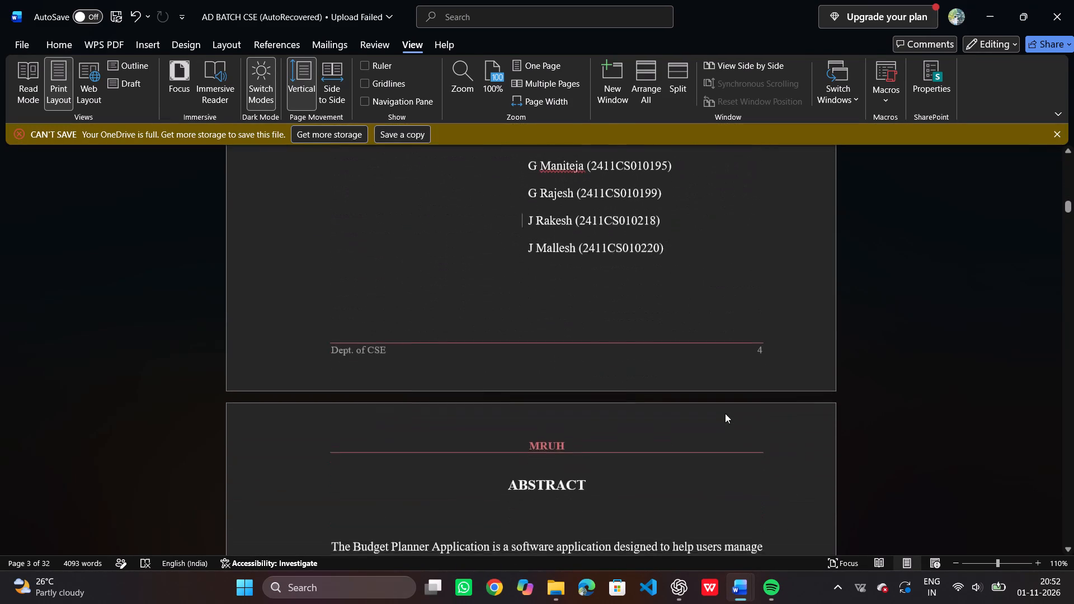
pyautogui.scroll(-3, 725, 413)
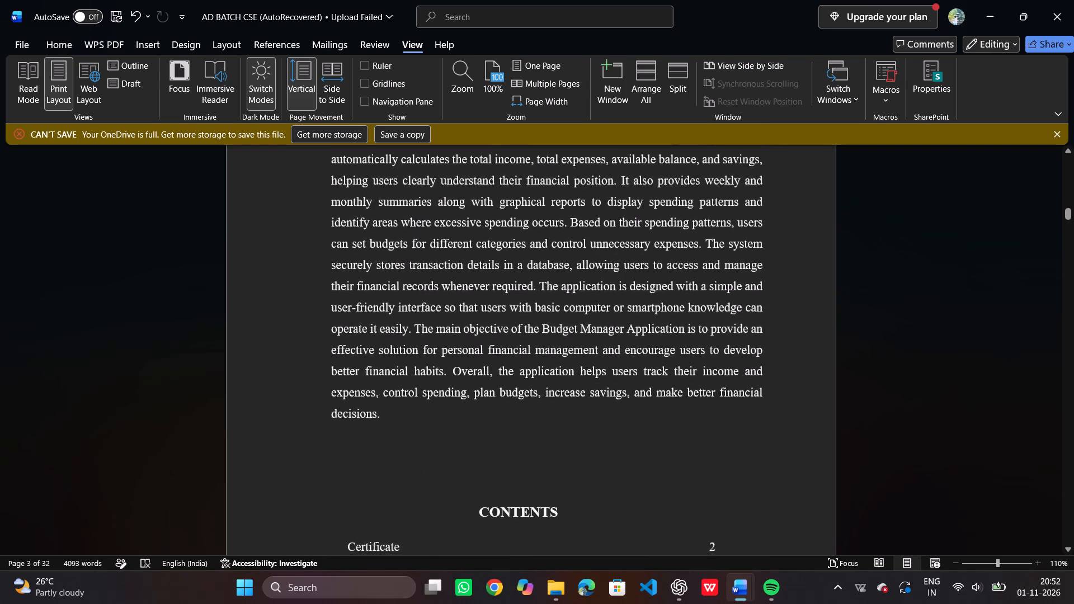
pyautogui.scroll(-2, 725, 413)
pyautogui.scroll(1, 725, 413)
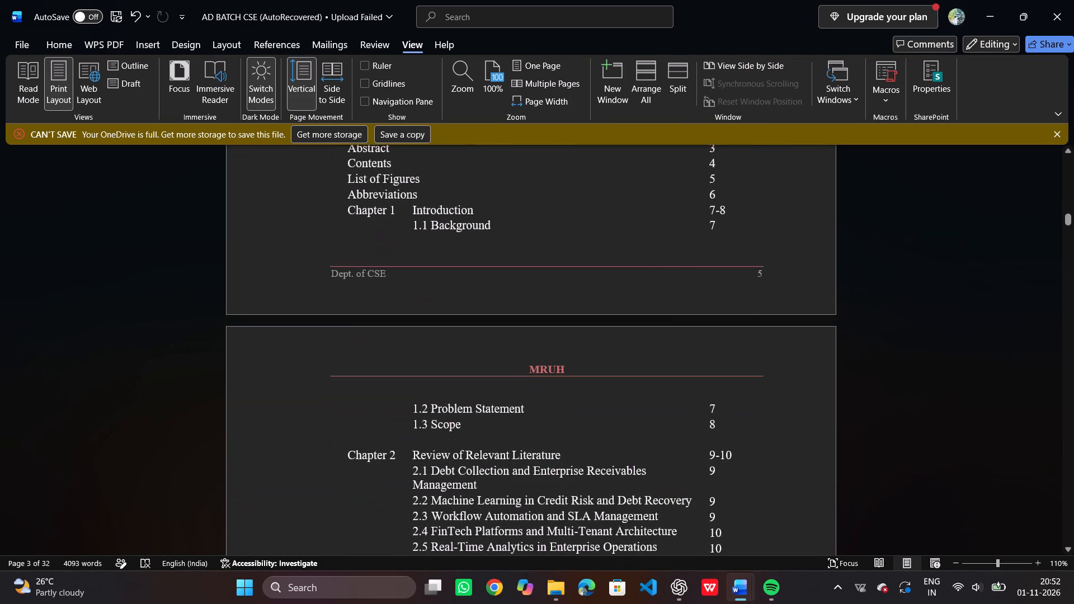
pyautogui.scroll(1, 725, 413)
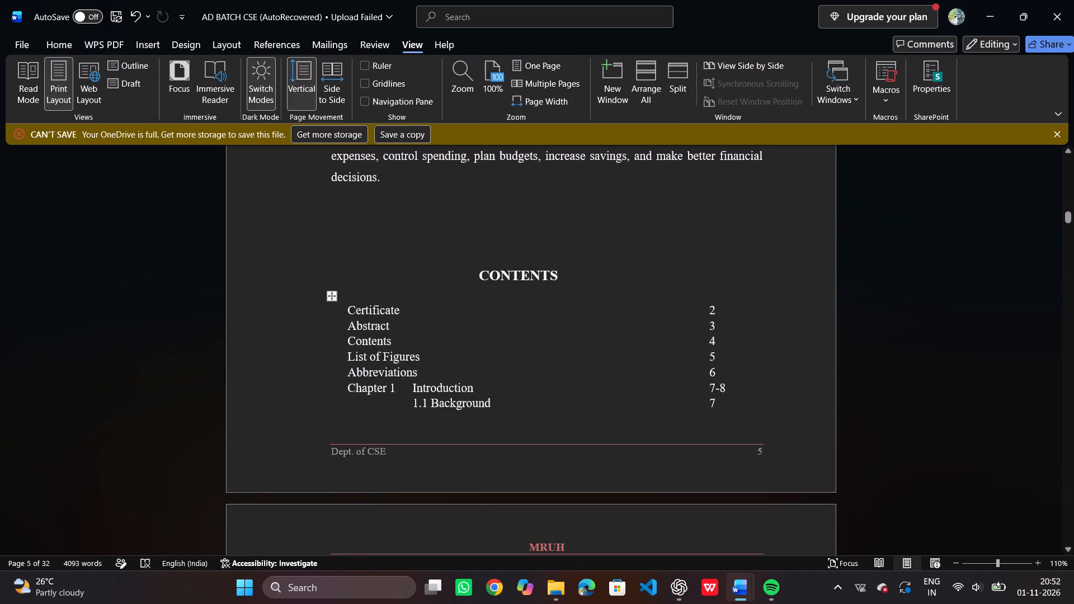
pyautogui.click(475, 279)
pyautogui.press('Return')
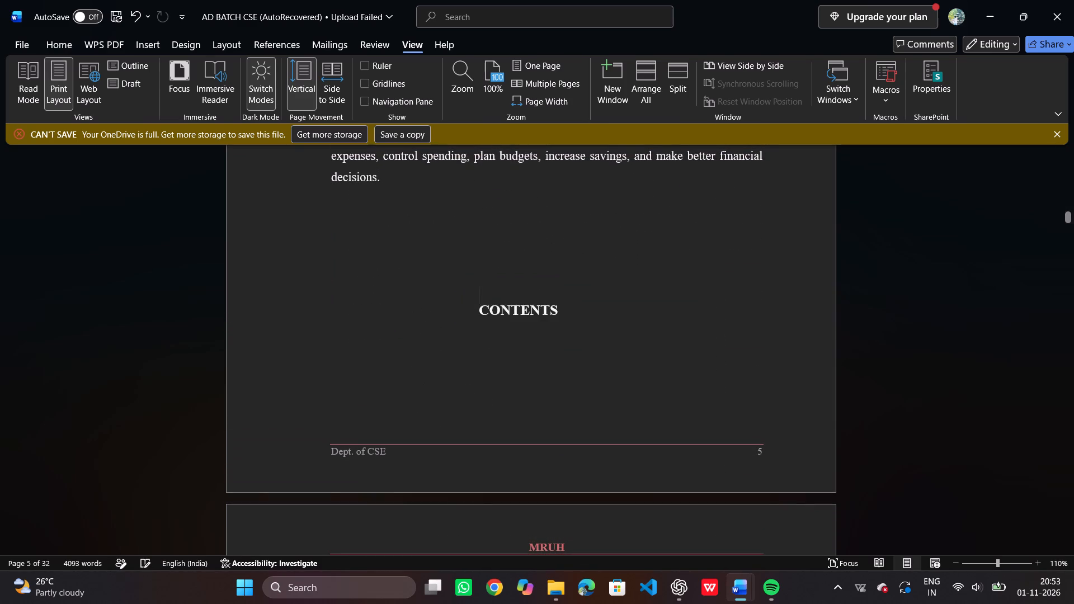
pyautogui.press('Return')
pyautogui.press('Return')
pyautogui.press('Return')
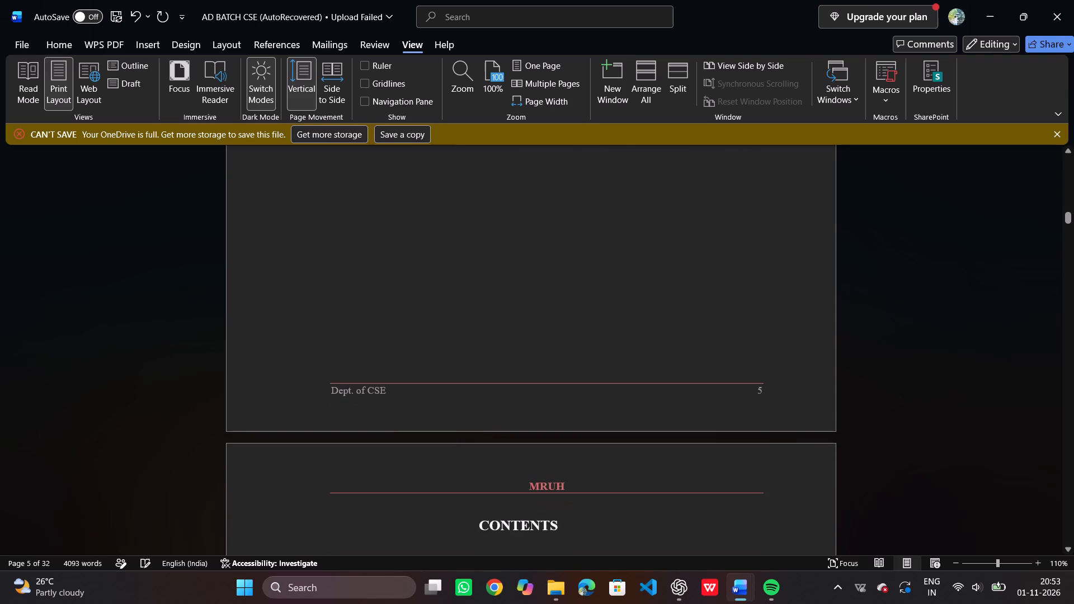
# Check the pages from the contents through the list of abbreviations and save the document.
pyautogui.scroll(-3, 475, 279)
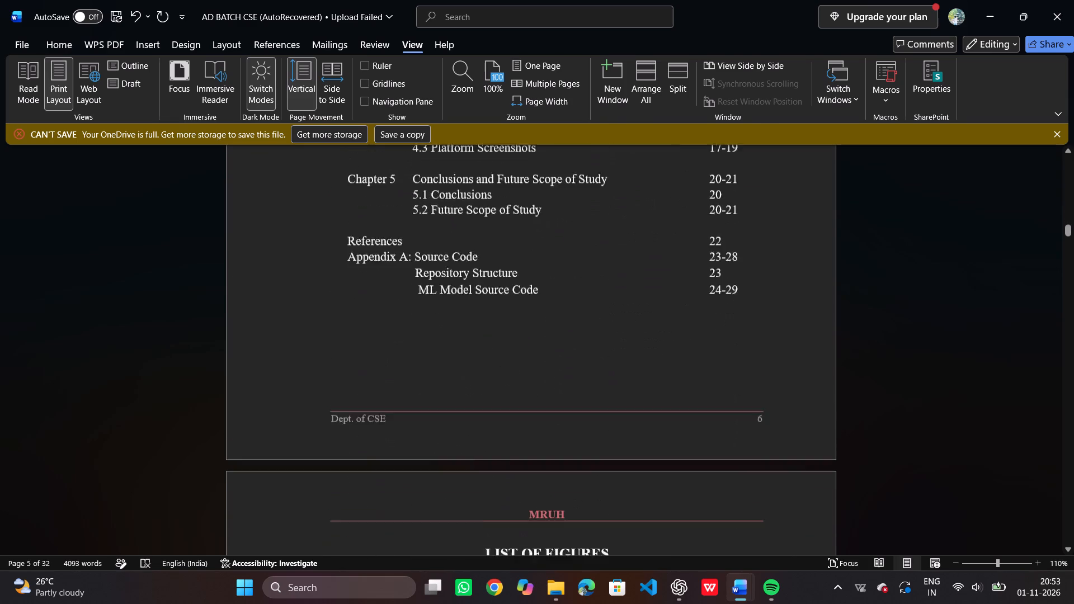
pyautogui.scroll(-4, 475, 279)
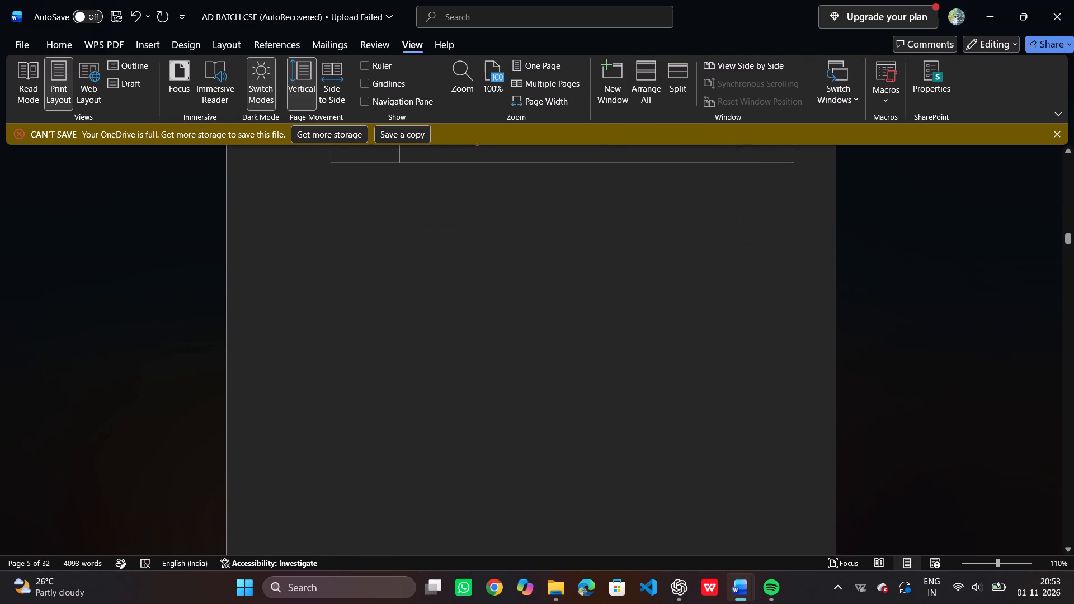
pyautogui.scroll(-2, 475, 279)
pyautogui.scroll(1, 475, 279)
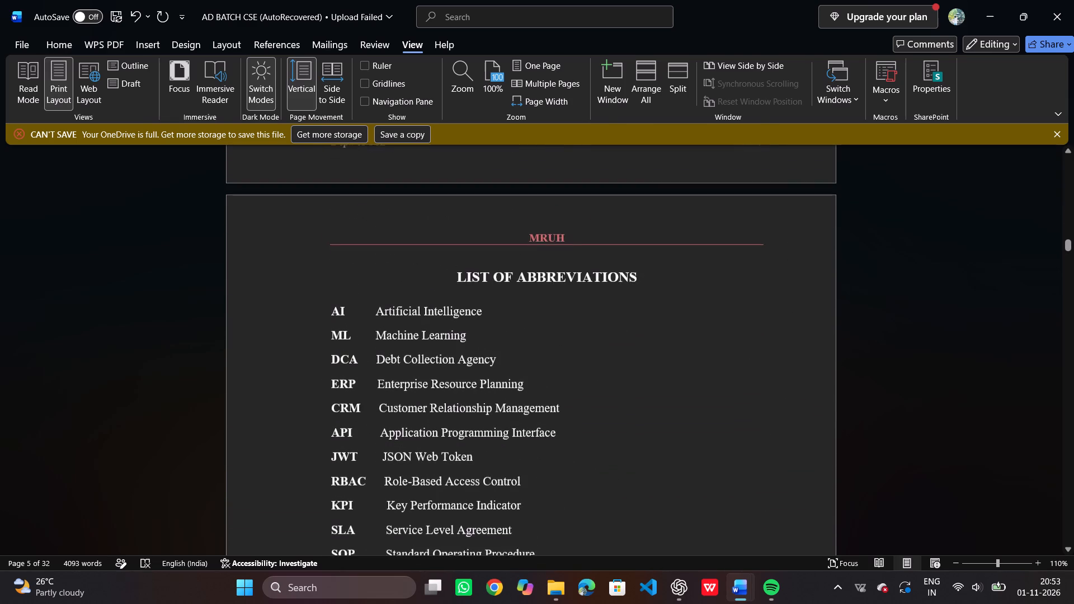
pyautogui.hotkey('ctrl', 's')
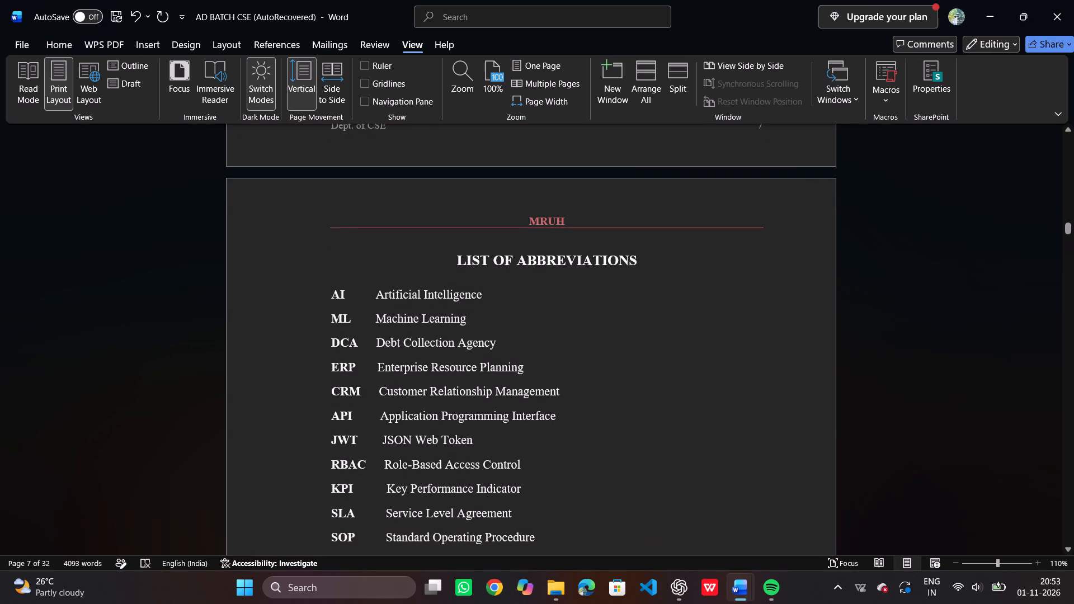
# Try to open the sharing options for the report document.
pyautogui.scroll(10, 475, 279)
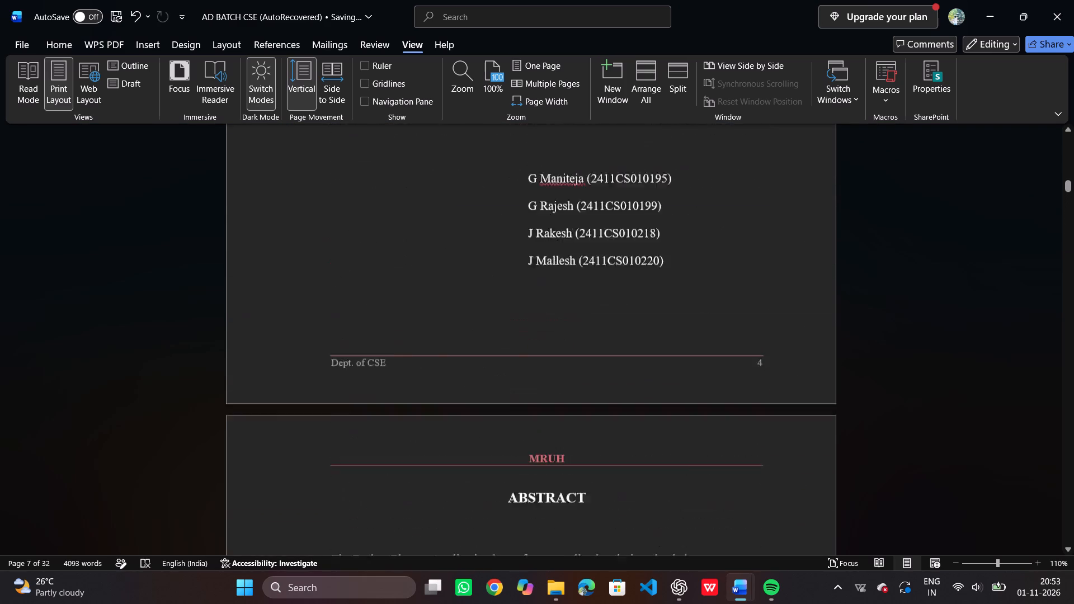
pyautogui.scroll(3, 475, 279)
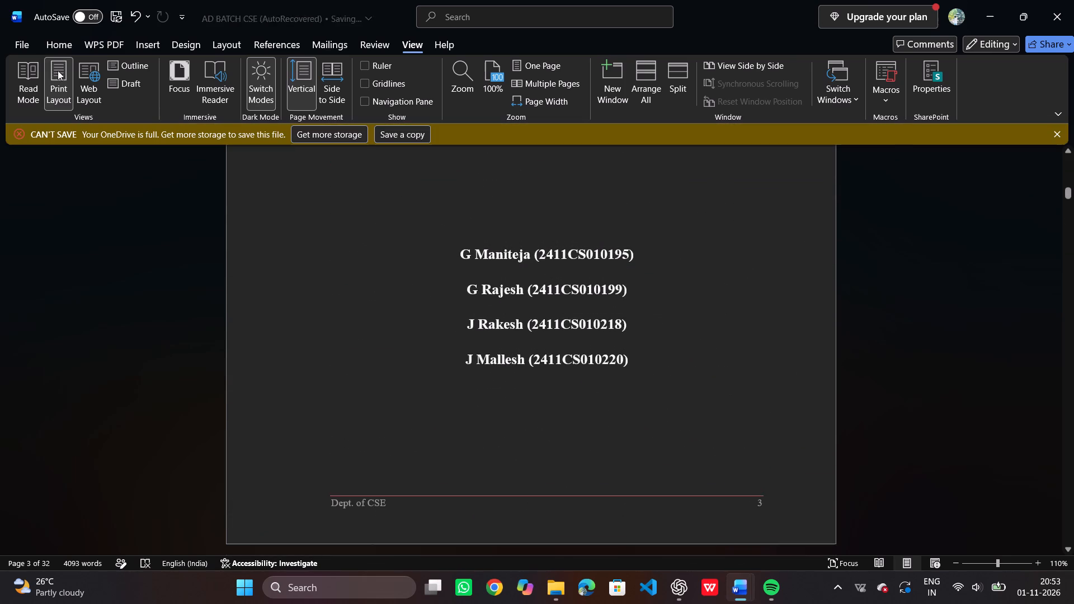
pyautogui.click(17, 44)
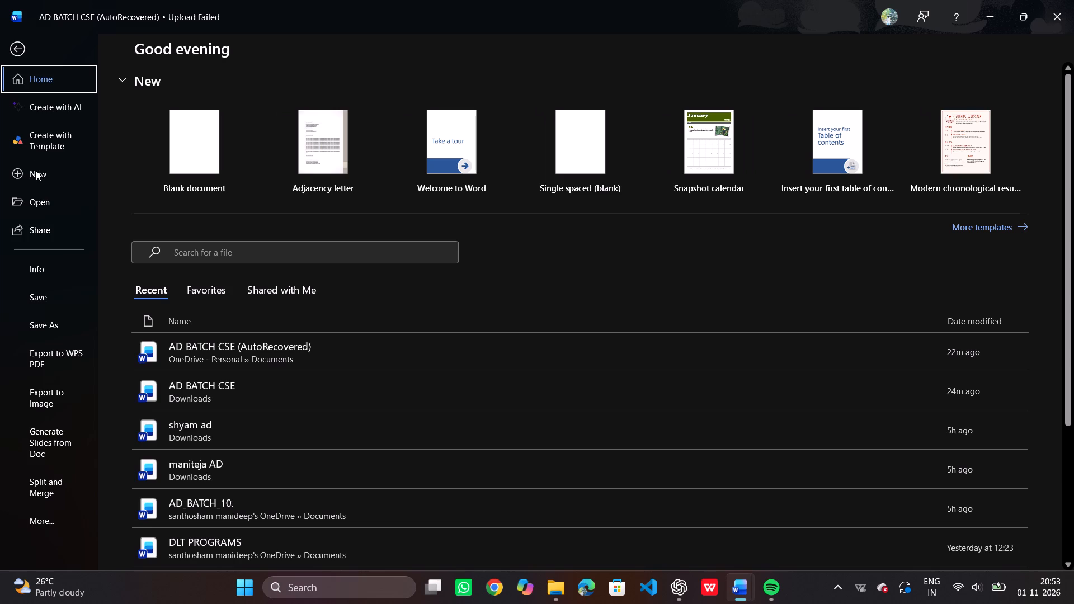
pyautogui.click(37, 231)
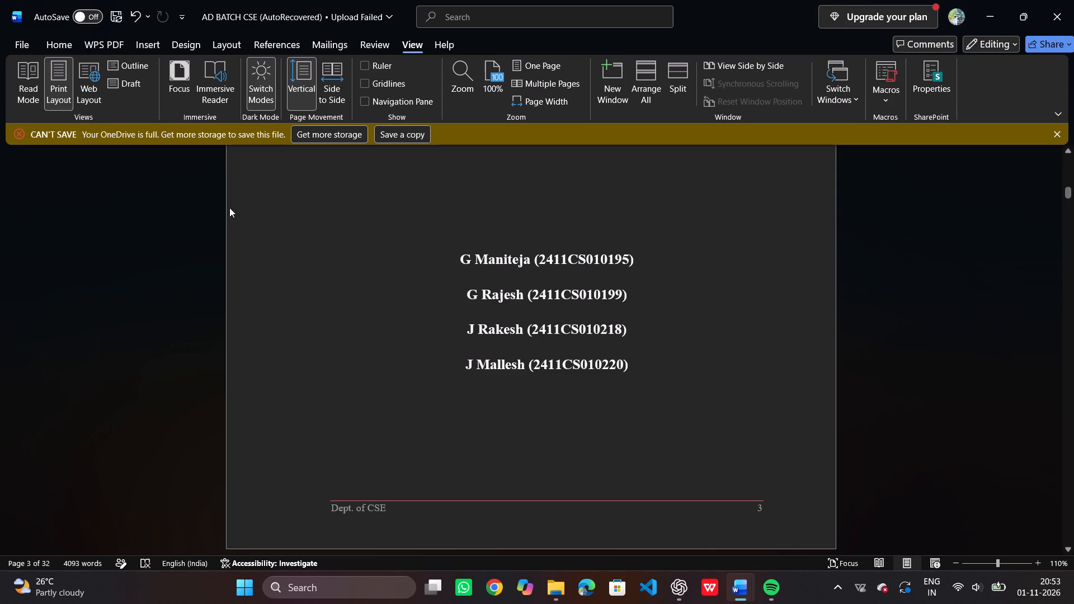
# Save the report document again.
pyautogui.hotkey('ctrl', 's')
pyautogui.hotkey('ctrl', 's')
# Try again to save the report document and dismiss the sharing dialog.
pyautogui.hotkey('ctrl', 's')
pyautogui.hotkey('ctrl', 's')
pyautogui.hotkey('ctrl', 's')
pyautogui.hotkey('ctrl', 's')
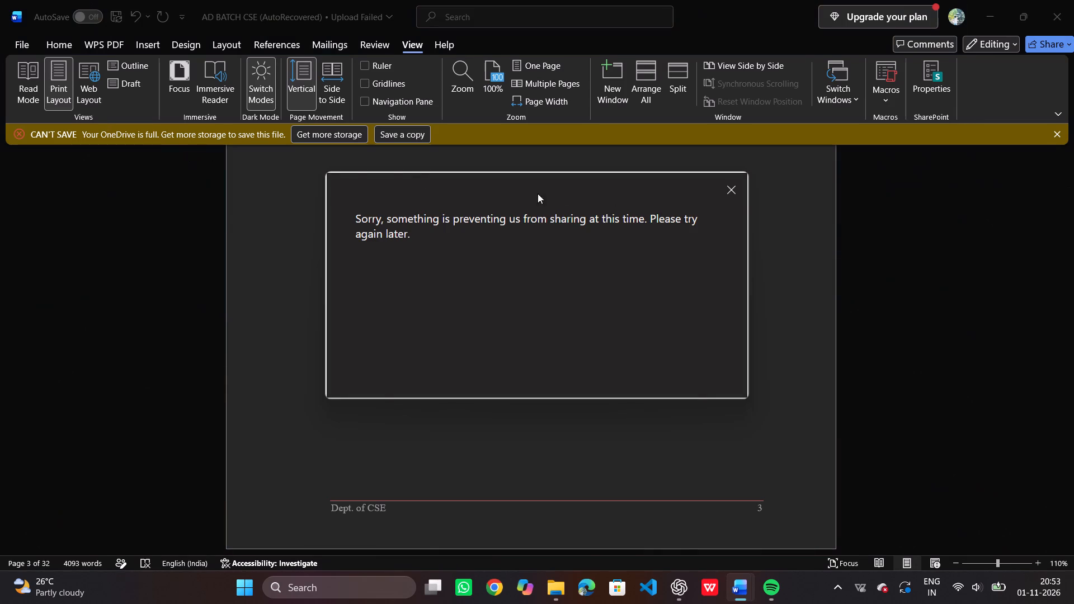
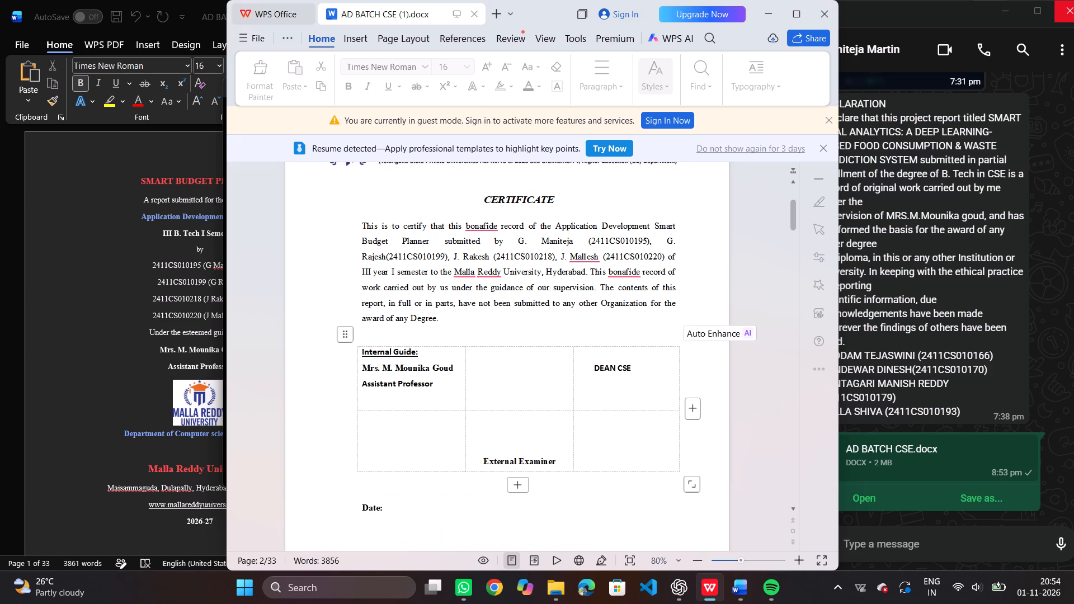
# Check the page layout of the AD BATCH CSE (1) copy from the certificate to the start of Chapter 1, closing the copy when finished.
pyautogui.scroll(-3, 673, 418)
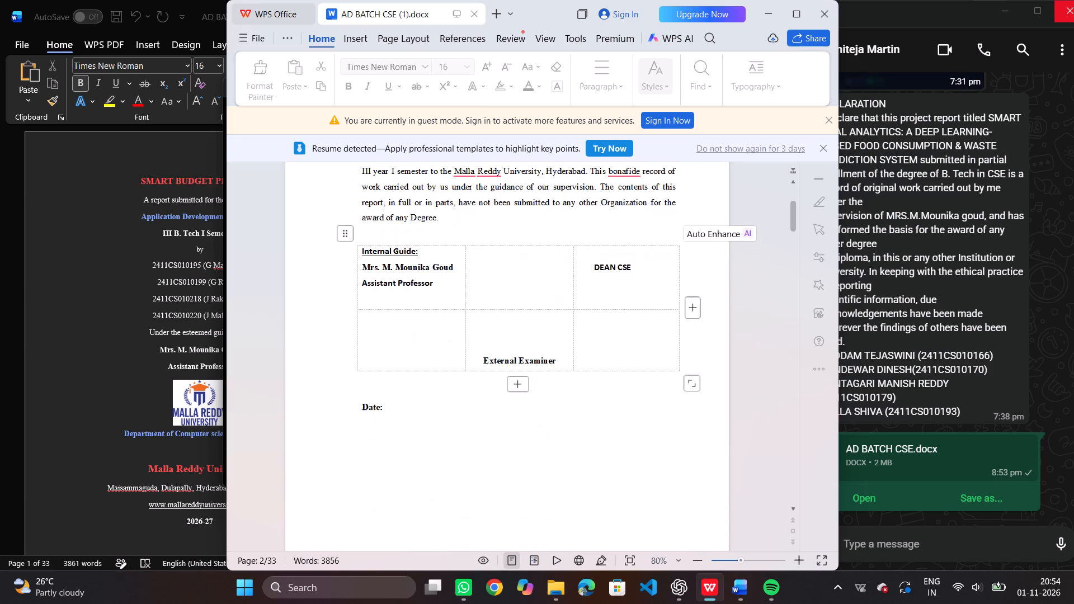
pyautogui.scroll(-7, 673, 418)
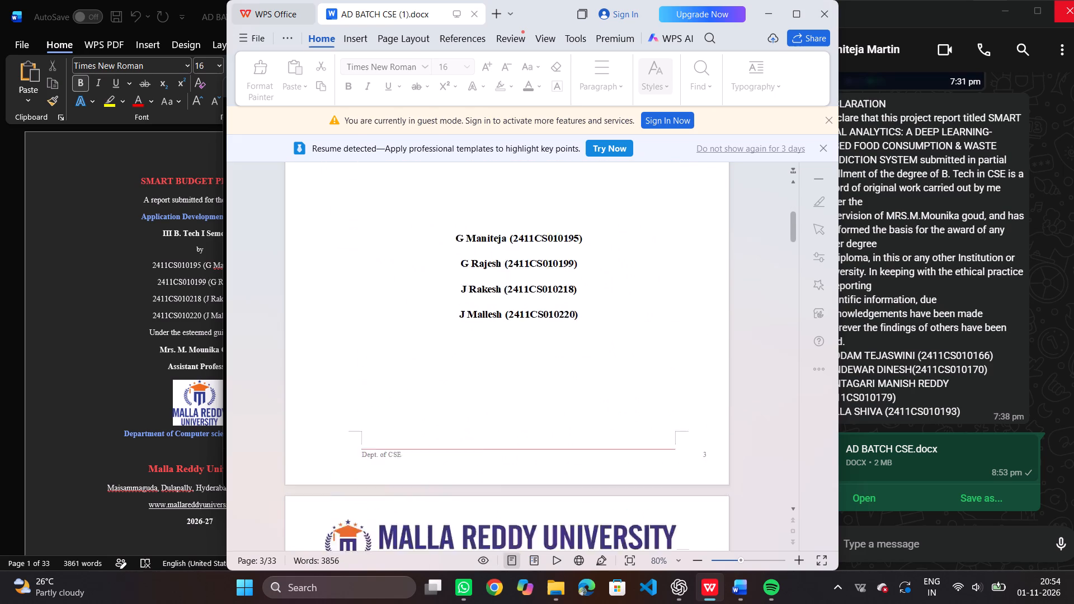
pyautogui.scroll(-8, 673, 418)
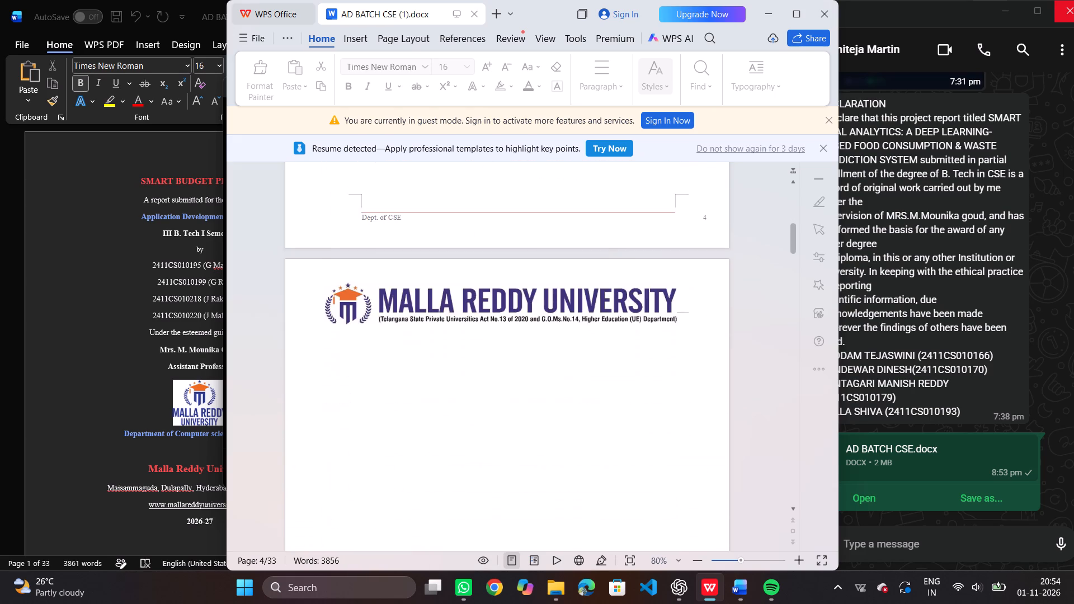
pyautogui.scroll(-4, 673, 418)
pyautogui.scroll(1, 673, 418)
pyautogui.scroll(-2, 673, 418)
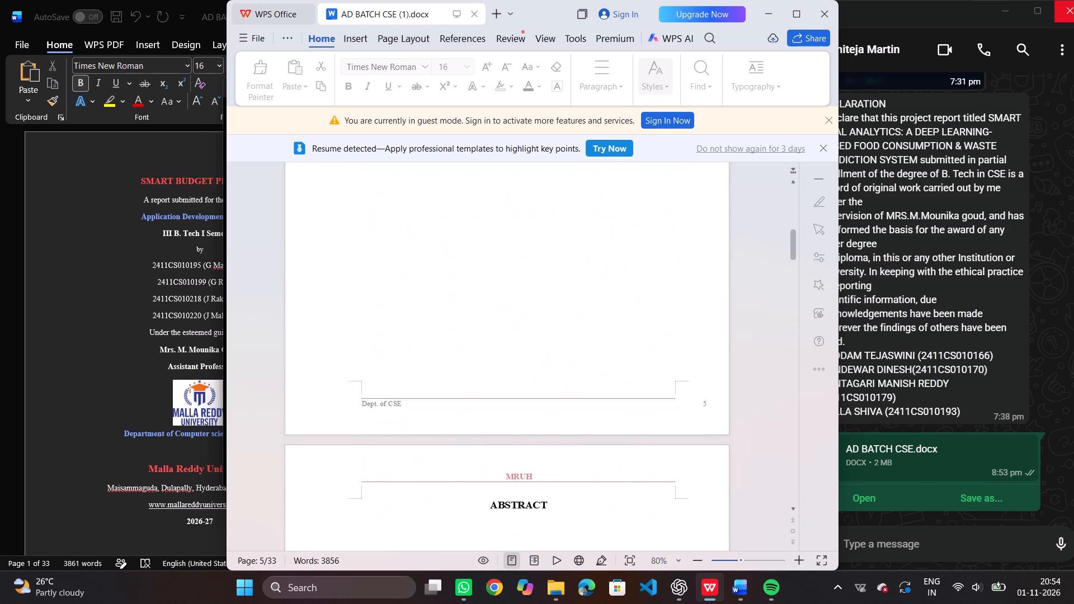
pyautogui.scroll(-9, 673, 418)
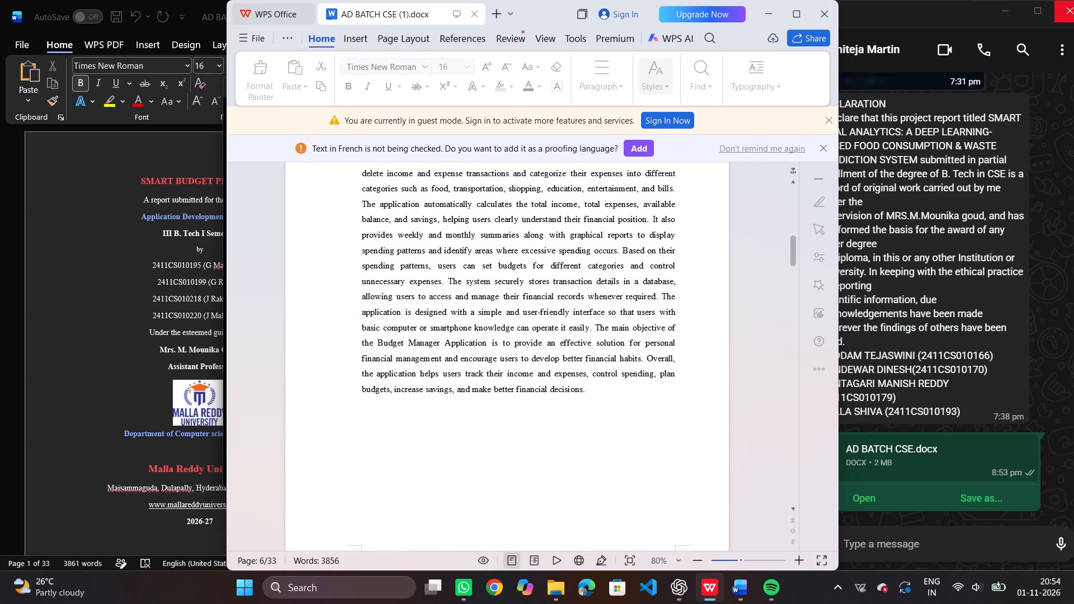
pyautogui.scroll(-8, 673, 418)
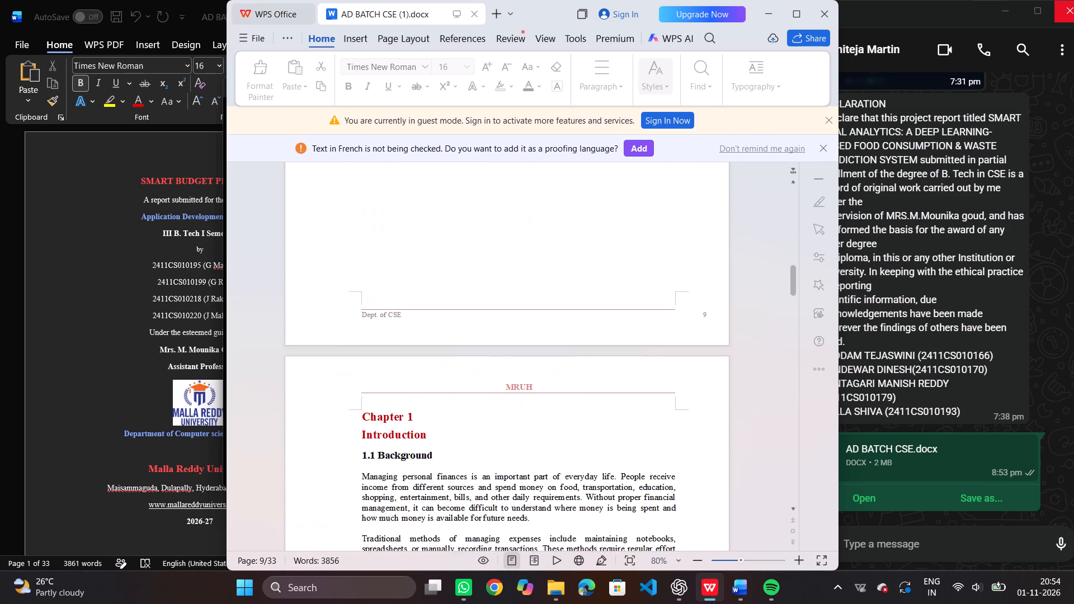
pyautogui.scroll(-2, 673, 418)
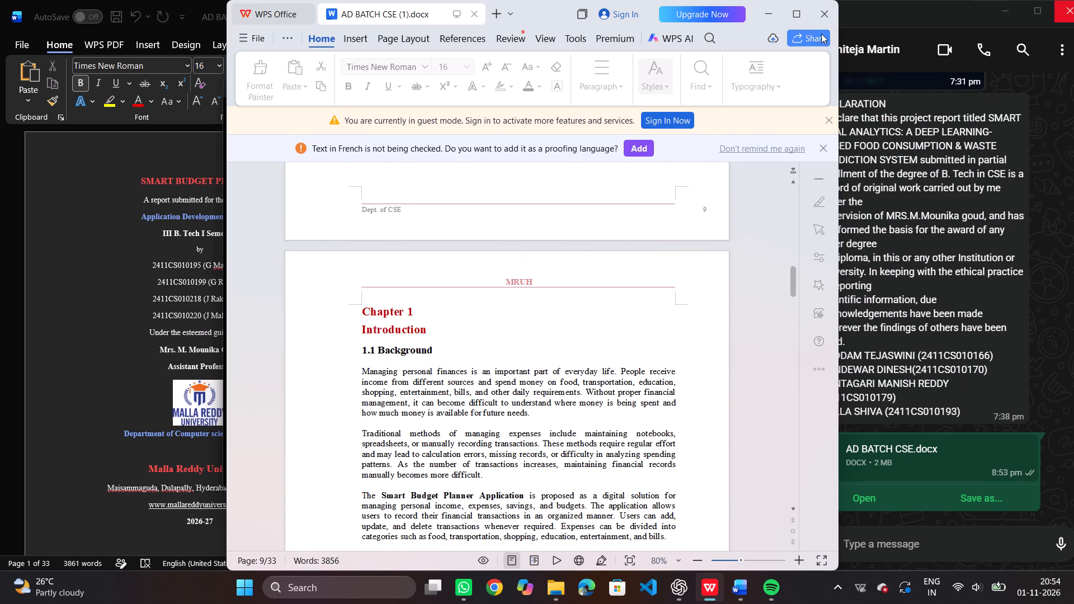
pyautogui.click(818, 19)
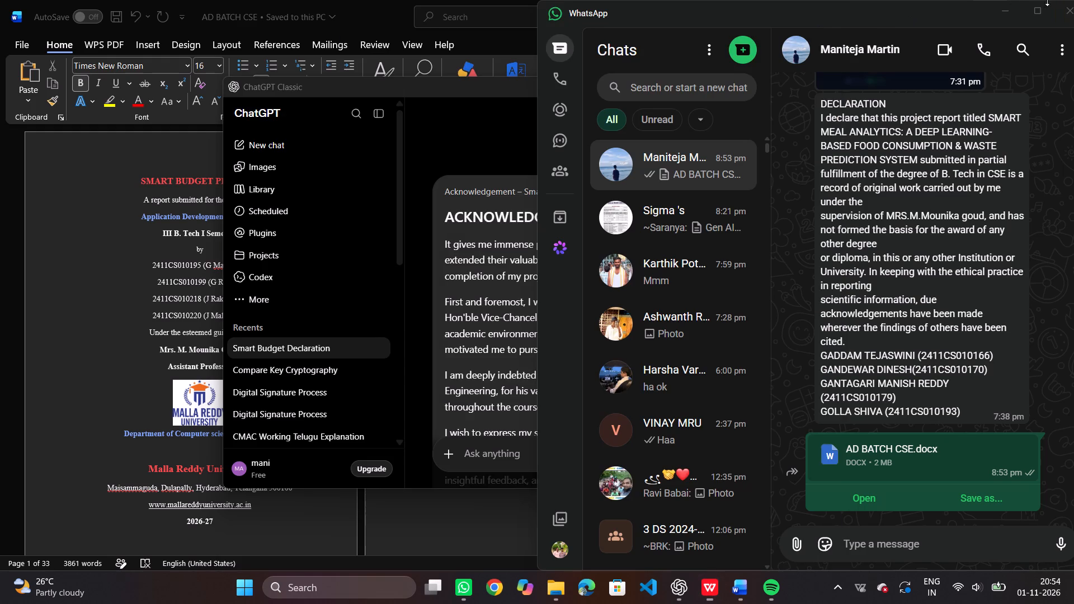
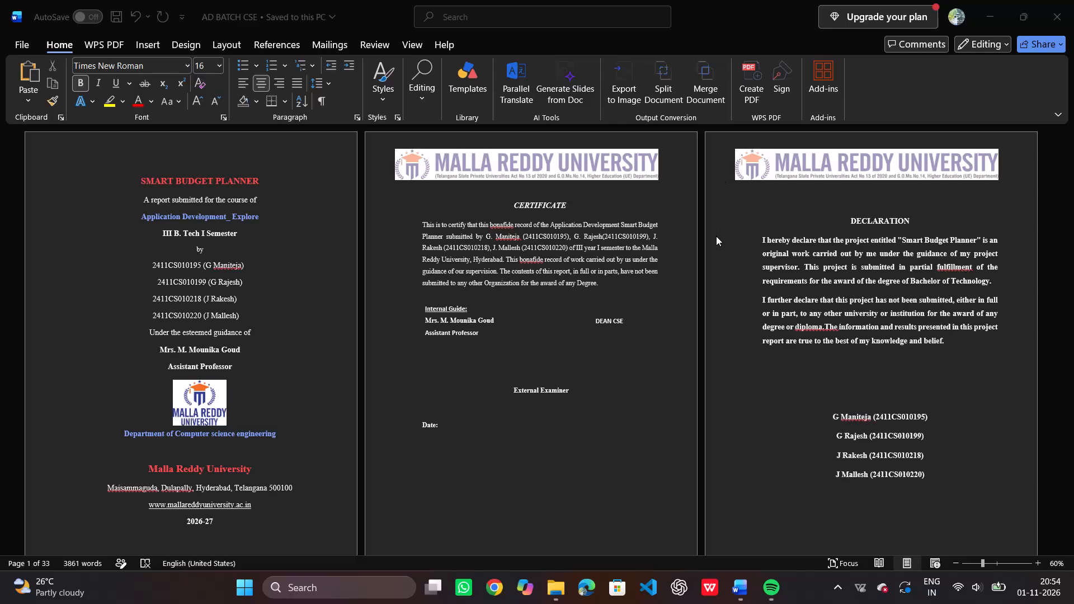
# Delete the table holding the internal guide, dean and external examiner entries on the certificate page.
pyautogui.scroll(-2, 716, 236)
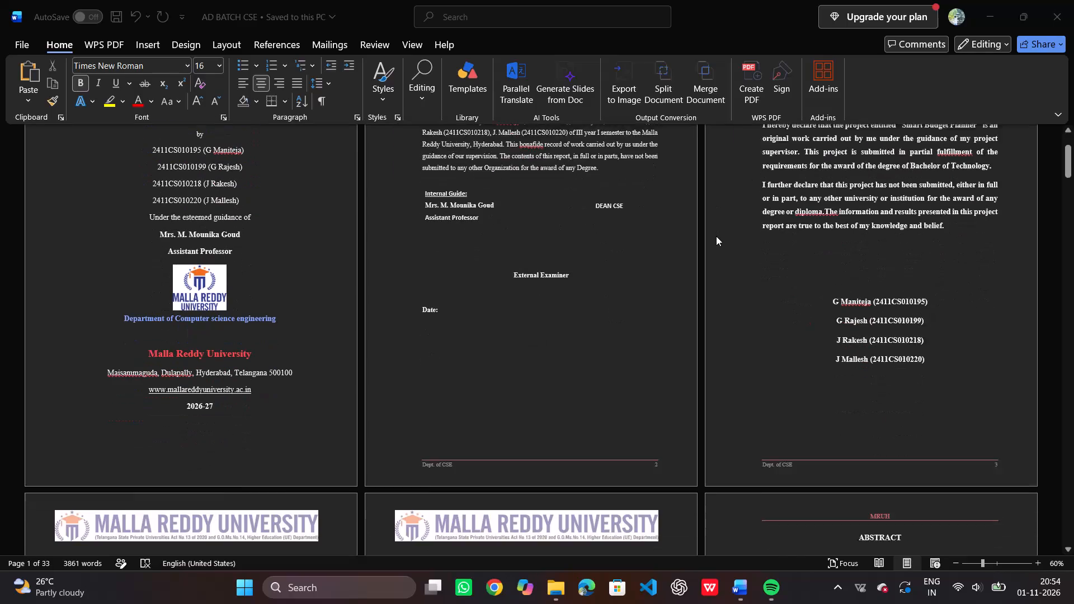
pyautogui.scroll(-1, 716, 236)
pyautogui.click(601, 200)
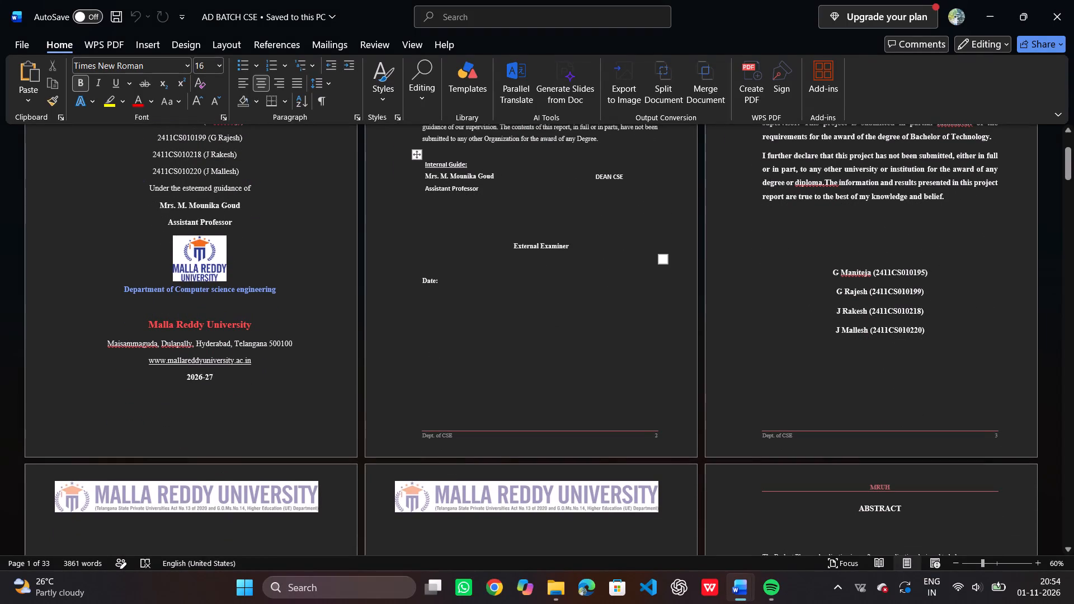
pyautogui.doubleClick(662, 263)
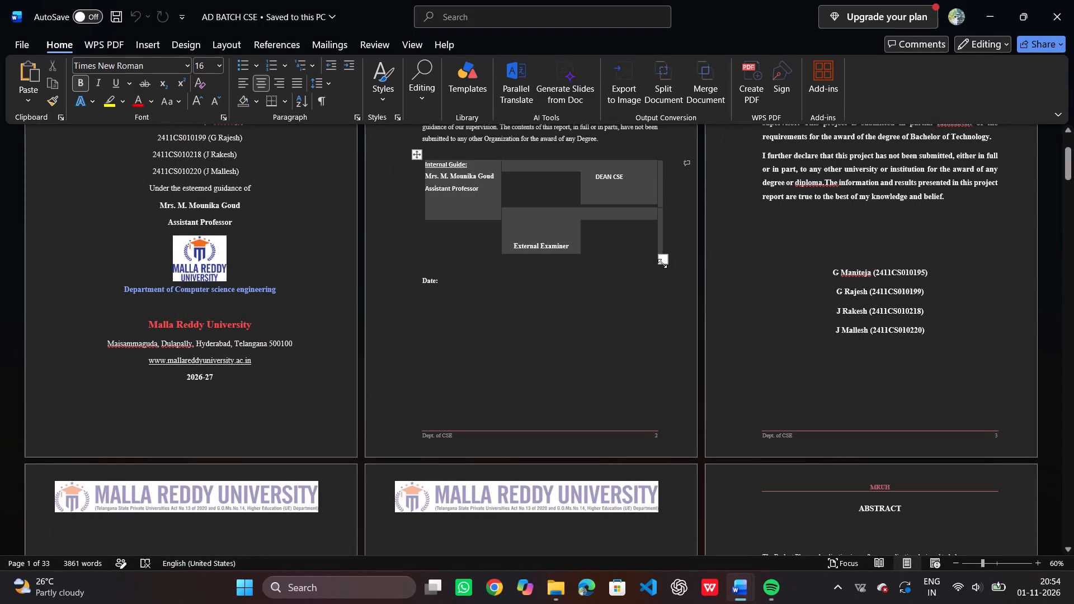
pyautogui.press('BackSpace')
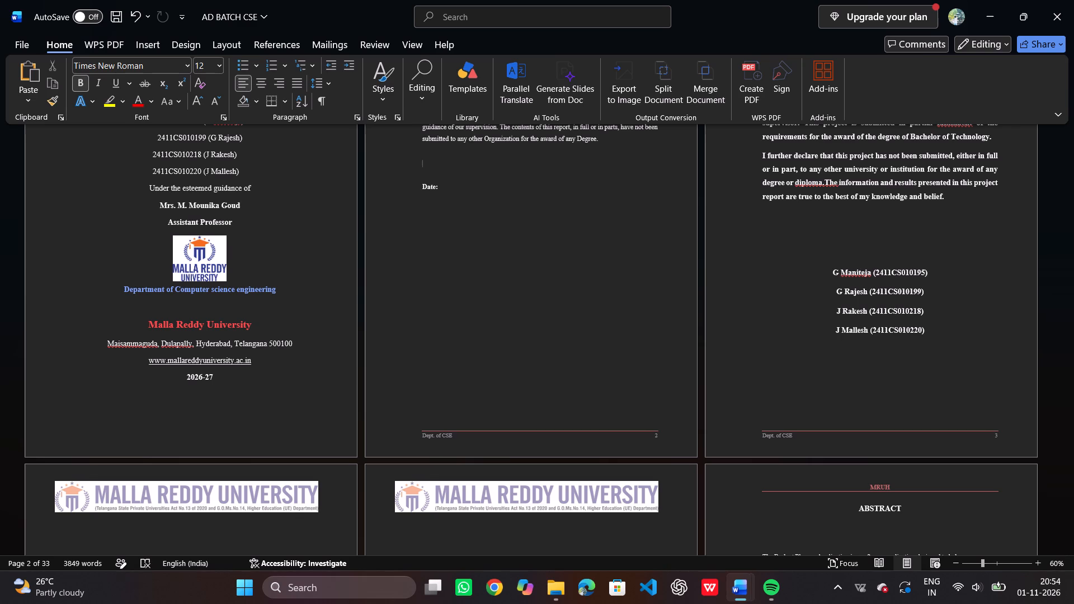
# Add the line "Internal guide" above "Date:" on the certificate page, with the guide's titled name on the line below.
pyautogui.press('Tab')
pyautogui.press('Return')
pyautogui.press('Return')
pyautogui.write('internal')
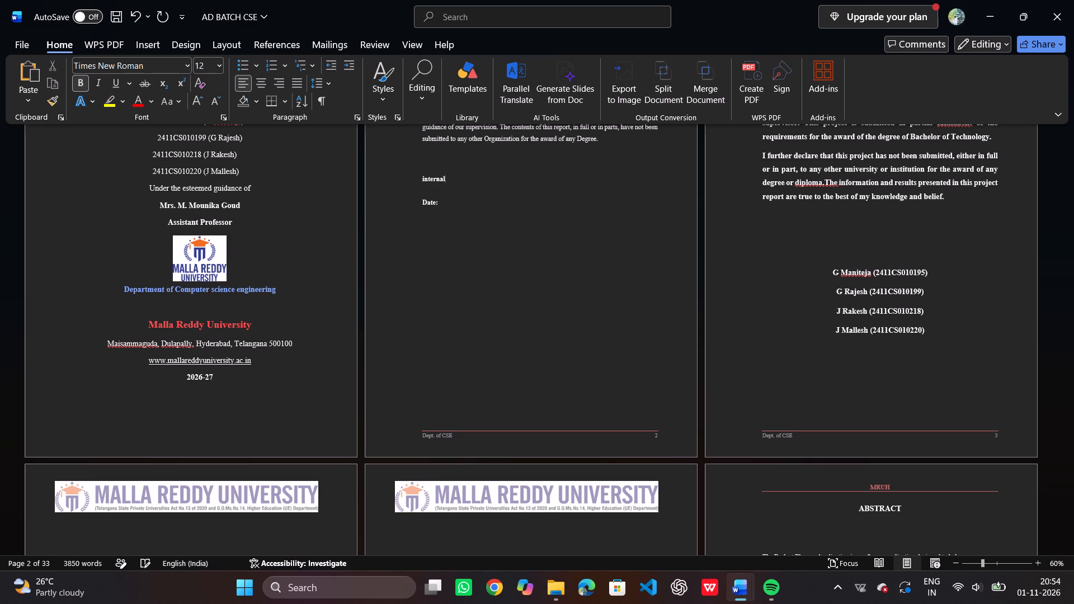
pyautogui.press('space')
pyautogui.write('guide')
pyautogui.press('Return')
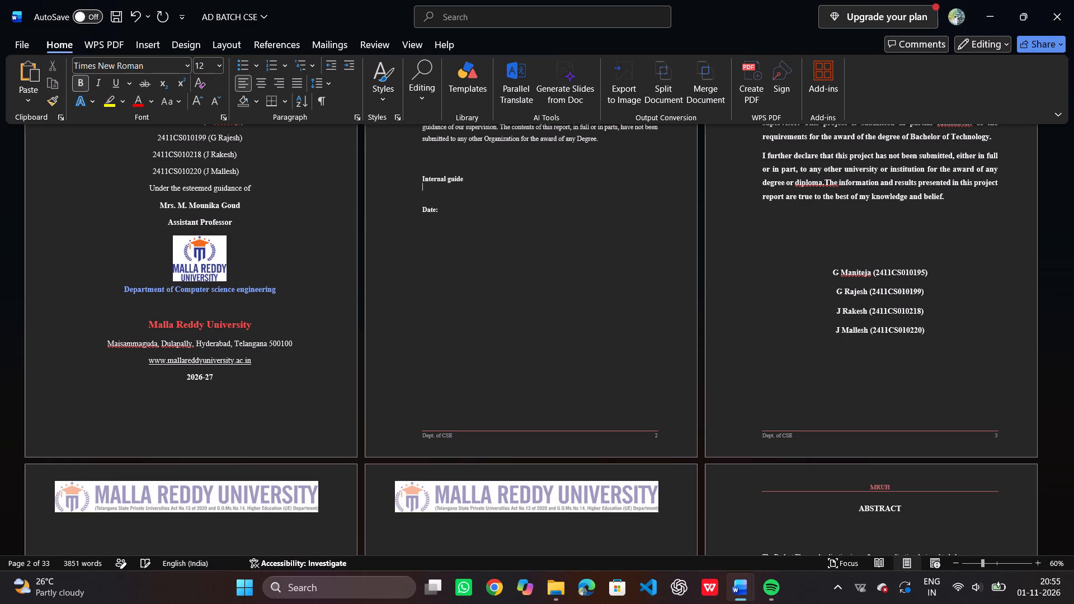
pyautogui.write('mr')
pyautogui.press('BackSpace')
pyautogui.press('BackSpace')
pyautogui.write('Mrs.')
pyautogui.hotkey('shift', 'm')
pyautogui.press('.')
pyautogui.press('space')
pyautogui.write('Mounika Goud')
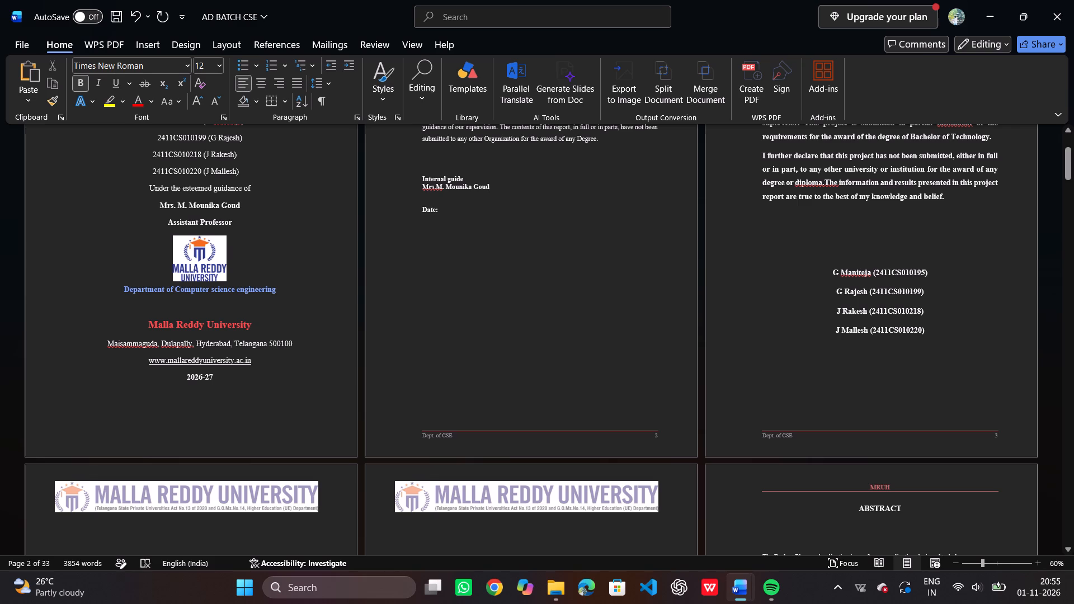
# Add "Dean" on the same line as the guide's name, spaced across toward the far side of the certificate page.
pyautogui.click(618, 200)
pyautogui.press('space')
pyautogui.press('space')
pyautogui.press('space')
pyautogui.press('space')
pyautogui.press('Tab')
pyautogui.press('Tab')
pyautogui.press('Tab')
pyautogui.press('Up')
pyautogui.press('Up')
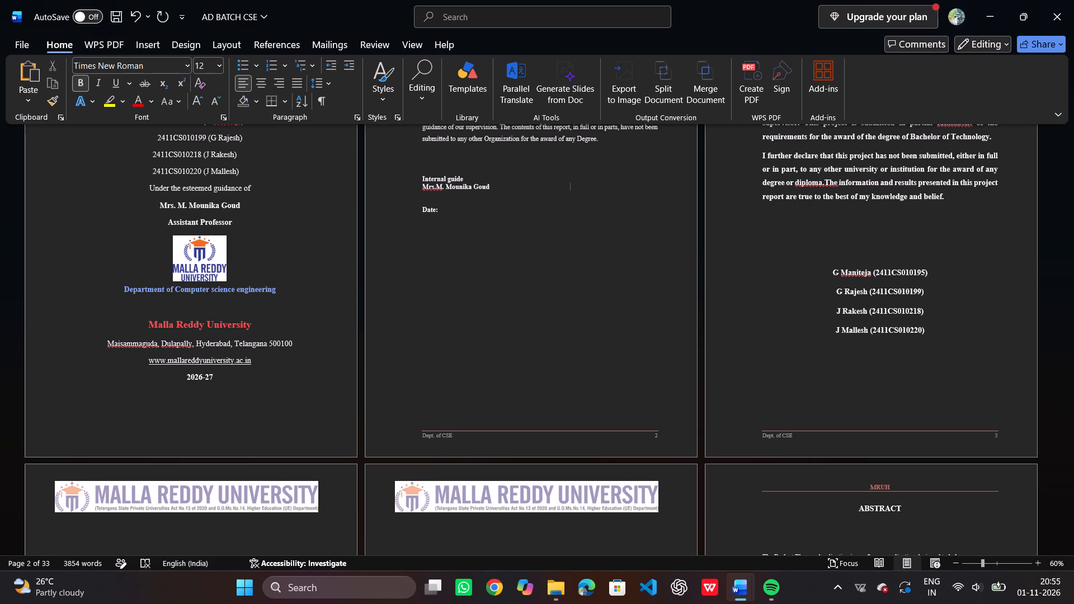
pyautogui.press('Tab')
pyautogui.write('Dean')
# Enter the dean's name with the "Dr." title on a new line, aligned beneath "Dean".
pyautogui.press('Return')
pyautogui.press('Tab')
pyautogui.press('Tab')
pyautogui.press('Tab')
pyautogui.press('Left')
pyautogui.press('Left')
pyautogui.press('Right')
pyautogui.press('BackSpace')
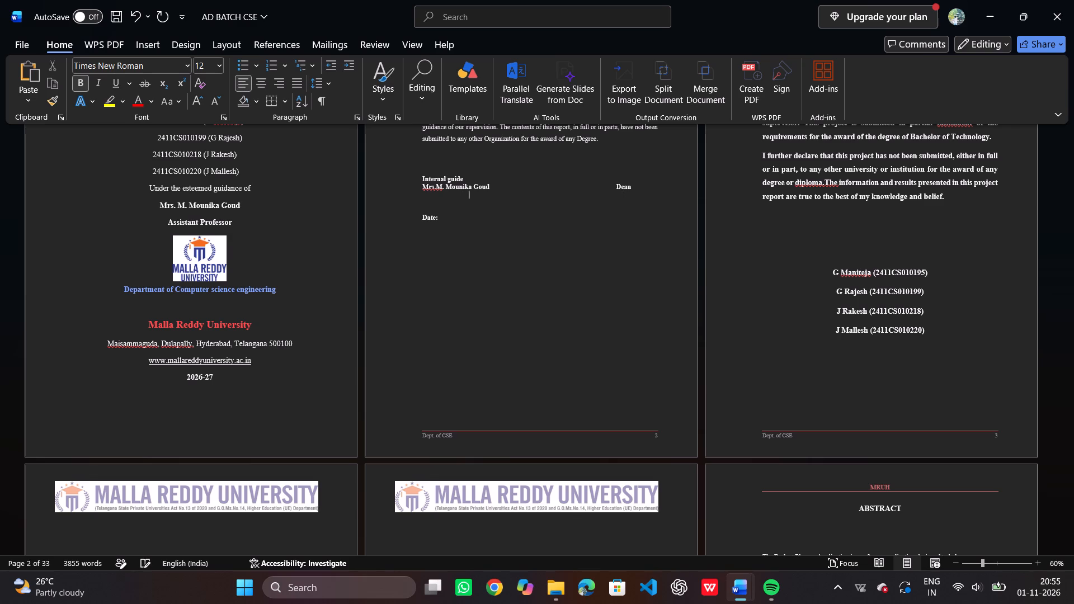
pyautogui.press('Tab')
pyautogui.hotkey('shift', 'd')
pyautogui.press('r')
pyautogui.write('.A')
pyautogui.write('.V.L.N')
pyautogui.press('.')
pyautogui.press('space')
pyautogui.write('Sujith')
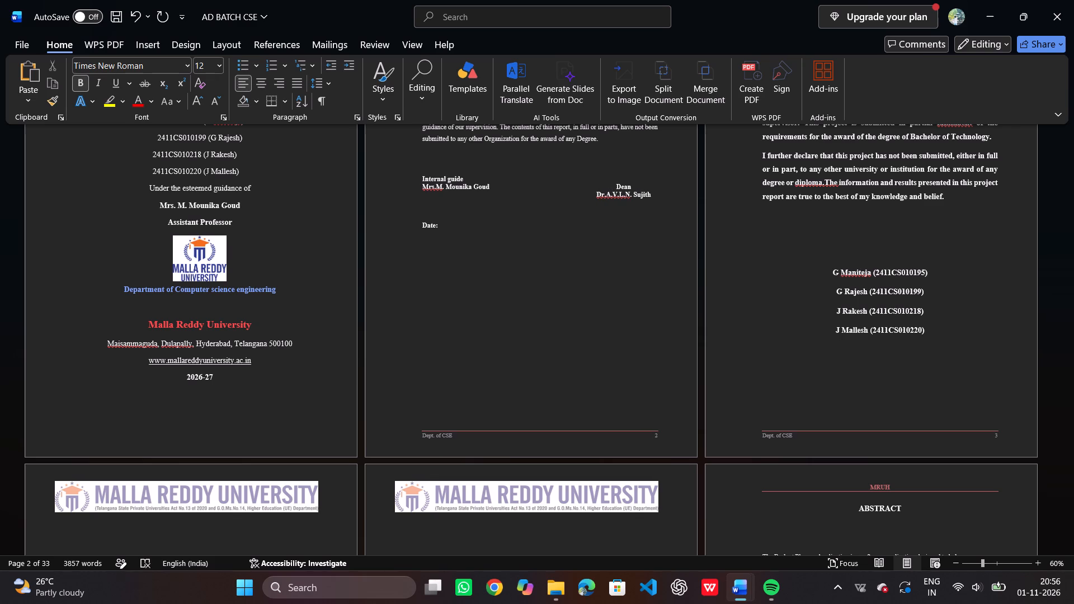
# Delete the second of the two blank letterhead pages between the declaration and the abstract.
pyautogui.scroll(2, 637, 272)
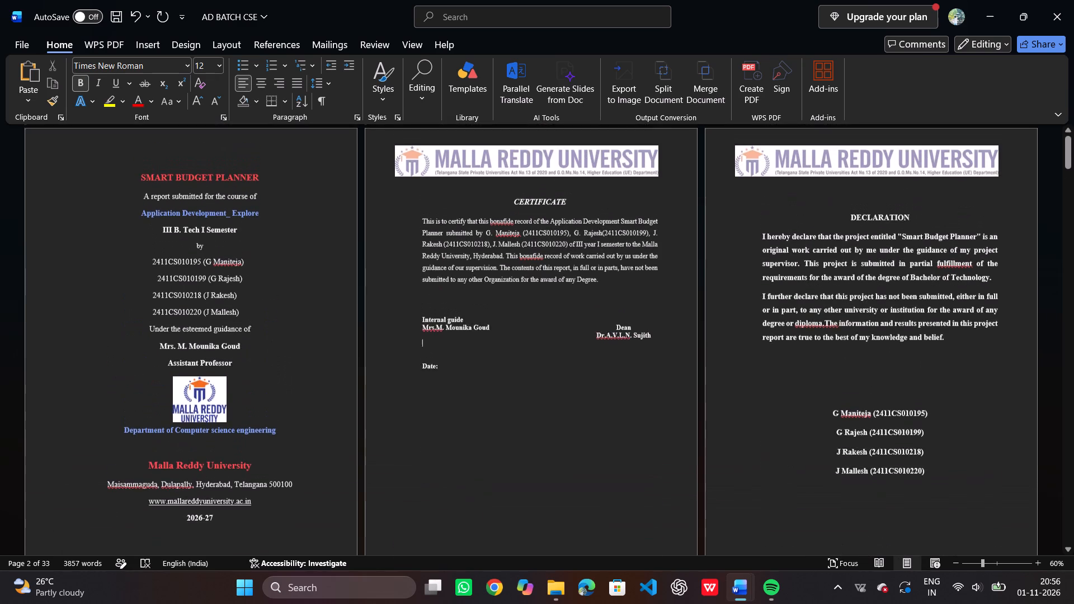
pyautogui.scroll(-4, 637, 272)
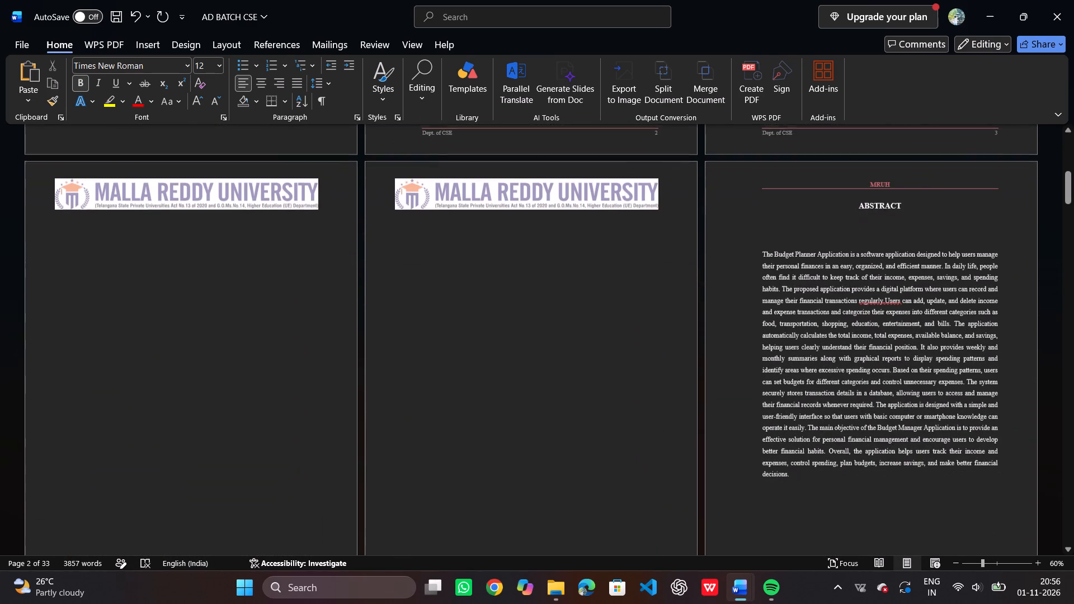
pyautogui.click(637, 272)
pyautogui.press('BackSpace')
pyautogui.press('BackSpace')
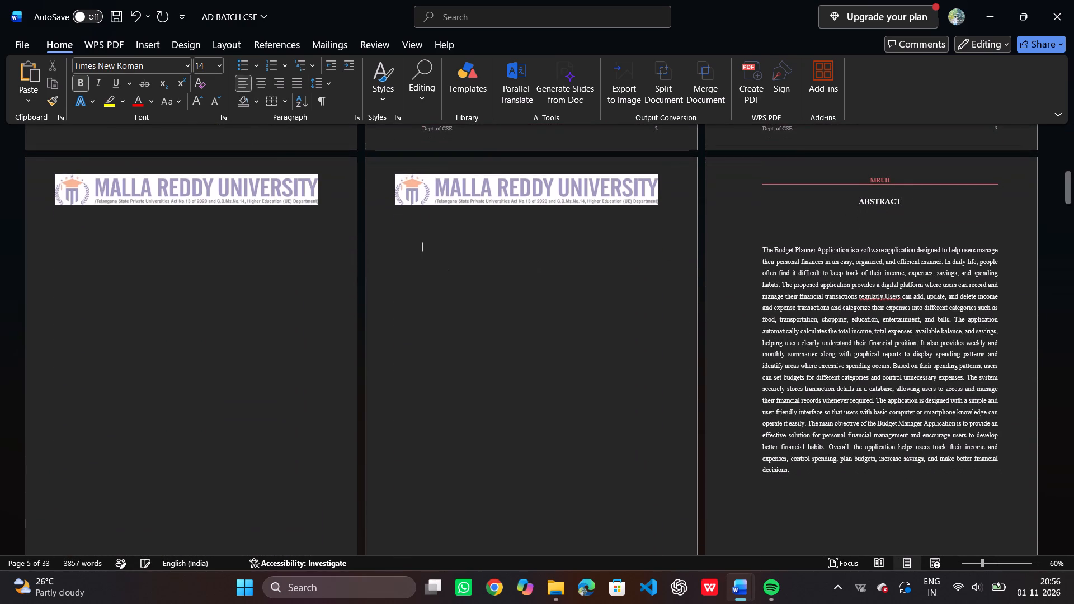
pyautogui.press('BackSpace')
pyautogui.press('BackSpace')
pyautogui.press('BackSpace')
pyautogui.press('BackSpace')
pyautogui.press('BackSpace')
pyautogui.press('BackSpace')
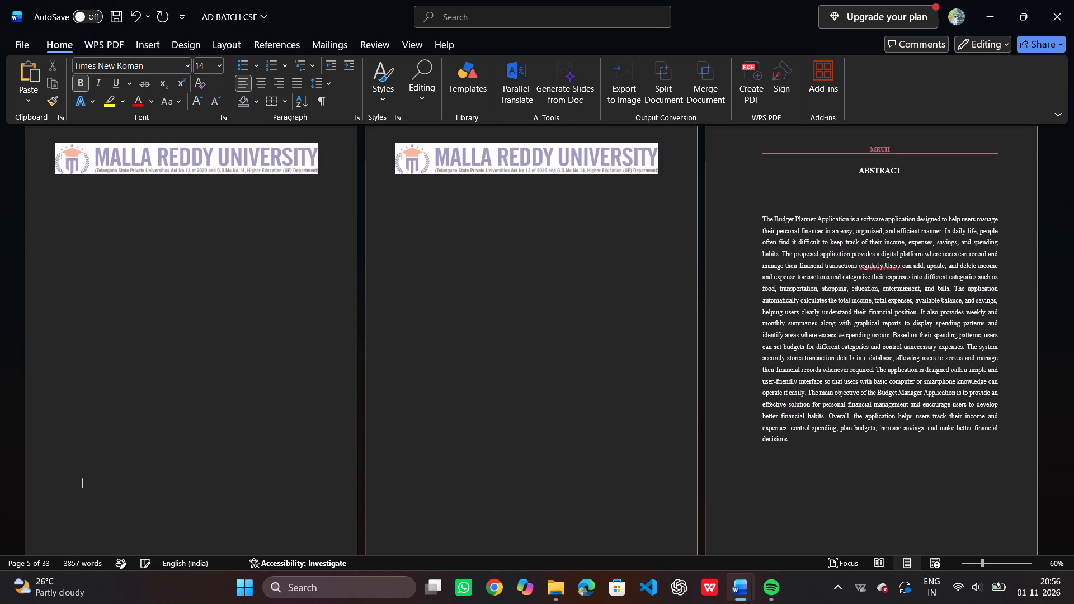
pyautogui.press('BackSpace')
pyautogui.press('BackSpace')
pyautogui.press('BackSpace')
pyautogui.press('BackSpace')
pyautogui.press('BackSpace')
pyautogui.press('BackSpace')
pyautogui.press('BackSpace')
pyautogui.press('BackSpace')
pyautogui.press('BackSpace')
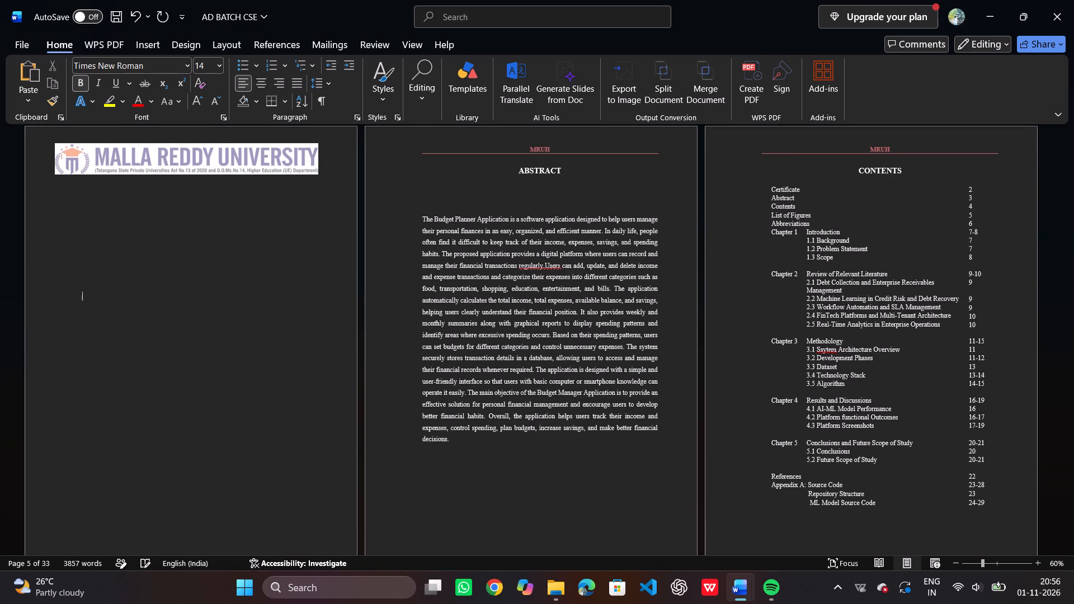
pyautogui.press('BackSpace')
pyautogui.press('BackSpace')
pyautogui.press('BackSpace')
pyautogui.press('BackSpace')
pyautogui.press('BackSpace')
pyautogui.press('BackSpace')
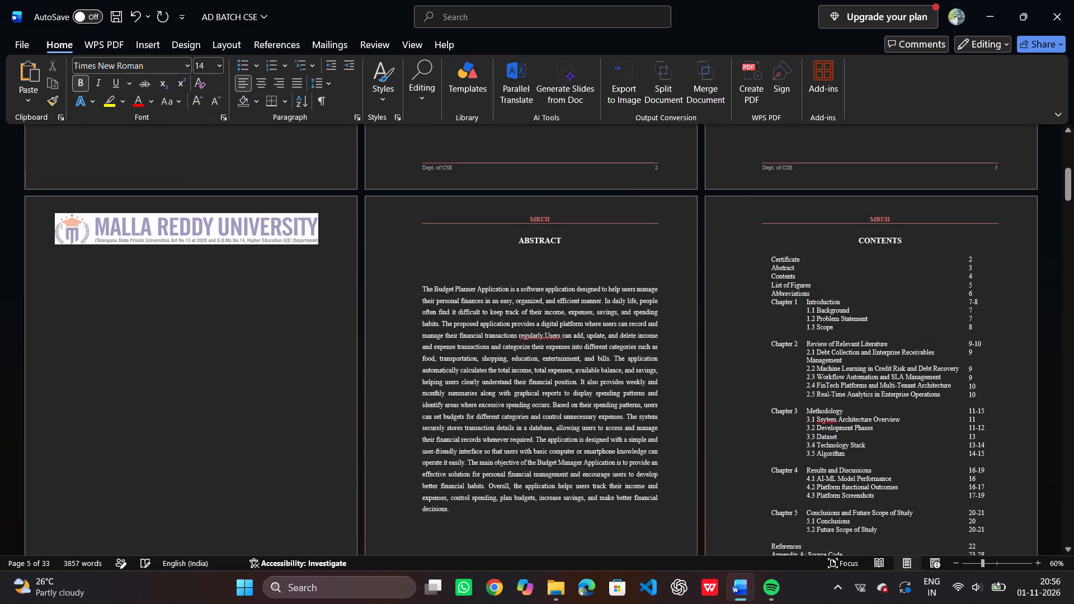
pyautogui.press('BackSpace')
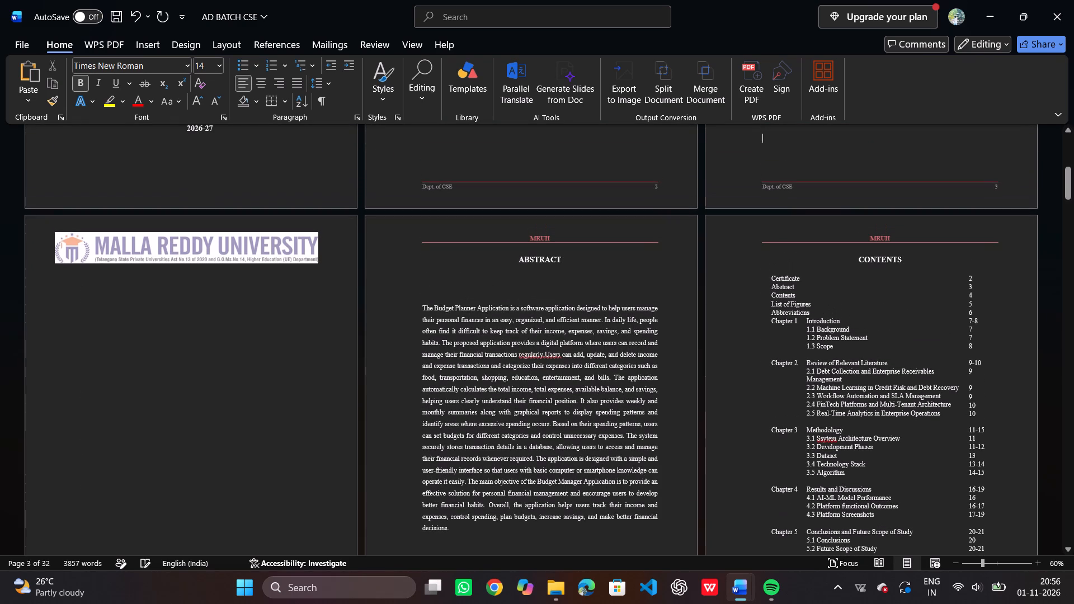
# Delete the remaining blank letterhead page so the abstract directly follows the declaration page.
pyautogui.click(314, 375)
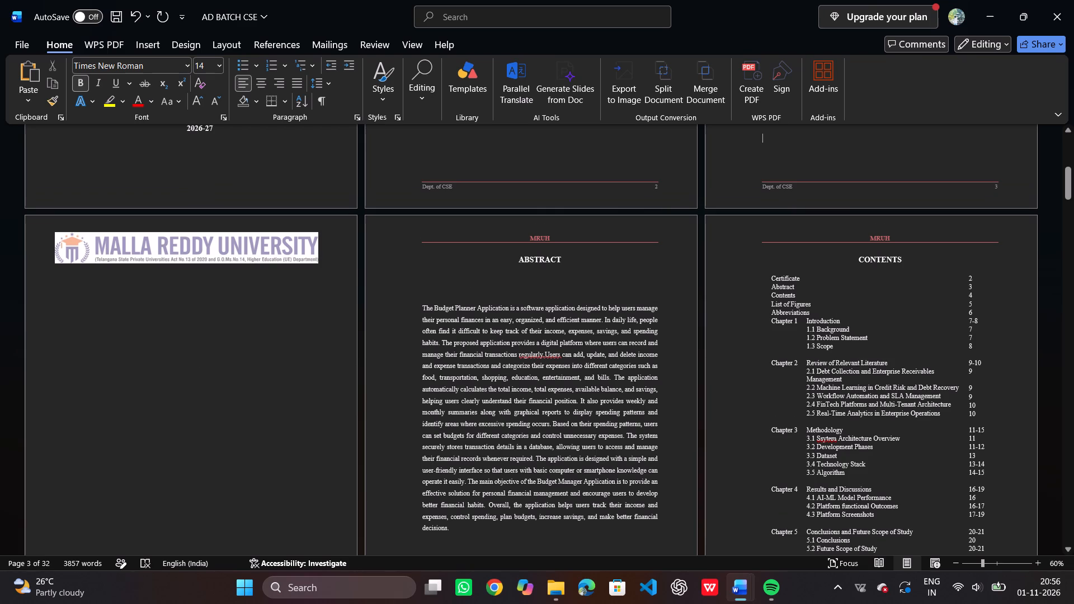
pyautogui.click(314, 375)
pyautogui.press('BackSpace')
pyautogui.press('BackSpace')
pyautogui.press('BackSpace')
pyautogui.press('BackSpace')
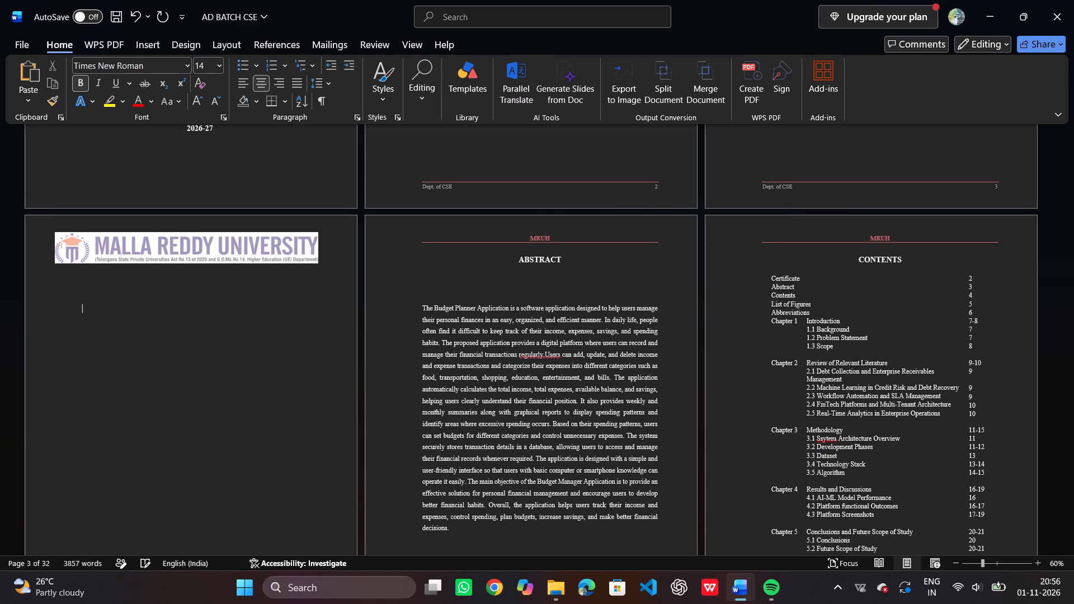
pyautogui.scroll(-1, 280, 365)
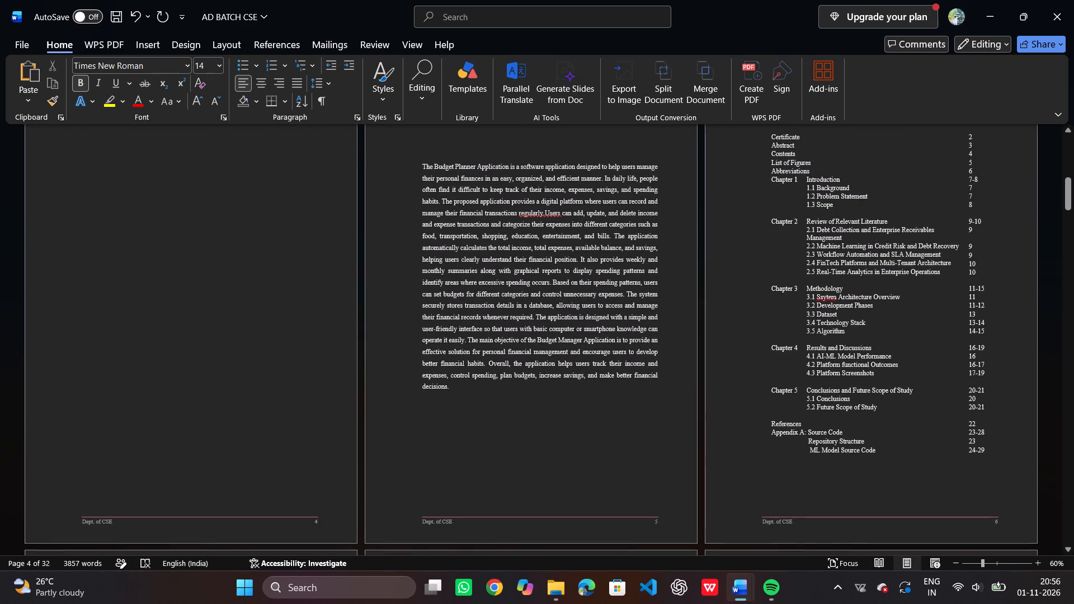
pyautogui.click(218, 433)
pyautogui.click(197, 457)
pyautogui.press('BackSpace')
pyautogui.press('BackSpace')
pyautogui.press('BackSpace')
pyautogui.press('BackSpace')
pyautogui.press('BackSpace')
pyautogui.press('BackSpace')
pyautogui.press('BackSpace')
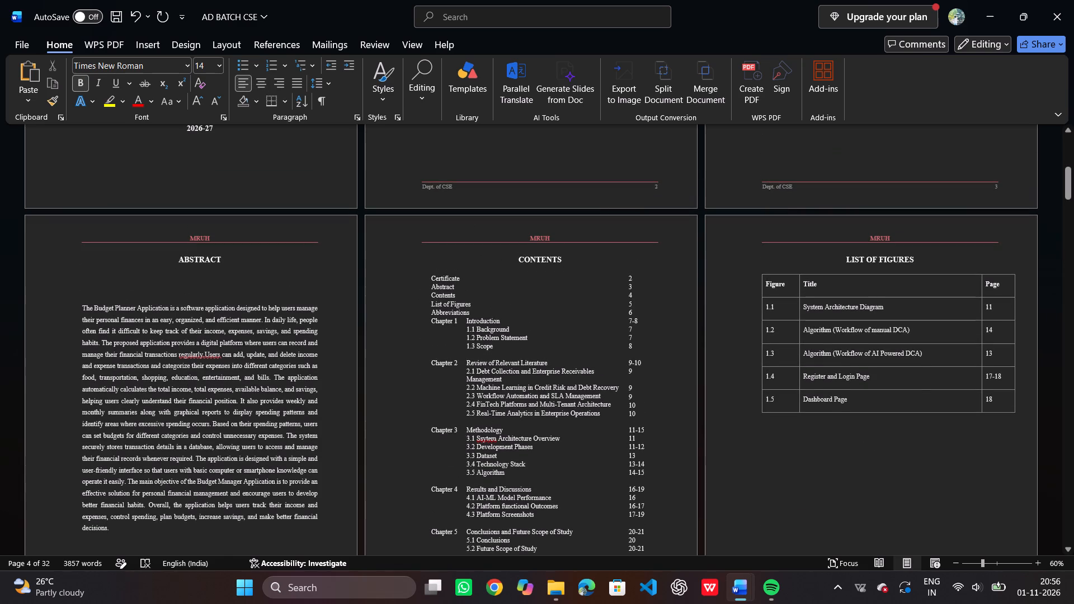
# Start a new empty line below the abstract's last paragraph, which ends with "decisions.".
pyautogui.scroll(2, 197, 457)
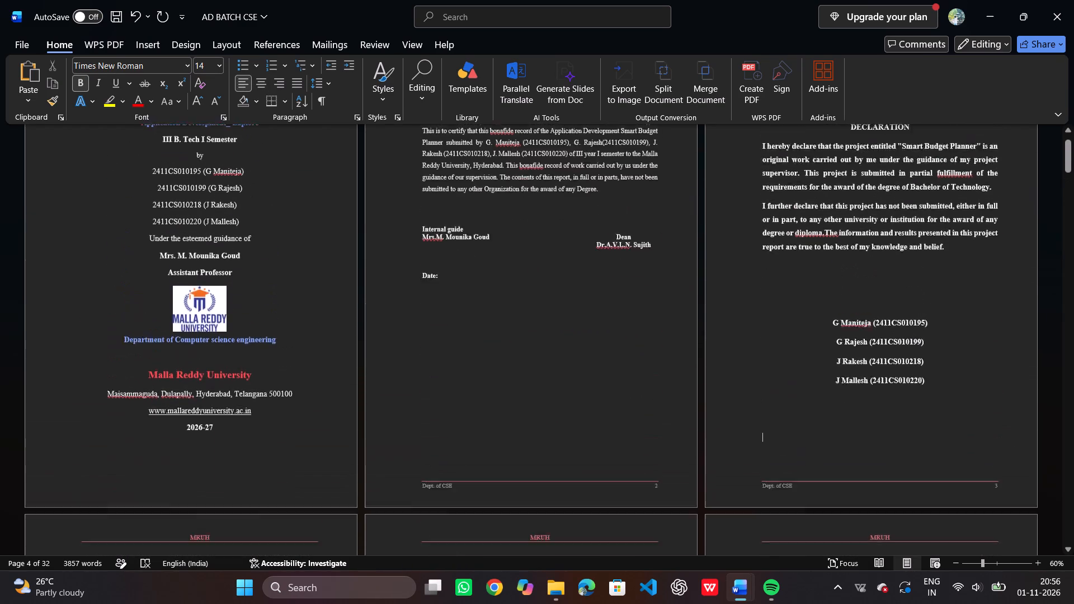
pyautogui.scroll(1, 197, 457)
pyautogui.scroll(-2, 197, 457)
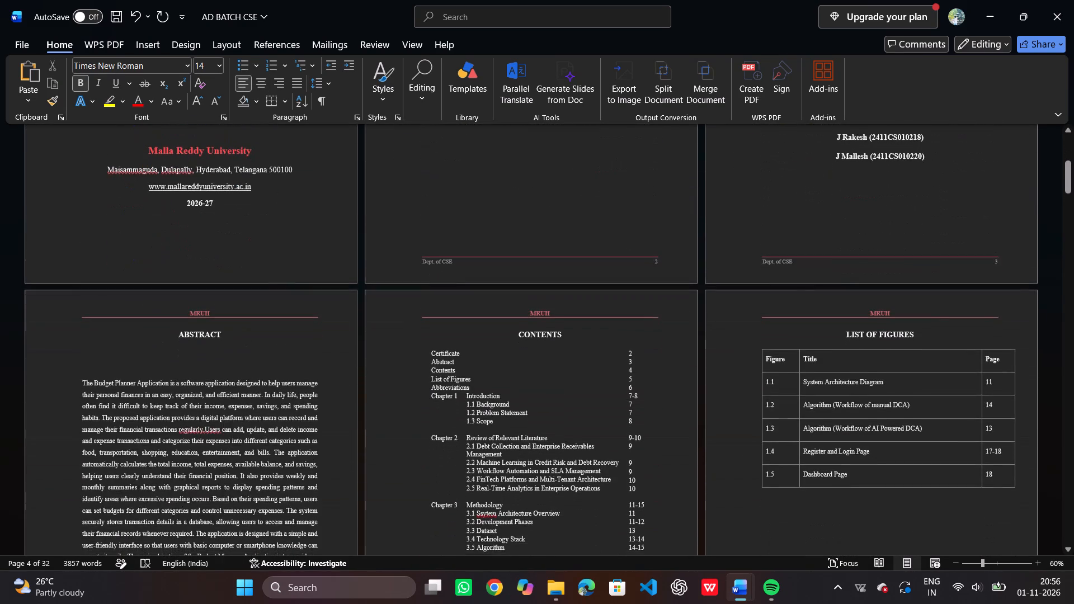
pyautogui.scroll(-4, 197, 457)
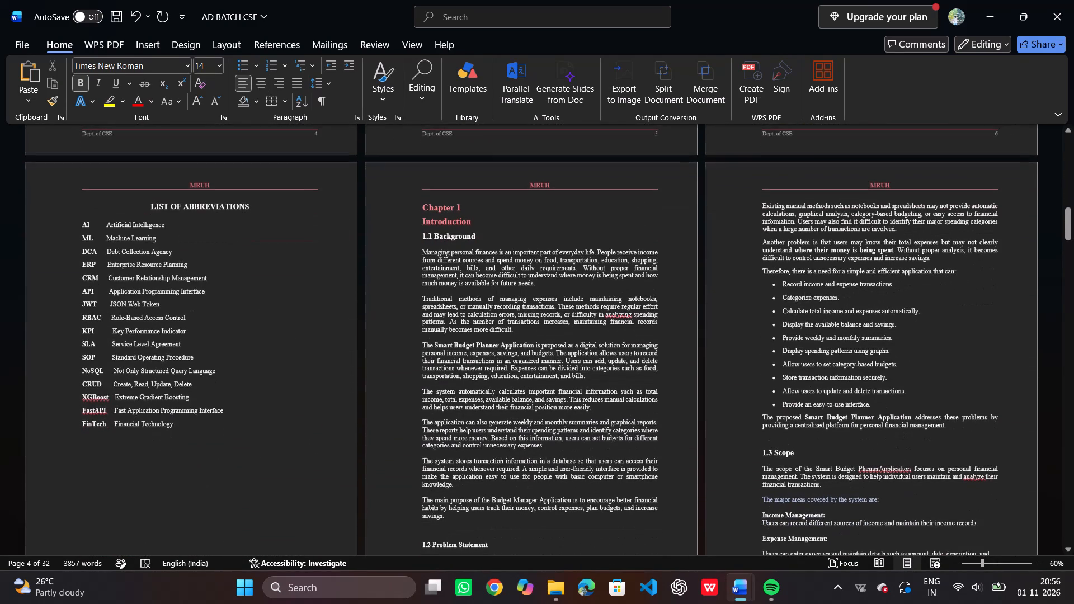
pyautogui.scroll(2, 197, 457)
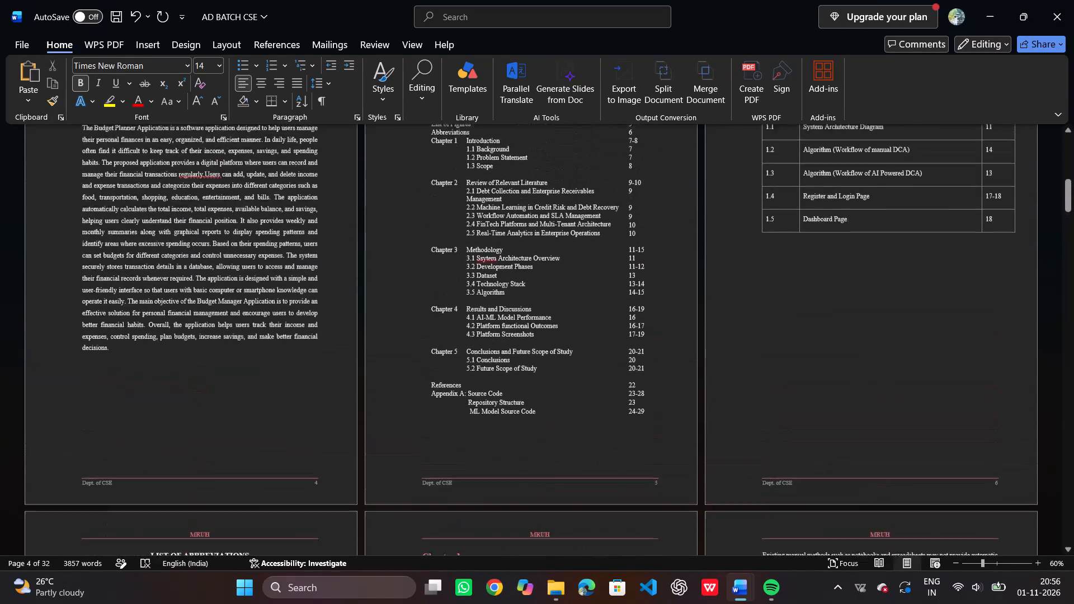
pyautogui.scroll(2, 197, 457)
pyautogui.click(134, 482)
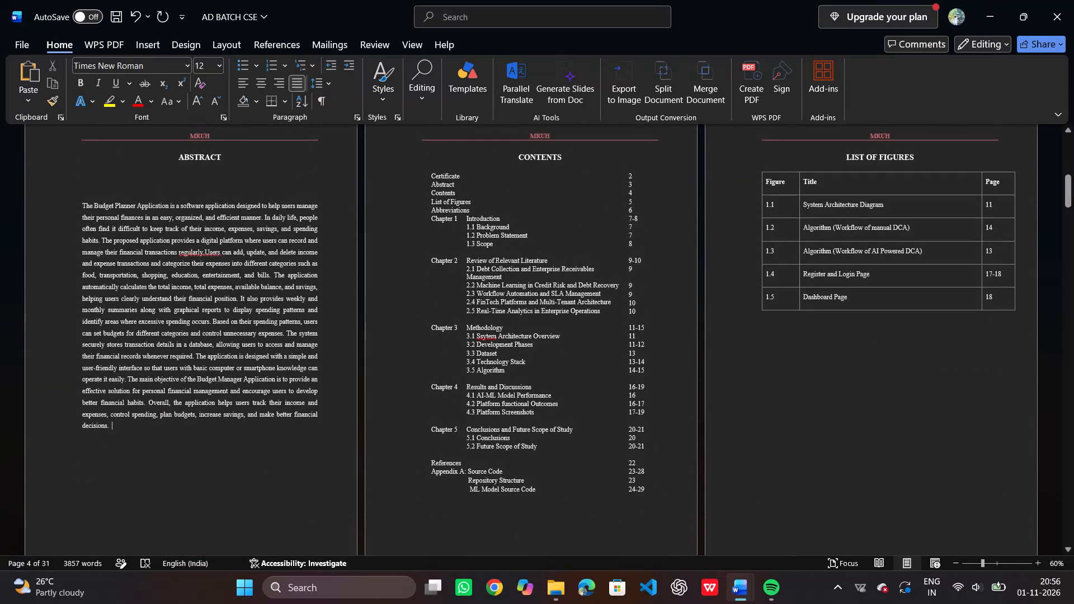
pyautogui.press('Return')
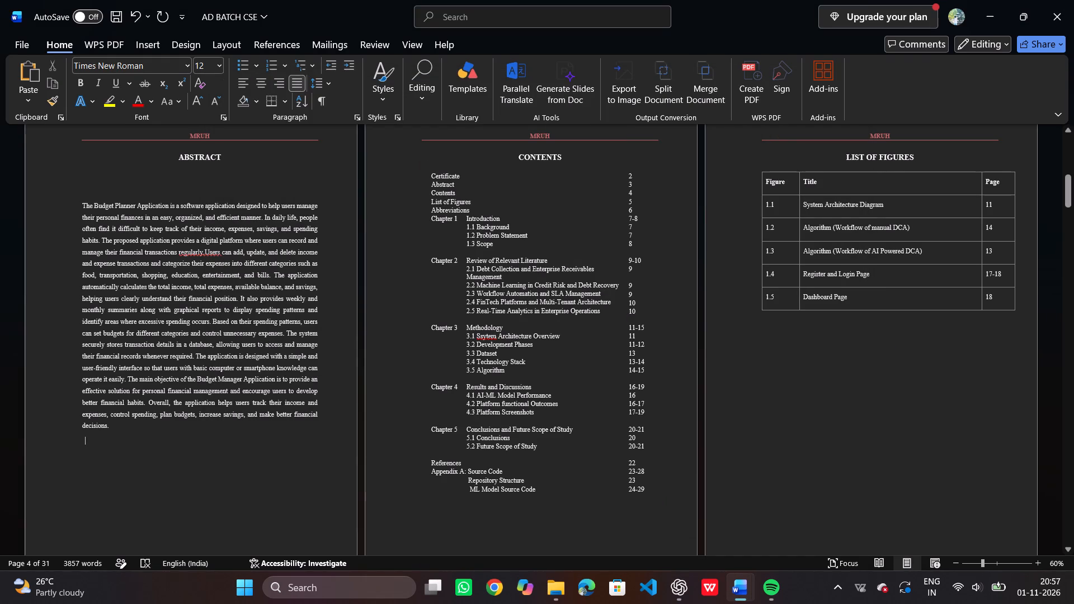
pyautogui.hotkey('ctrl', 'v')
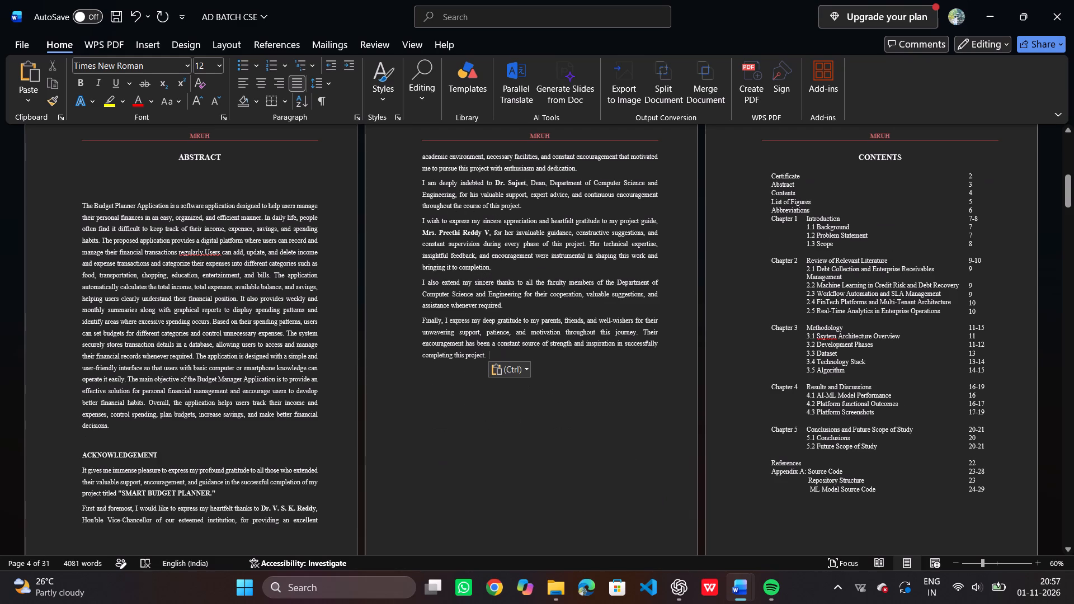
# Insert blank lines before the "ACKNOWLEDGEMENT" heading to move the whole acknowledgement onto the page after the abstract.
pyautogui.click(83, 451)
pyautogui.press('Return')
pyautogui.press('Return')
pyautogui.press('Return')
pyautogui.press('Return')
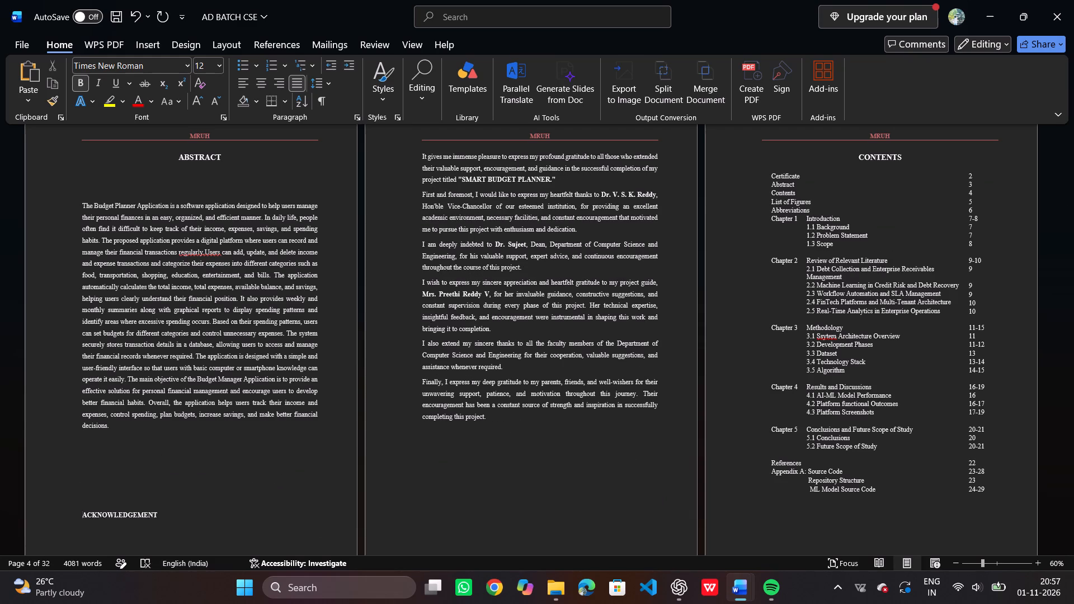
pyautogui.press('Return')
pyautogui.press('Return')
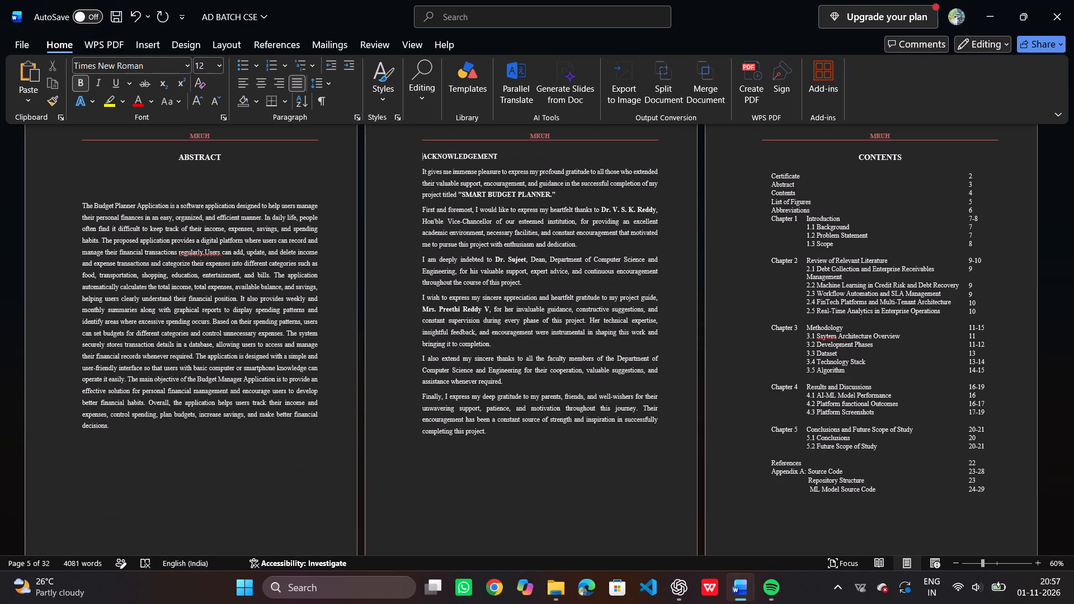
# Indent the "ACKNOWLEDGEMENT" heading with four tab stops so it sits near the centre of its line.
pyautogui.press('Tab')
pyautogui.press('Tab')
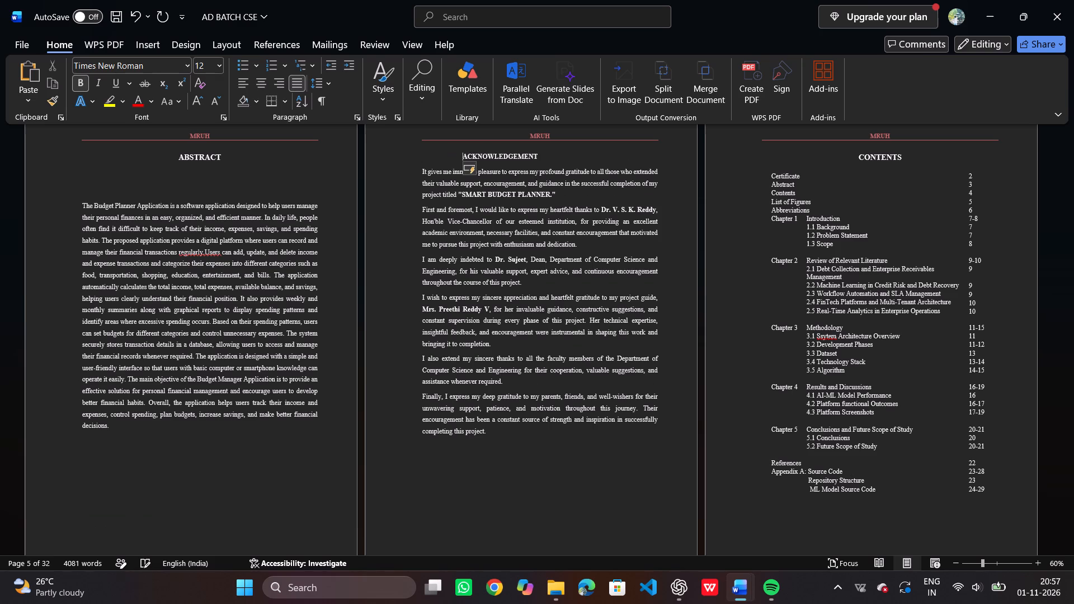
pyautogui.press('Tab')
pyautogui.press('Tab')
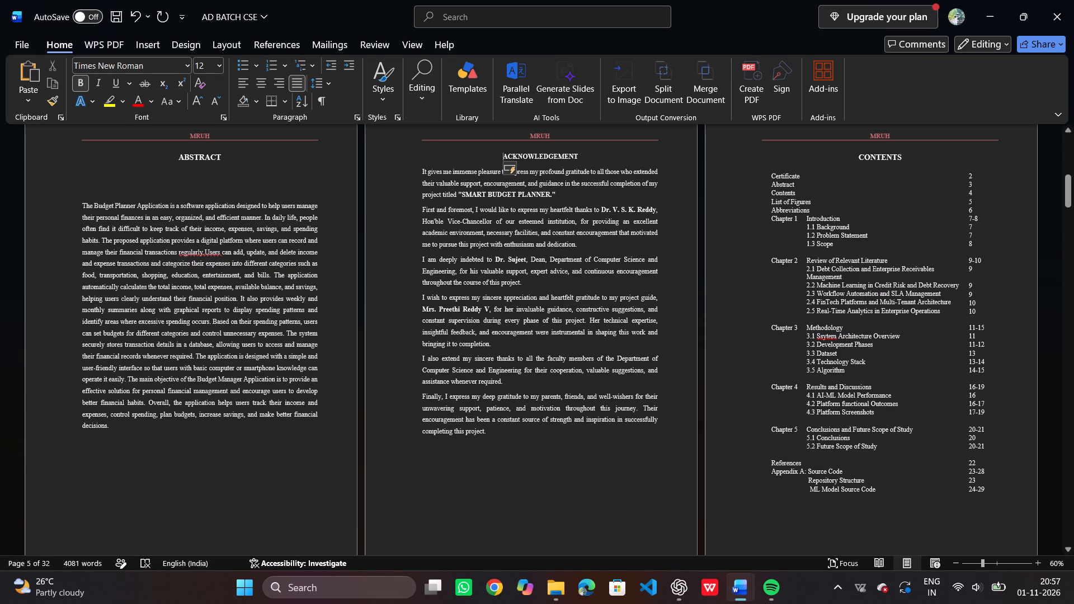
# Merge the acknowledgement paragraphs starting "I am deeply indebted", "I wish to express" and "I also extend" into the paragraph before each.
pyautogui.scroll(-1, 508, 479)
pyautogui.click(504, 433)
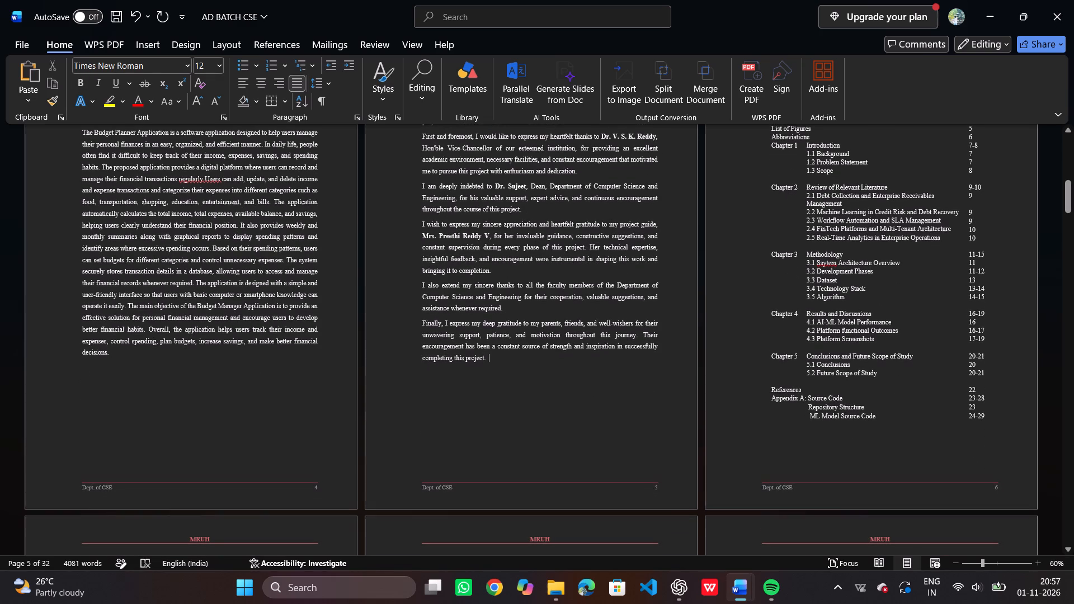
pyautogui.click(421, 286)
pyautogui.press('BackSpace')
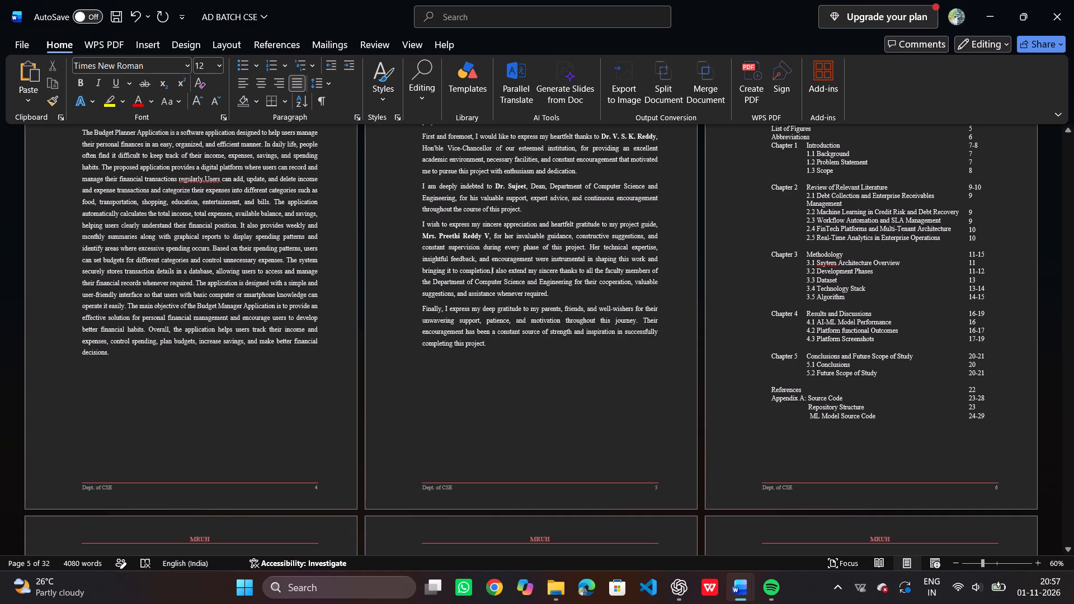
pyautogui.click(422, 224)
pyautogui.press('BackSpace')
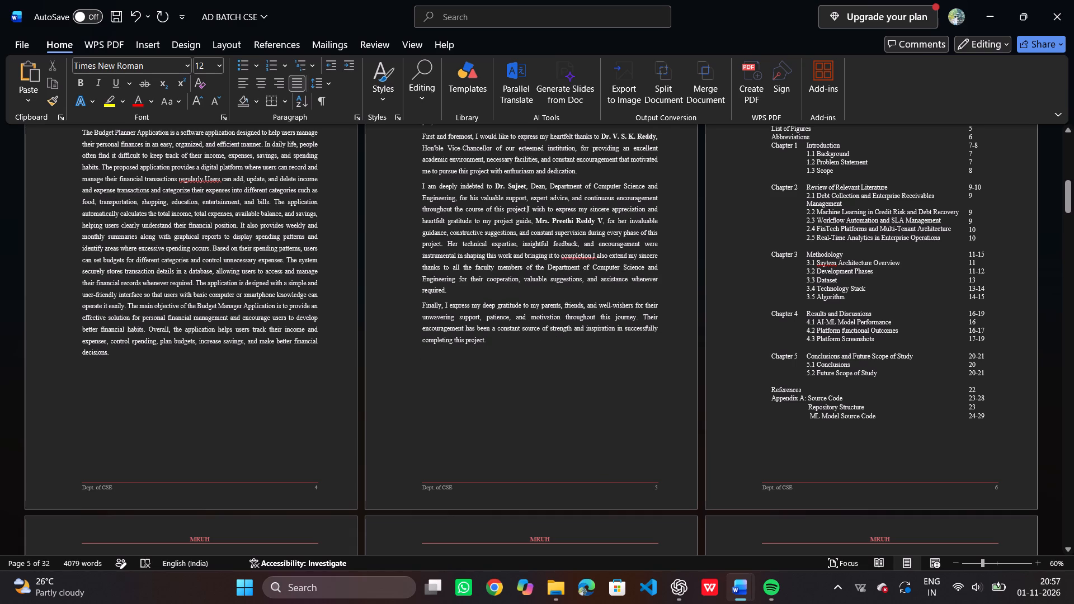
pyautogui.click(418, 183)
pyautogui.press('BackSpace')
# Copy the list of four students with their roll numbers from the end of the declaration page.
pyautogui.scroll(2, 418, 183)
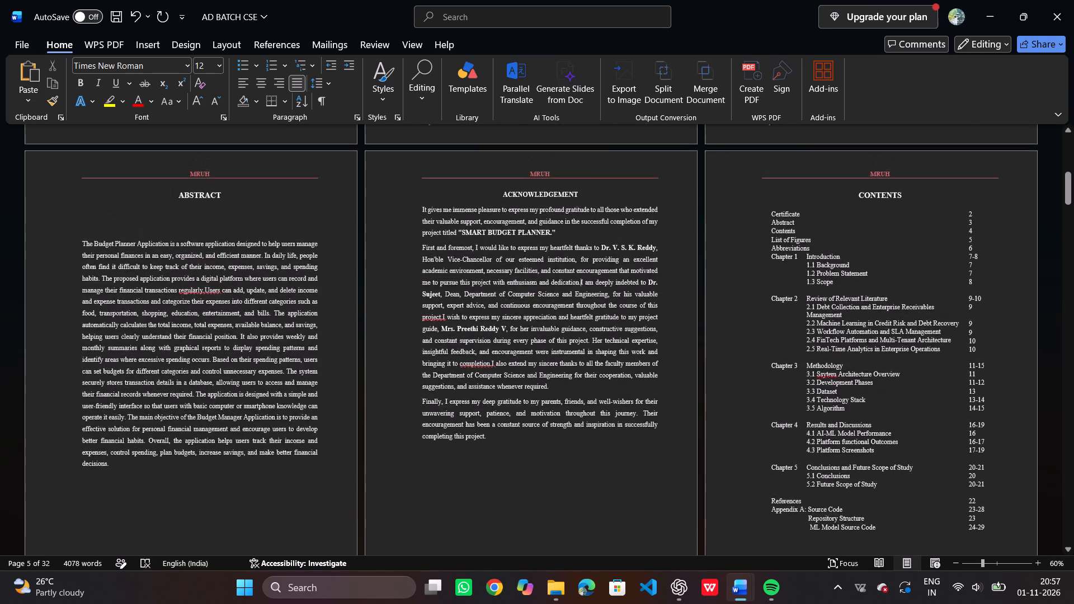
pyautogui.scroll(2, 418, 183)
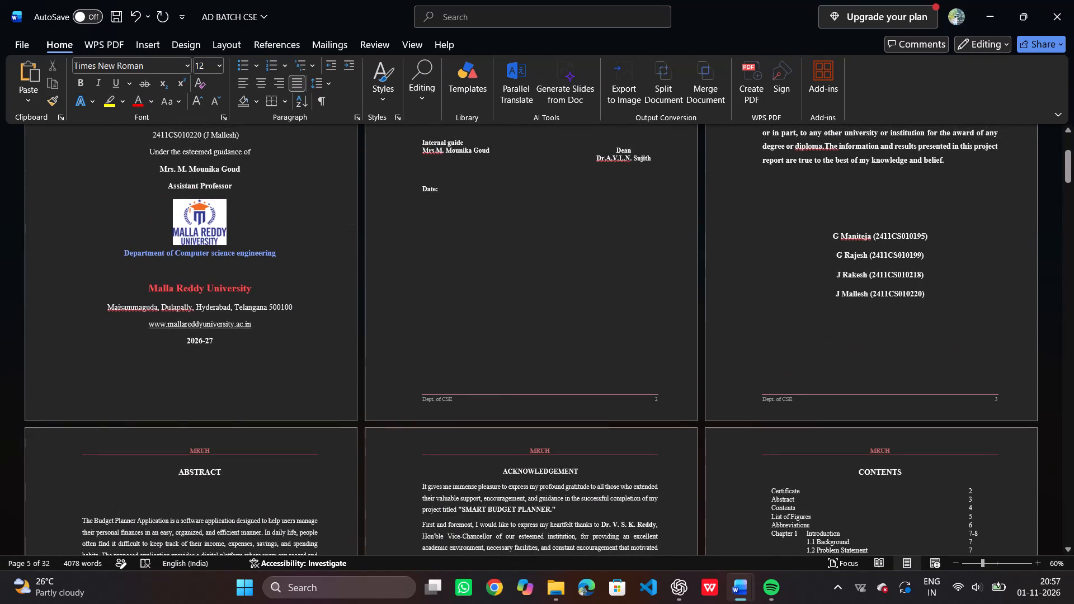
pyautogui.moveTo(927, 297); pyautogui.dragTo(896, 288)
pyautogui.moveTo(896, 288); pyautogui.dragTo(828, 240)
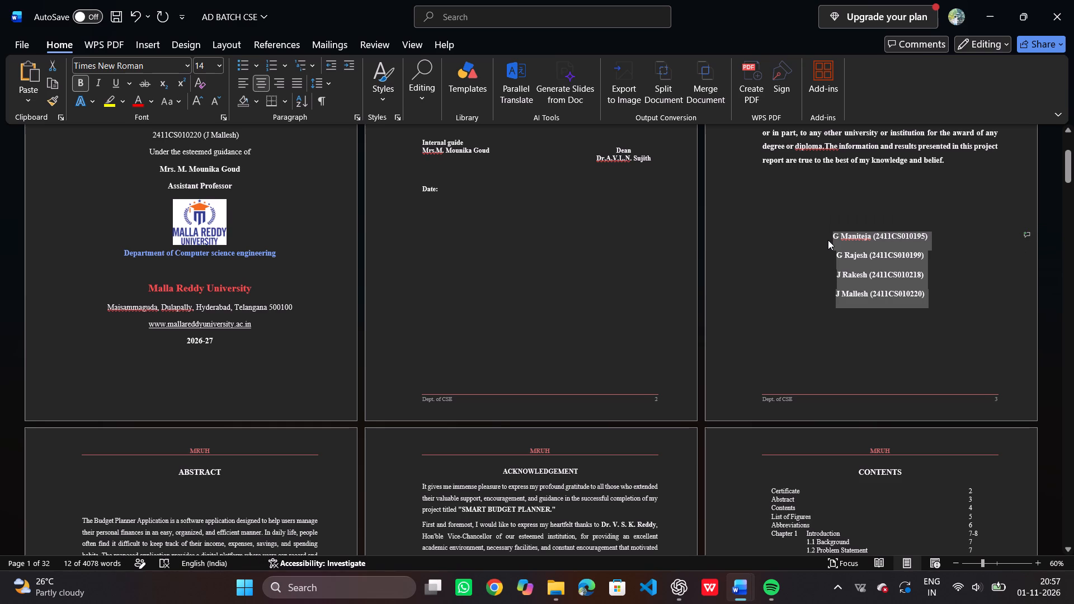
pyautogui.hotkey('ctrl', 'c')
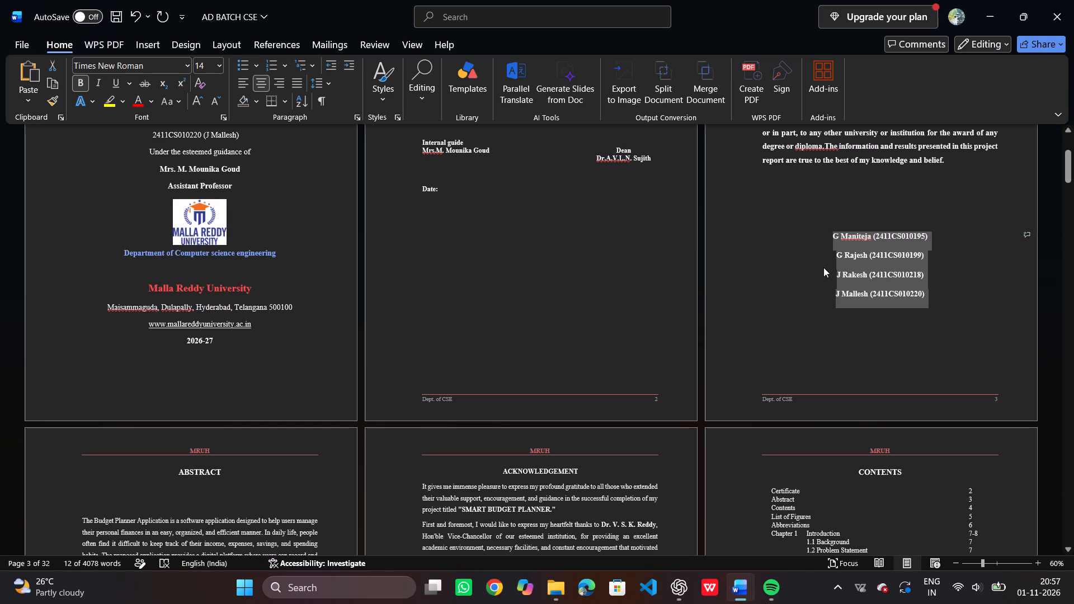
pyautogui.click(823, 267)
# Add blank lines below the acknowledgement's last paragraph and paste the copied student list there on a line indented with six tab stops.
pyautogui.scroll(-2, 823, 267)
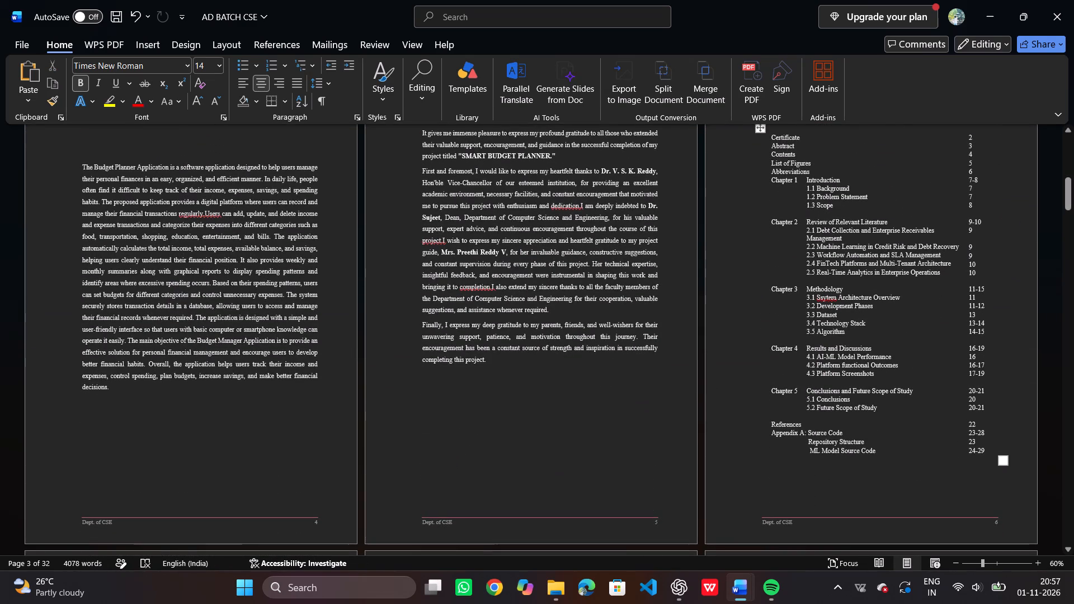
pyautogui.click(599, 394)
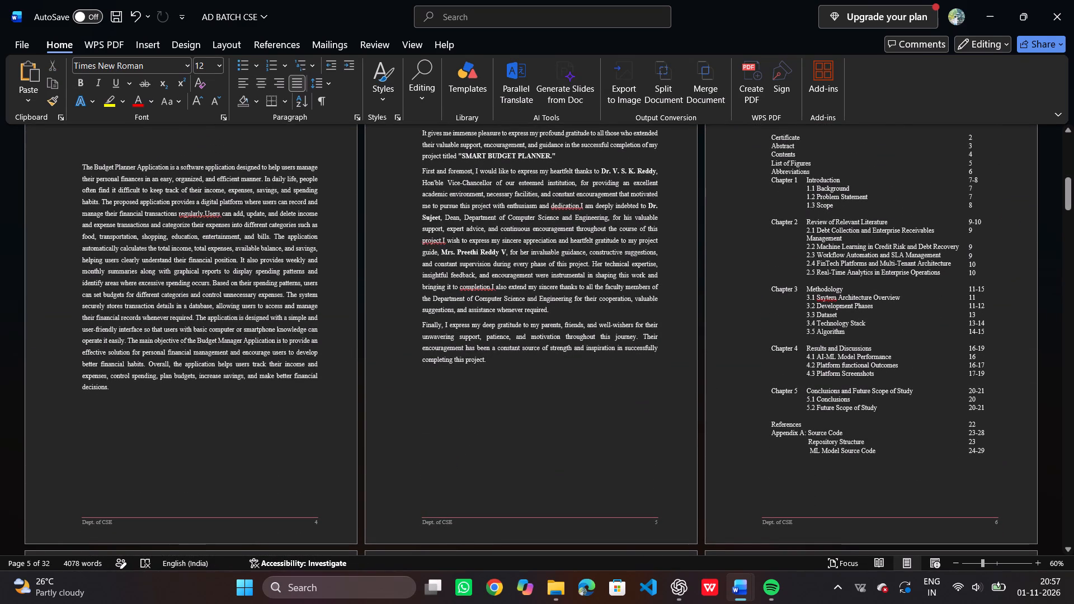
pyautogui.press('Return')
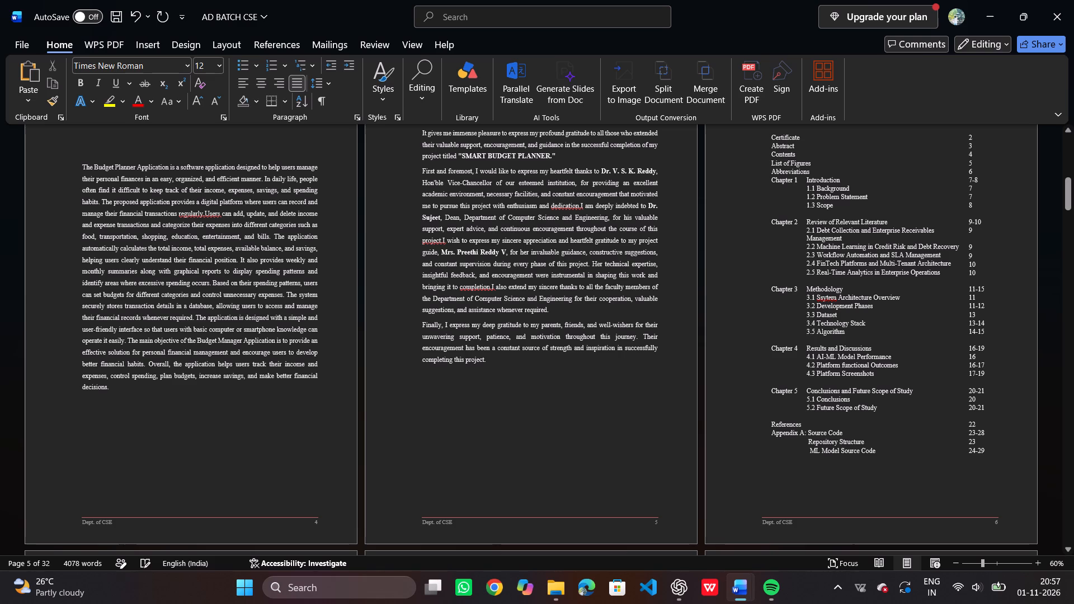
pyautogui.press('Return')
pyautogui.press('Return')
pyautogui.press('Return')
pyautogui.press('Tab')
pyautogui.press('Tab')
pyautogui.press('Up')
pyautogui.press('Tab')
pyautogui.press('Tab')
pyautogui.press('Tab')
pyautogui.press('Tab')
pyautogui.press('Tab')
pyautogui.press('Tab')
pyautogui.hotkey('ctrl', 'v')
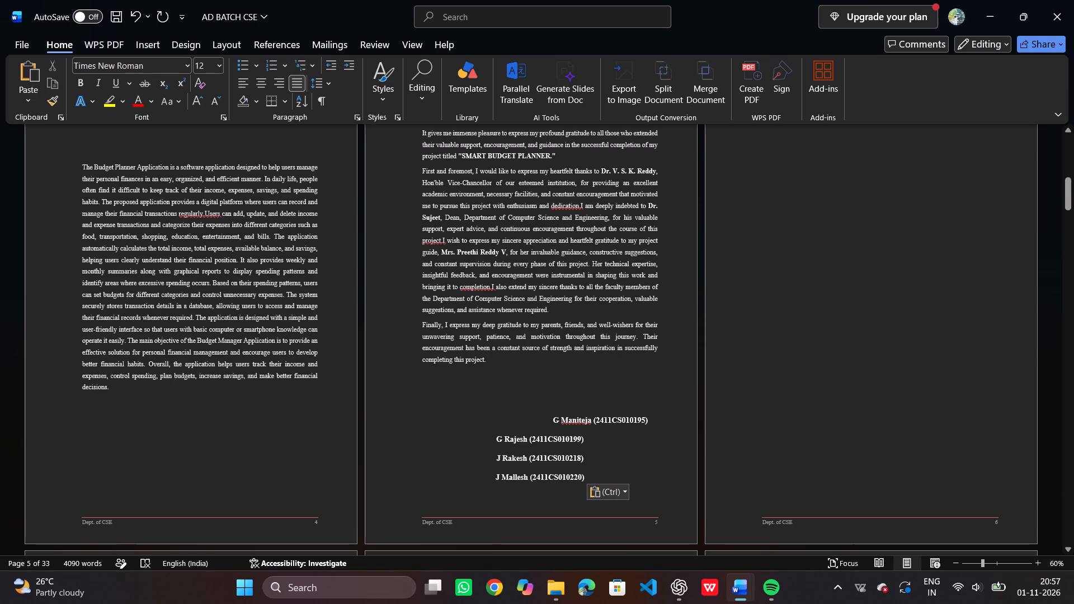
# Remove the six tab stops before the first student's name so it lines up with the centred names below.
pyautogui.click(548, 417)
pyautogui.press('BackSpace')
pyautogui.press('BackSpace')
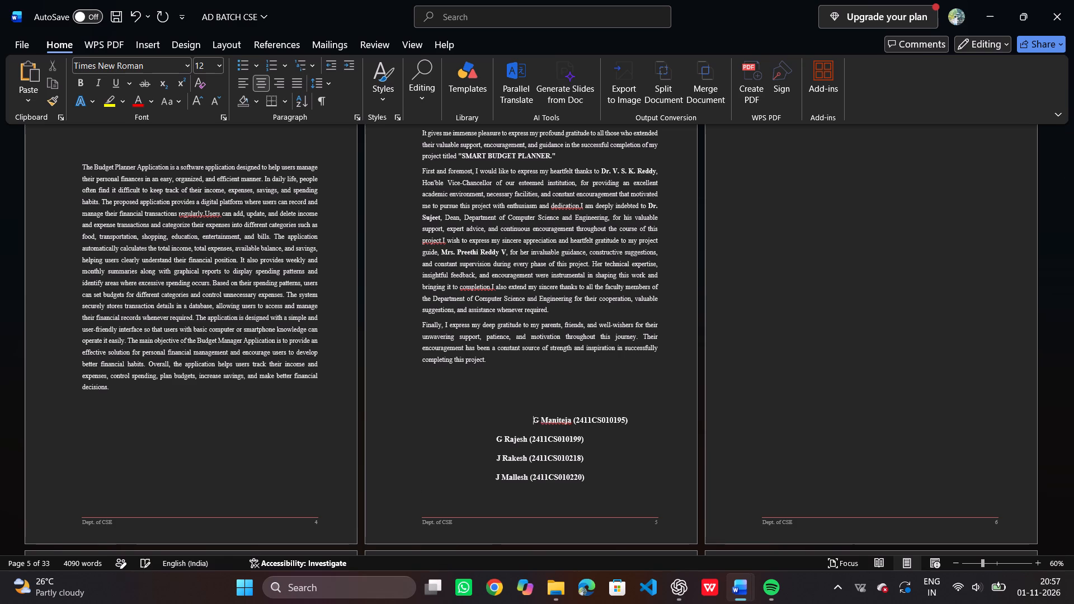
pyautogui.press('BackSpace')
pyautogui.press('BackSpace')
pyautogui.press('BackSpace')
pyautogui.press('BackSpace')
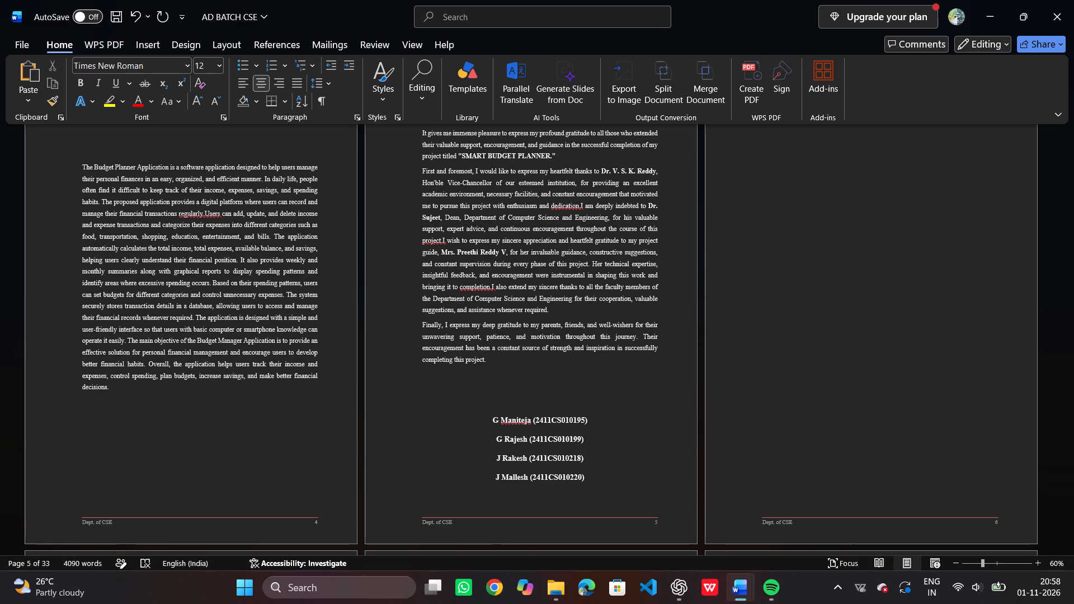
# Delete one blank line above the student list on the acknowledgement page.
pyautogui.press('Left')
pyautogui.press('Left')
pyautogui.press('Left')
pyautogui.press('Down')
pyautogui.press('Down')
pyautogui.press('Down')
pyautogui.press('Left')
pyautogui.press('BackSpace')
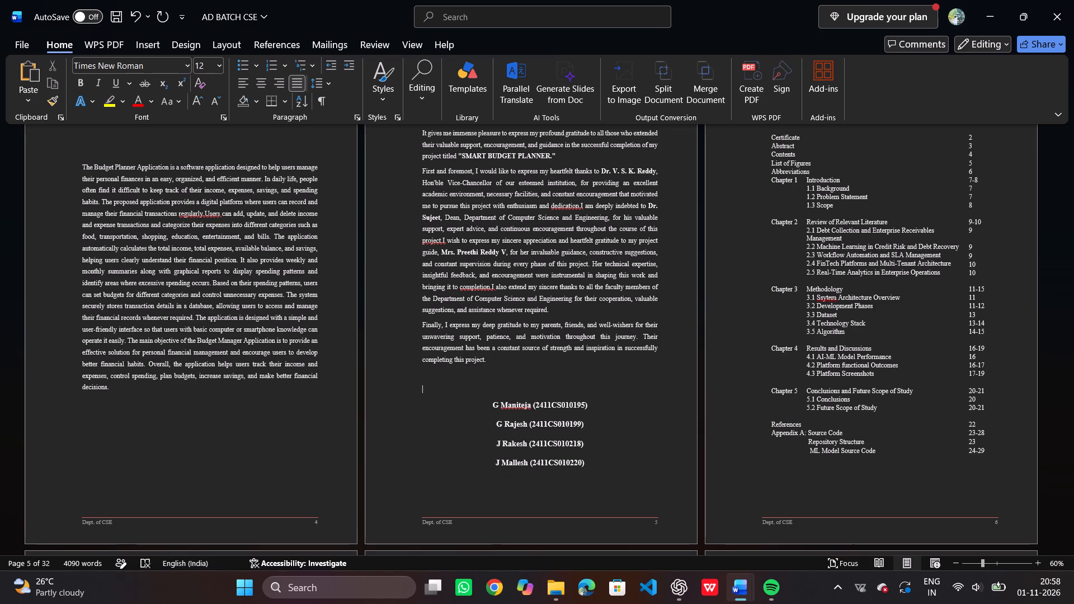
# Insert two spaces before the first student's name in the acknowledgement's student list.
pyautogui.scroll(1, 548, 417)
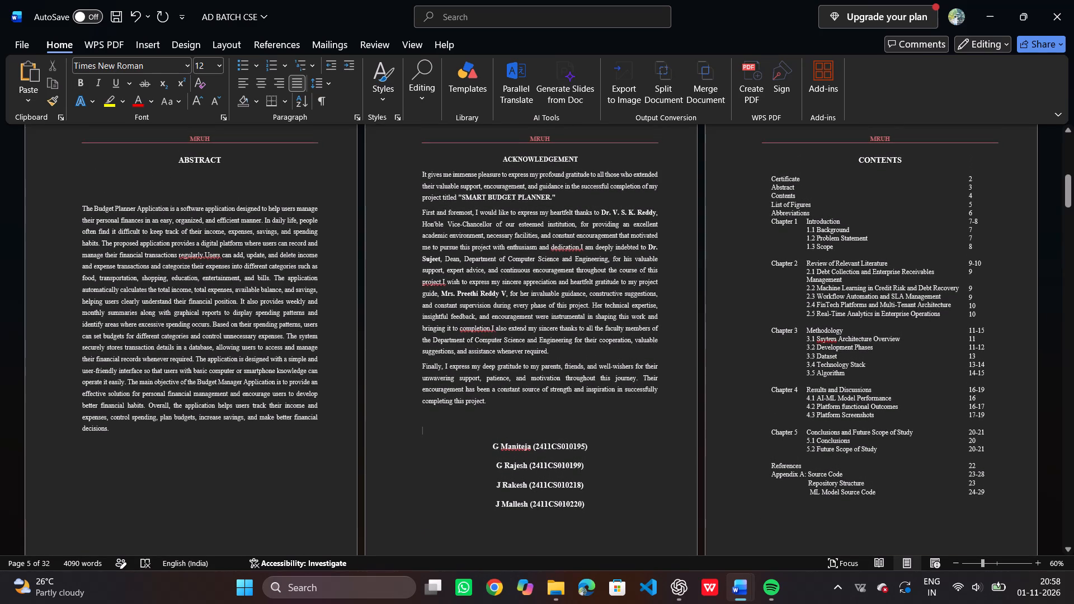
pyautogui.click(491, 442)
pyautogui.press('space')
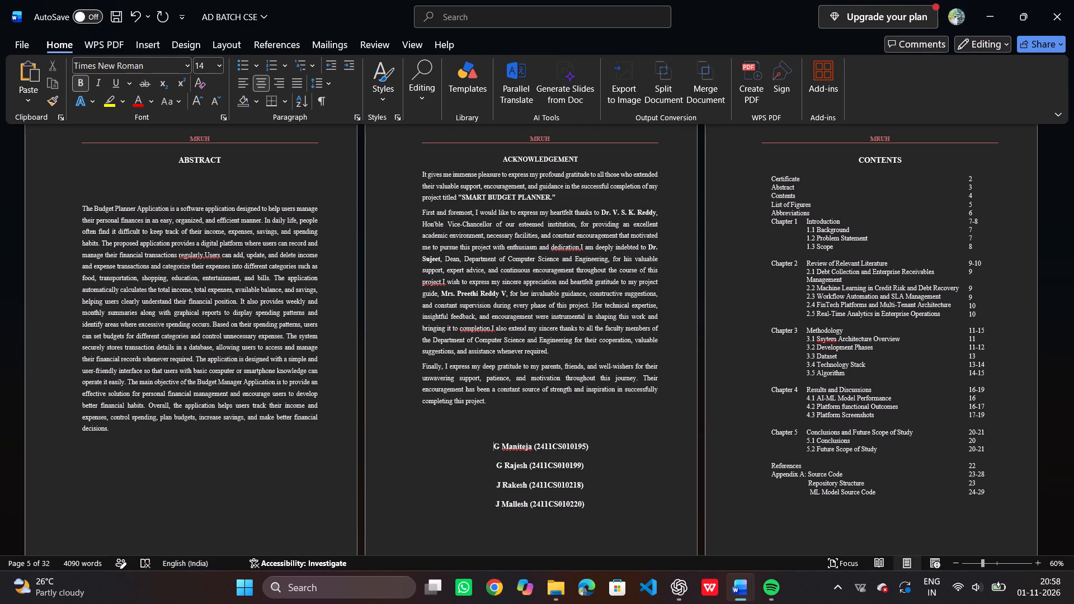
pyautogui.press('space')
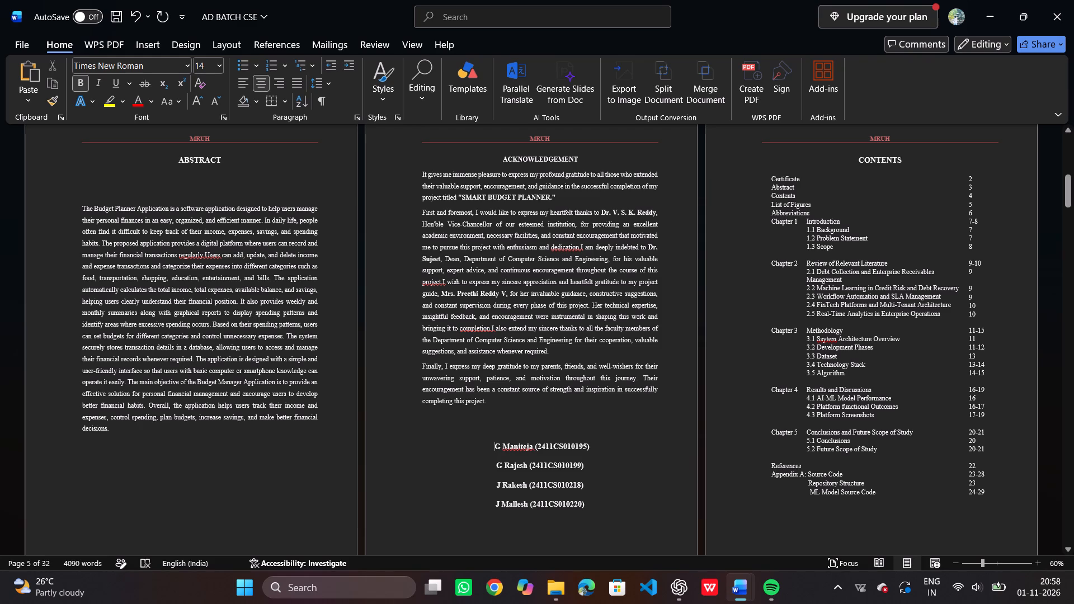
# Review the pages after the acknowledgement, from the contents through the Chapter 4 screenshots.
pyautogui.scroll(-3, 569, 435)
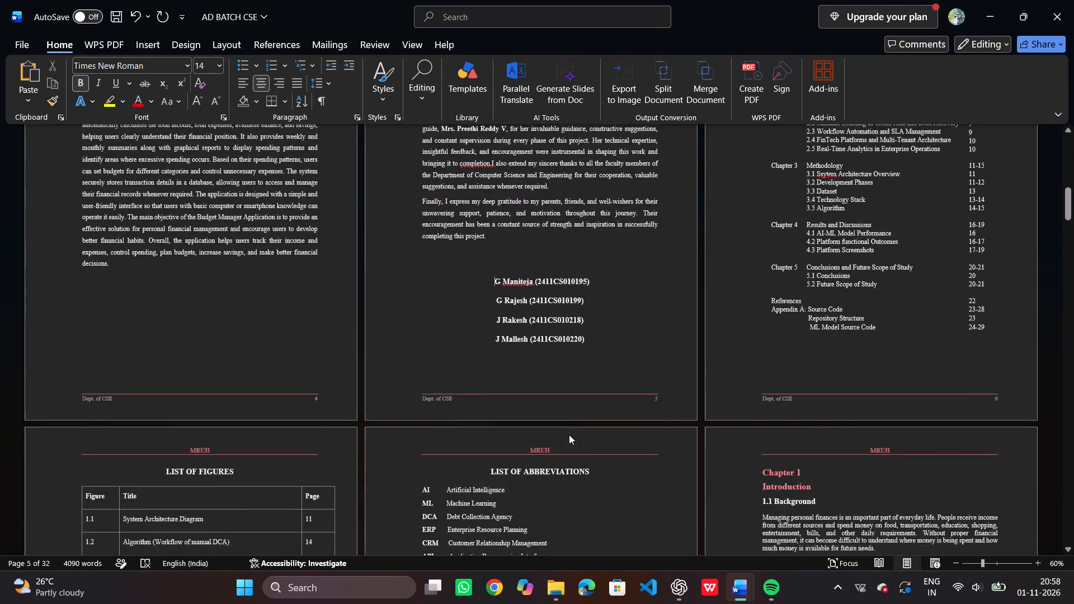
pyautogui.scroll(-2, 569, 435)
pyautogui.scroll(1, 569, 435)
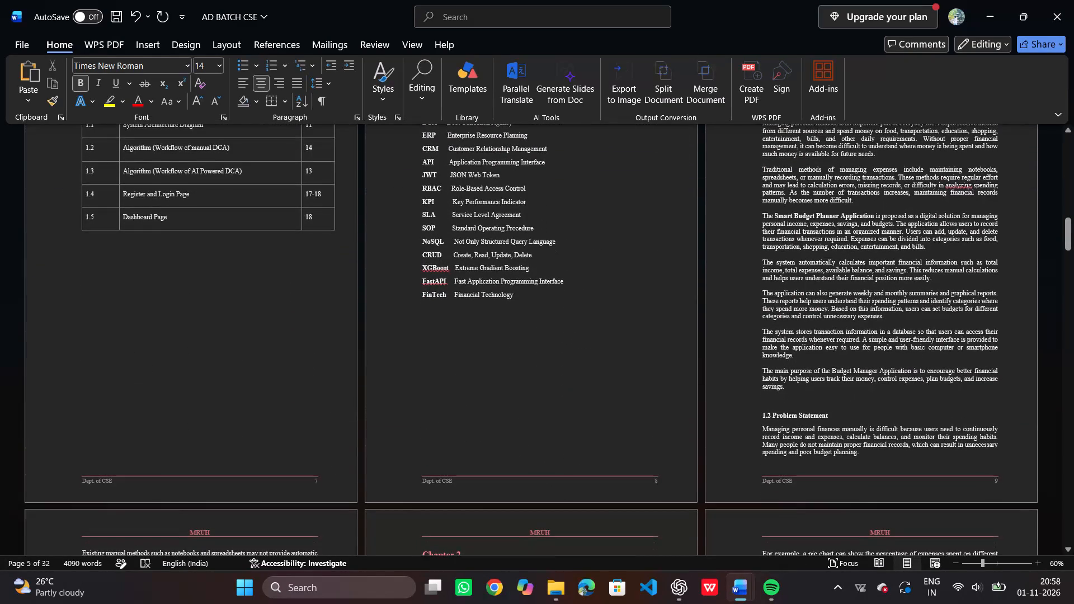
pyautogui.scroll(3, 569, 435)
pyautogui.scroll(-2, 569, 435)
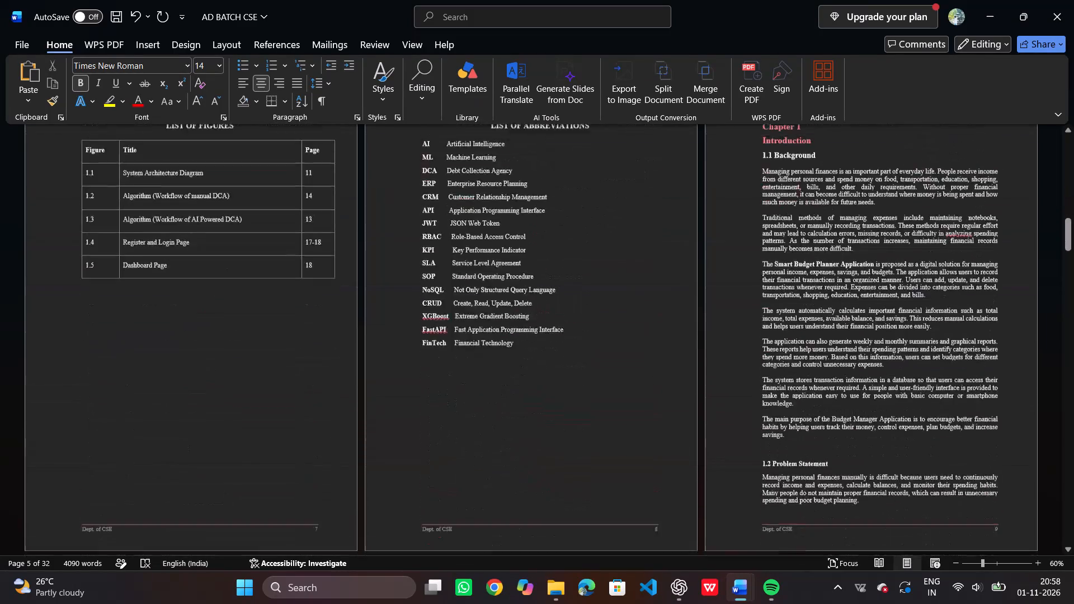
pyautogui.scroll(-6, 569, 435)
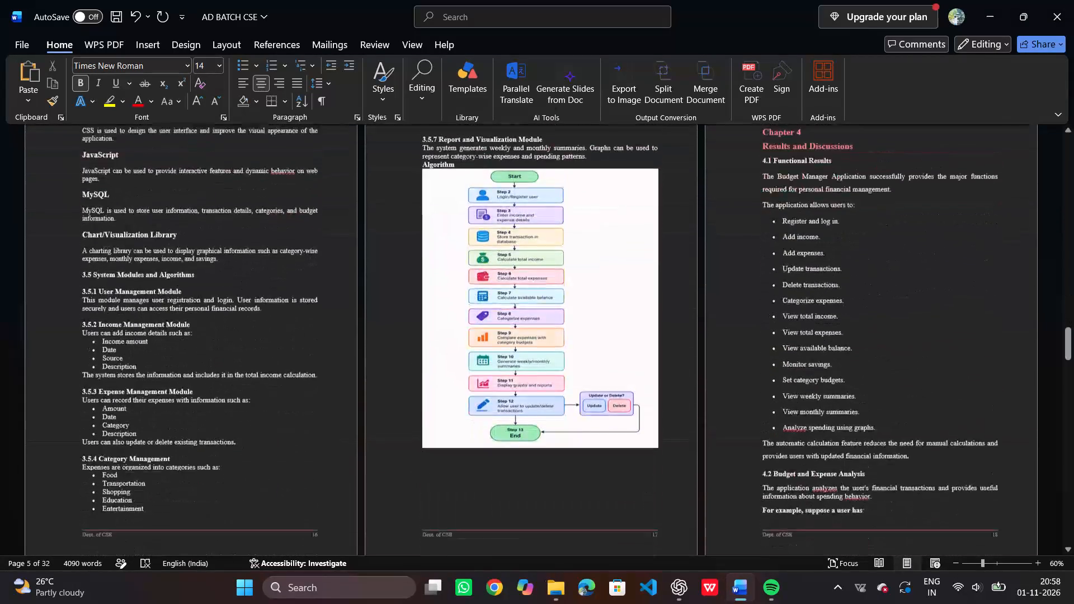
pyautogui.scroll(-6, 569, 435)
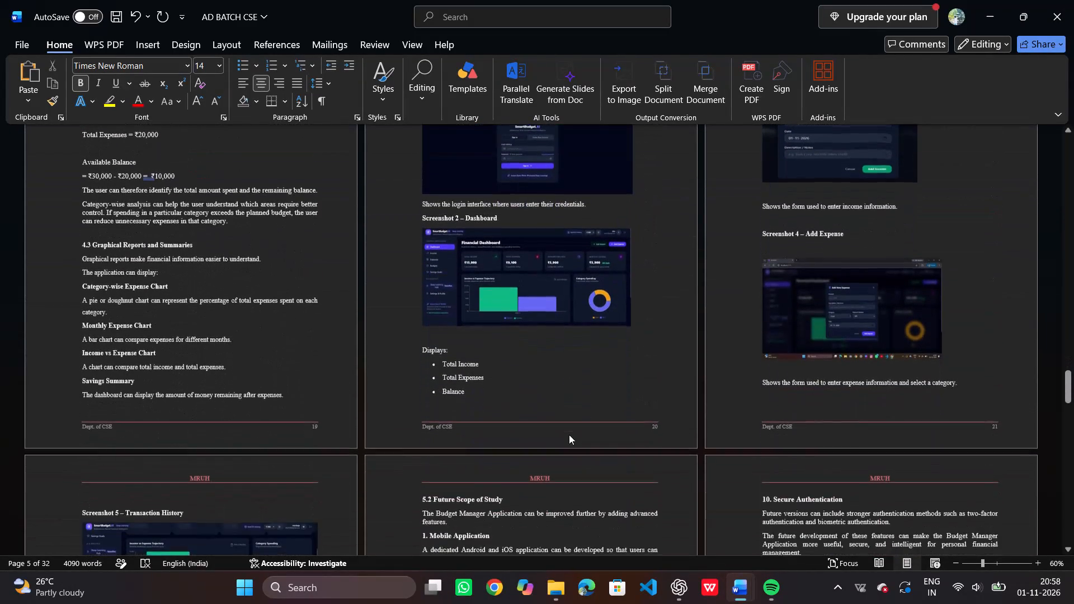
# Save the report under its current name.
pyautogui.hotkey('ctrl', 's')
pyautogui.hotkey('ctrl', 's')
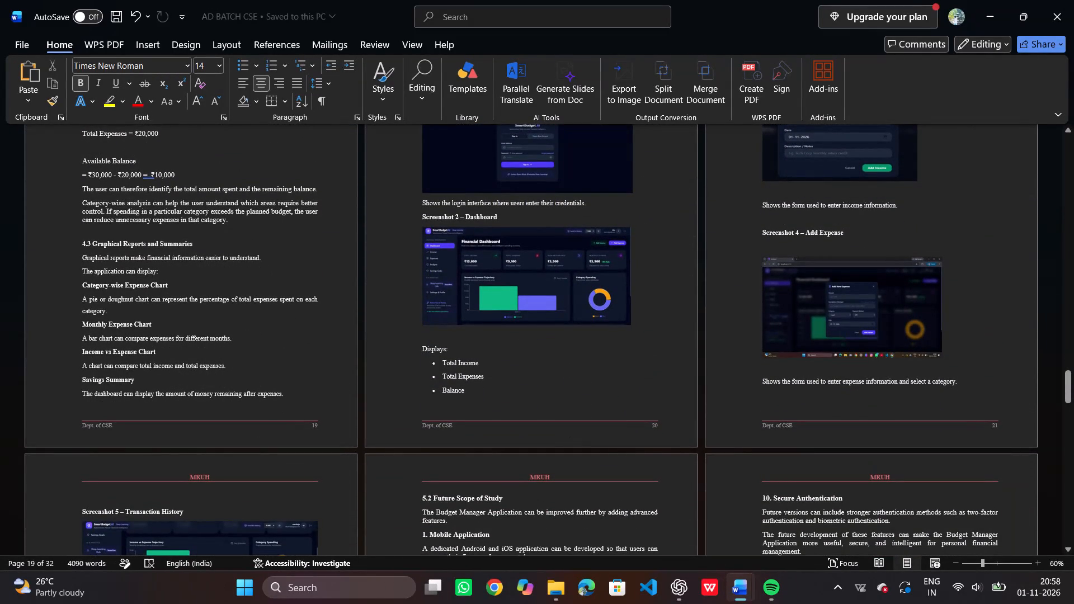
# Save a copy of the report as a Word document named "AD 195" in the Downloads folder.
pyautogui.click(24, 45)
pyautogui.click(55, 324)
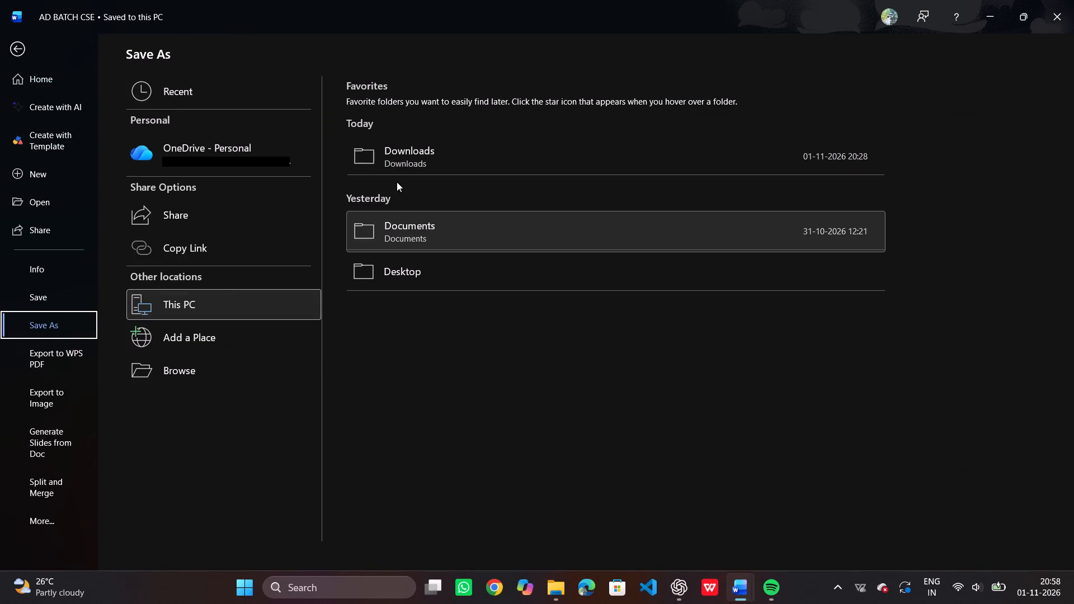
pyautogui.click(413, 161)
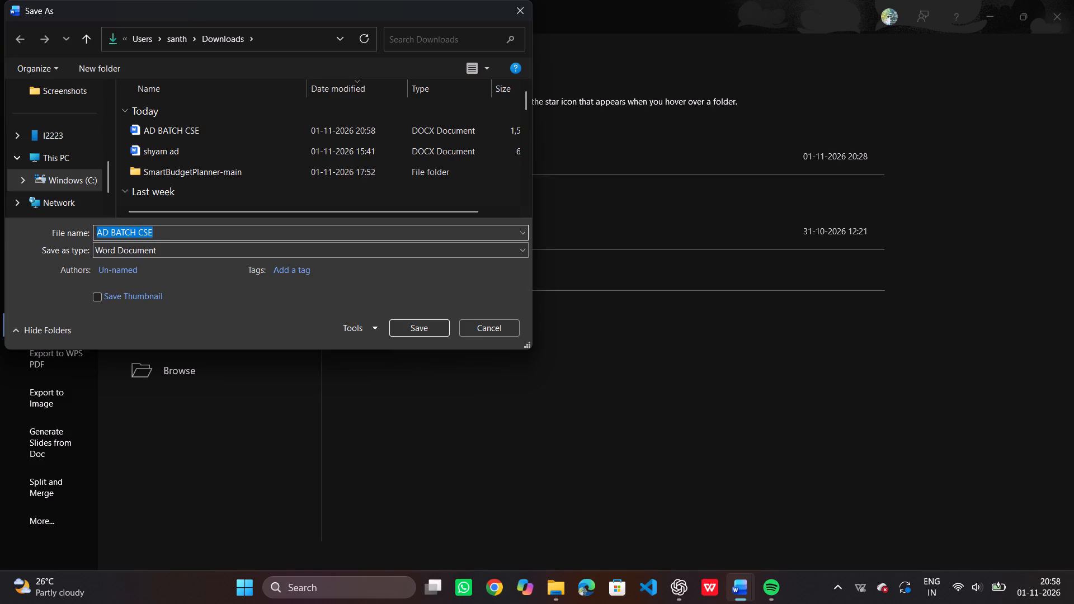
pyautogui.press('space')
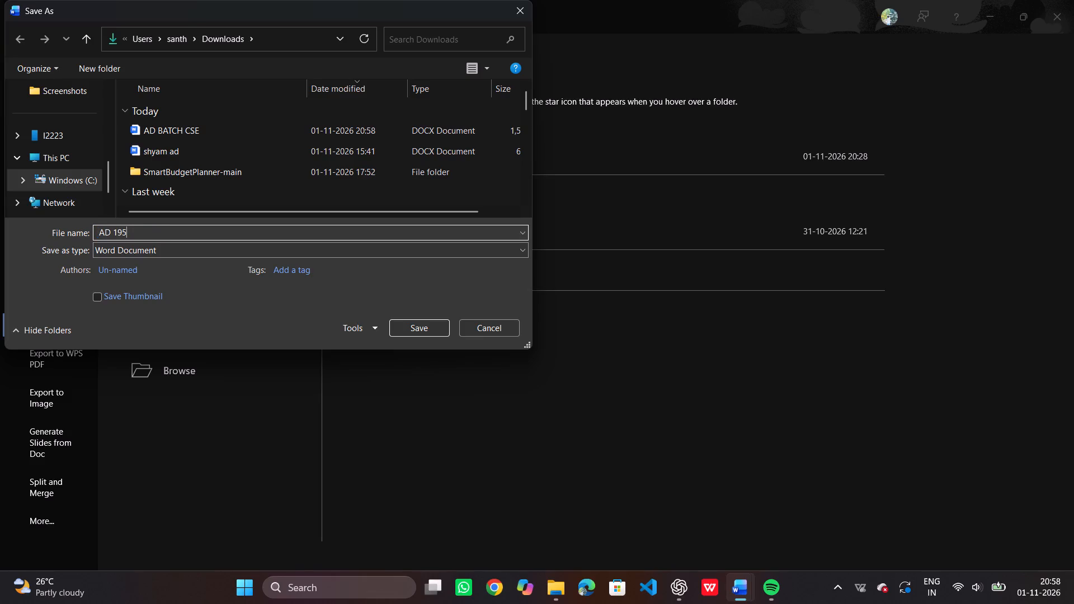
pyautogui.press('Return')
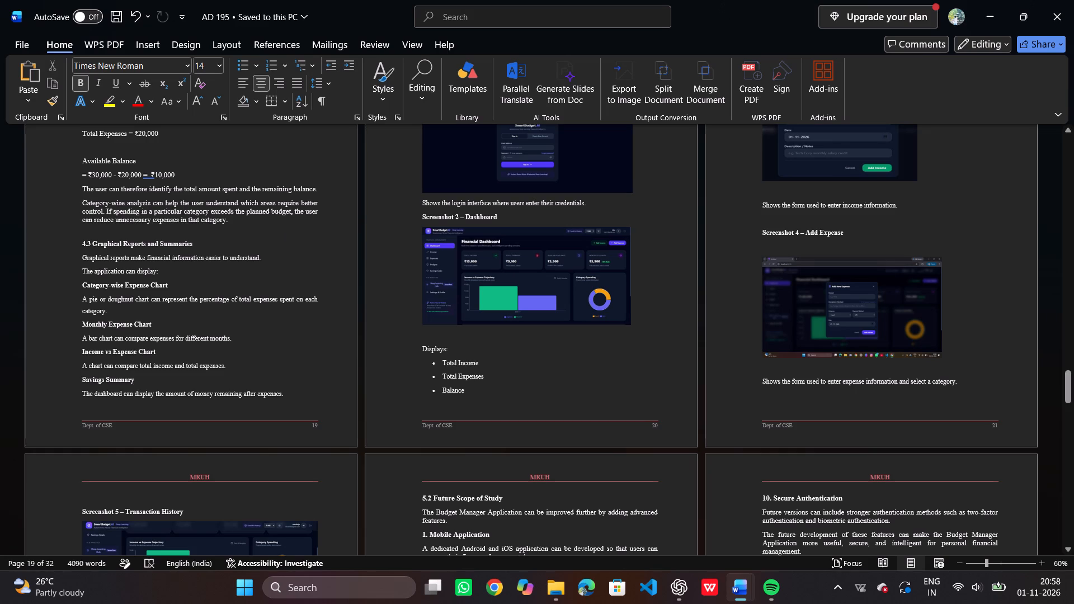
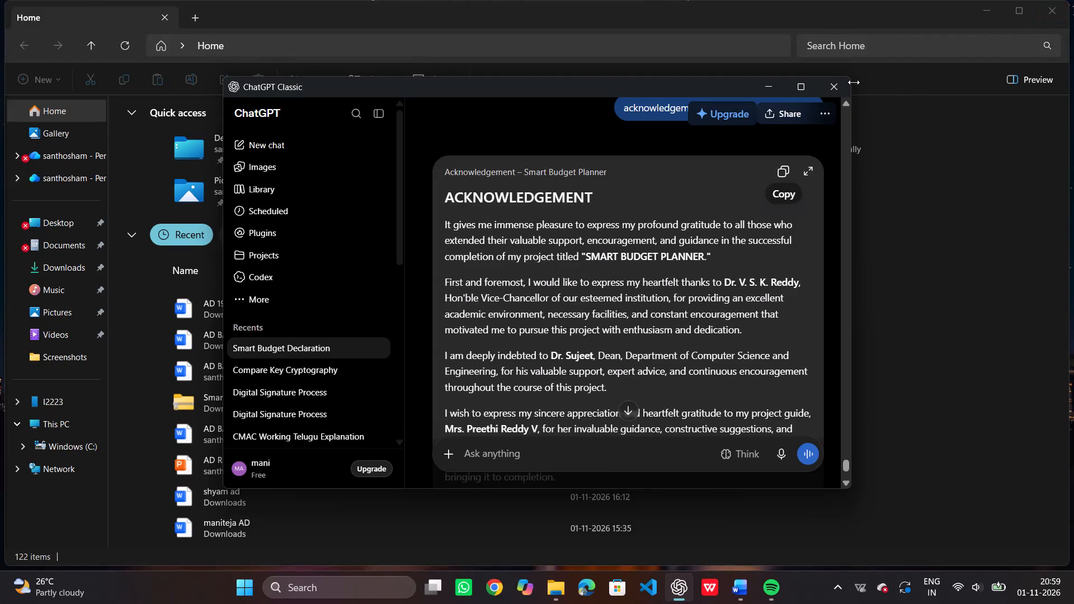
# Close the ChatGPT window showing the acknowledgement text.
pyautogui.click(844, 82)
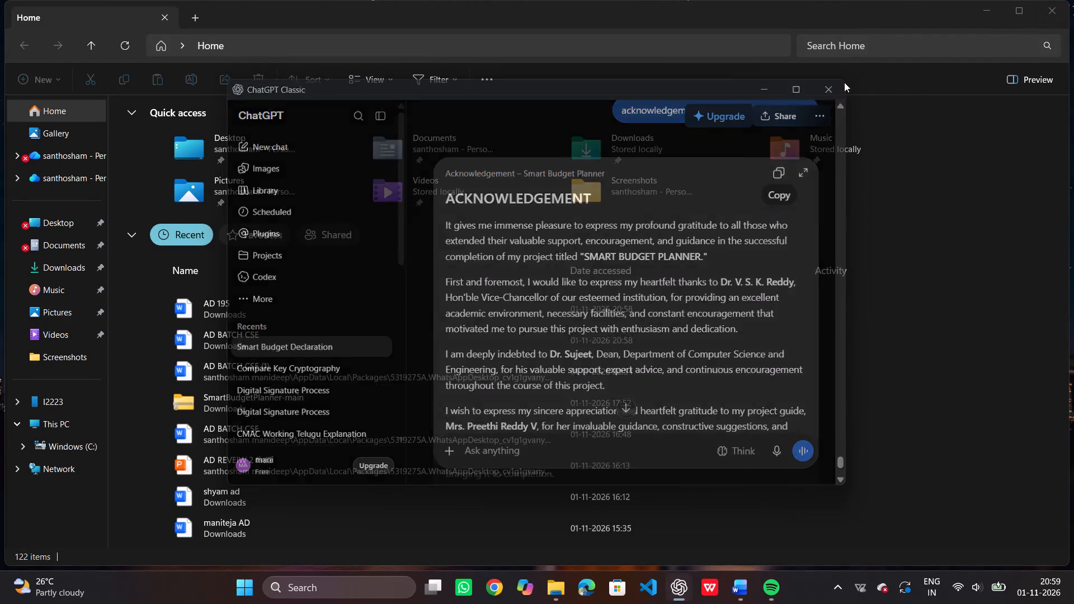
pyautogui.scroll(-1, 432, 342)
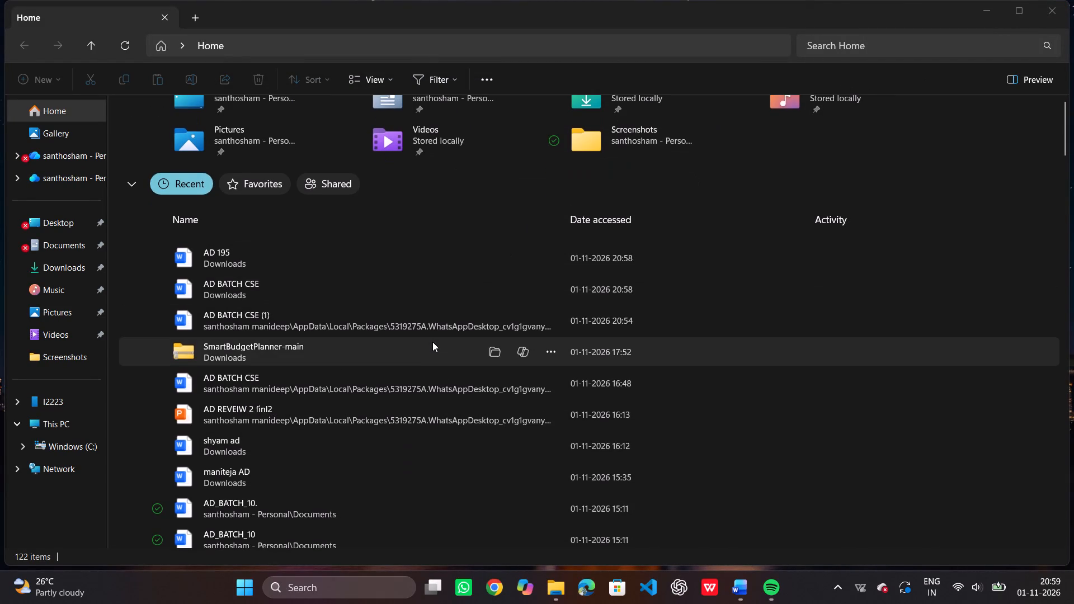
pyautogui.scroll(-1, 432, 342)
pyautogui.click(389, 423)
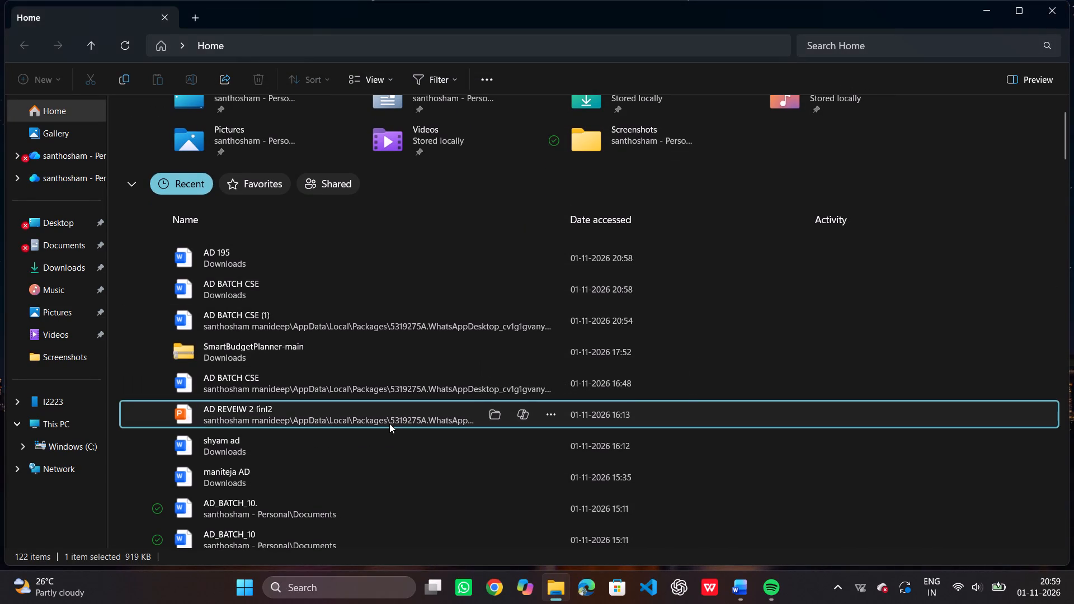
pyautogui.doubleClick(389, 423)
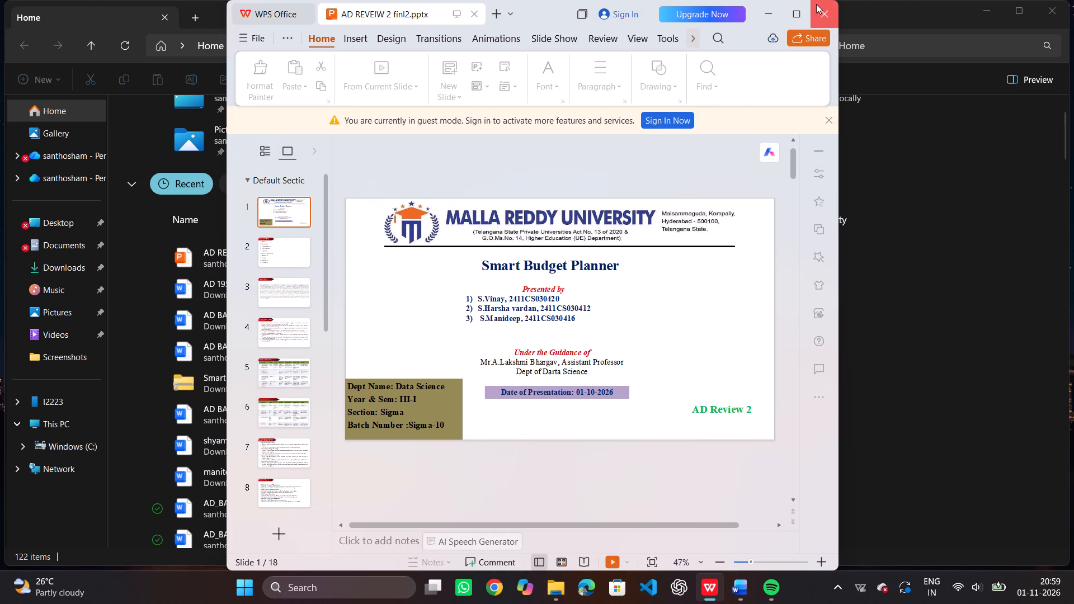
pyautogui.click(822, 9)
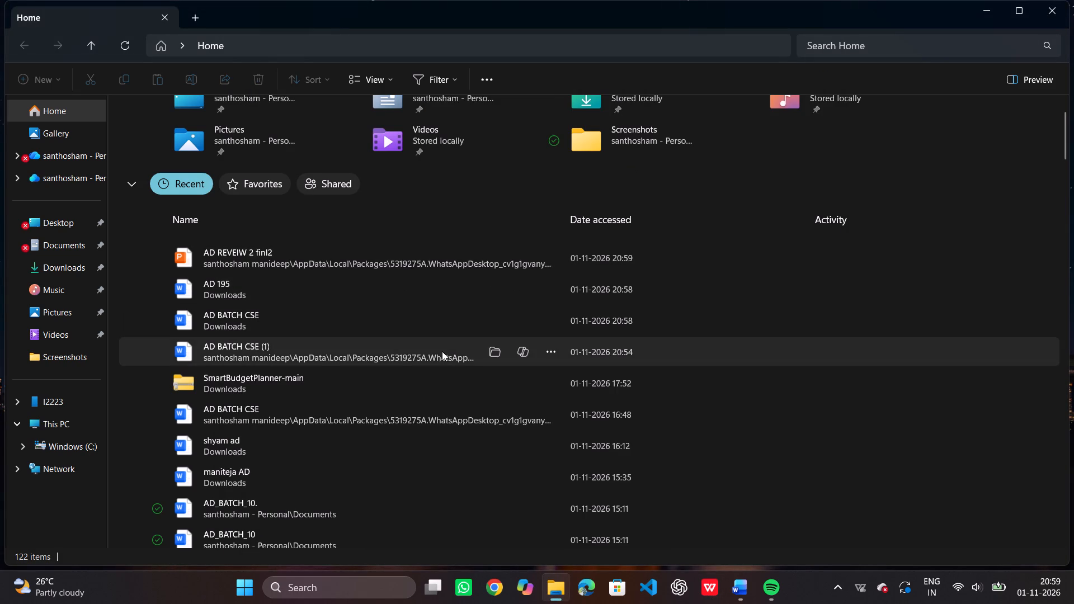
# Open the recent presentation "AD REVEIW 2 finl2" with PowerPoint.
pyautogui.scroll(-2, 442, 351)
pyautogui.scroll(2, 442, 351)
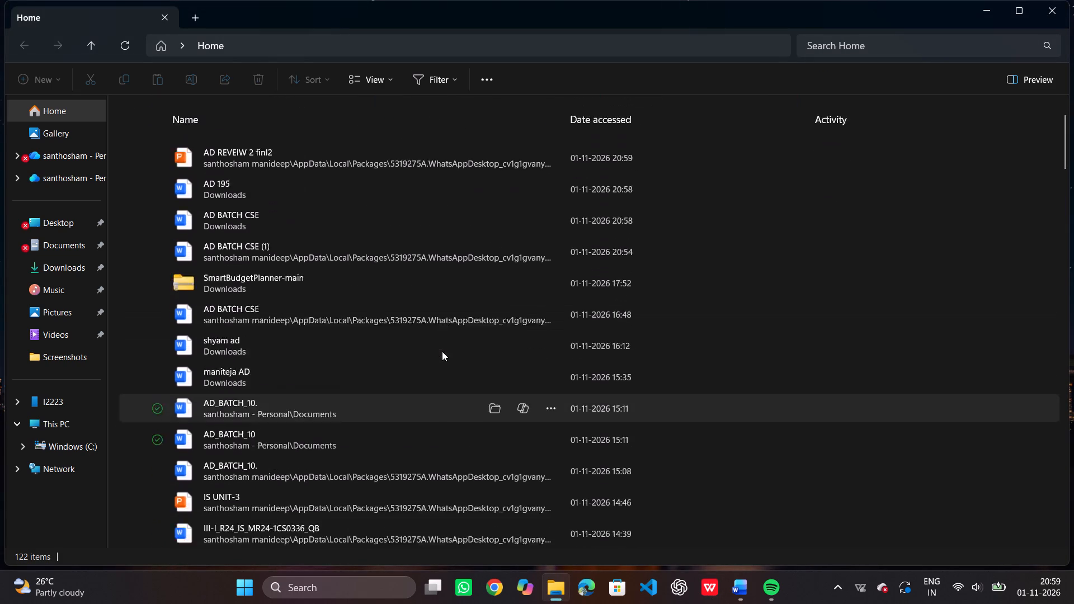
pyautogui.scroll(2, 442, 351)
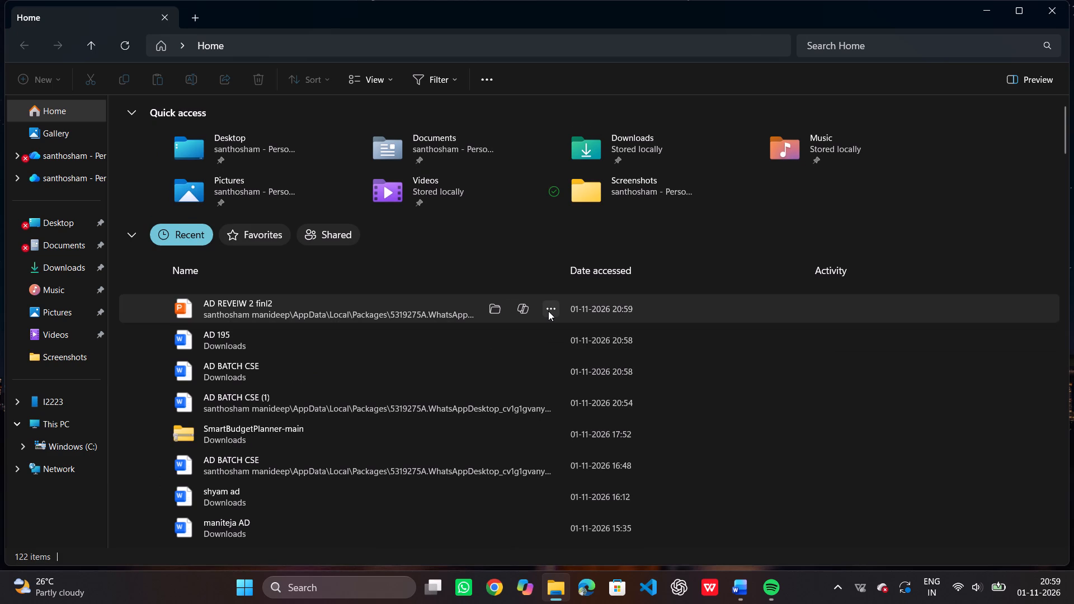
pyautogui.click(548, 311)
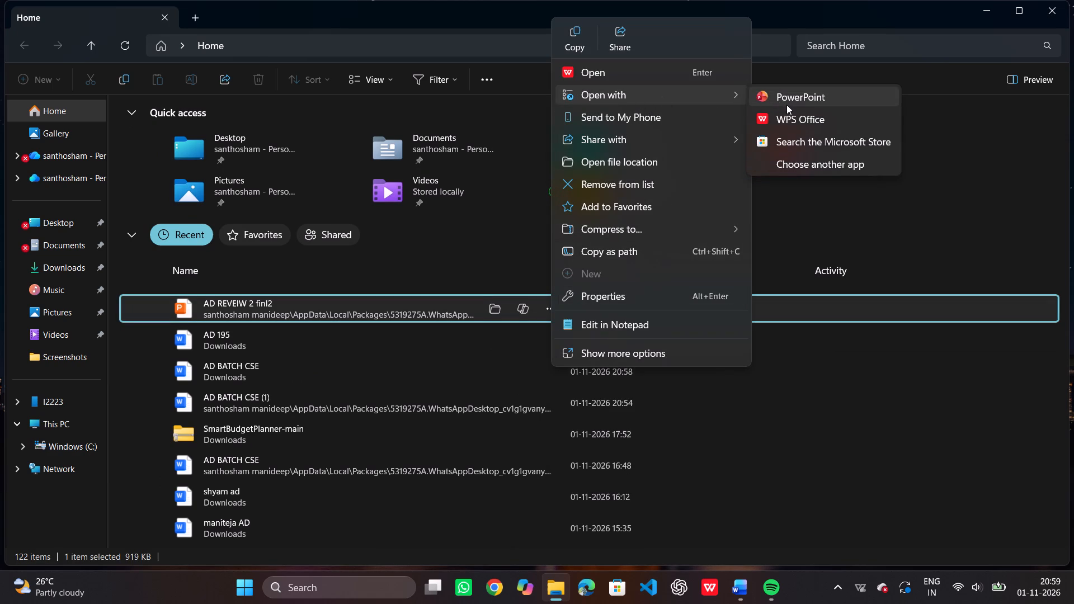
pyautogui.click(786, 105)
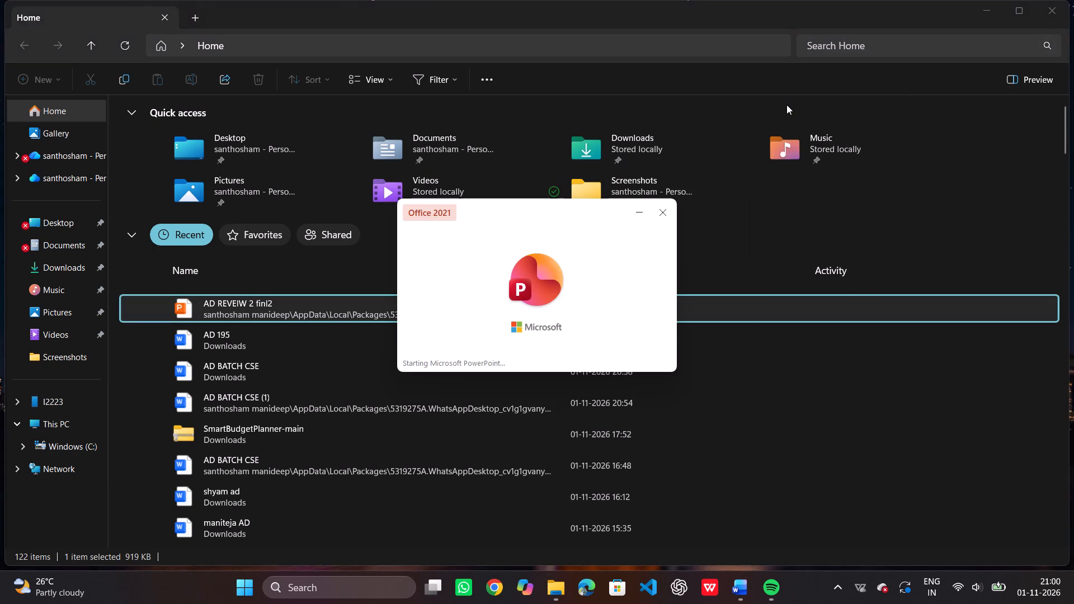
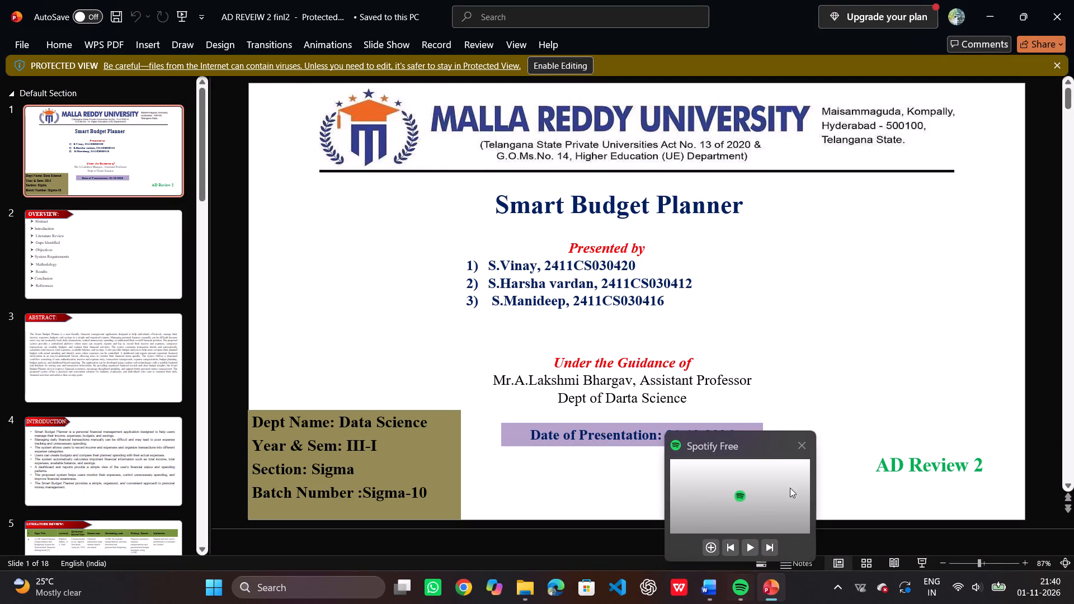
# Close the Spotify window.
pyautogui.click(795, 446)
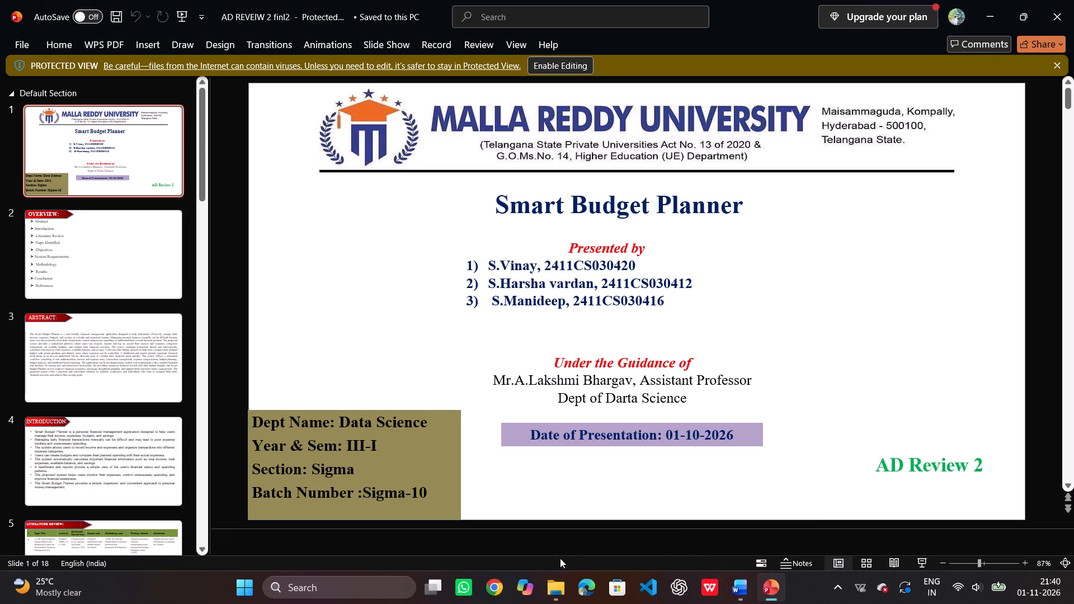
# Open the recent document "AD 195" from Downloads with Word.
pyautogui.click(558, 581)
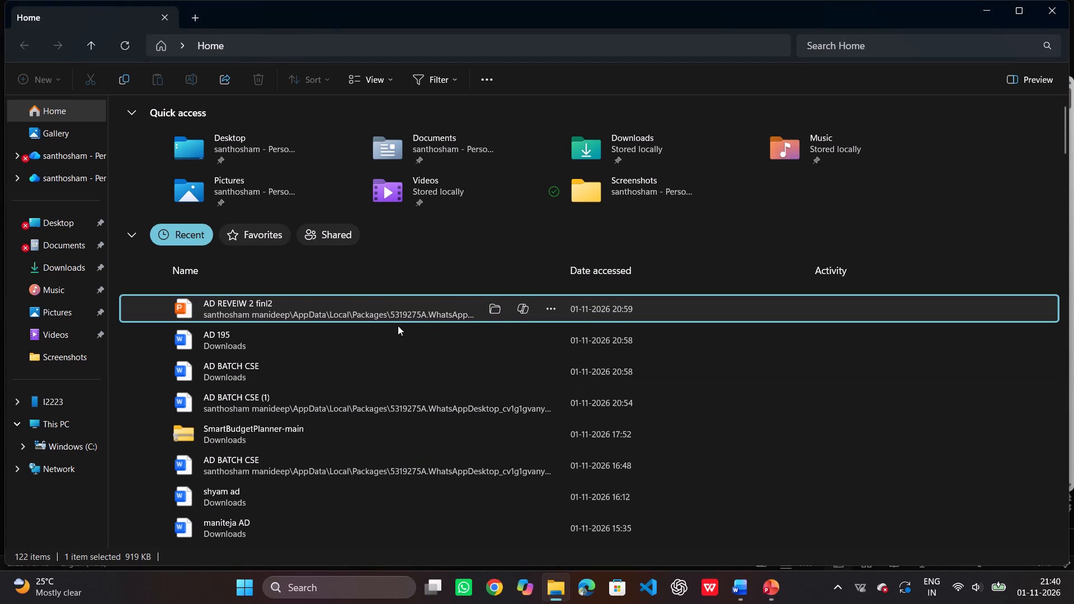
pyautogui.click(553, 341)
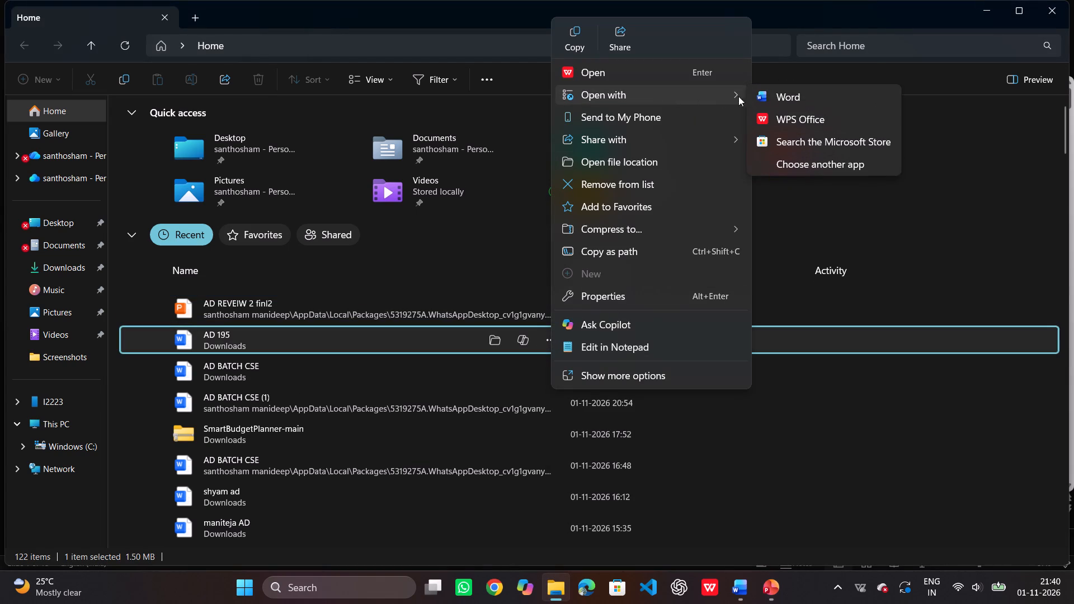
pyautogui.click(771, 92)
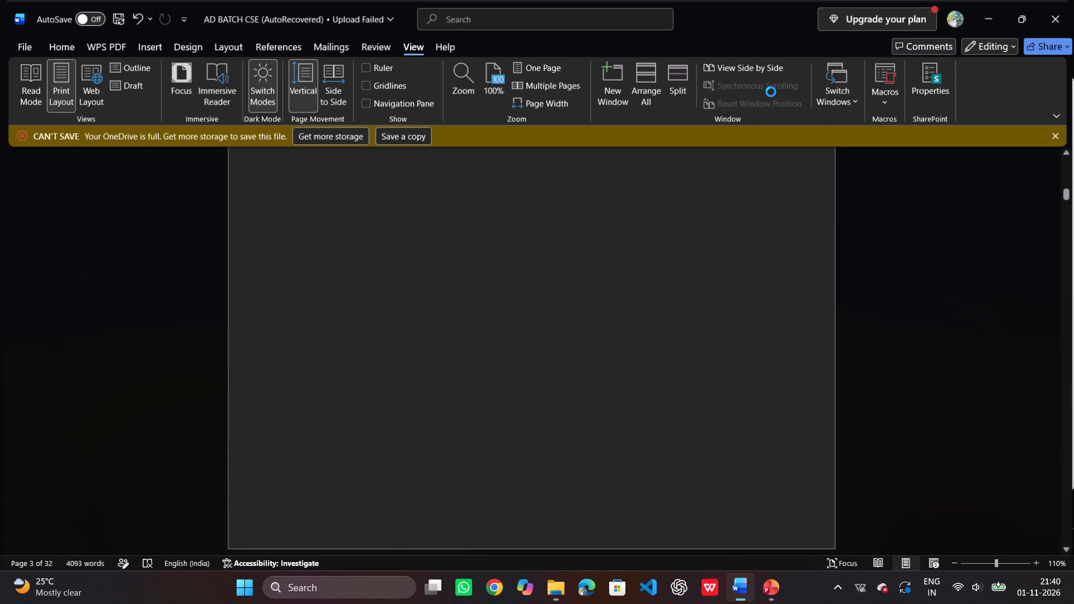
# Examine the AD 195 report from its opening pages through the acknowledgement to the CONTENTS page.
pyautogui.scroll(-2, 642, 315)
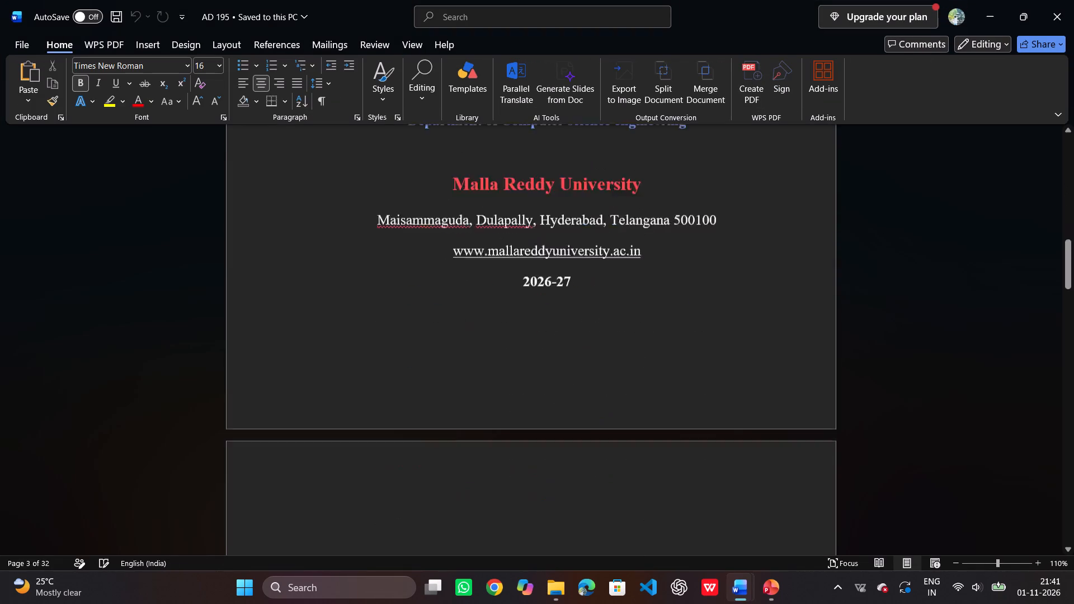
pyautogui.scroll(-6, 642, 315)
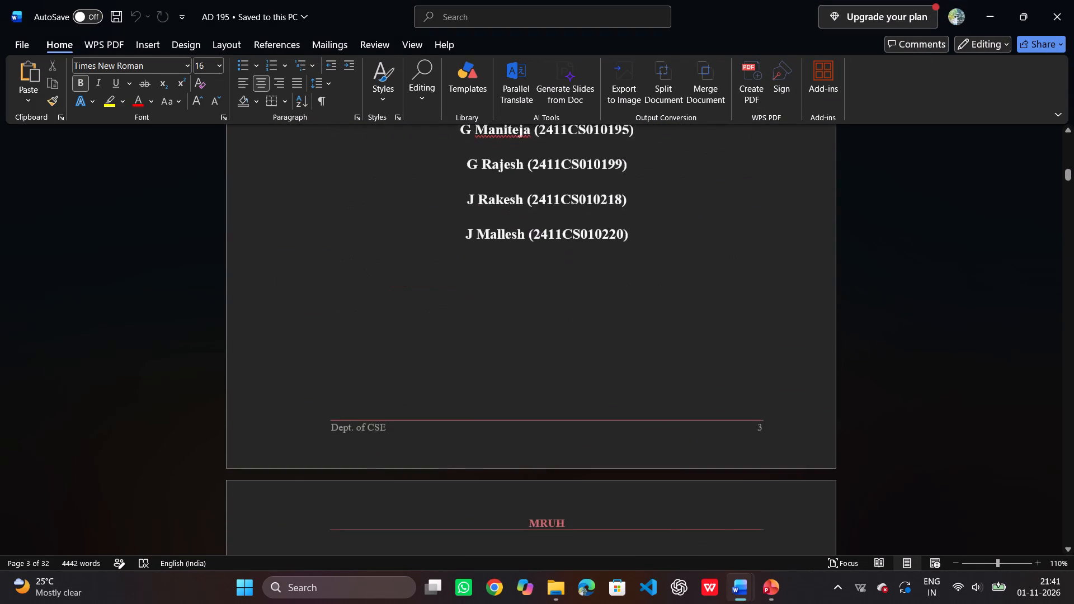
pyautogui.scroll(-5, 642, 315)
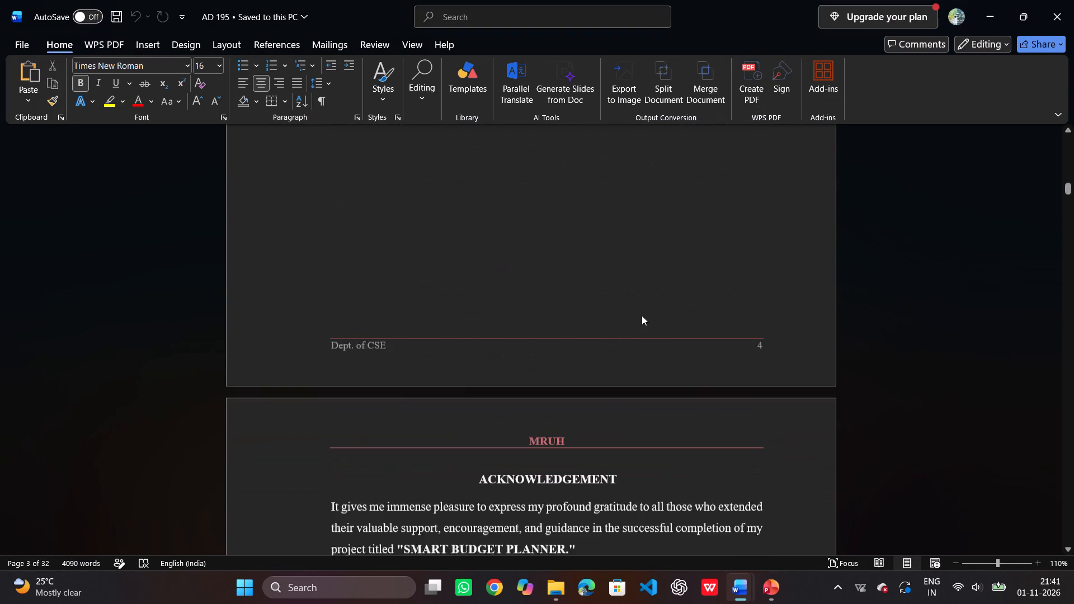
pyautogui.scroll(-4, 642, 315)
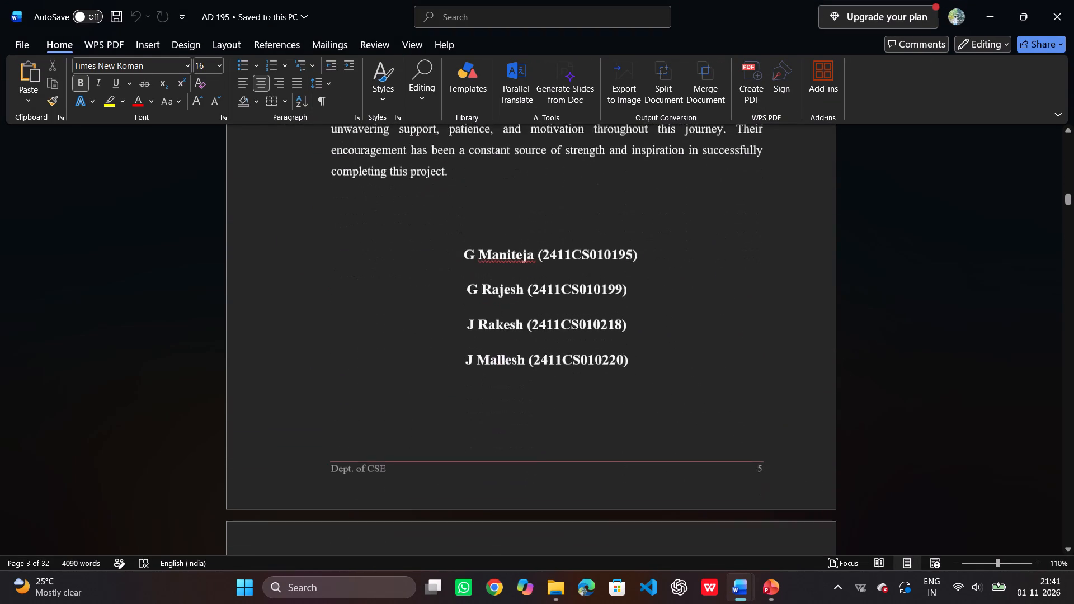
pyautogui.scroll(-1, 642, 315)
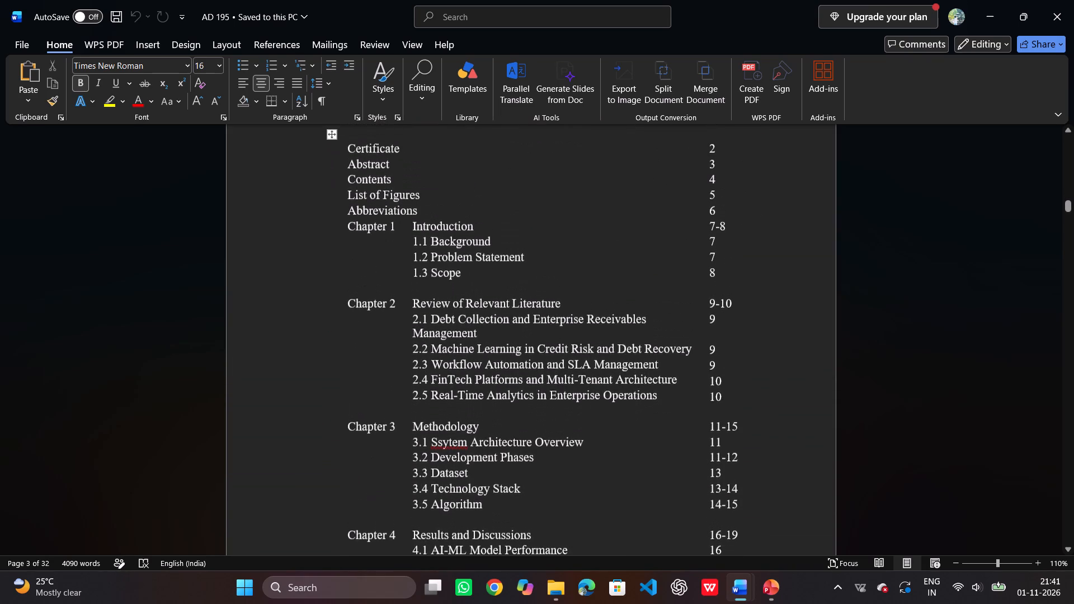
pyautogui.click(642, 315)
pyautogui.scroll(1, 600, 287)
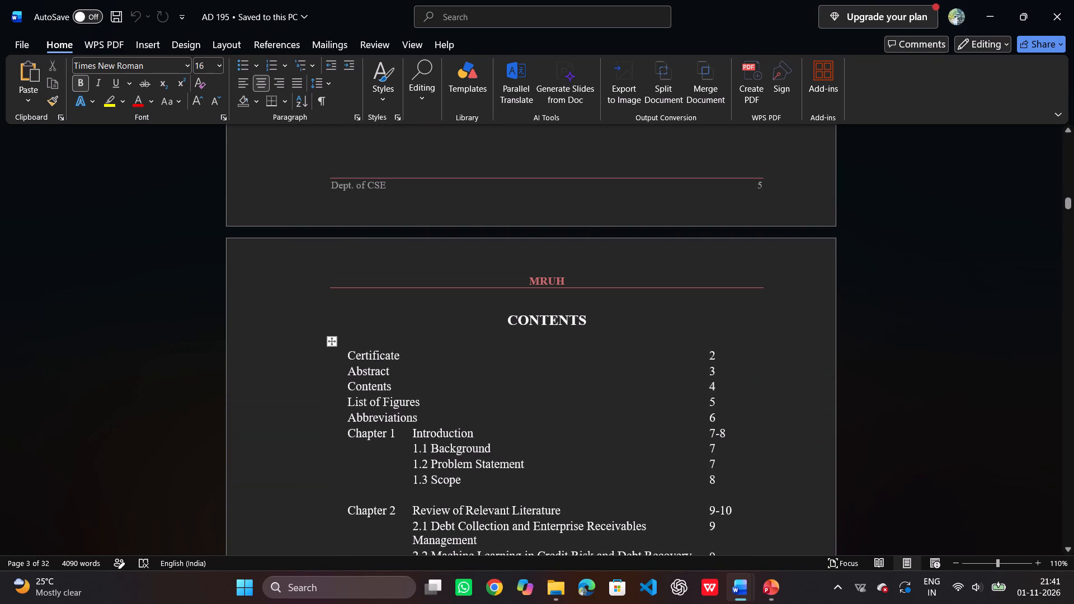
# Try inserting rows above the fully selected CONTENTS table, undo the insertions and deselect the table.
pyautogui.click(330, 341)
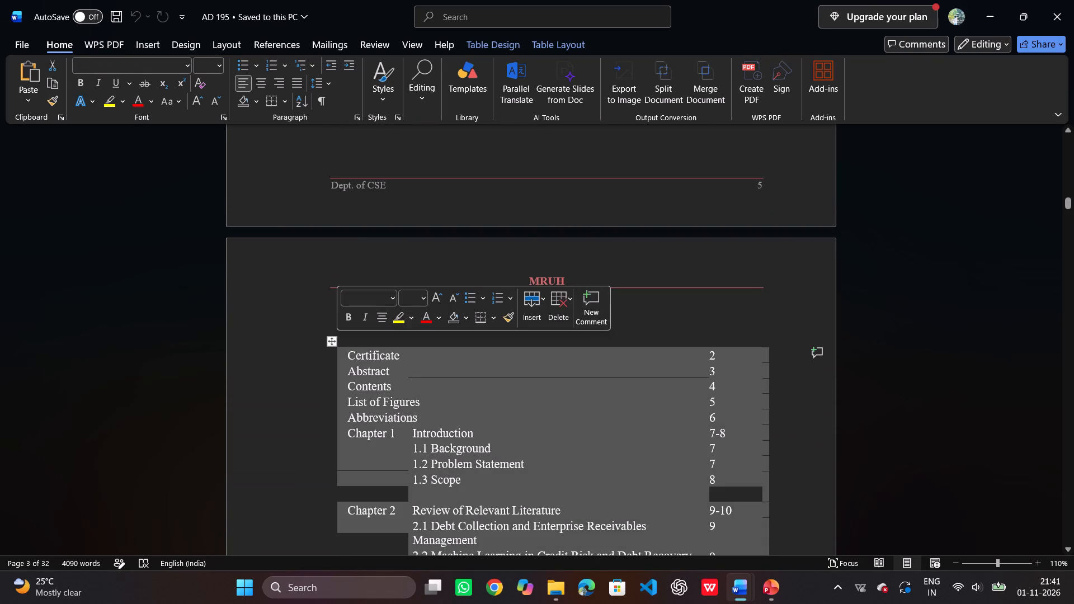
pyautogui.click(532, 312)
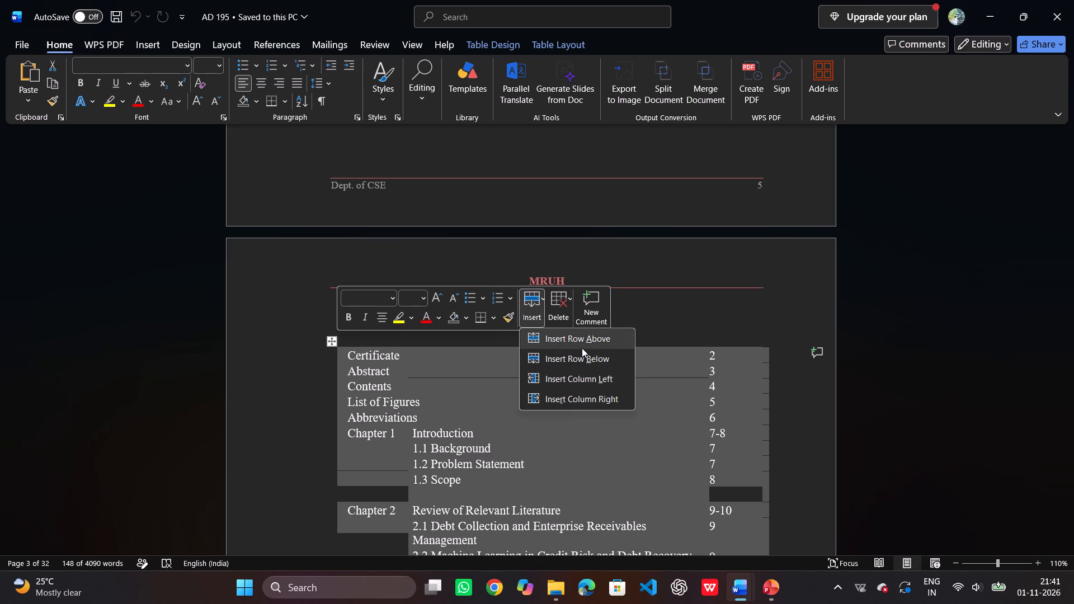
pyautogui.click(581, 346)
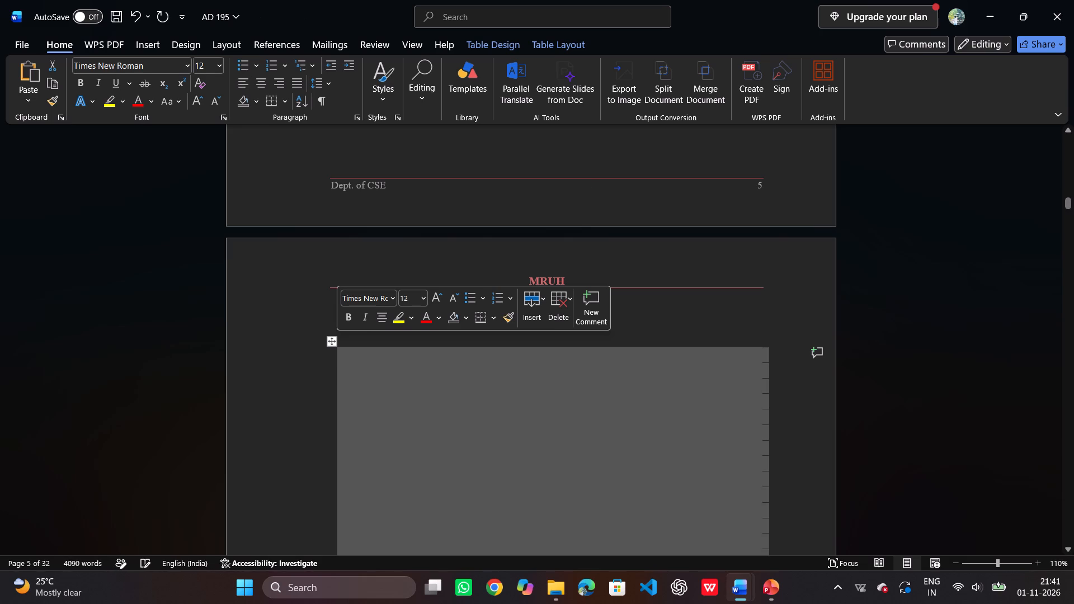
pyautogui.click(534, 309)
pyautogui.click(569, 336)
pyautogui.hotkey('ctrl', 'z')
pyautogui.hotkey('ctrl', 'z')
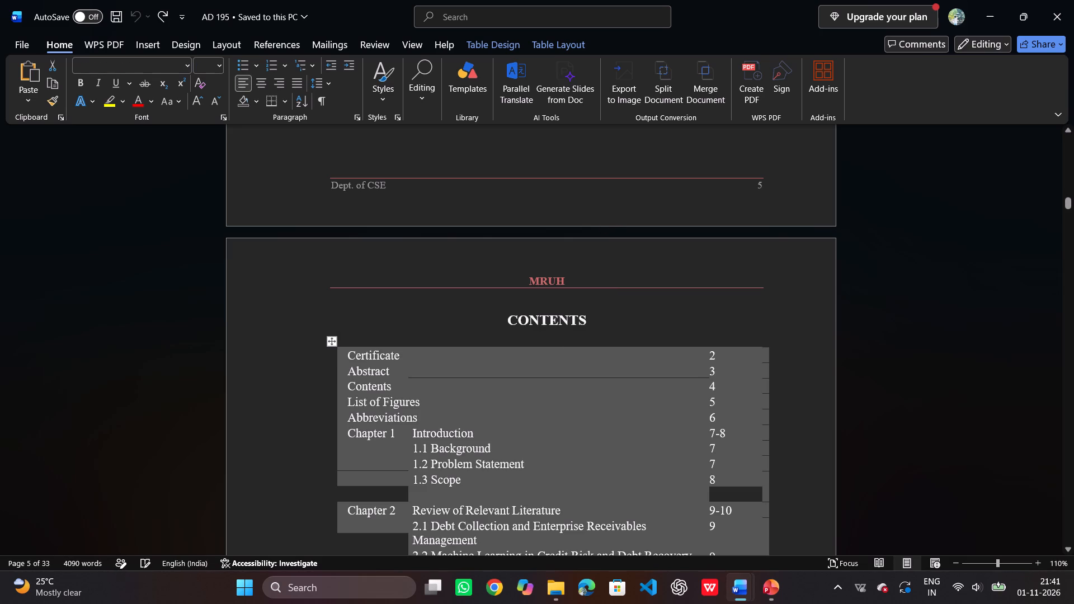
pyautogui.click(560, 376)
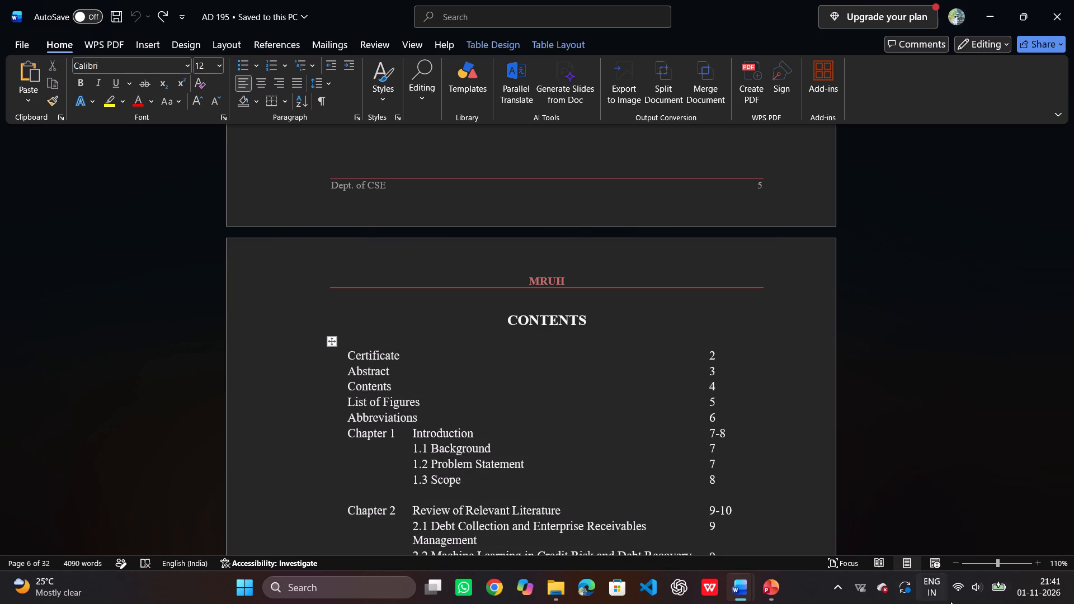
# Set the Windows color mode to Light in the personalization settings and close Settings.
pyautogui.click(989, 602)
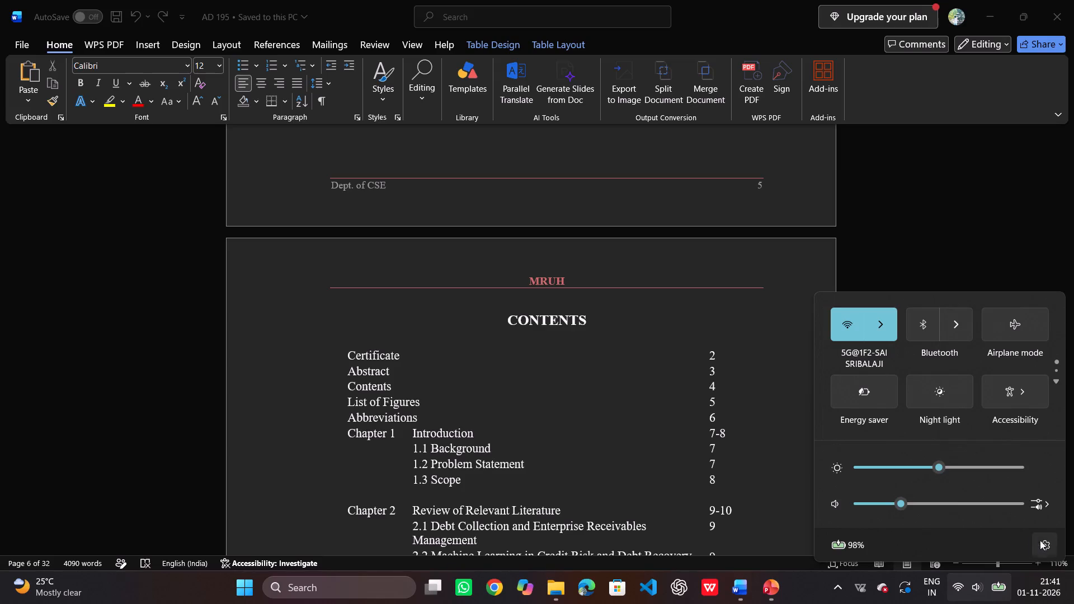
pyautogui.click(1044, 546)
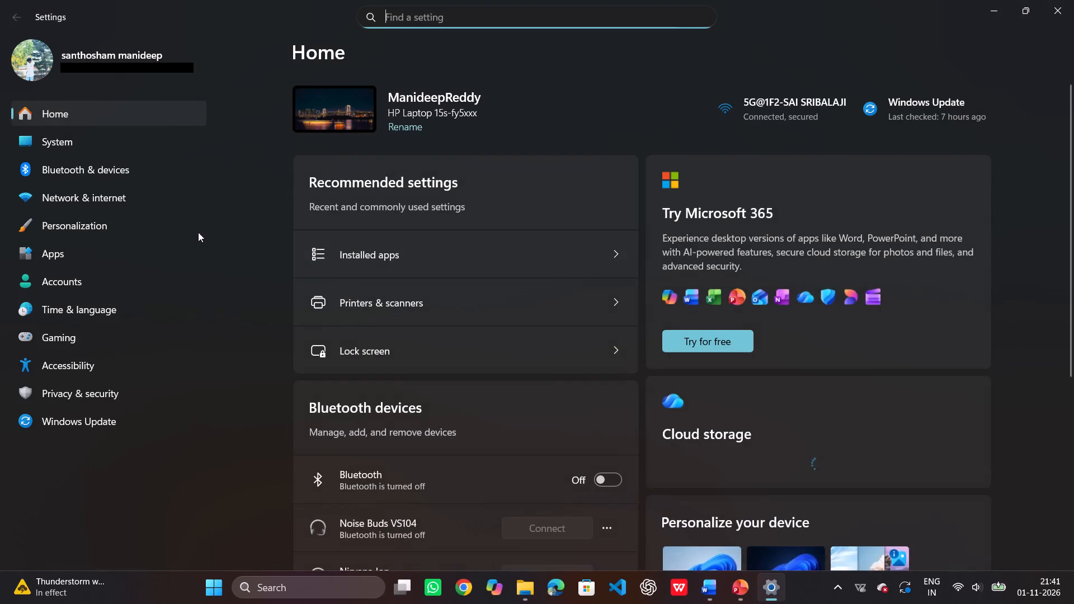
pyautogui.click(83, 219)
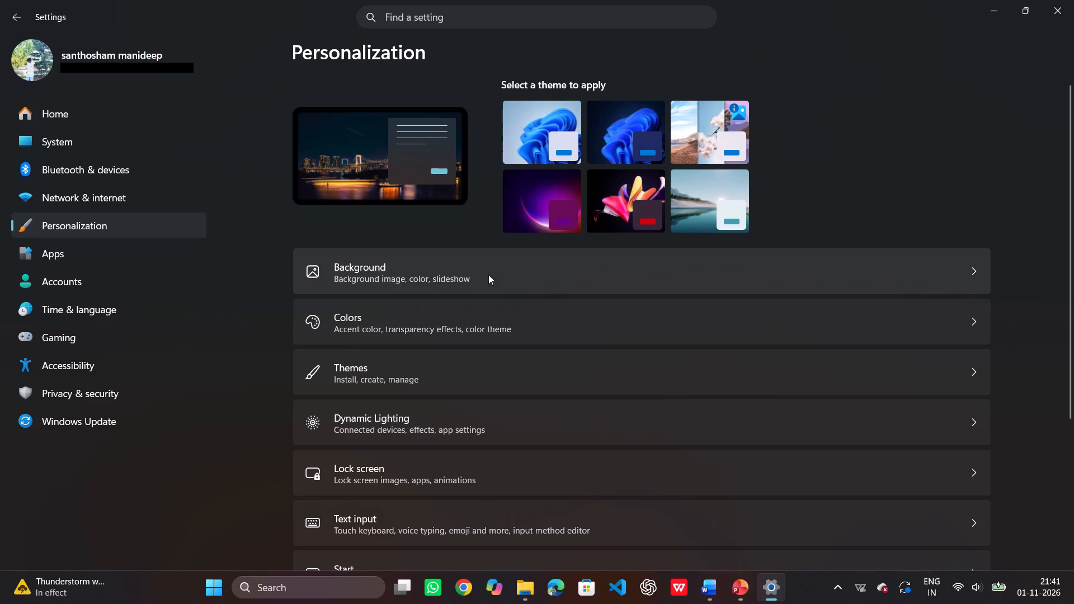
pyautogui.click(506, 273)
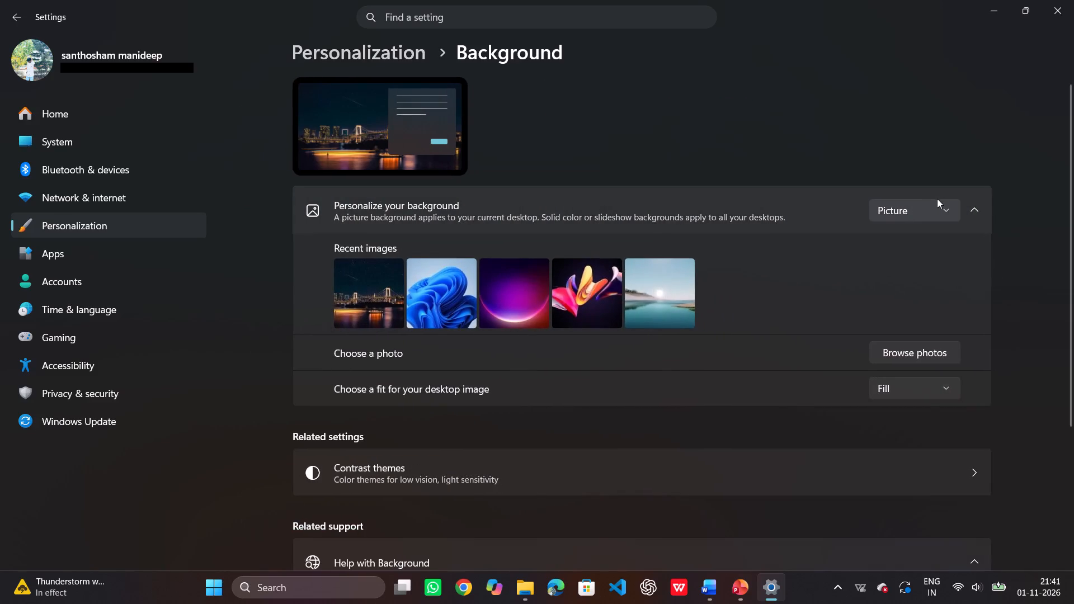
pyautogui.scroll(-2, 908, 306)
pyautogui.scroll(4, 908, 306)
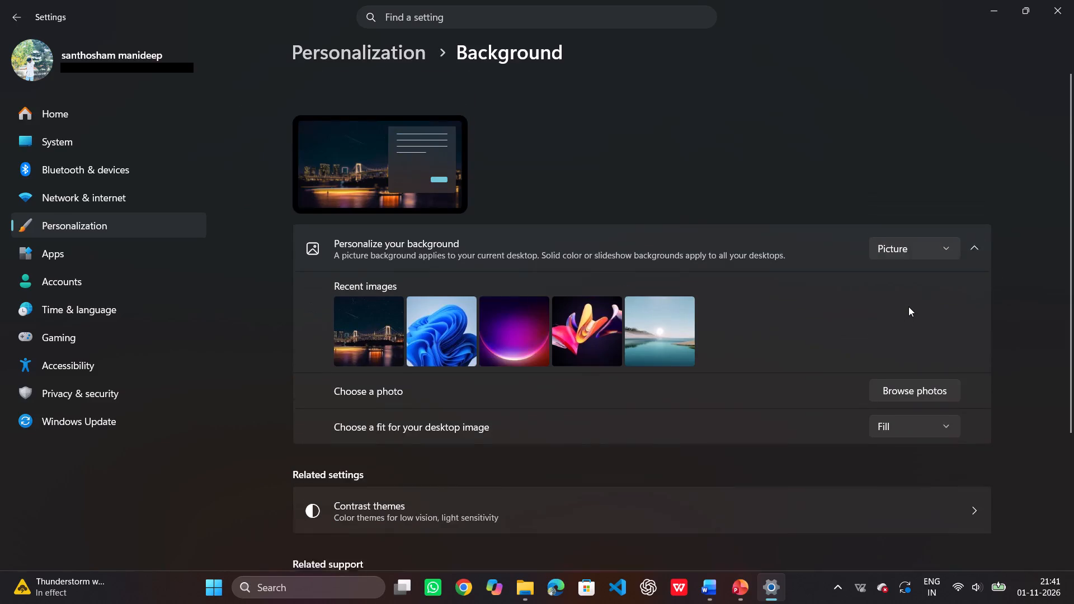
pyautogui.hscroll(2, 519, 169)
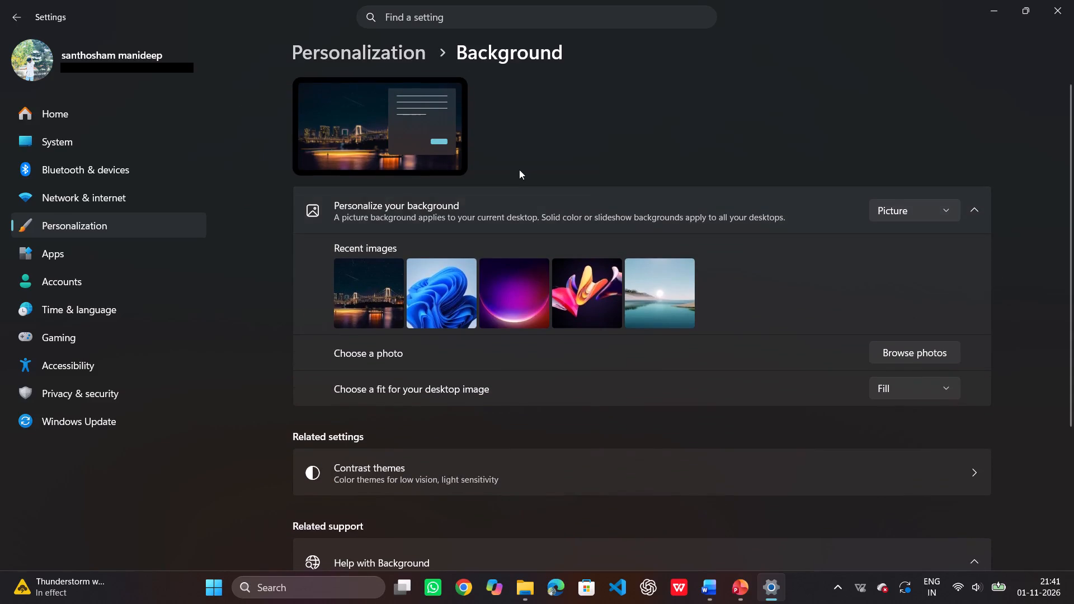
pyautogui.hscroll(3, 519, 169)
pyautogui.click(90, 225)
pyautogui.scroll(-1, 431, 221)
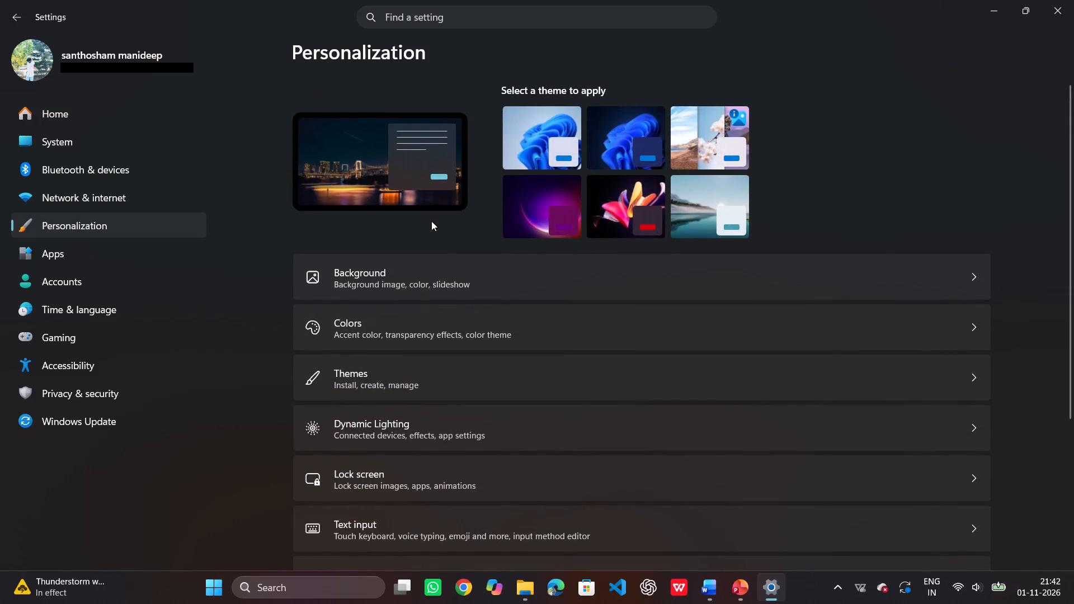
pyautogui.scroll(-2, 431, 221)
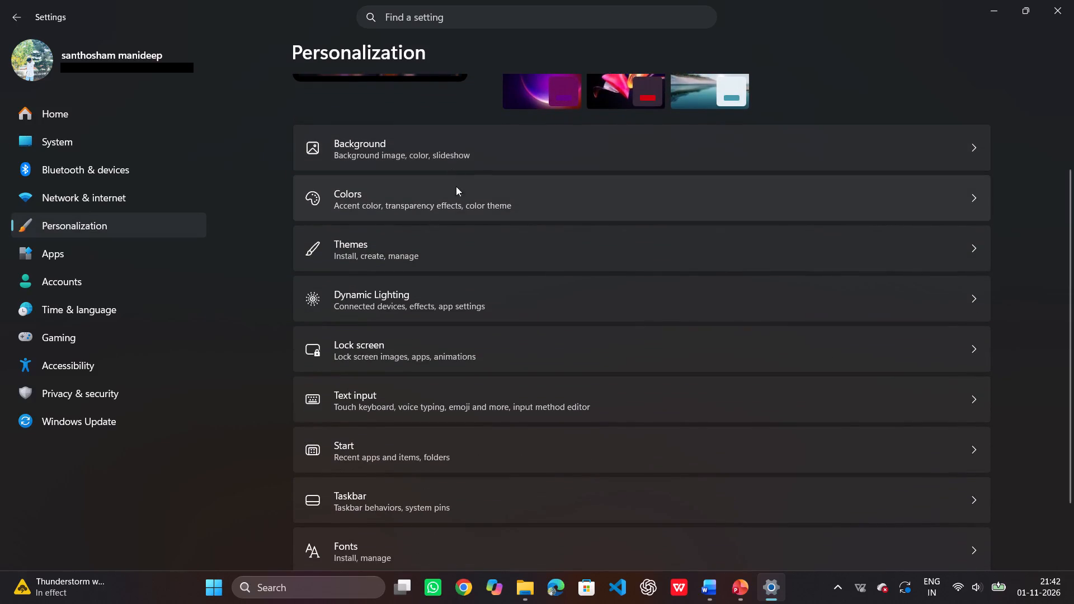
pyautogui.click(460, 202)
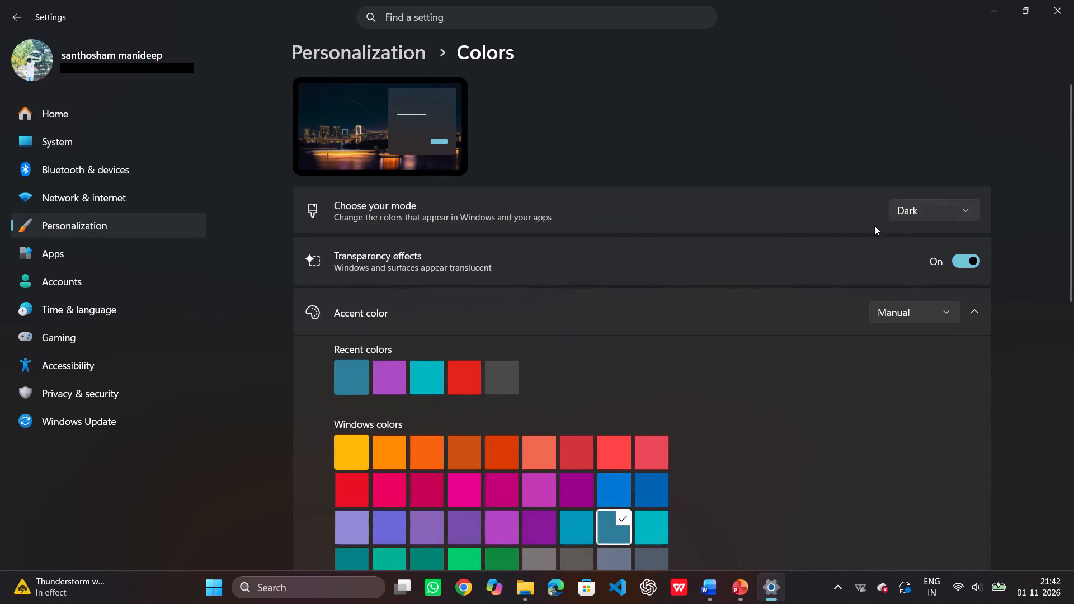
pyautogui.click(913, 215)
pyautogui.click(914, 179)
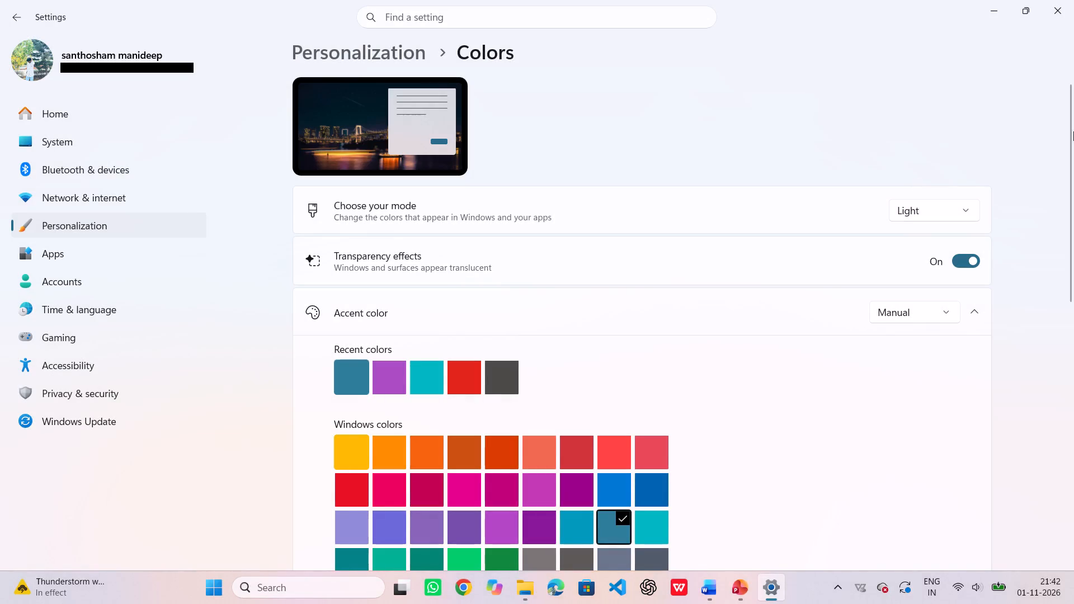
pyautogui.click(1054, 0)
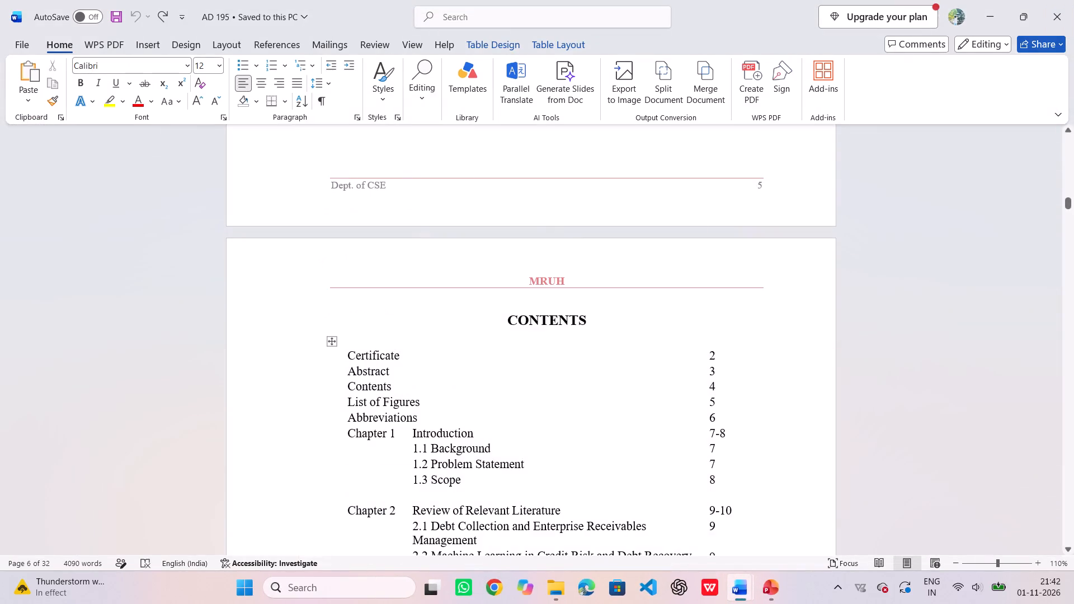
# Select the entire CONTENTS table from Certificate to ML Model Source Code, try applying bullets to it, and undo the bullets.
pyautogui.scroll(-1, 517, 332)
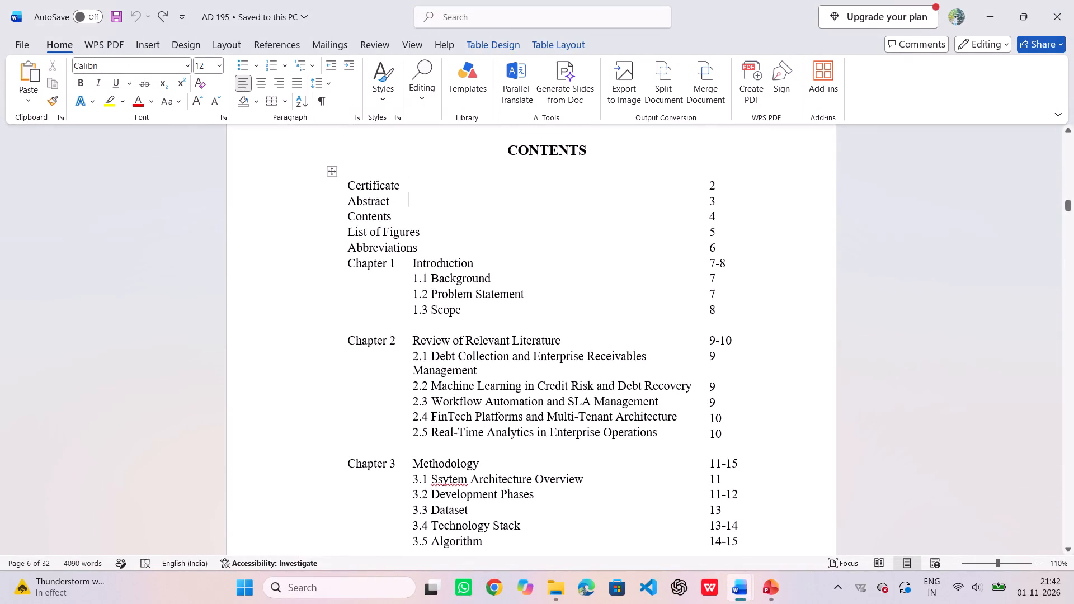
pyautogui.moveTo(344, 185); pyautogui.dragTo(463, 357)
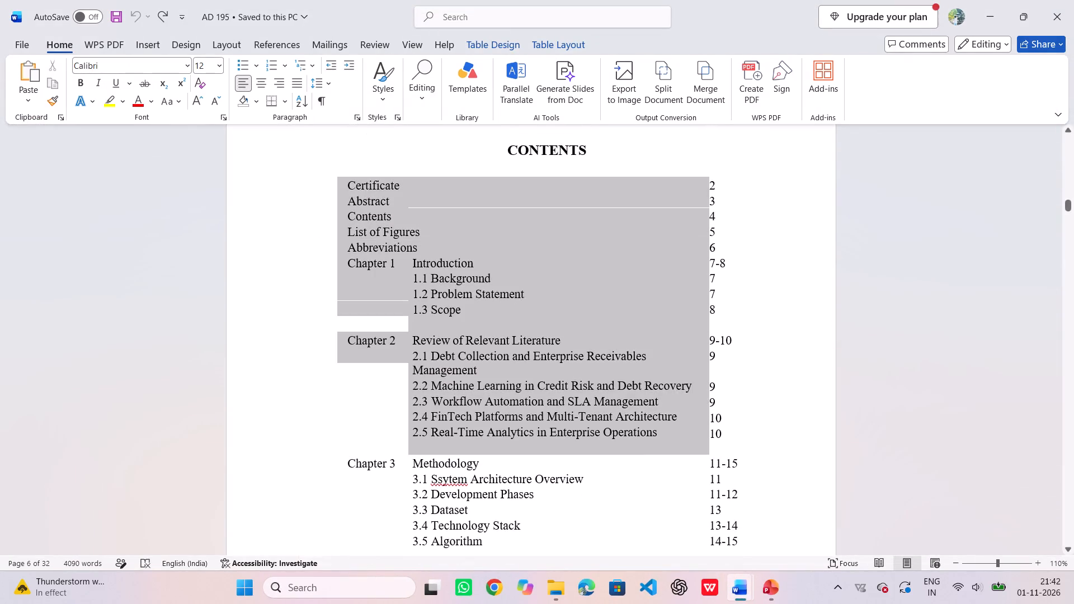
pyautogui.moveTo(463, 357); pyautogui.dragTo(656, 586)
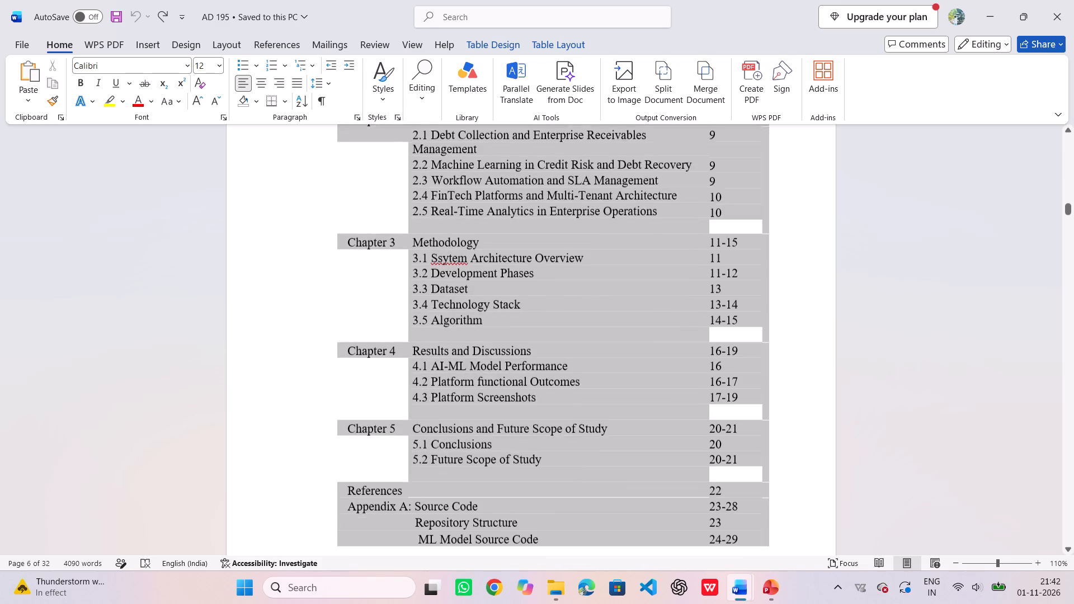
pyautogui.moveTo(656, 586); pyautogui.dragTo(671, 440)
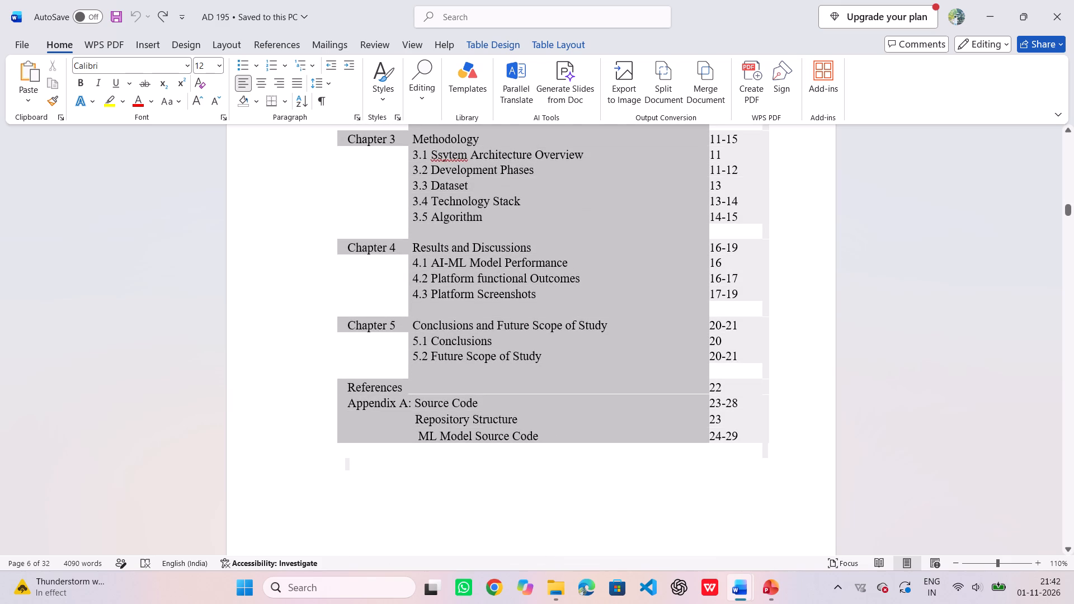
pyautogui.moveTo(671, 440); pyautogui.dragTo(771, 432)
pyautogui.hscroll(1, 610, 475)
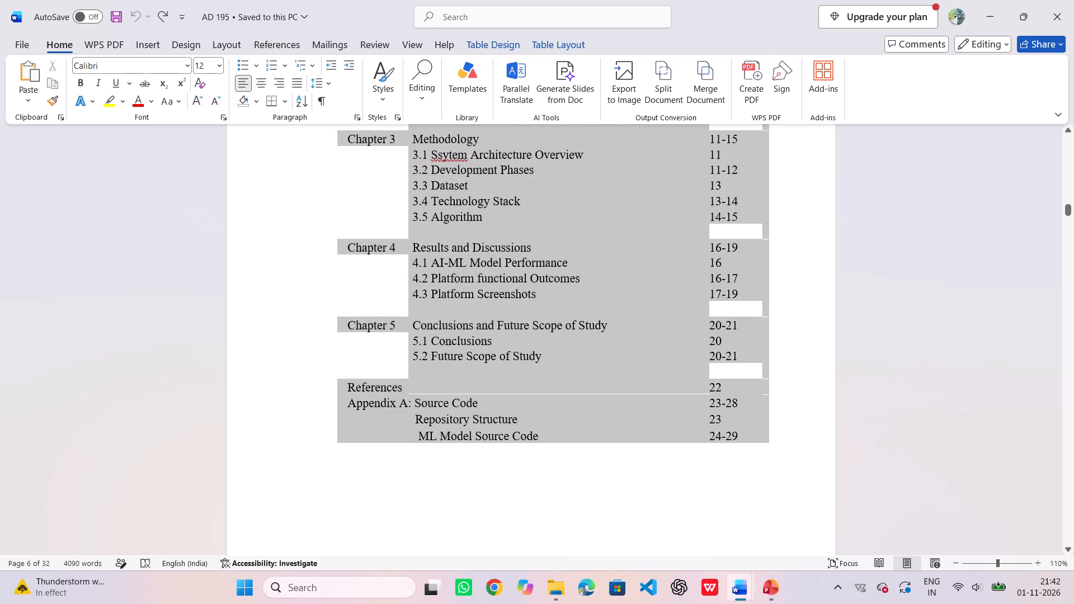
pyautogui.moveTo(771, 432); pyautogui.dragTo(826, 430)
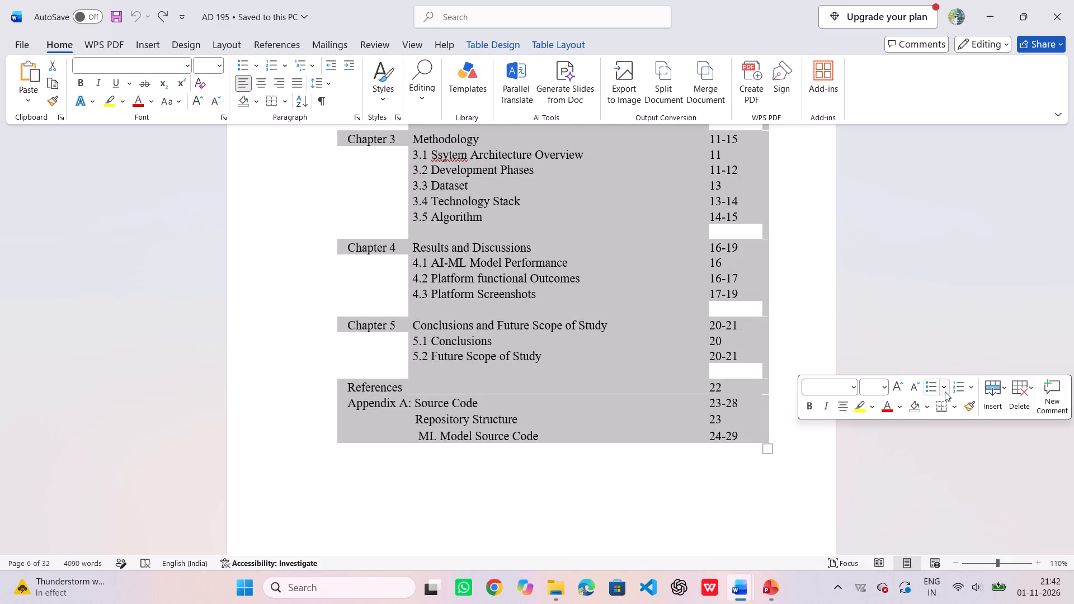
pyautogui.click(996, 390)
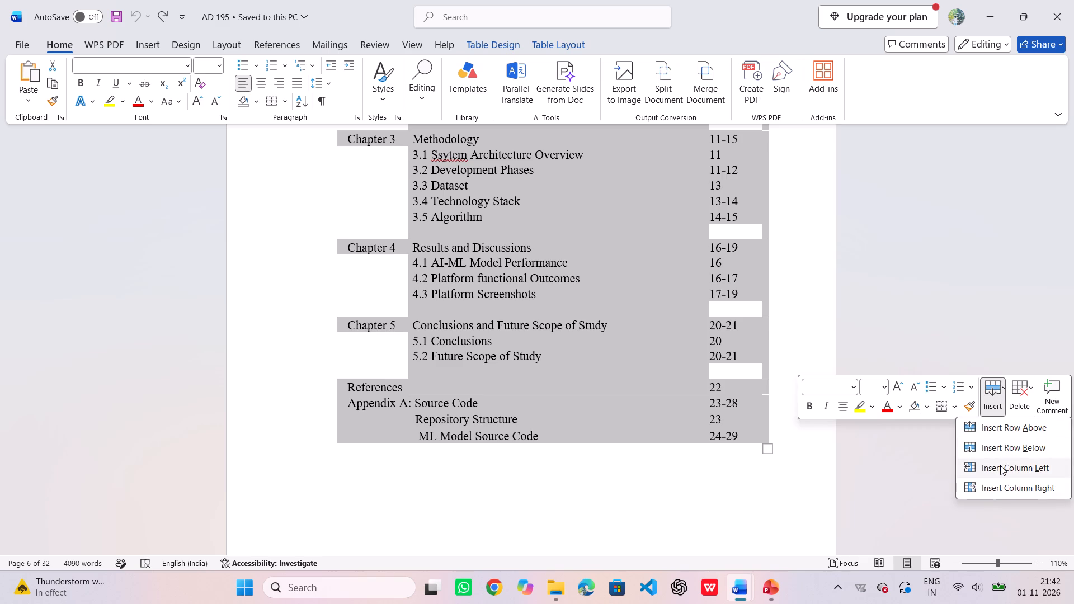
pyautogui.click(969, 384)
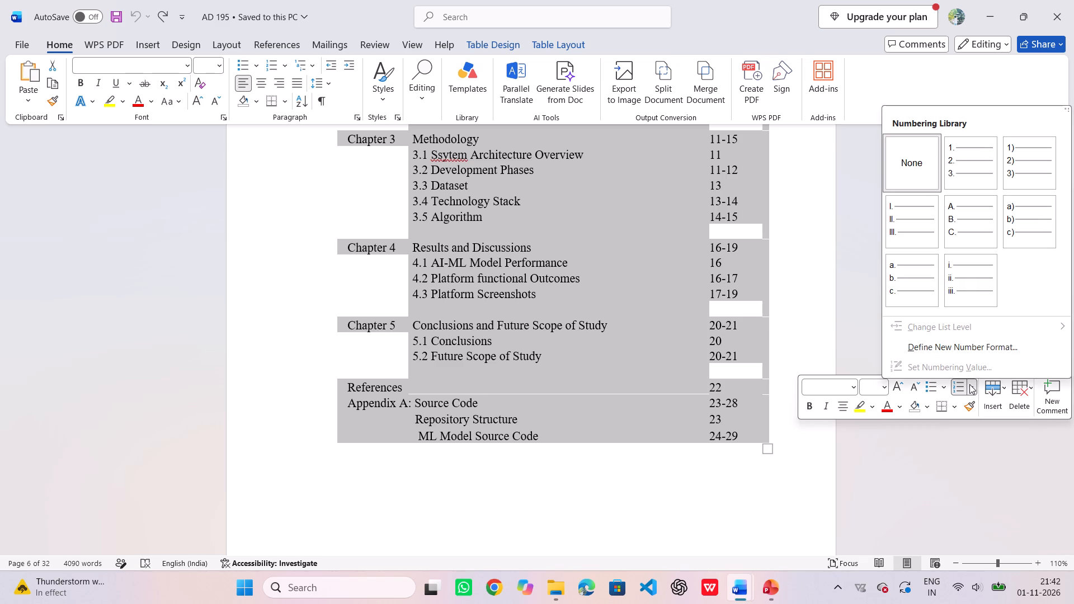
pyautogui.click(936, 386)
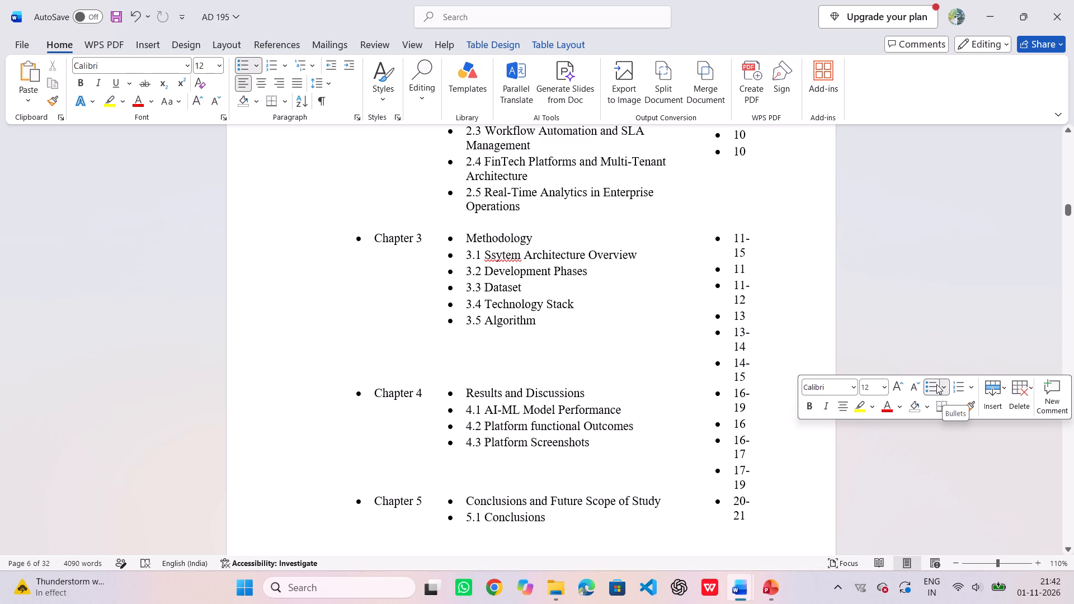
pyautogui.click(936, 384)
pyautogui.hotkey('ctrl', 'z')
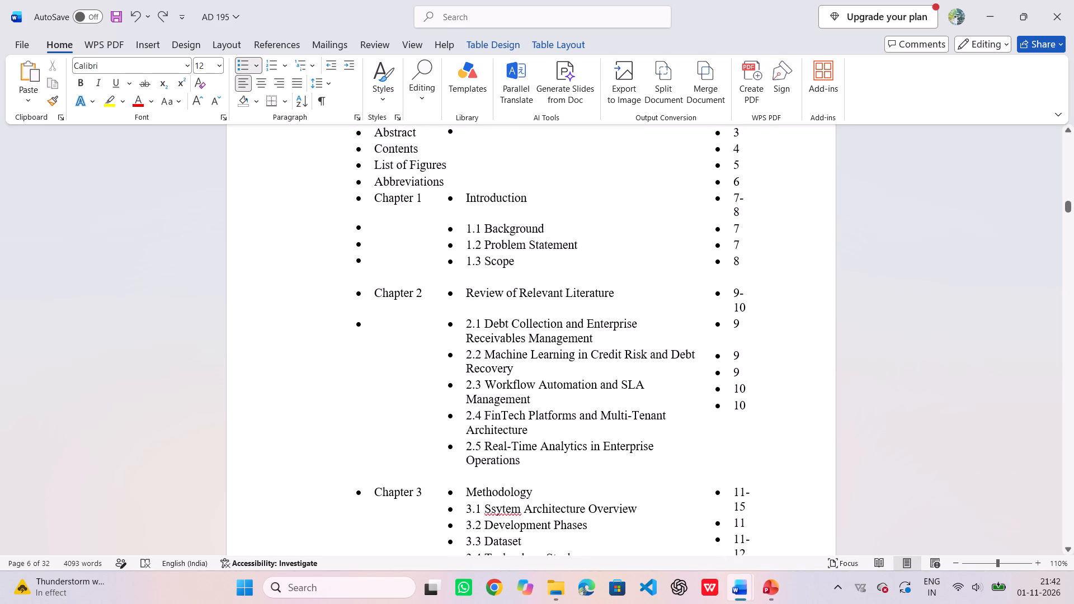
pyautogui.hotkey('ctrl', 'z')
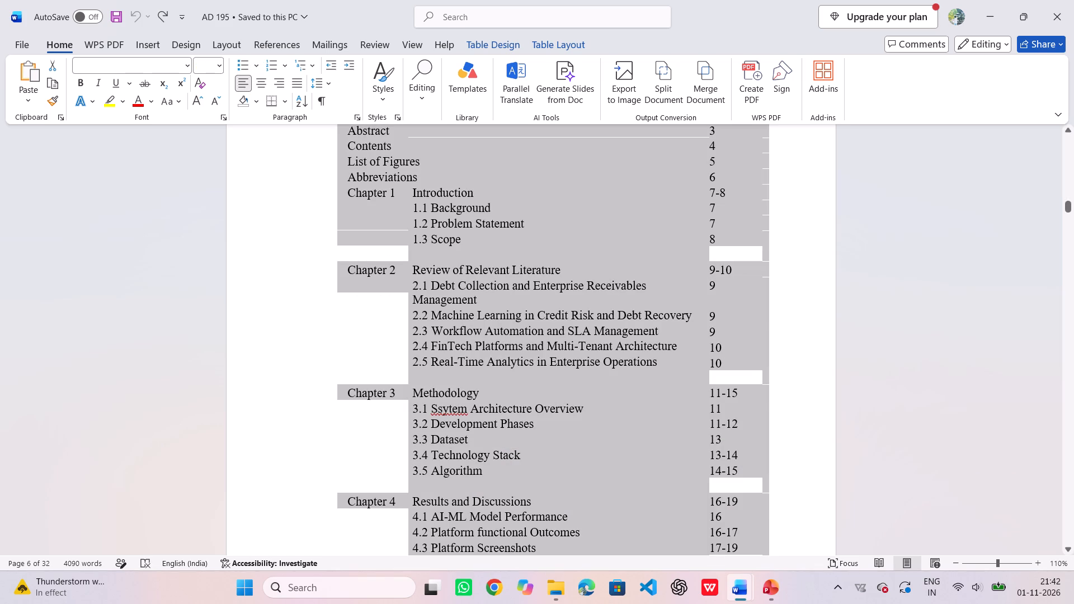
# Apply All Borders to the fully selected CONTENTS table.
pyautogui.click(627, 231)
pyautogui.click(278, 101)
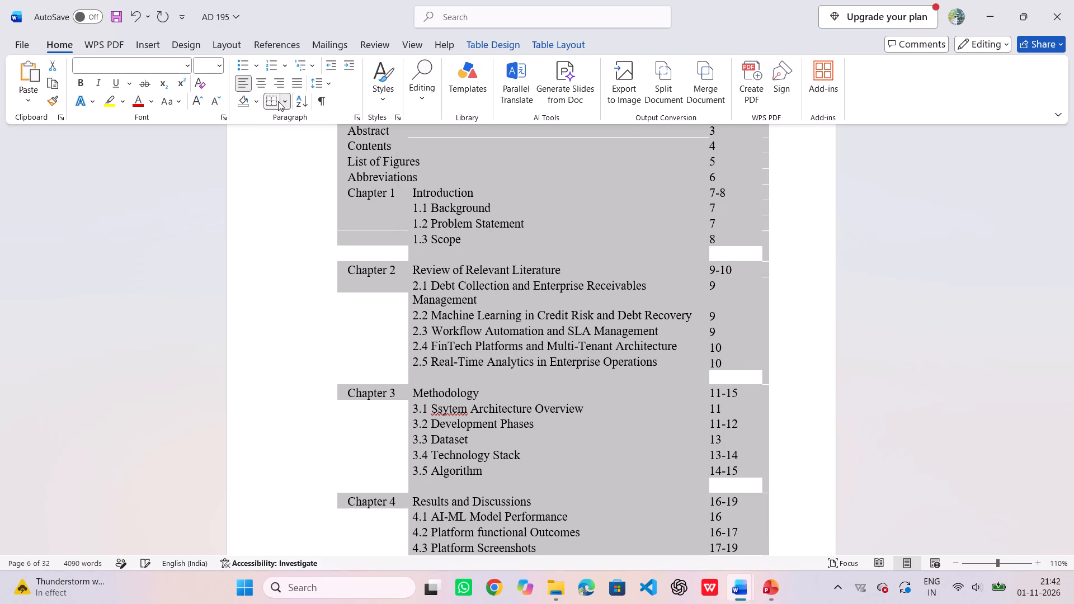
pyautogui.click(274, 105)
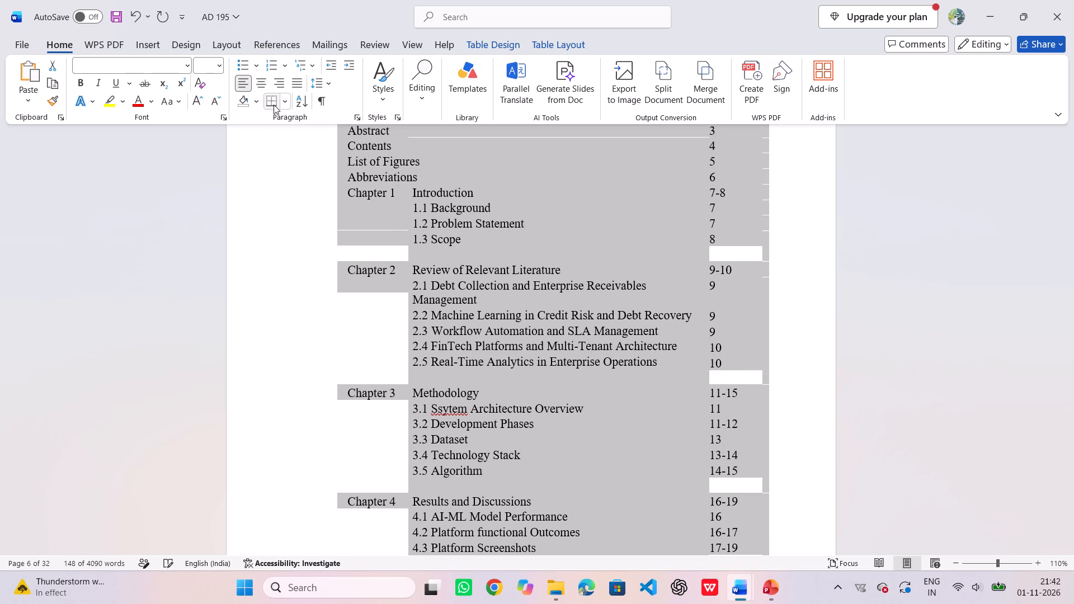
pyautogui.click(274, 105)
pyautogui.click(282, 102)
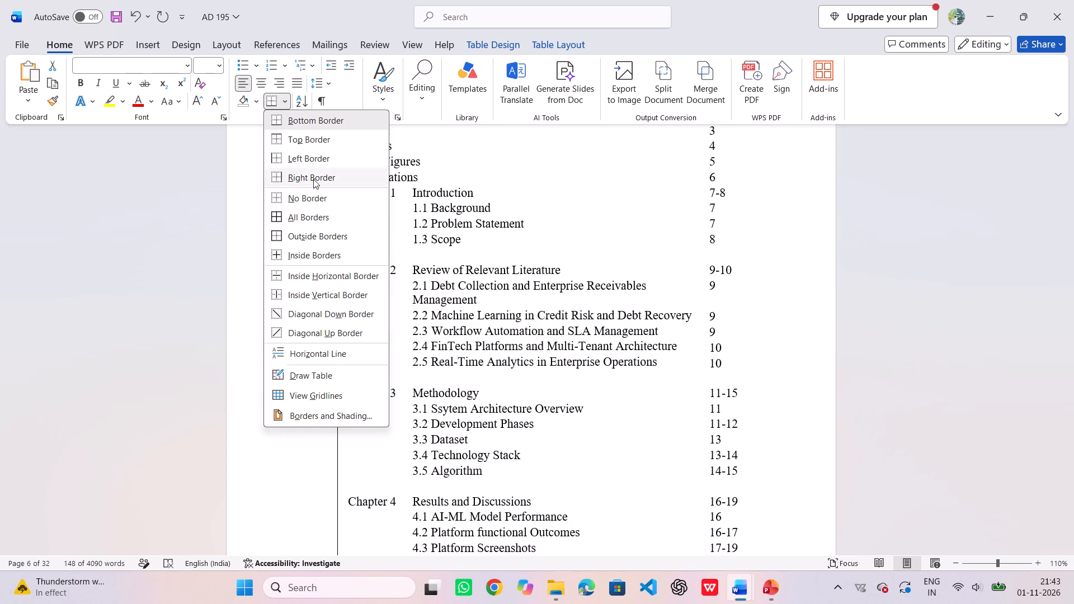
pyautogui.click(316, 213)
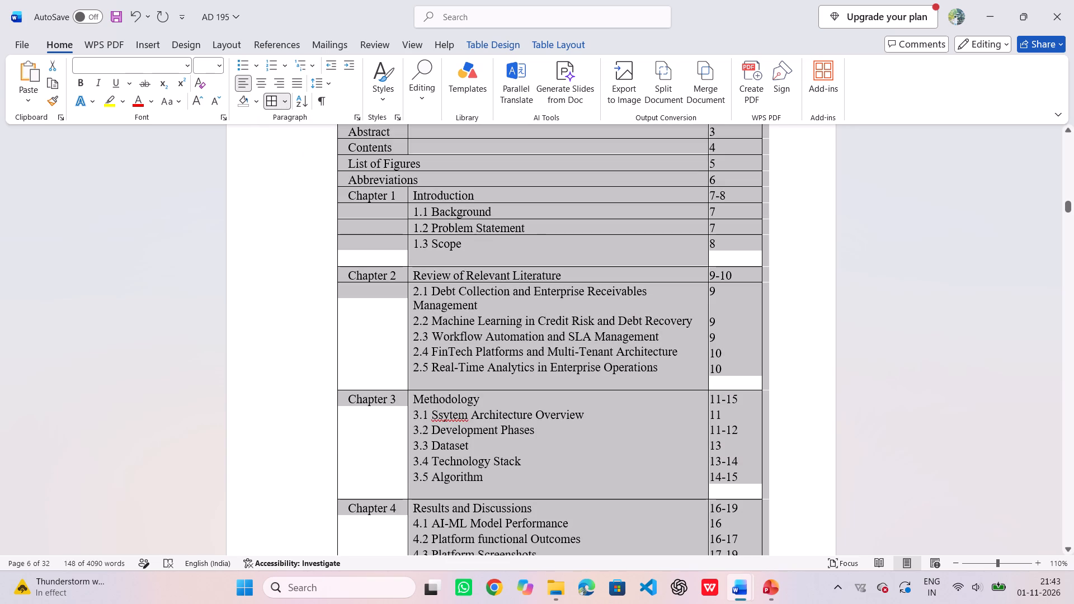
pyautogui.click(289, 203)
pyautogui.click(144, 217)
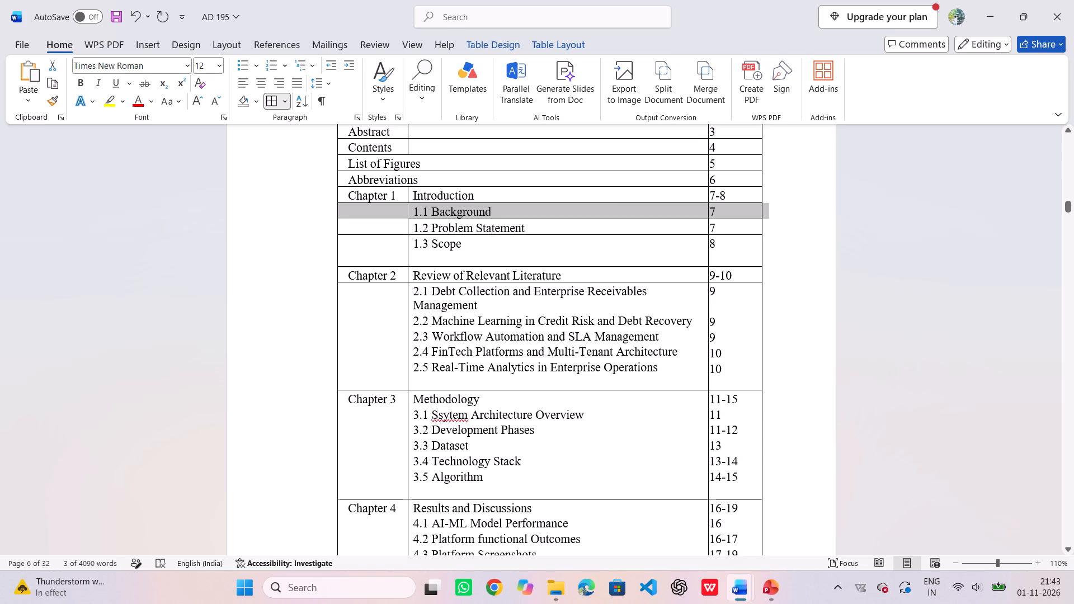
# Examine the bordered CONTENTS table and the pages after it, and return to the end of the acknowledgement.
pyautogui.scroll(1, 391, 279)
pyautogui.scroll(-4, 391, 279)
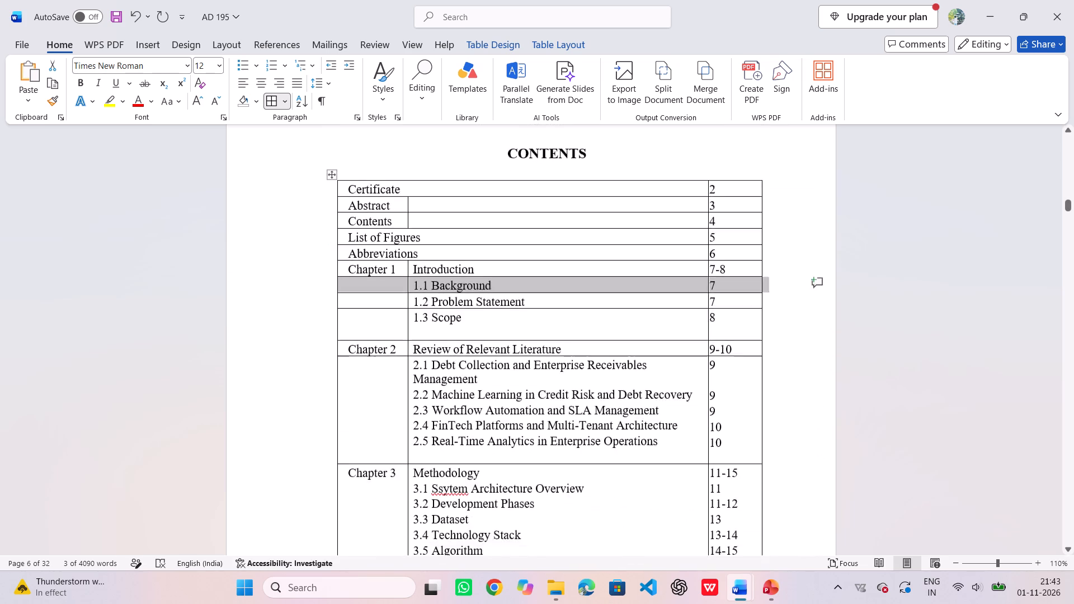
pyautogui.scroll(-6, 391, 279)
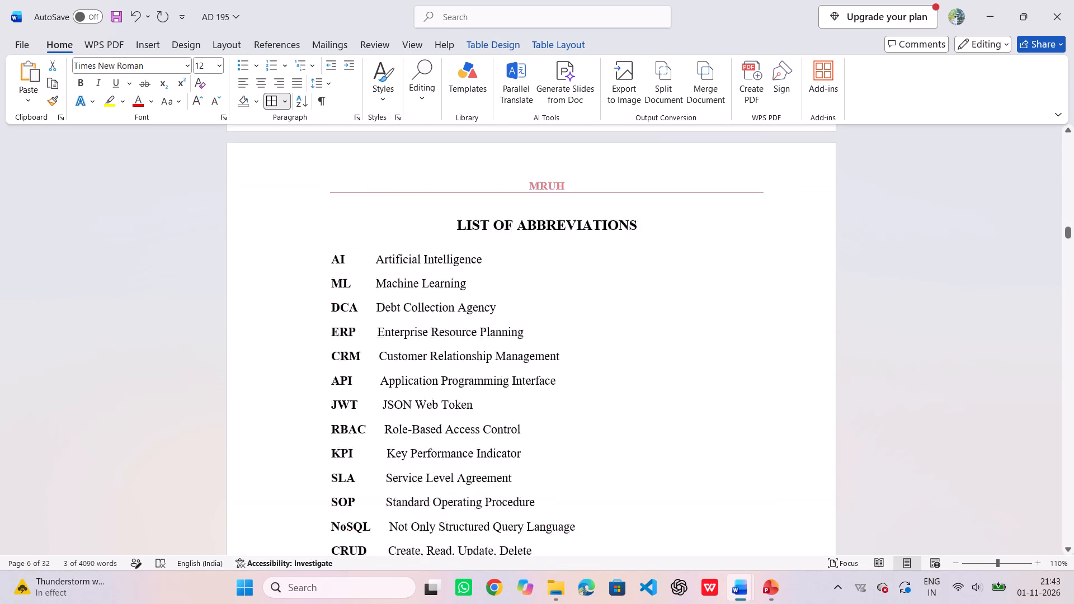
pyautogui.scroll(-2, 391, 279)
pyautogui.scroll(3, 391, 279)
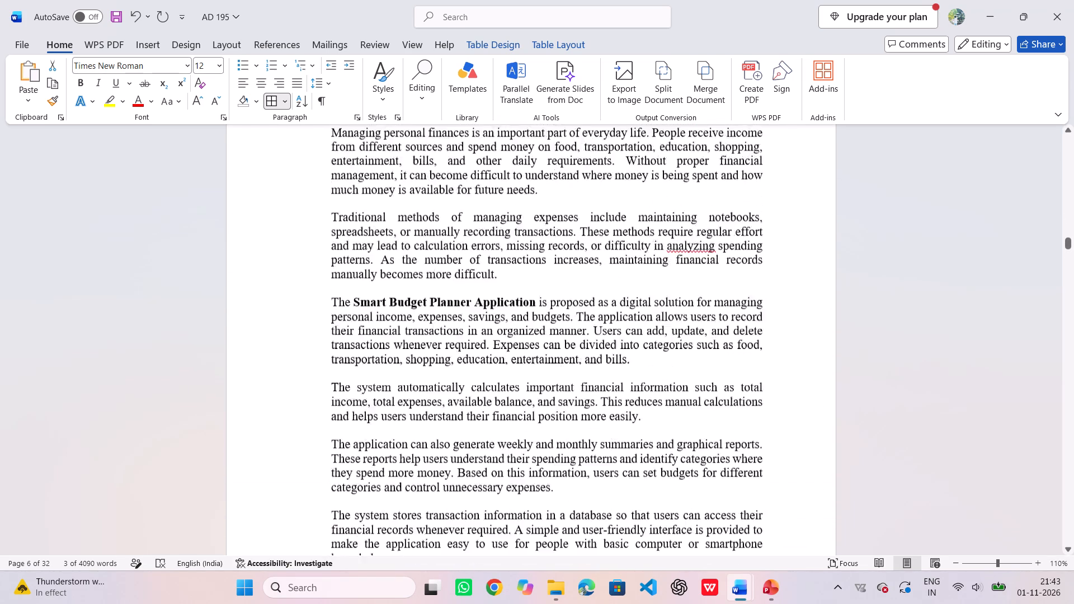
pyautogui.scroll(1, 391, 279)
pyautogui.scroll(-1, 391, 279)
pyautogui.scroll(5, 391, 279)
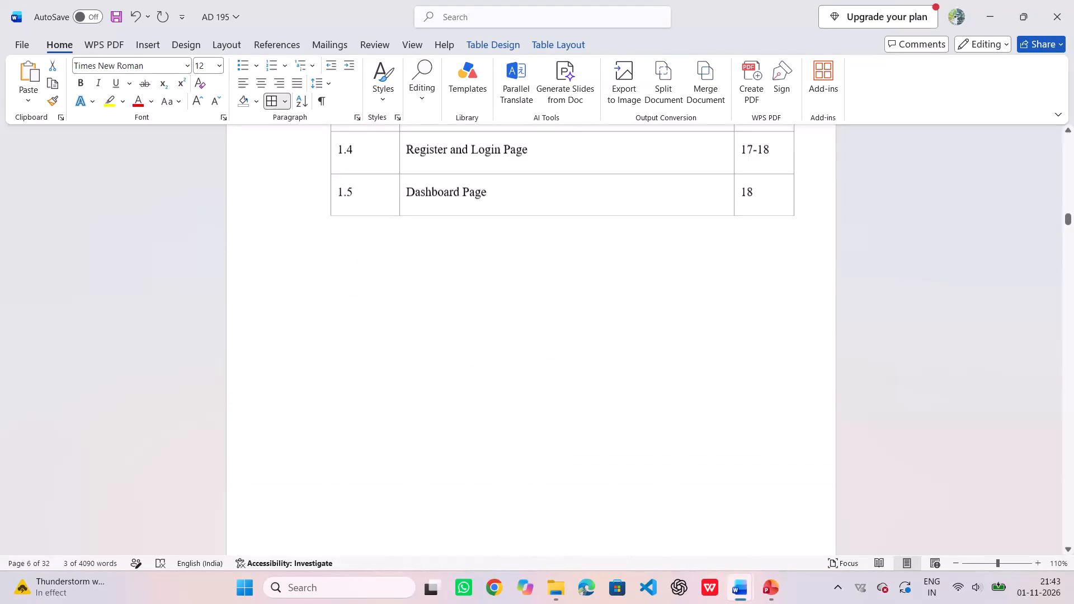
pyautogui.scroll(2, 391, 279)
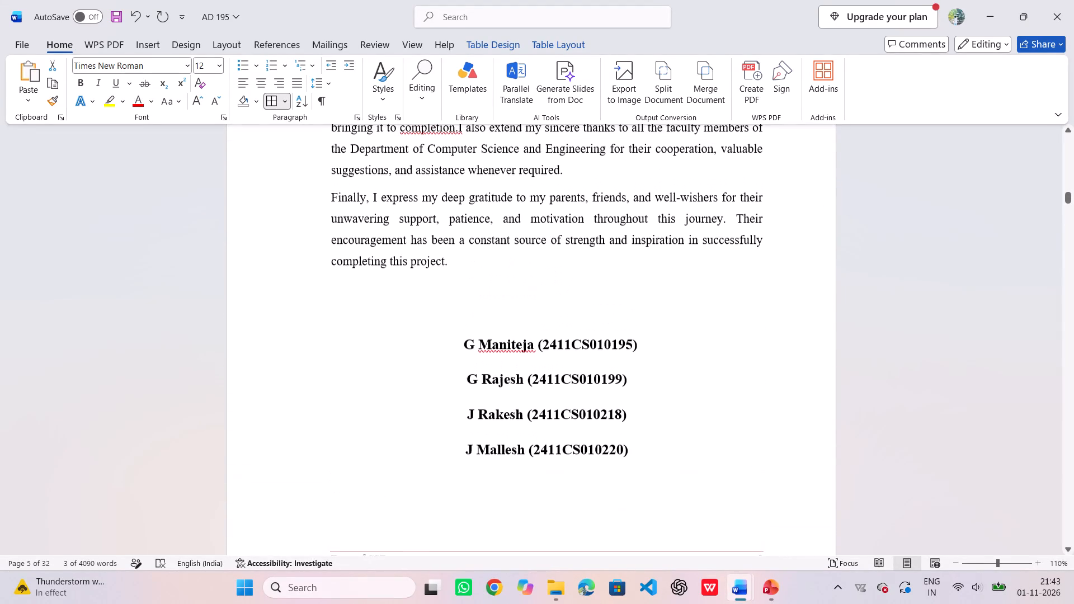
# Copy the acknowledgement text below its heading, including the student name list, and paste it directly before the ABSTRACT heading.
pyautogui.moveTo(632, 457); pyautogui.dragTo(417, 280)
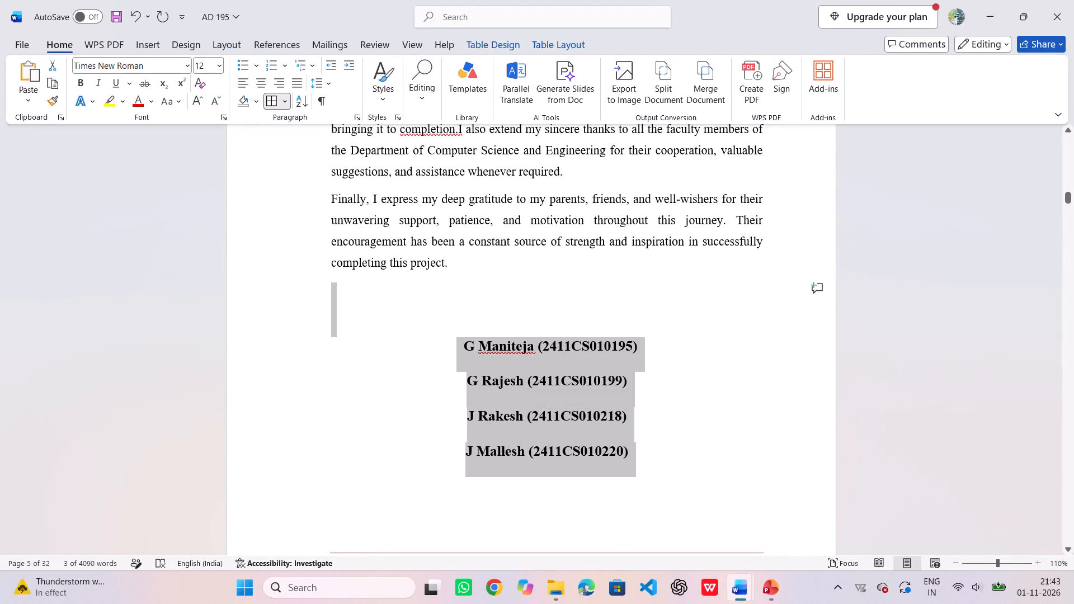
pyautogui.moveTo(417, 280); pyautogui.dragTo(365, 153)
pyautogui.scroll(1, 299, 247)
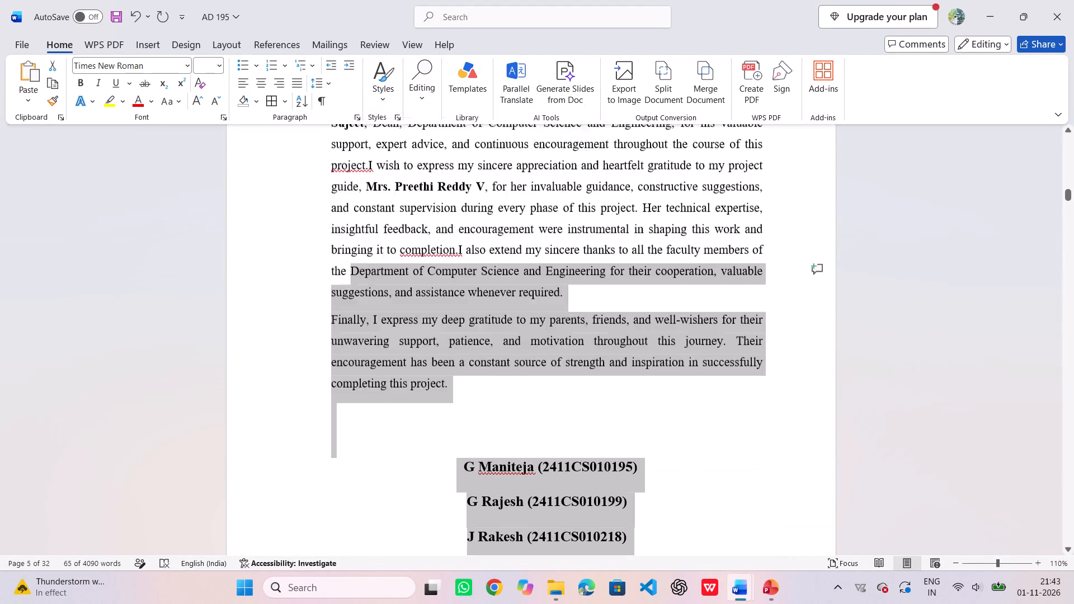
pyautogui.scroll(1, 299, 247)
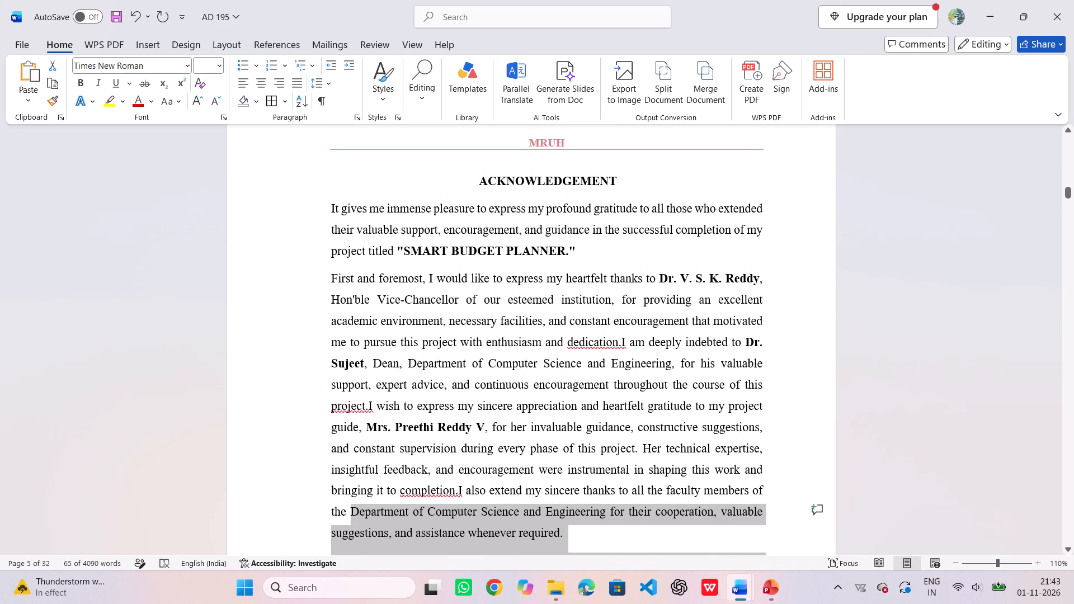
pyautogui.moveTo(331, 210); pyautogui.dragTo(569, 549)
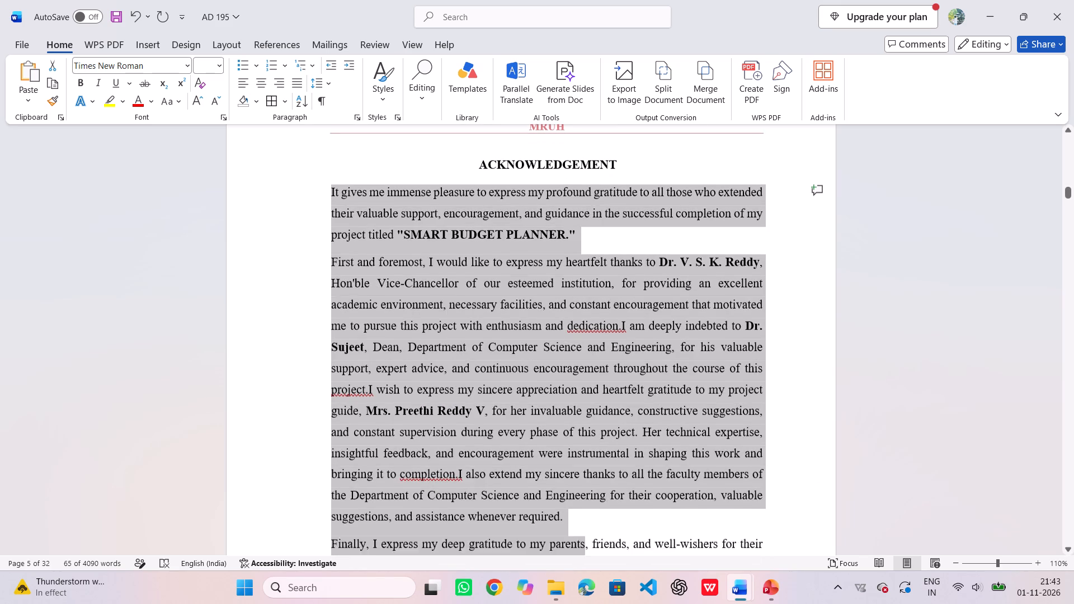
pyautogui.moveTo(569, 549); pyautogui.dragTo(591, 427)
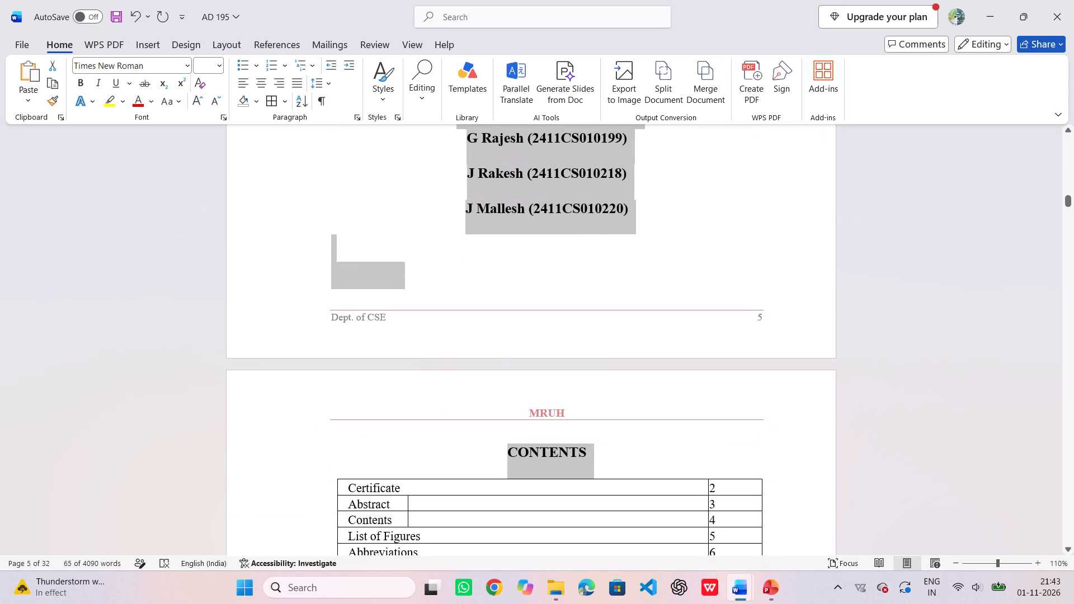
pyautogui.moveTo(591, 427); pyautogui.dragTo(633, 216)
pyautogui.hotkey('ctrl', 'c')
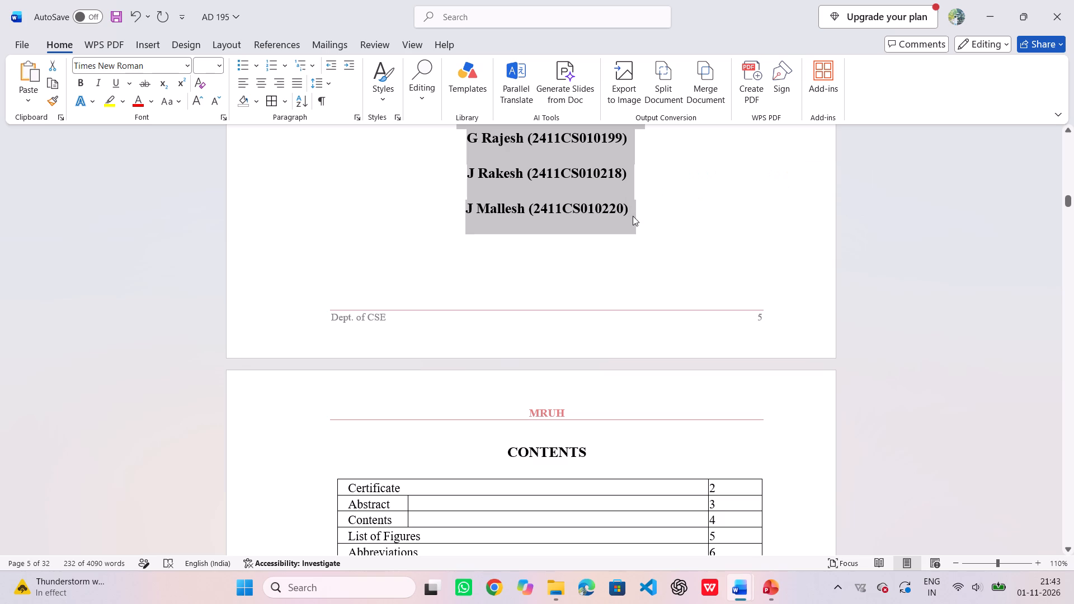
pyautogui.scroll(2, 633, 216)
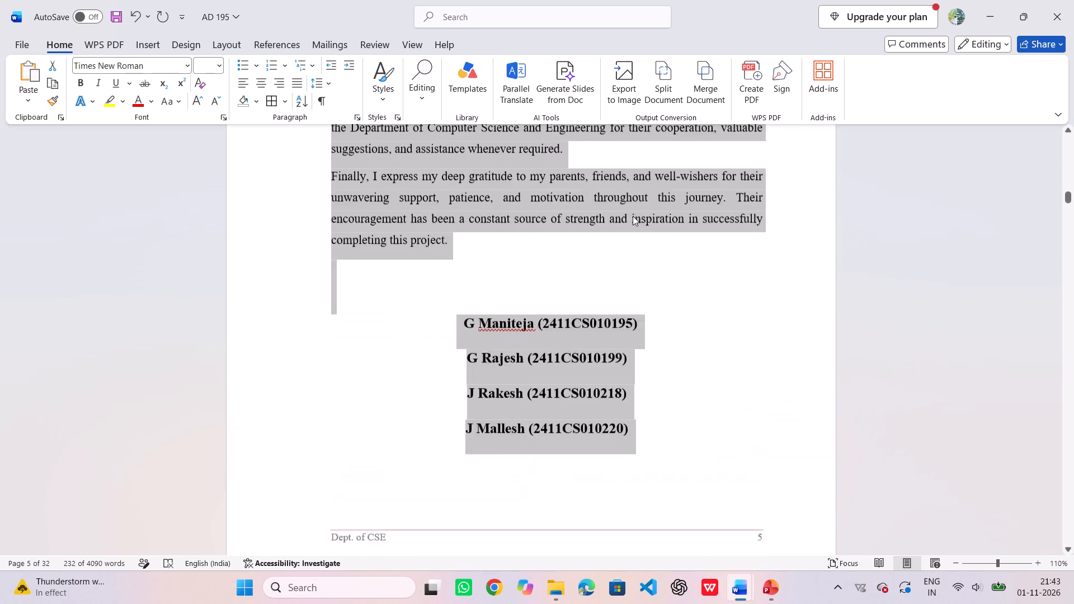
pyautogui.scroll(2, 633, 216)
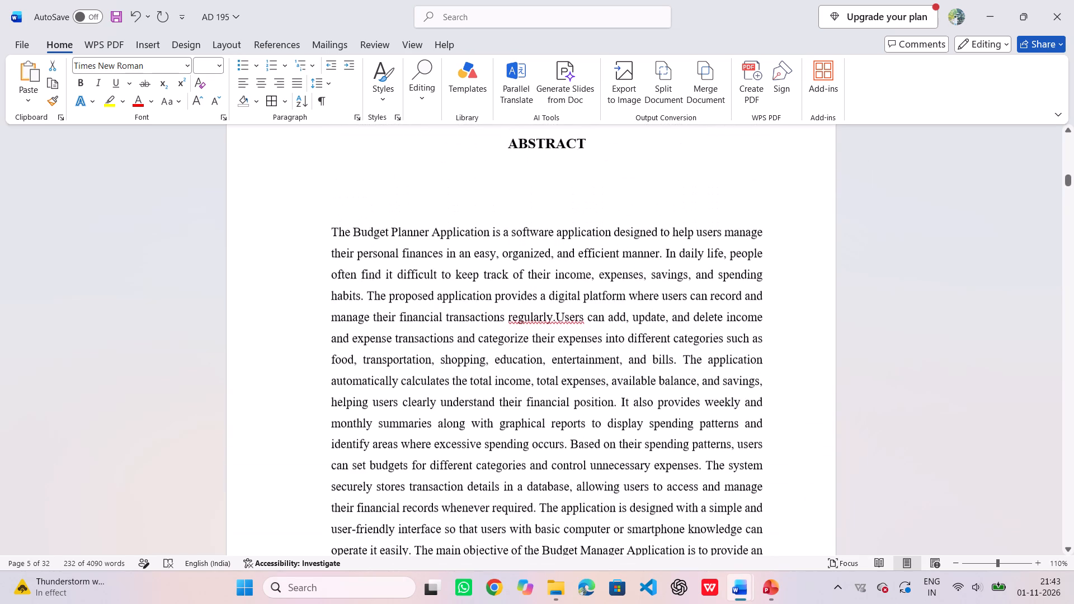
pyautogui.scroll(1, 633, 216)
pyautogui.click(503, 217)
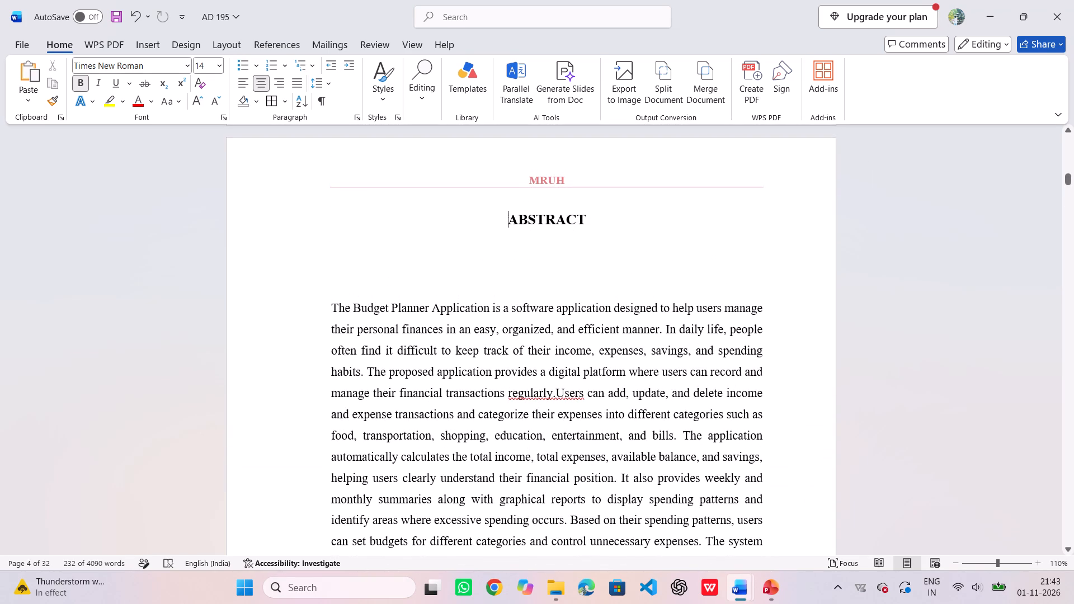
pyautogui.hotkey('ctrl', 'v')
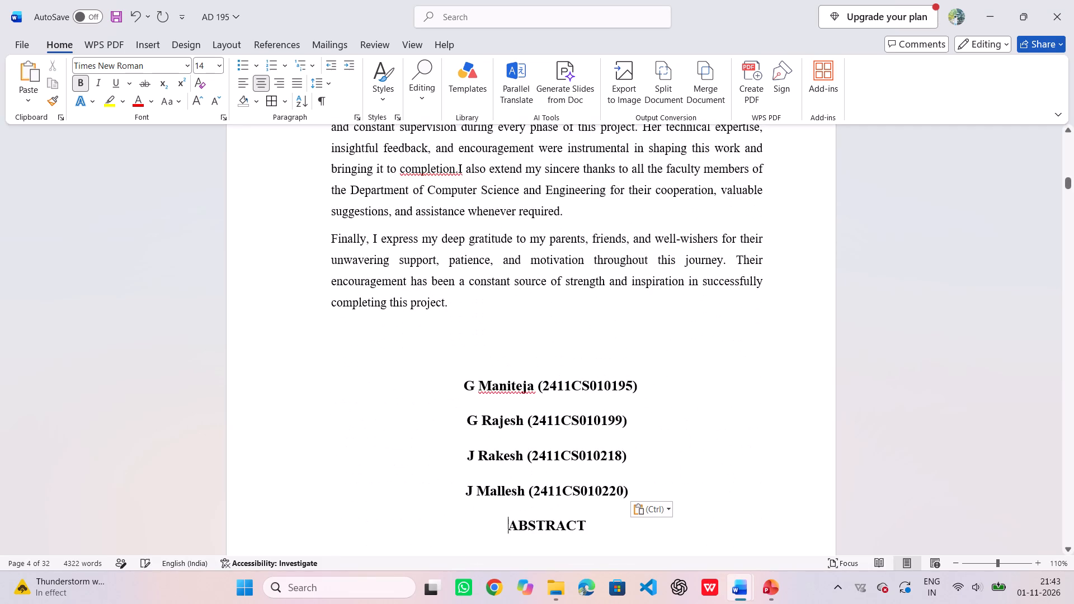
# Insert two line breaks between the pasted student names and the ABSTRACT heading to push the heading onto a new page.
pyautogui.scroll(-1, 503, 217)
pyautogui.press('Return')
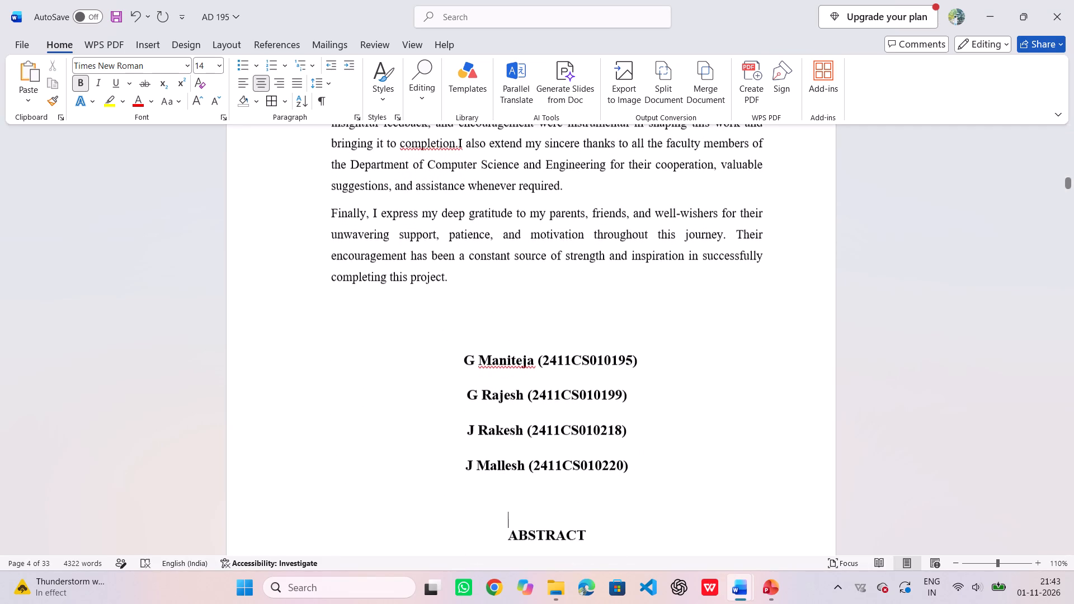
pyautogui.press('Return')
pyautogui.scroll(-2, 503, 217)
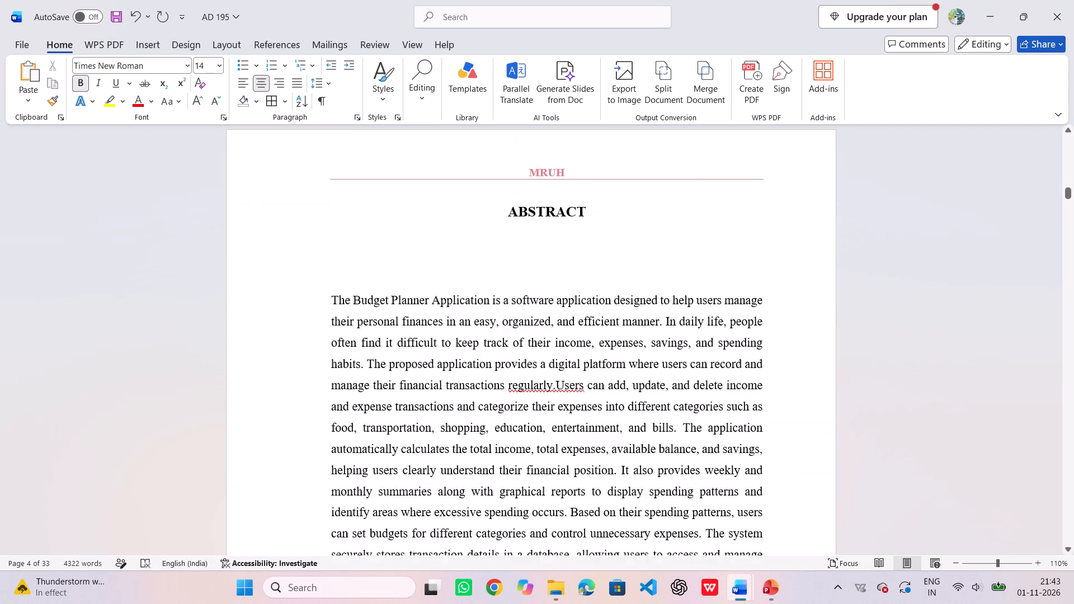
# Remove the duplicate acknowledgement after the abstract and replace the project guide's name in the remaining one with the guide named on the title page.
pyautogui.scroll(-5, 503, 217)
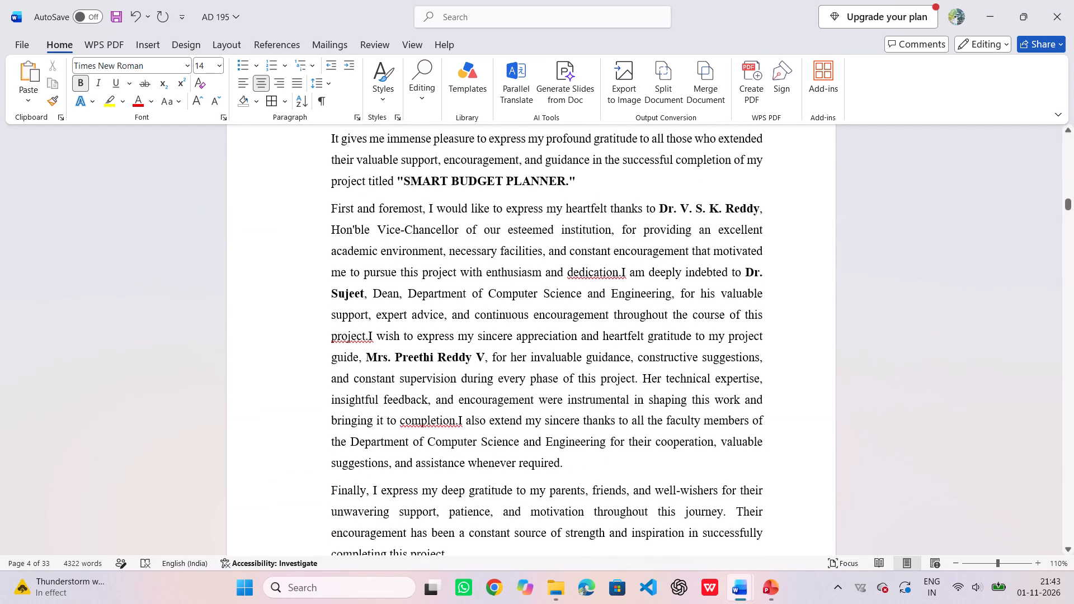
pyautogui.scroll(-1, 549, 322)
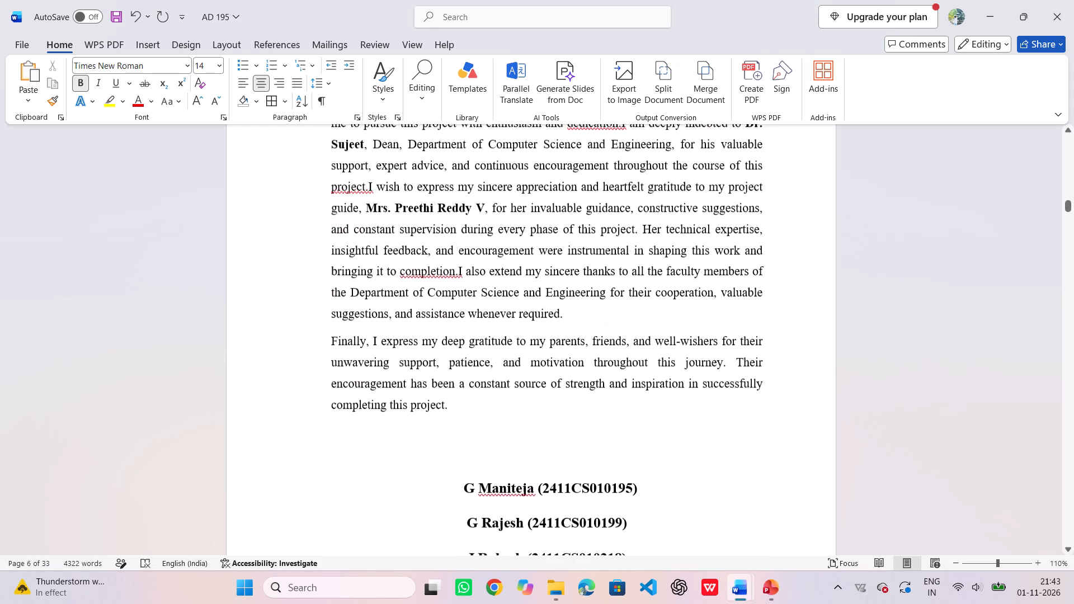
pyautogui.scroll(-1, 549, 322)
pyautogui.rightClick(549, 322)
pyautogui.click(632, 405)
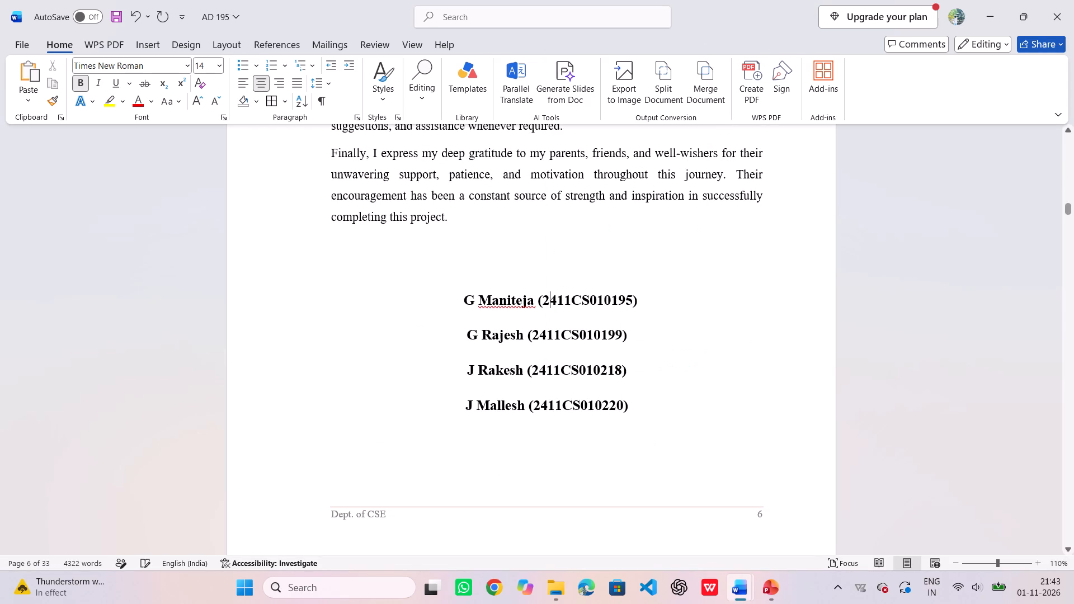
# Delete the duplicate acknowledgement before the CONTENTS page, from its heading through the student names, plus the blank lines left above it.
pyautogui.moveTo(632, 405); pyautogui.dragTo(385, 103)
pyautogui.scroll(1, 423, 103)
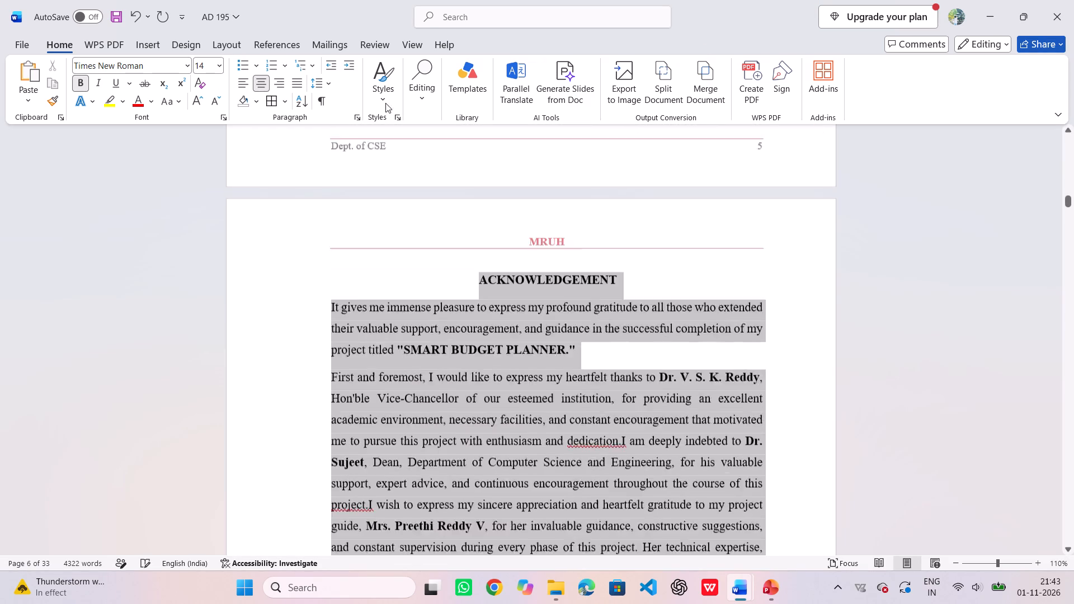
pyautogui.moveTo(385, 103); pyautogui.dragTo(472, 400)
pyautogui.scroll(1, 385, 103)
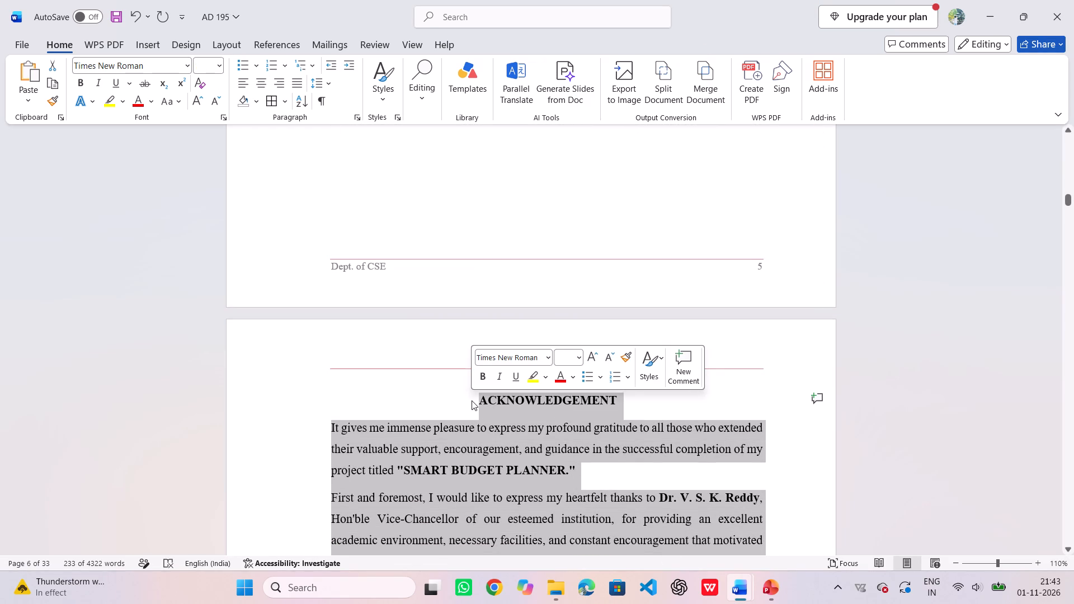
pyautogui.press('BackSpace')
pyautogui.press('BackSpace')
pyautogui.press('BackSpace')
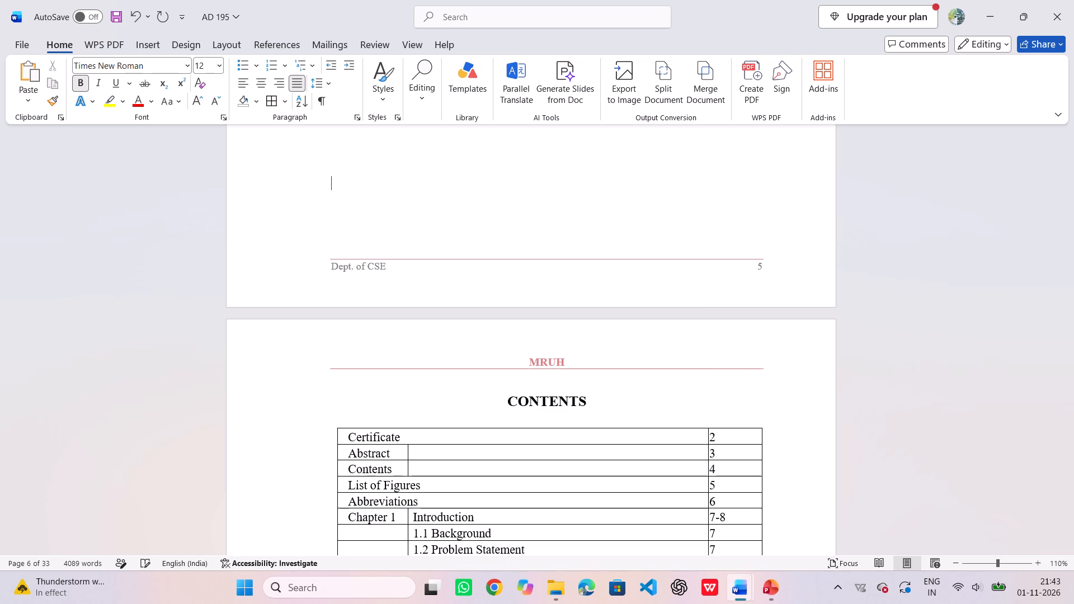
pyautogui.press('BackSpace')
# Replace the project guide's name in the remaining acknowledgement with the guide named on the title page, keeping the "Mrs." title.
pyautogui.scroll(4, 472, 400)
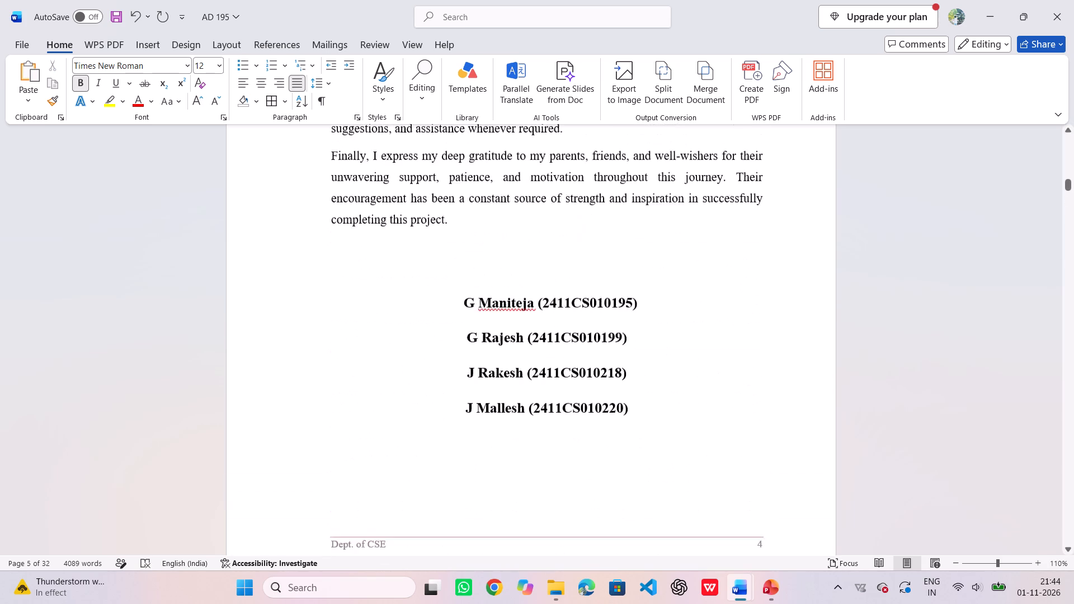
pyautogui.scroll(1, 472, 400)
pyautogui.scroll(-2, 472, 400)
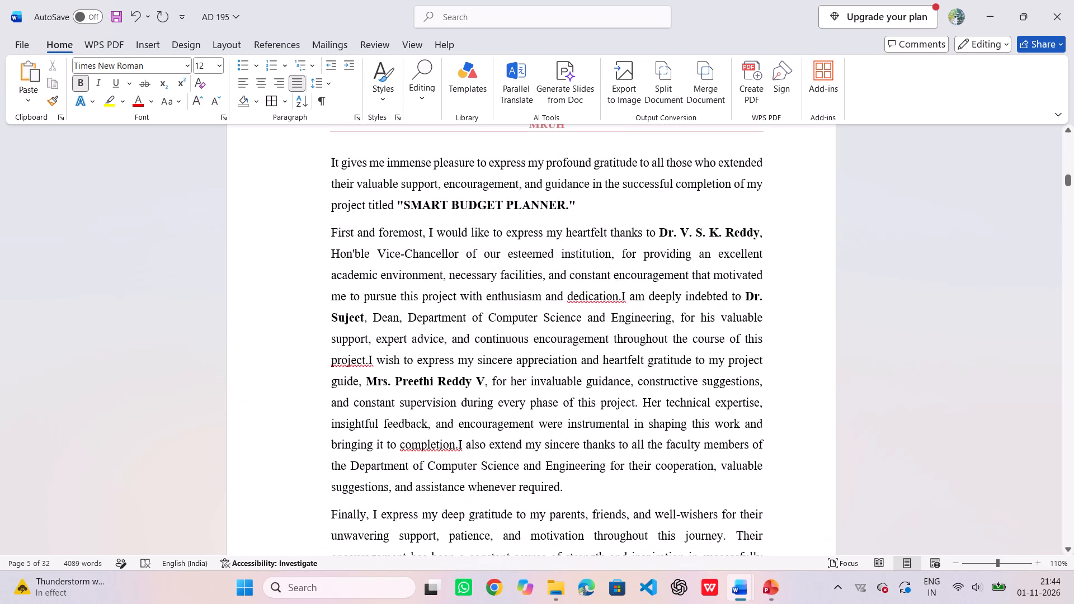
pyautogui.rightClick(472, 400)
pyautogui.moveTo(447, 376); pyautogui.dragTo(482, 376)
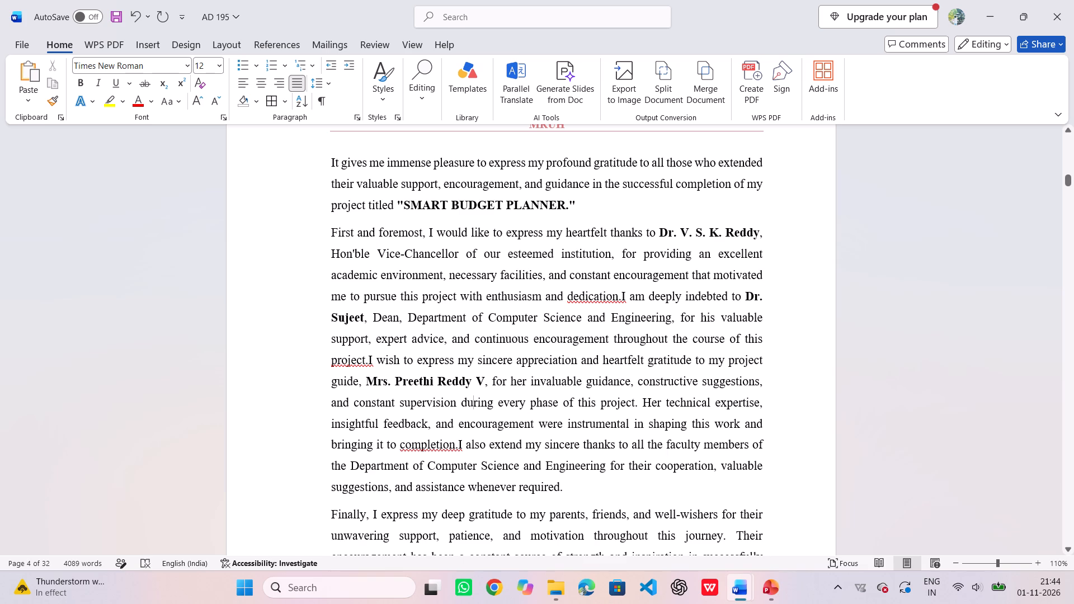
pyautogui.moveTo(482, 376); pyautogui.dragTo(484, 379)
pyautogui.click(484, 379)
pyautogui.press('BackSpace')
pyautogui.press('BackSpace')
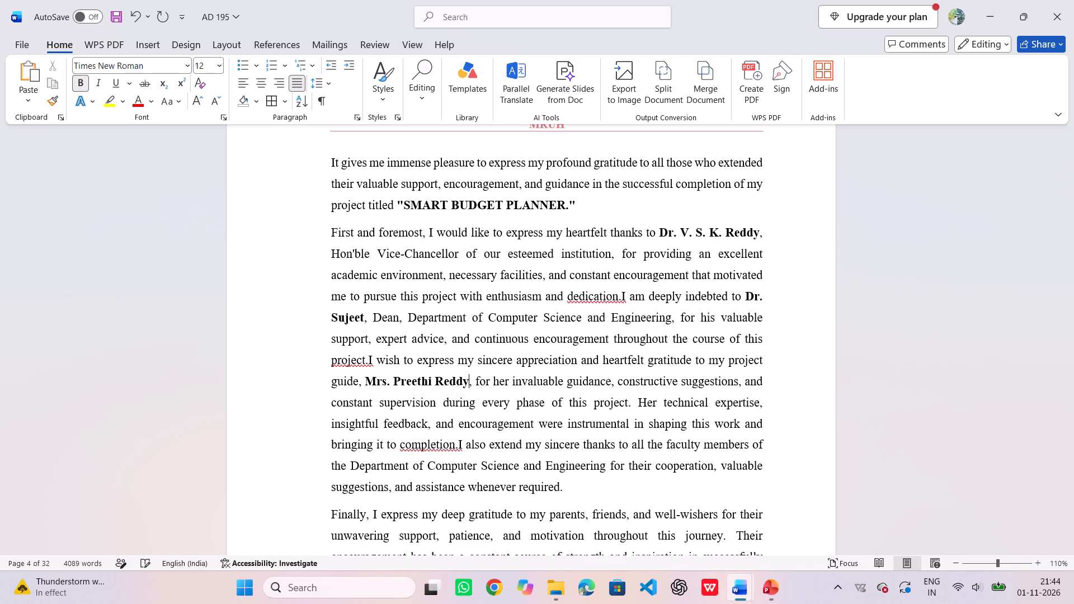
pyautogui.press('BackSpace')
pyautogui.press('BackSpace')
pyautogui.press('BackSpace')
pyautogui.press('BackSpace')
pyautogui.press('BackSpace')
pyautogui.press('BackSpace')
pyautogui.press('BackSpace')
pyautogui.press('BackSpace')
pyautogui.press('BackSpace')
pyautogui.press('BackSpace')
pyautogui.press('BackSpace')
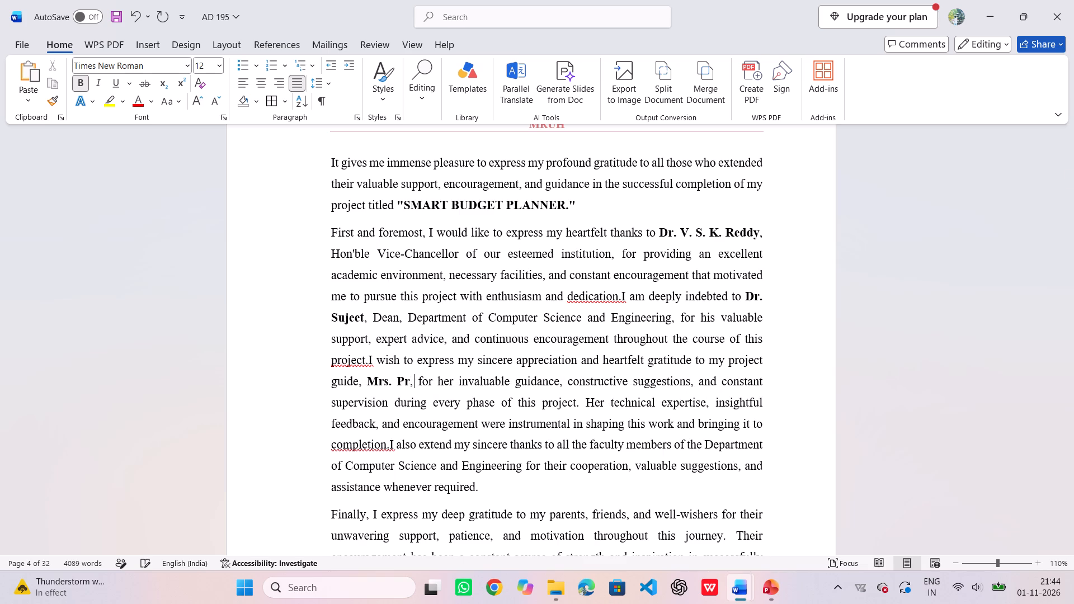
pyautogui.press('BackSpace')
pyautogui.press('BackSpace')
pyautogui.press('BackSpace')
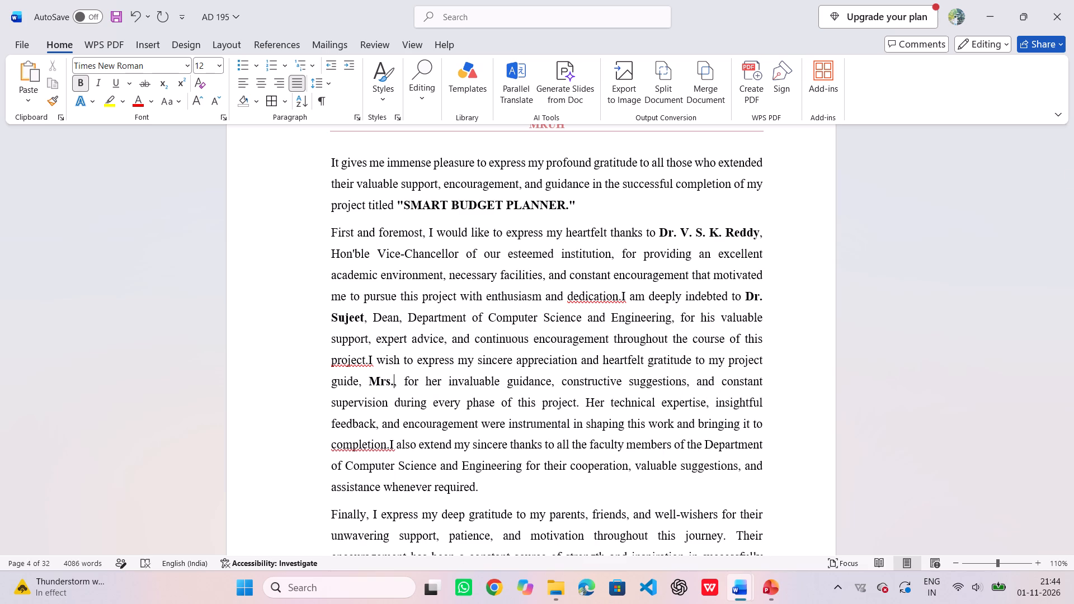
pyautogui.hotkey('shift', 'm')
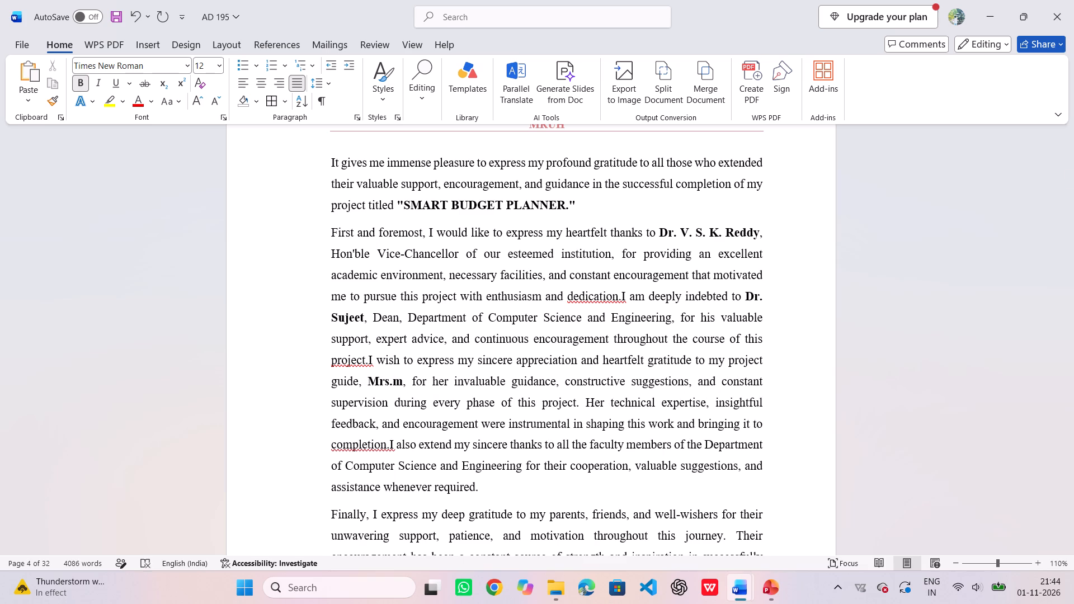
pyautogui.press('BackSpace')
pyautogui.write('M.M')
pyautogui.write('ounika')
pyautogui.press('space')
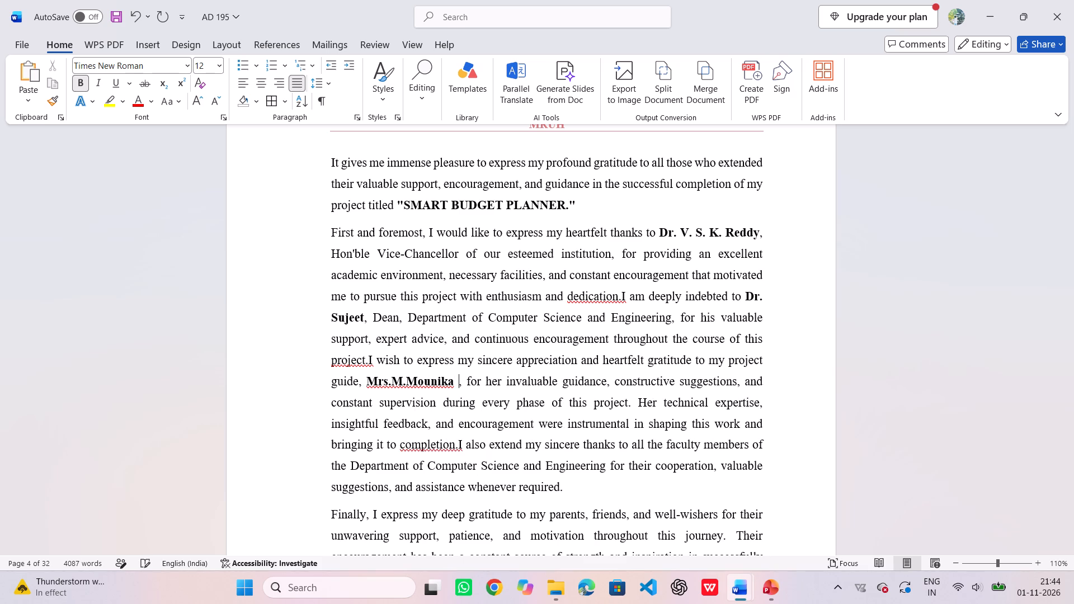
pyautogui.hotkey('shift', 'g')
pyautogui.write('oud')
pyautogui.scroll(1, 484, 379)
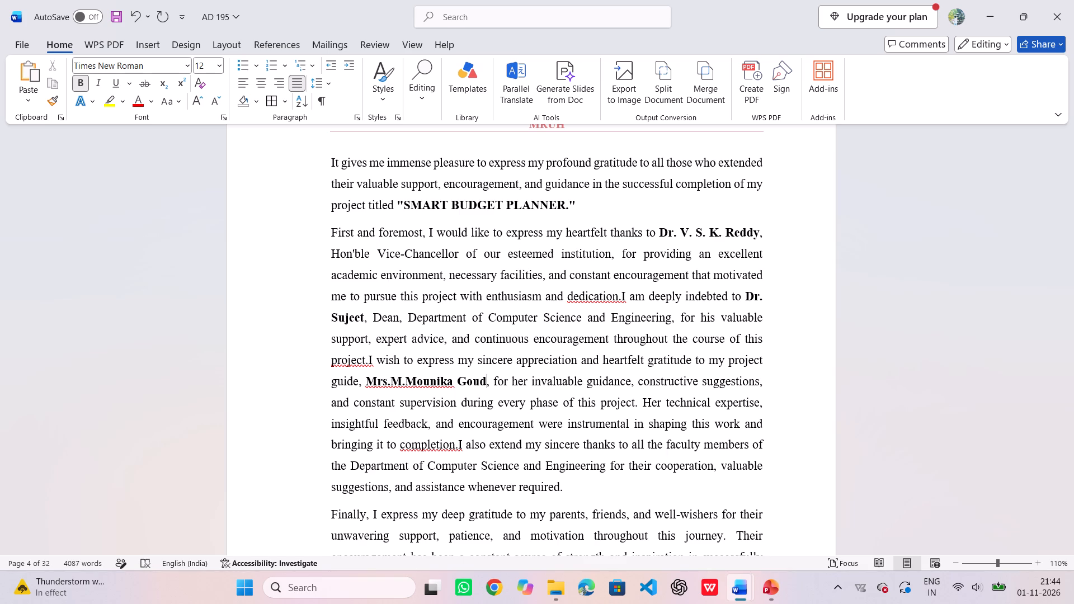
# Examine the front pages from the title page through the acknowledgement and abstract to the end of the CONTENTS table.
pyautogui.scroll(5, 484, 379)
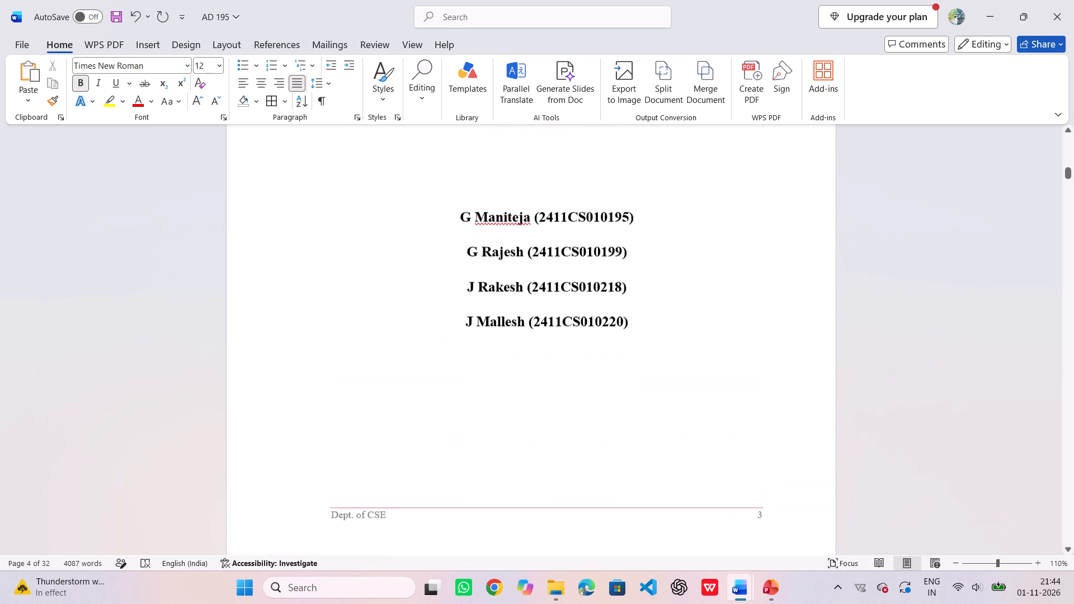
pyautogui.scroll(4, 484, 379)
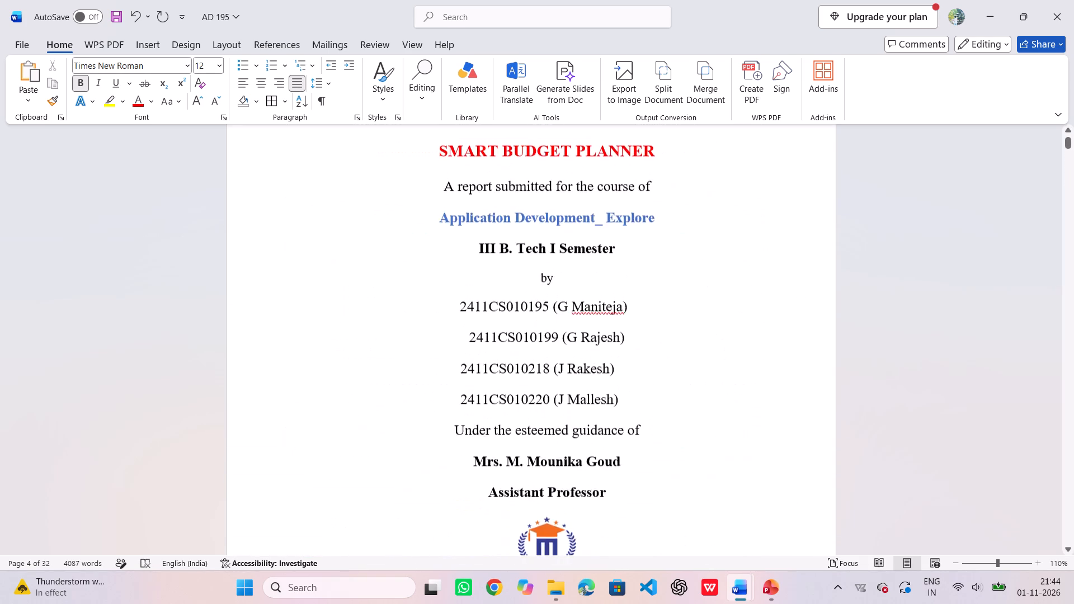
pyautogui.scroll(1, 484, 379)
pyautogui.scroll(-7, 484, 379)
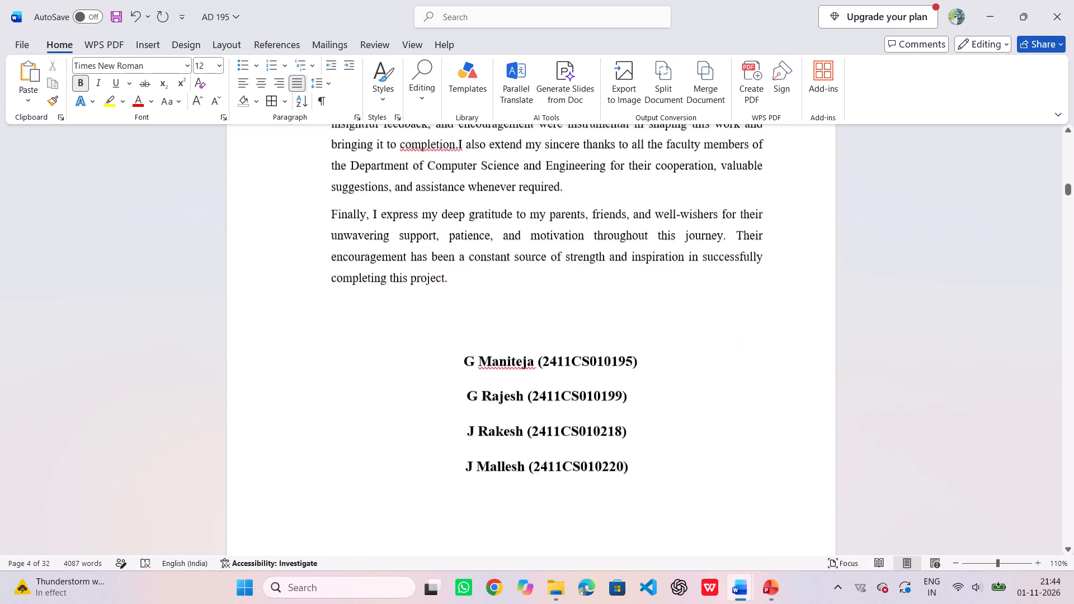
pyautogui.scroll(-3, 484, 379)
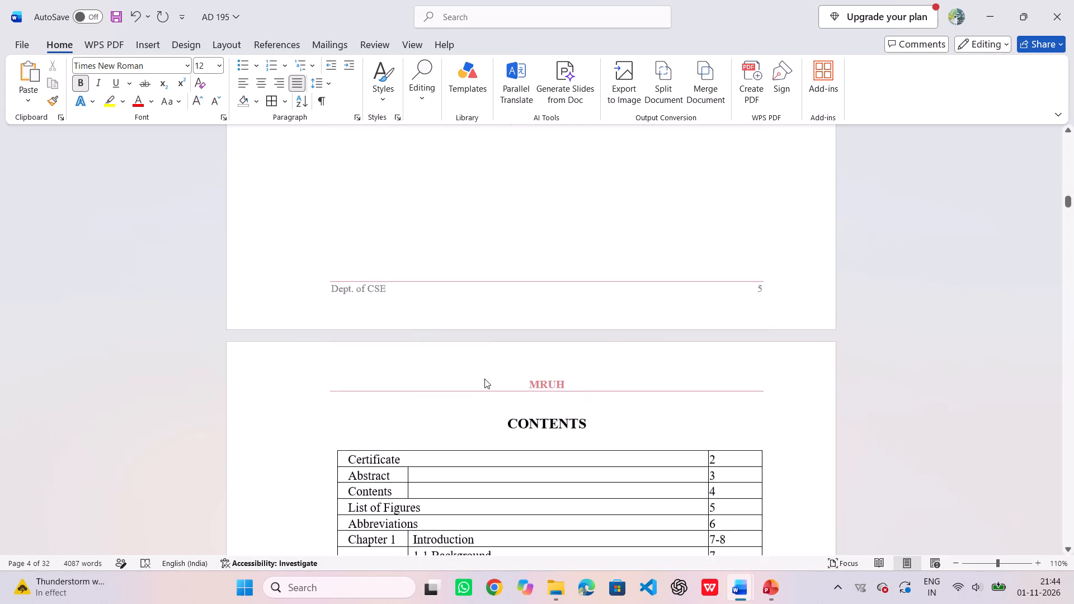
pyautogui.scroll(-3, 484, 379)
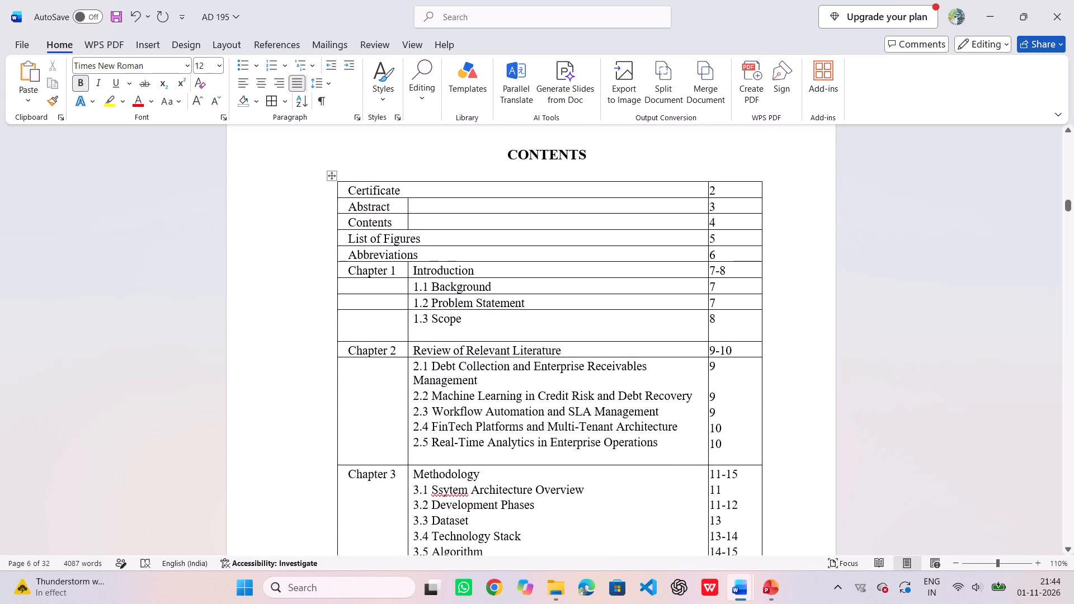
pyautogui.scroll(-2, 484, 379)
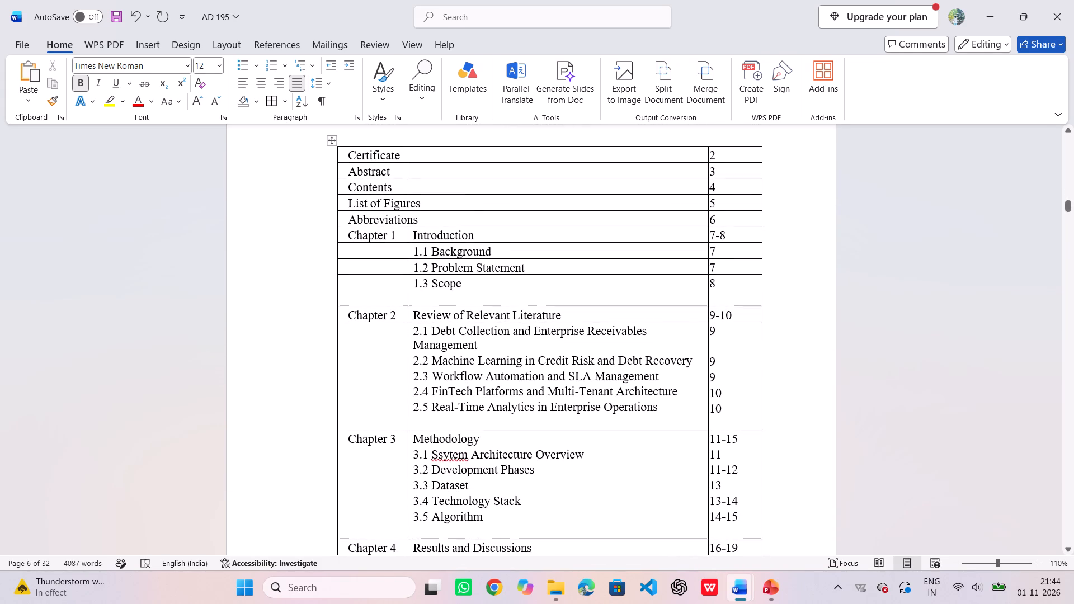
pyautogui.scroll(-3, 484, 379)
pyautogui.scroll(2, 484, 379)
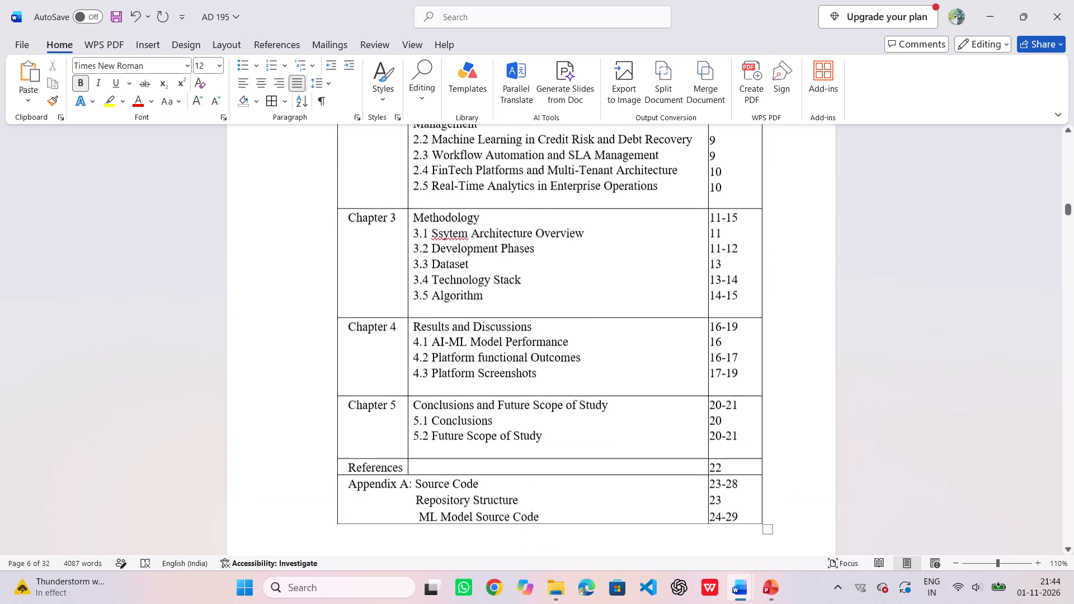
pyautogui.scroll(2, 484, 379)
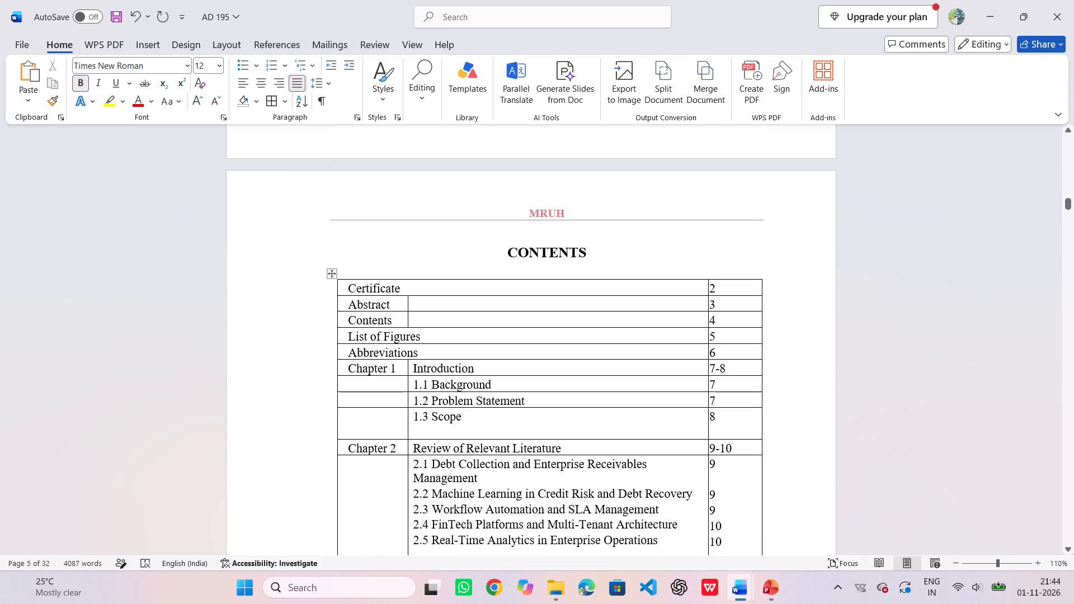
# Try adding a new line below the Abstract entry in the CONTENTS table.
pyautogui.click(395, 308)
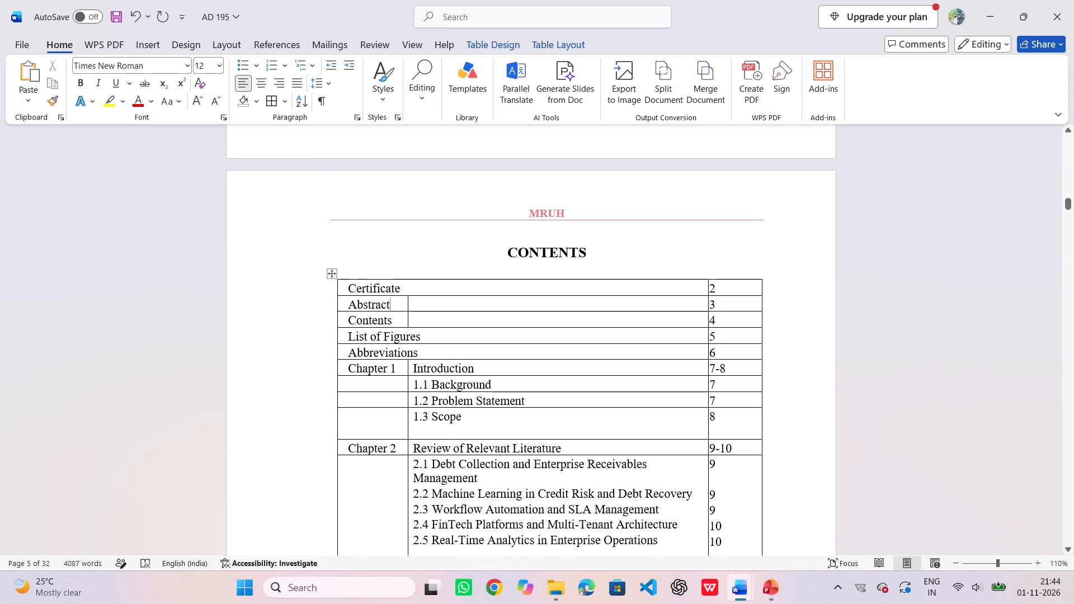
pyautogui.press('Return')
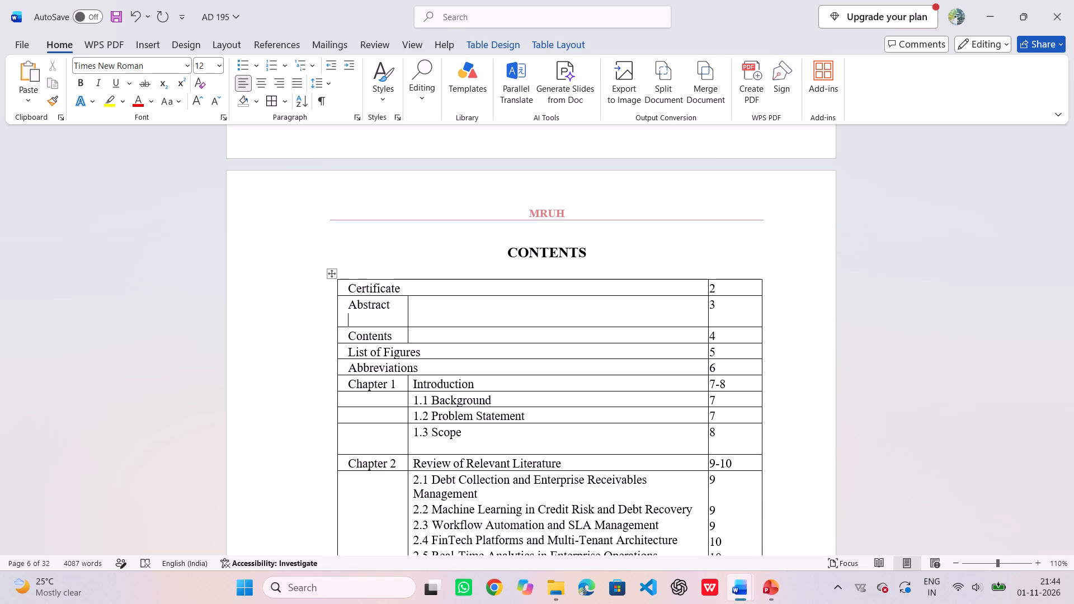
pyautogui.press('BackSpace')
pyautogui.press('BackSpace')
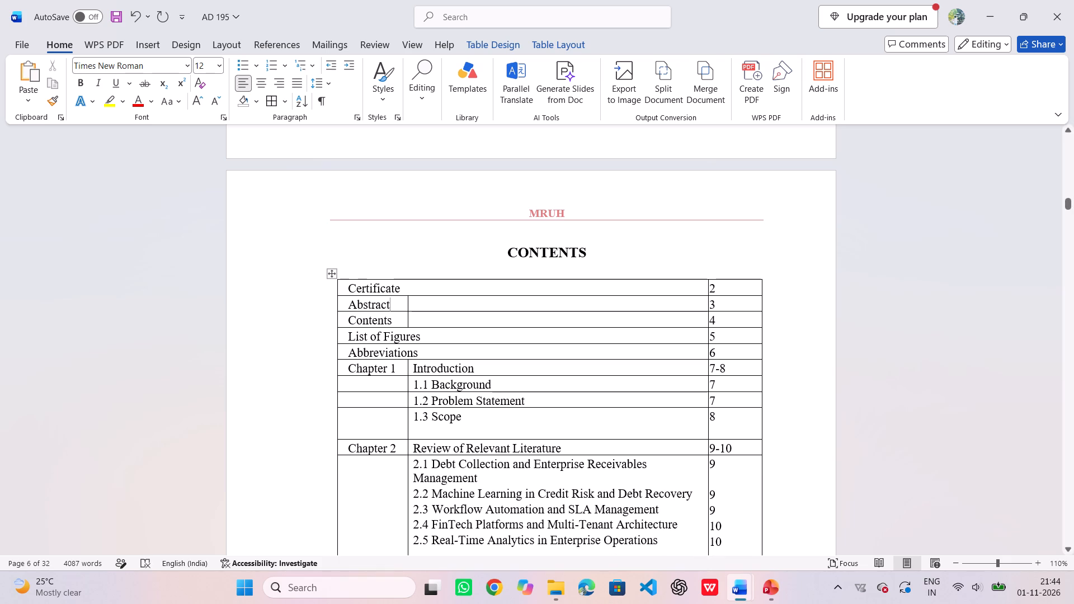
# Check which page the list of abbreviations falls on and set the Abbreviations page number in the CONTENTS table to 8.
pyautogui.scroll(-4, 431, 354)
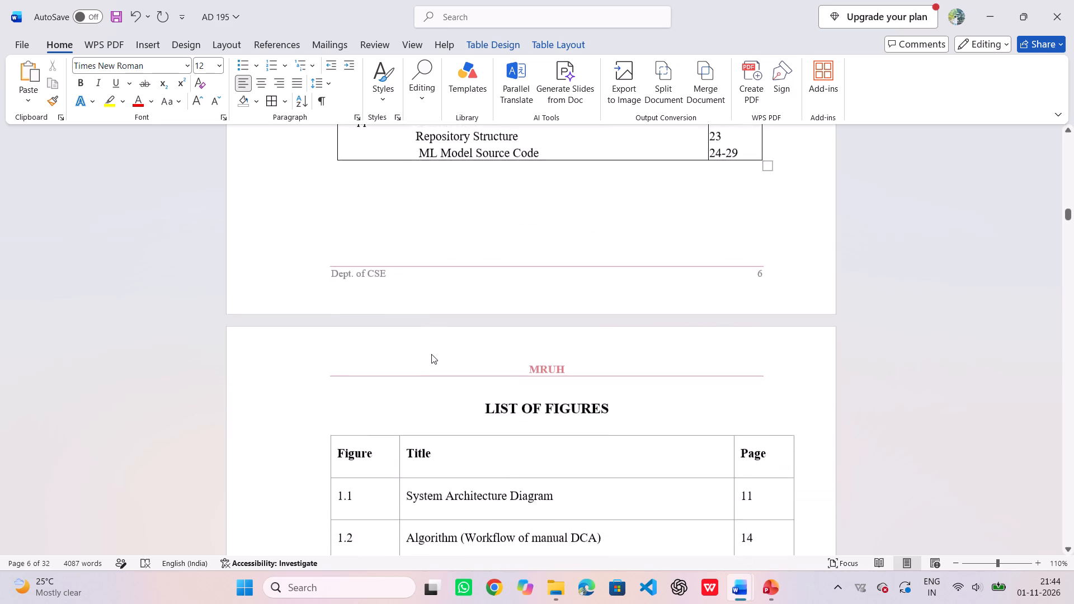
pyautogui.scroll(-4, 431, 354)
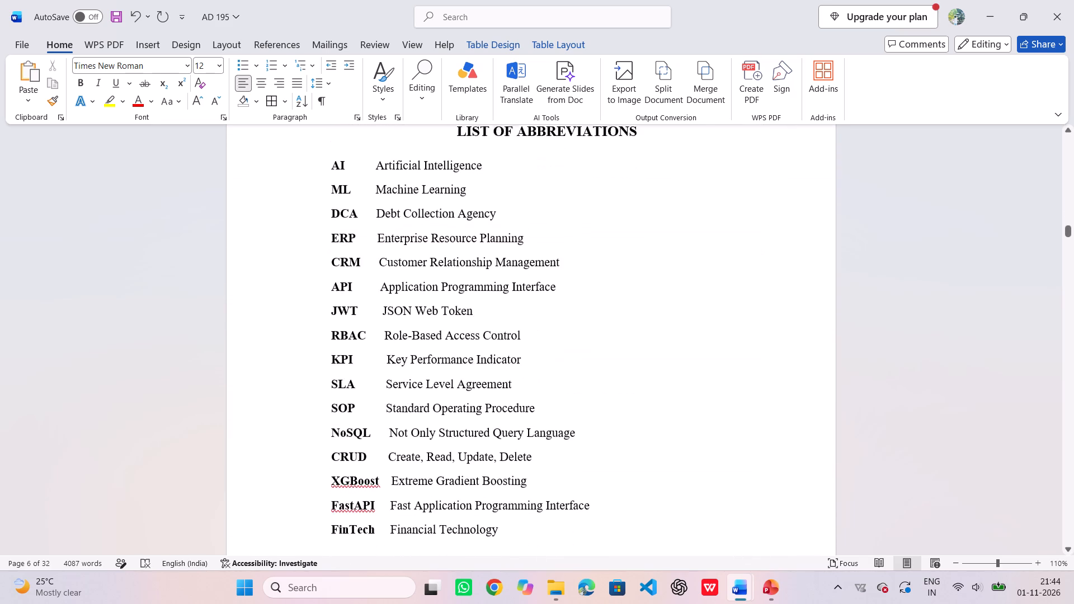
pyautogui.scroll(-4, 431, 354)
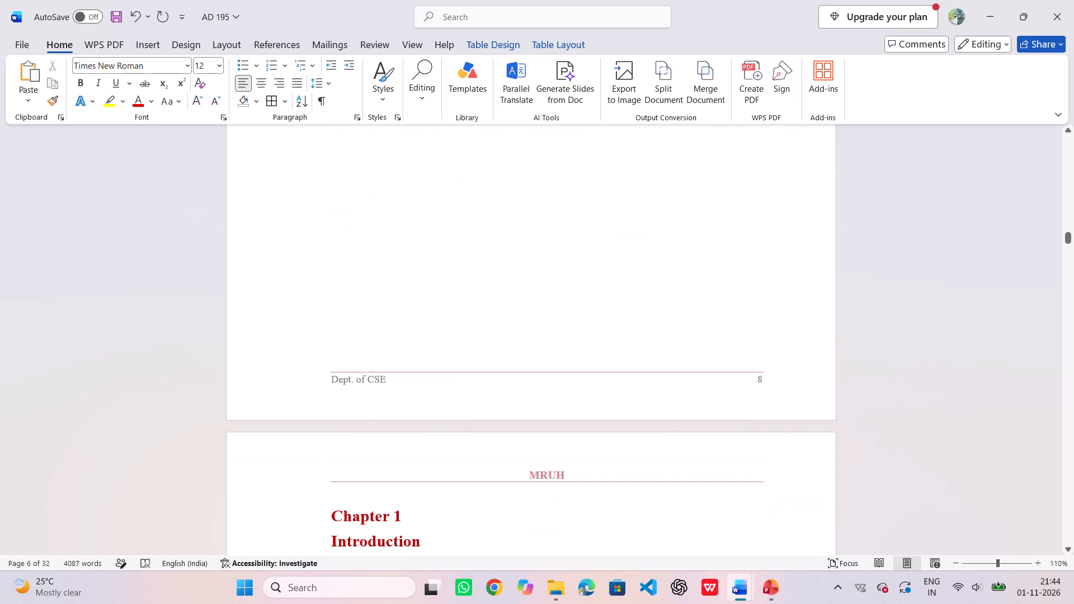
pyautogui.scroll(7, 431, 354)
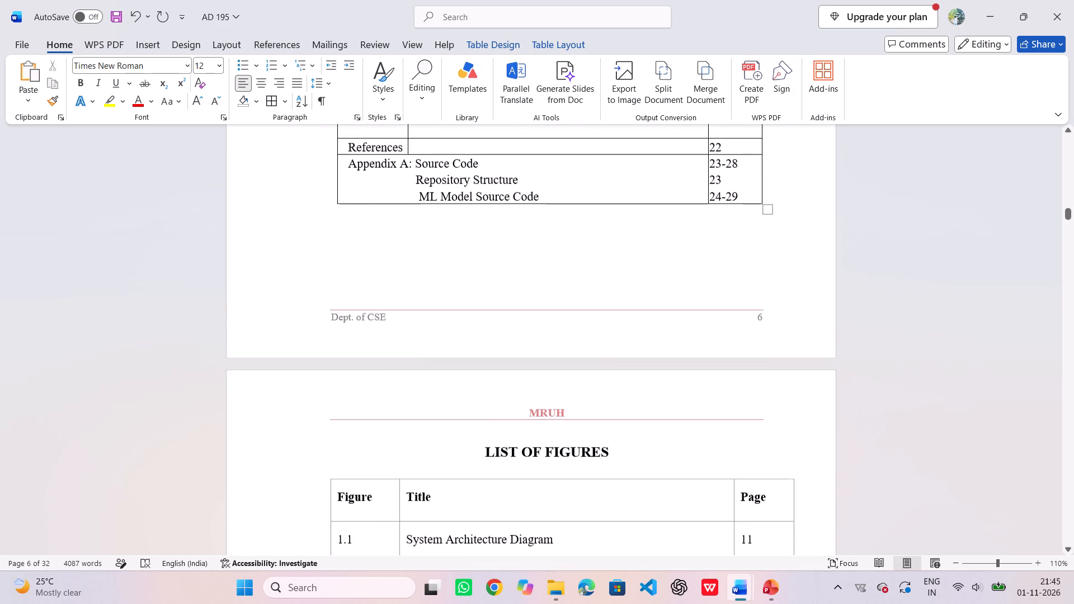
pyautogui.scroll(4, 431, 354)
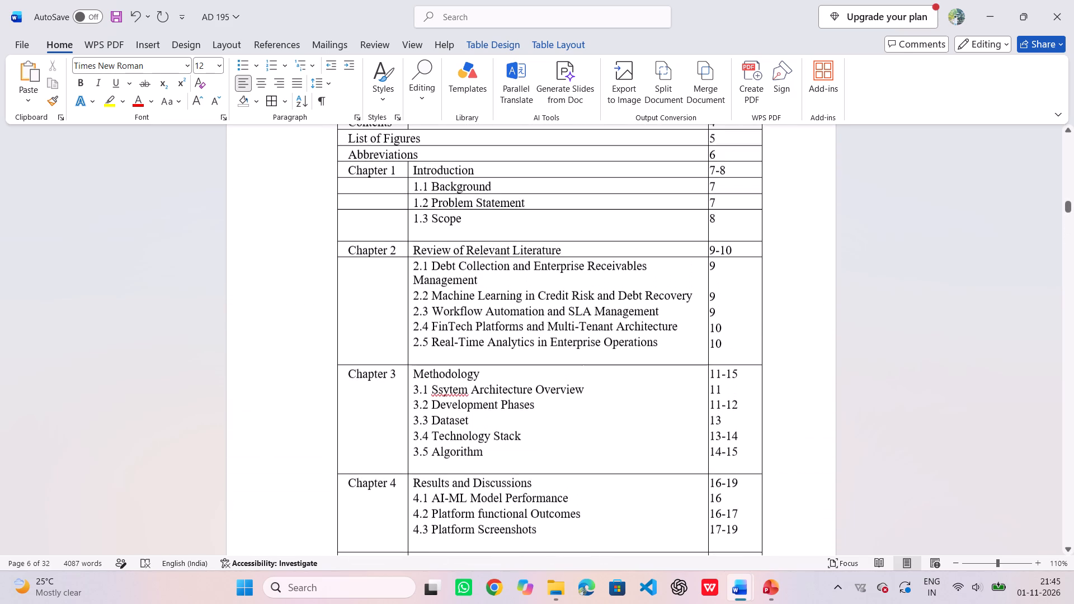
pyautogui.scroll(1, 431, 354)
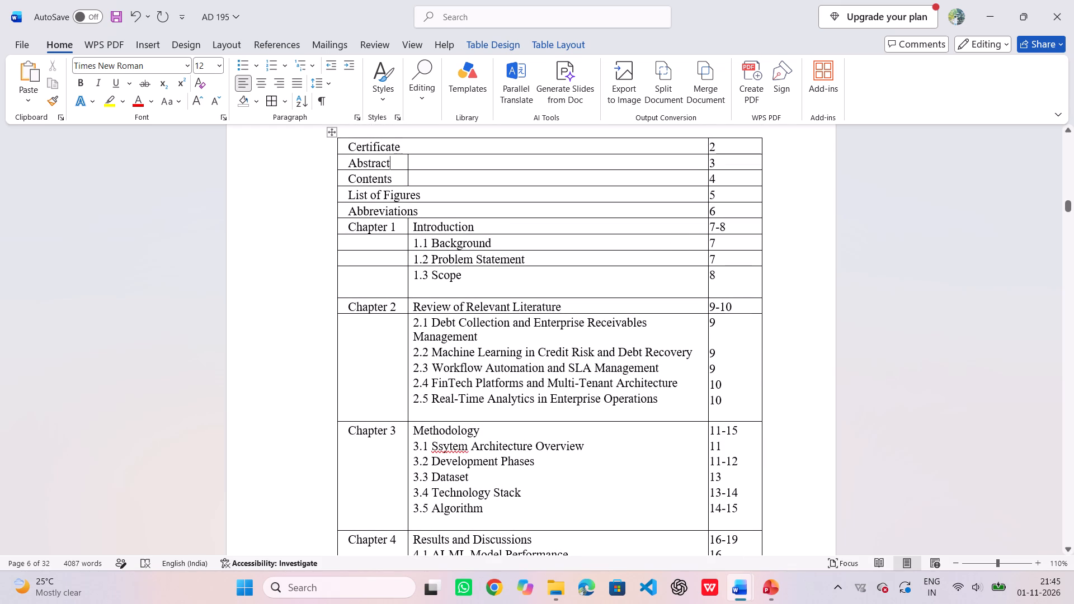
pyautogui.click(724, 209)
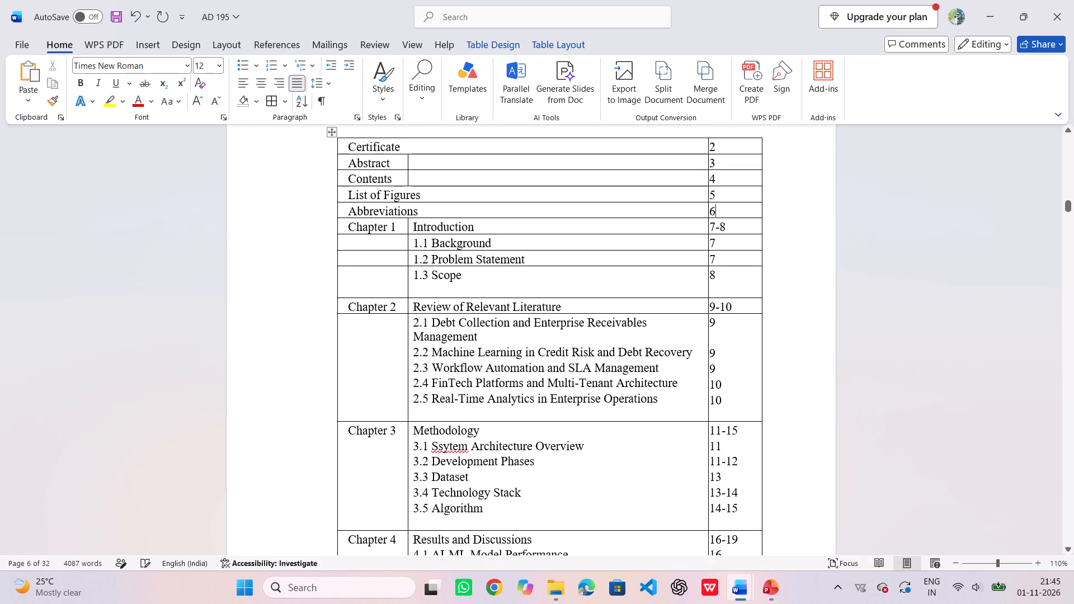
pyautogui.press('BackSpace')
pyautogui.press('8')
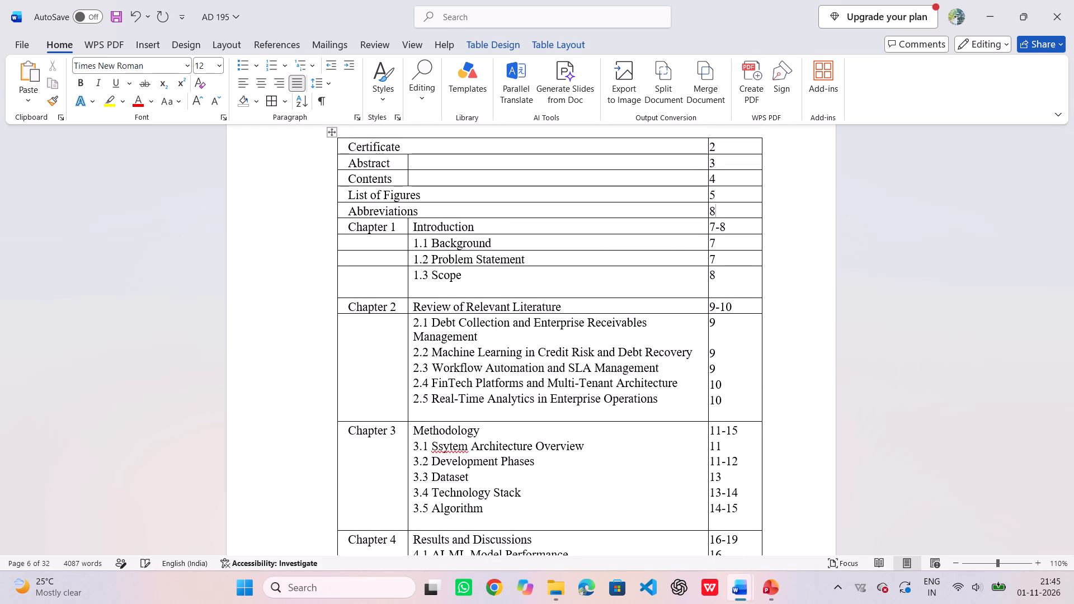
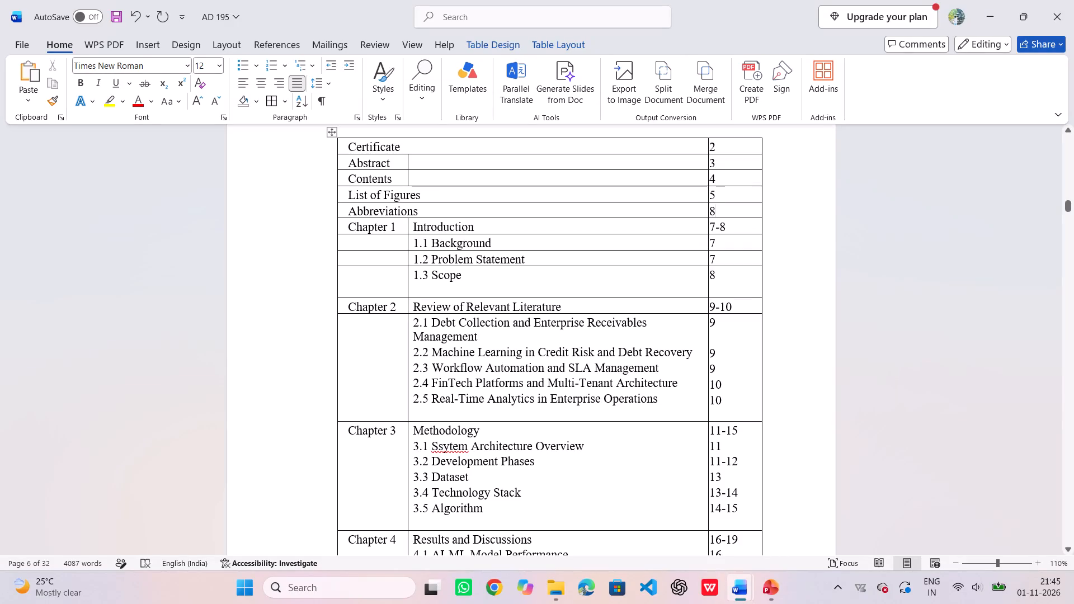
# Check which page Chapter 1 starts on and set the Chapter 1 Introduction page number in the CONTENTS table to 9.
pyautogui.scroll(-4, 690, 244)
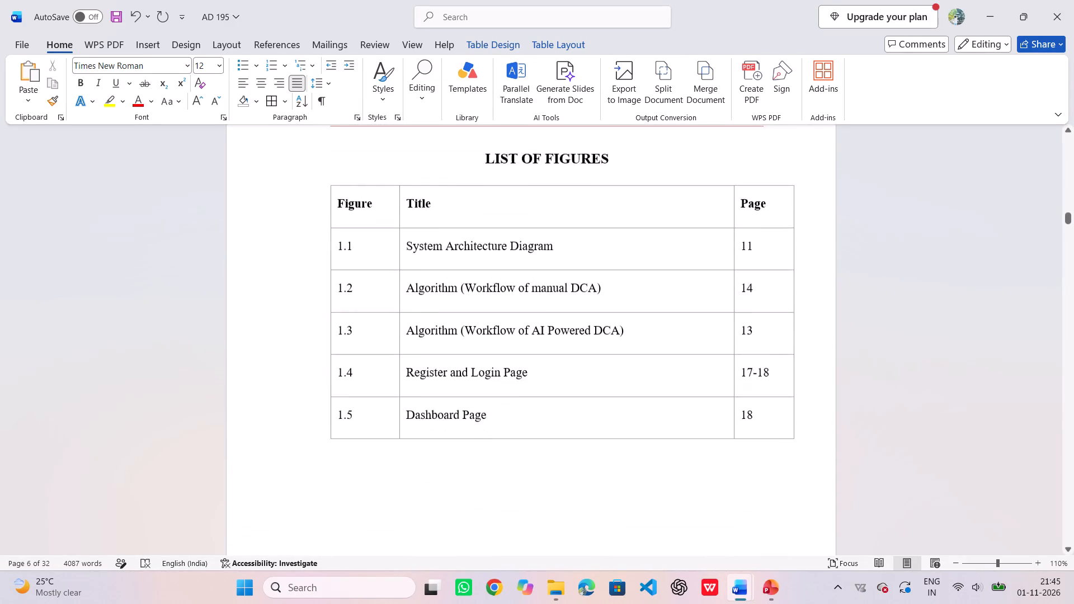
pyautogui.scroll(-6, 690, 244)
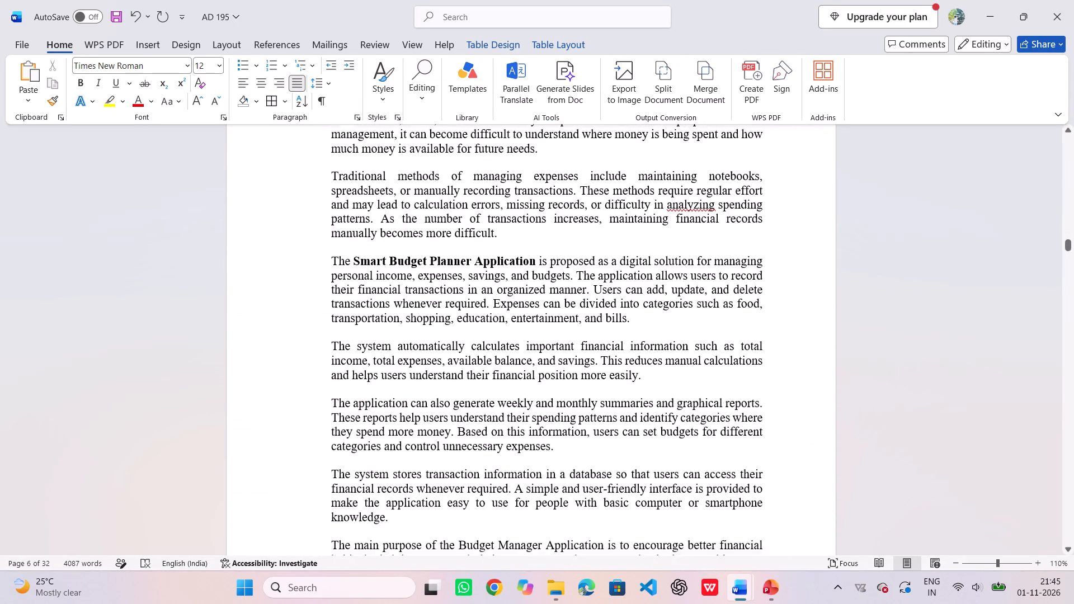
pyautogui.scroll(-3, 690, 244)
pyautogui.scroll(1, 690, 244)
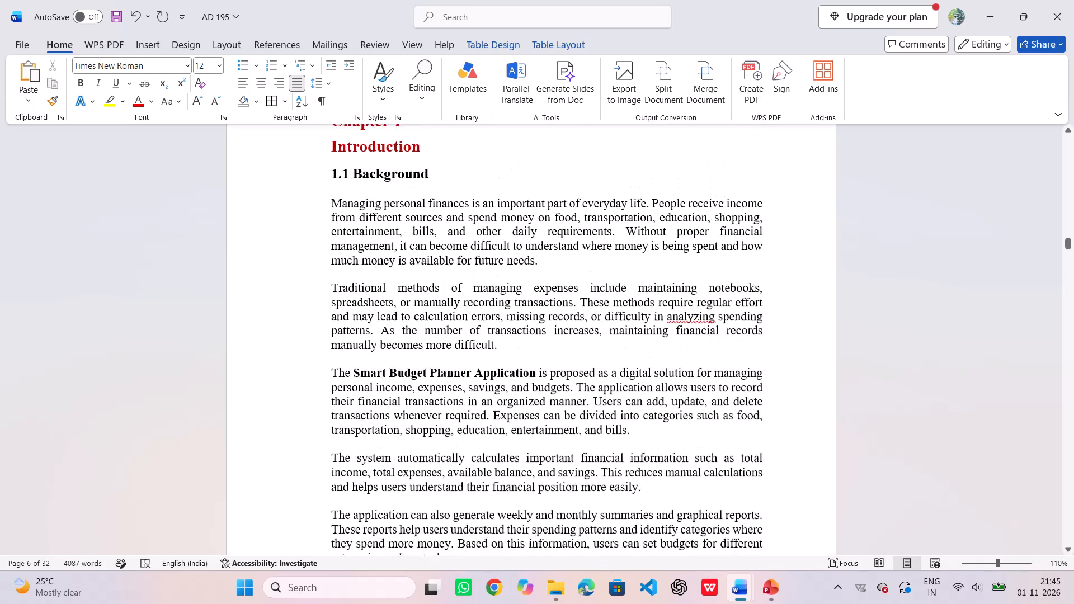
pyautogui.scroll(1, 690, 244)
pyautogui.scroll(-1, 690, 244)
pyautogui.scroll(1, 690, 244)
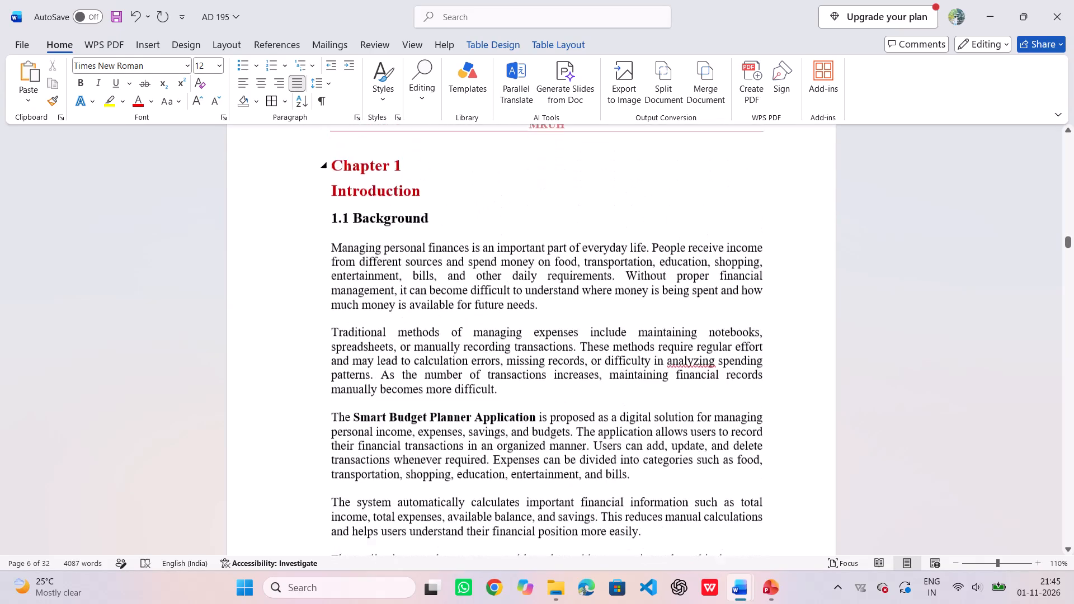
pyautogui.scroll(3, 690, 244)
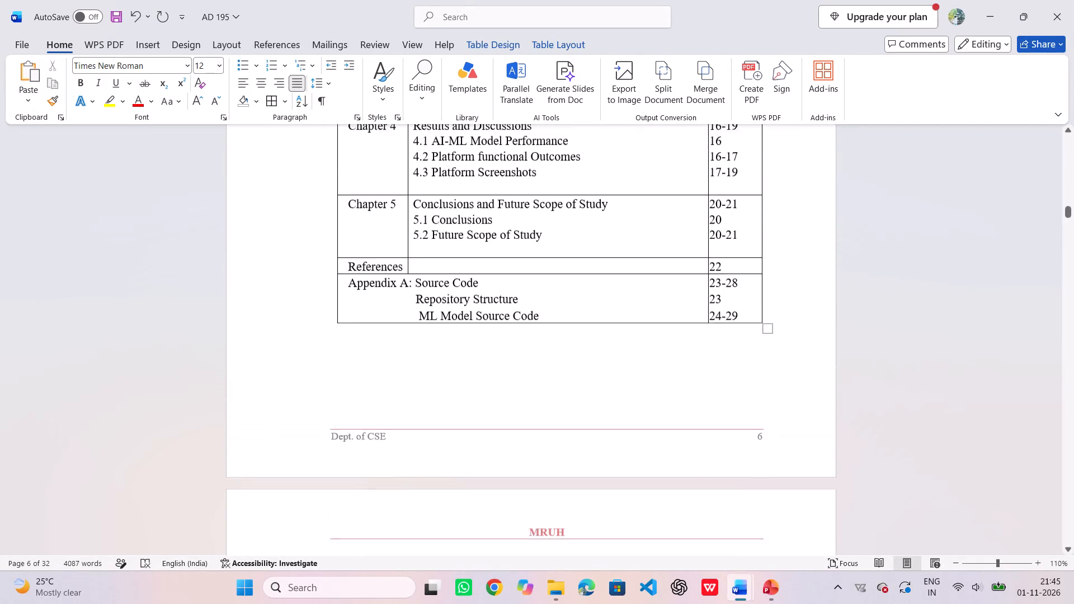
pyautogui.scroll(1, 690, 244)
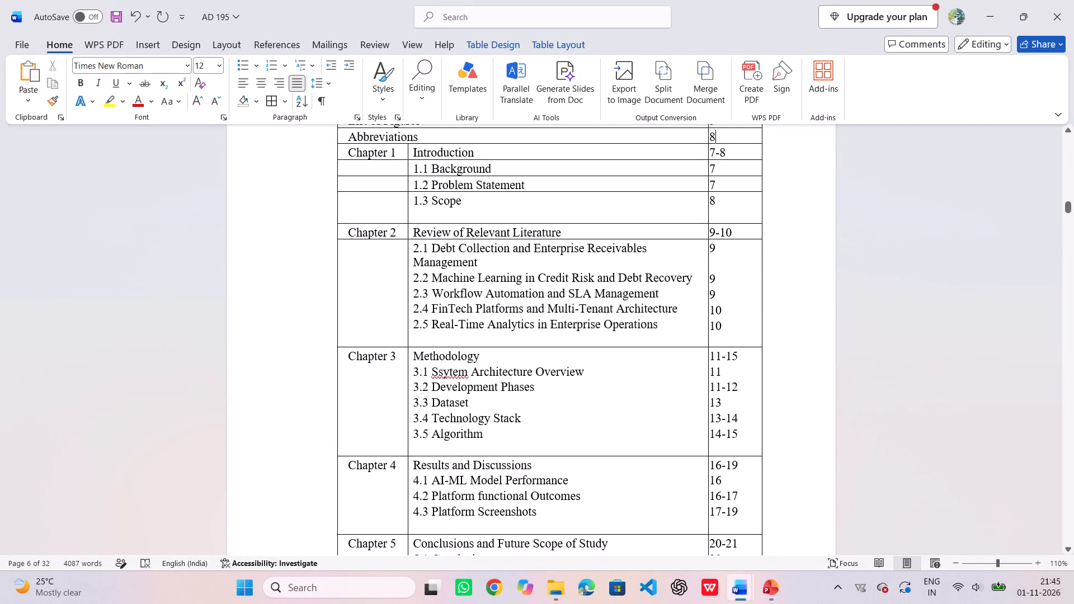
pyautogui.click(726, 150)
pyautogui.press('BackSpace')
pyautogui.press('BackSpace')
pyautogui.press('BackSpace')
pyautogui.press('9')
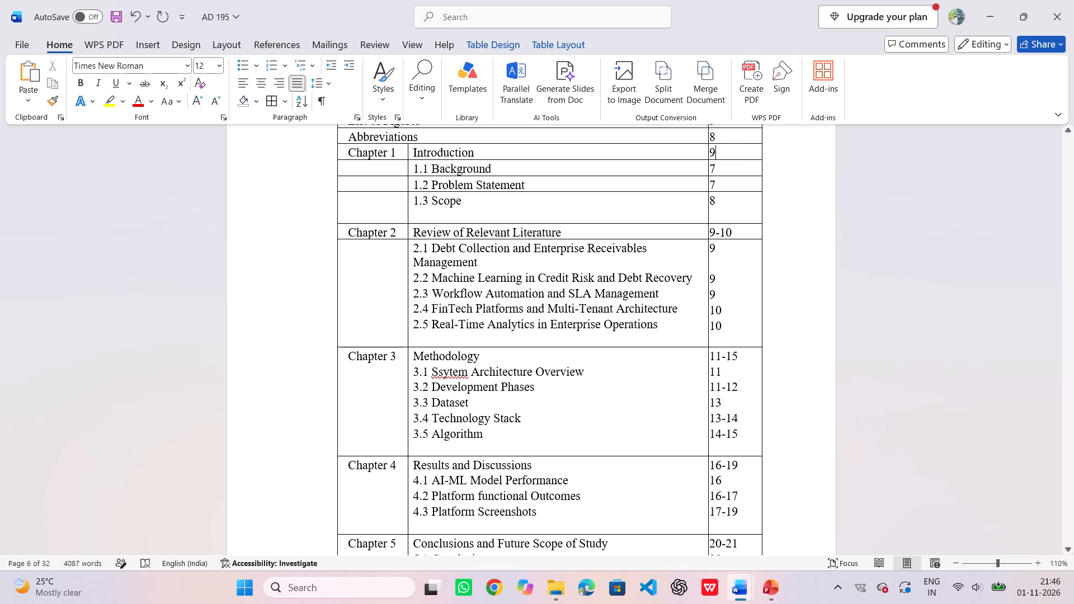
# Check which page the list of figures falls on and set the List of Figures page number in the CONTENTS table to 7.
pyautogui.scroll(1, 732, 139)
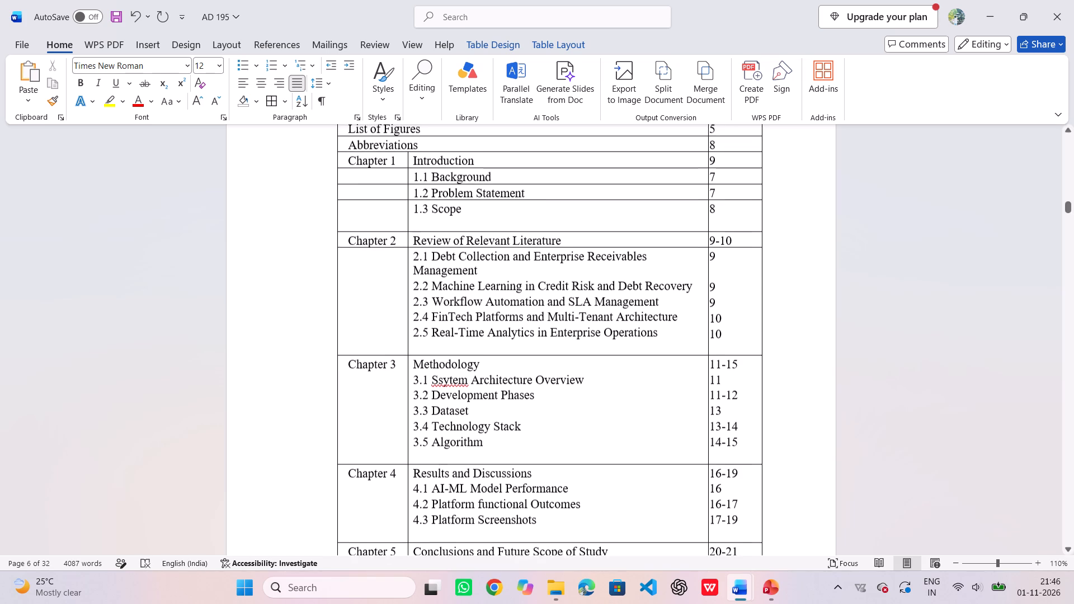
pyautogui.scroll(1, 732, 139)
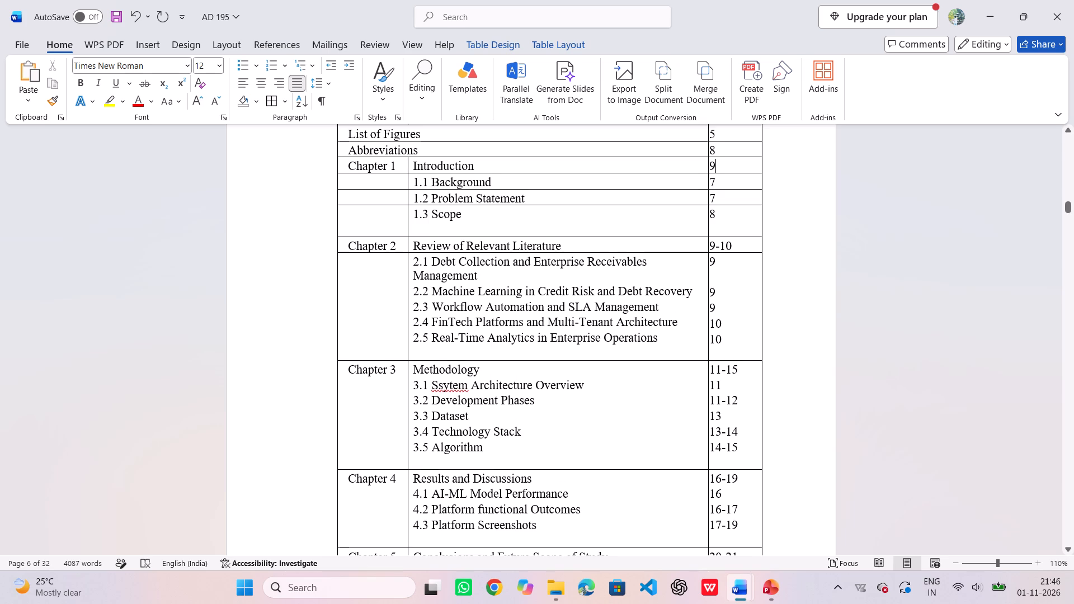
pyautogui.scroll(-3, 763, 276)
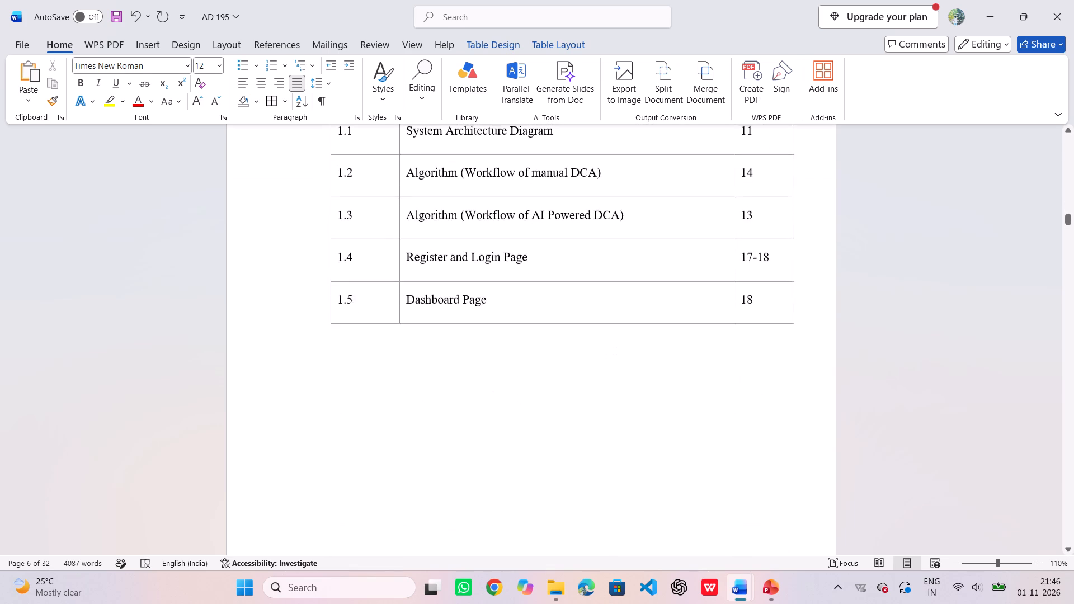
pyautogui.scroll(-5, 763, 276)
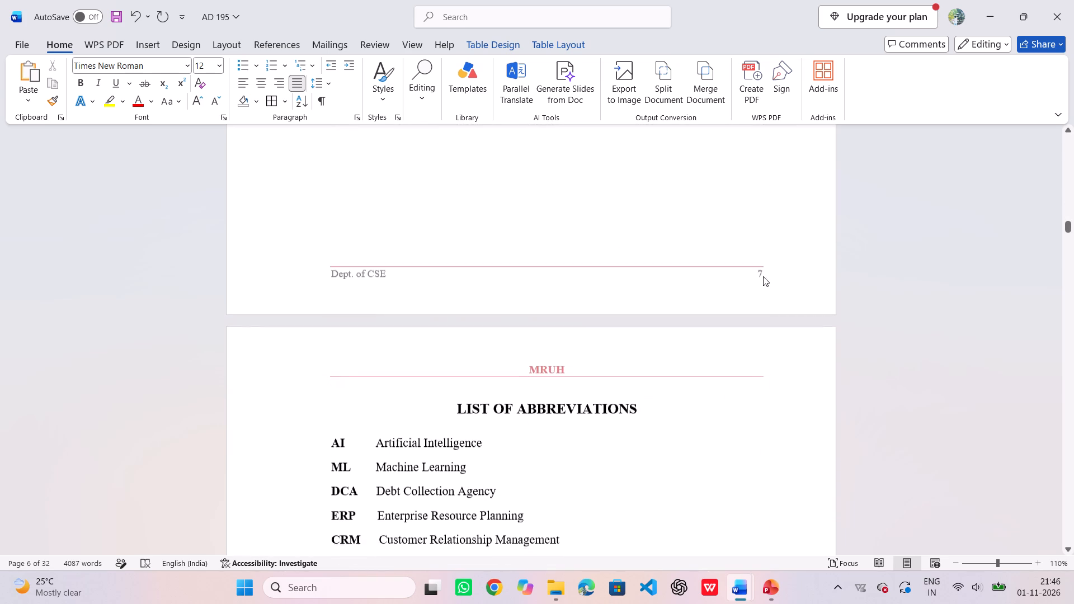
pyautogui.scroll(-2, 763, 276)
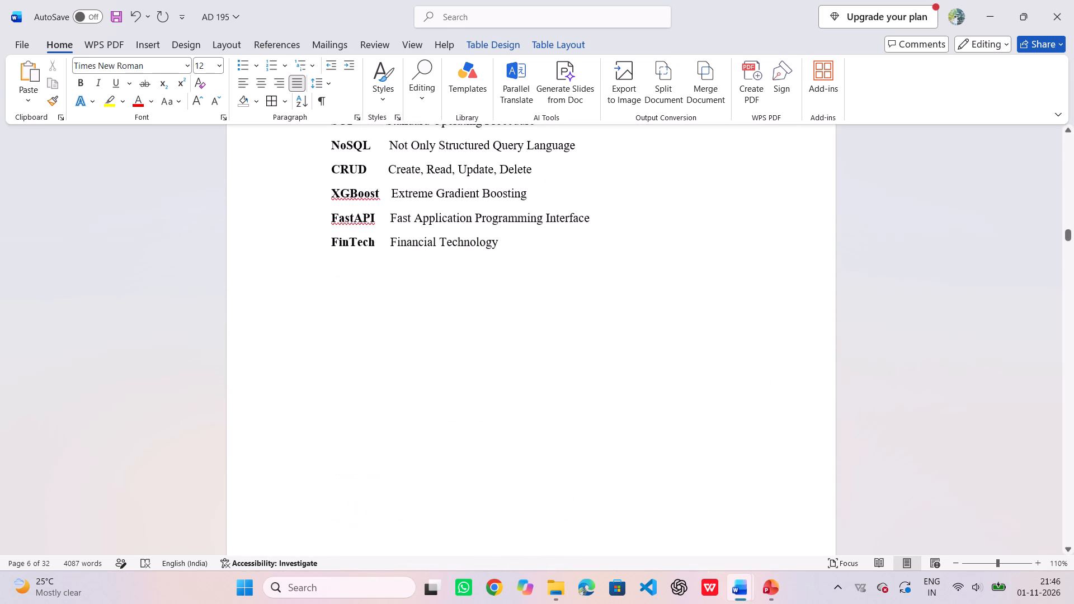
pyautogui.scroll(-1, 763, 276)
pyautogui.scroll(5, 763, 276)
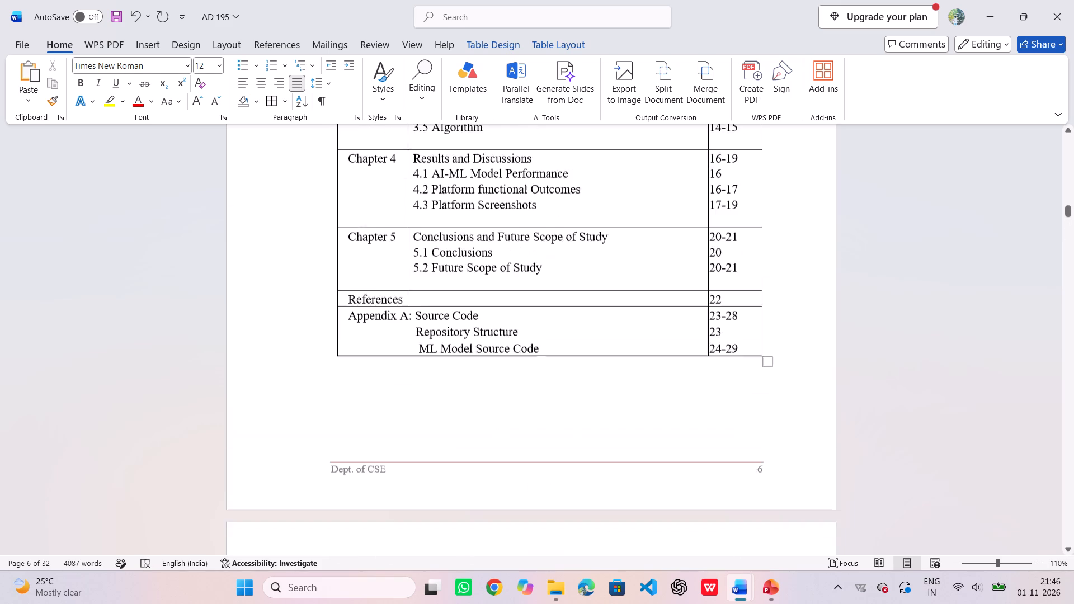
pyautogui.scroll(1, 763, 276)
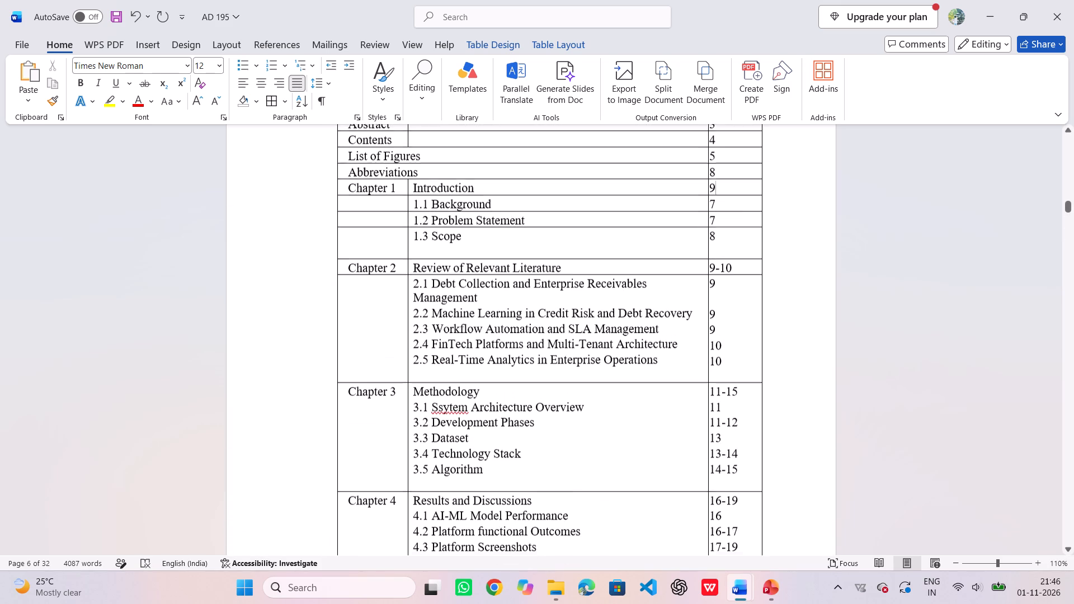
pyautogui.scroll(1, 763, 276)
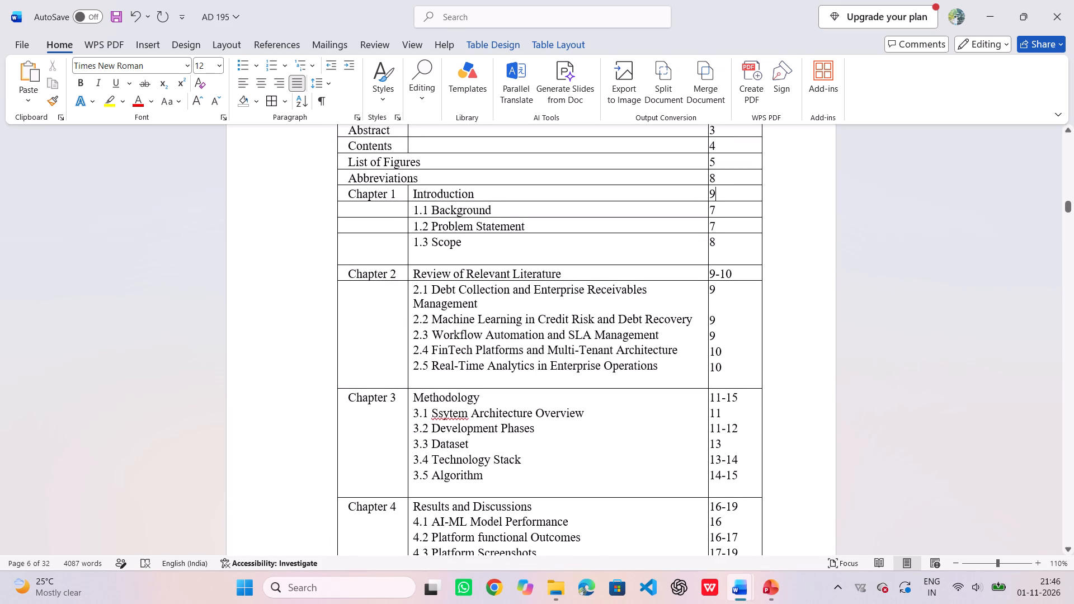
pyautogui.click(720, 164)
pyautogui.press('BackSpace')
pyautogui.press('7')
# Examine the footer page numbers of Chapter 1's Background and Problem Statement sections against their entries in the CONTENTS table.
pyautogui.scroll(1, 720, 164)
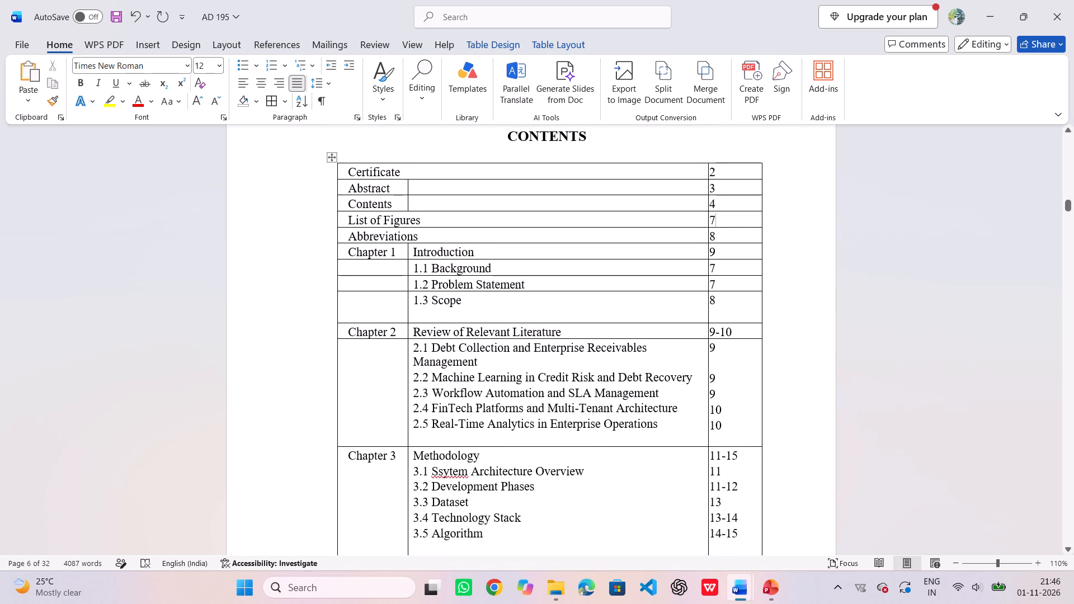
pyautogui.scroll(1, 720, 164)
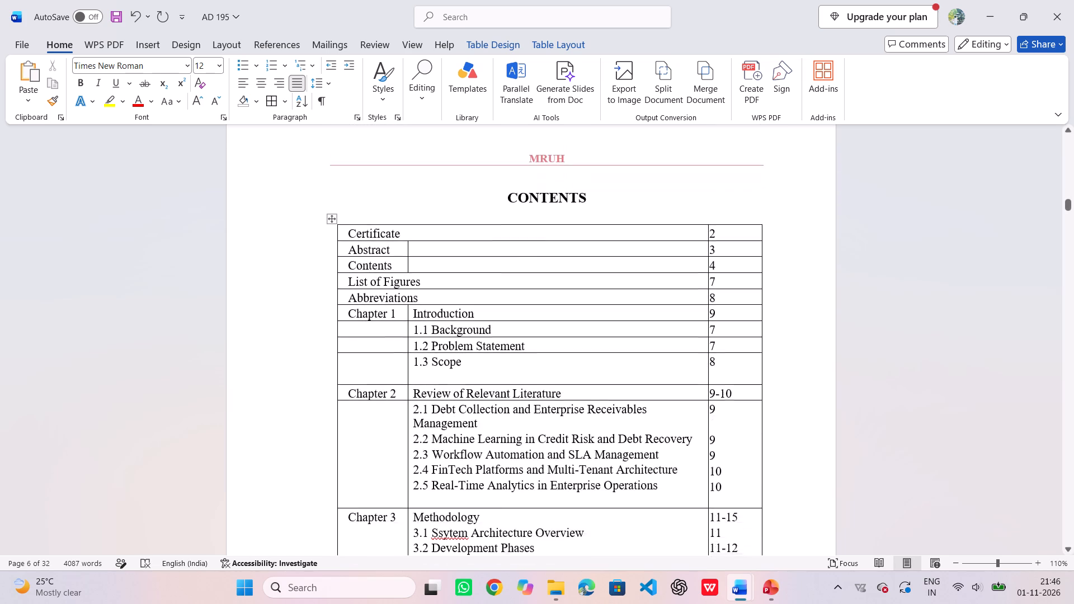
pyautogui.scroll(1, 720, 164)
pyautogui.scroll(-2, 720, 164)
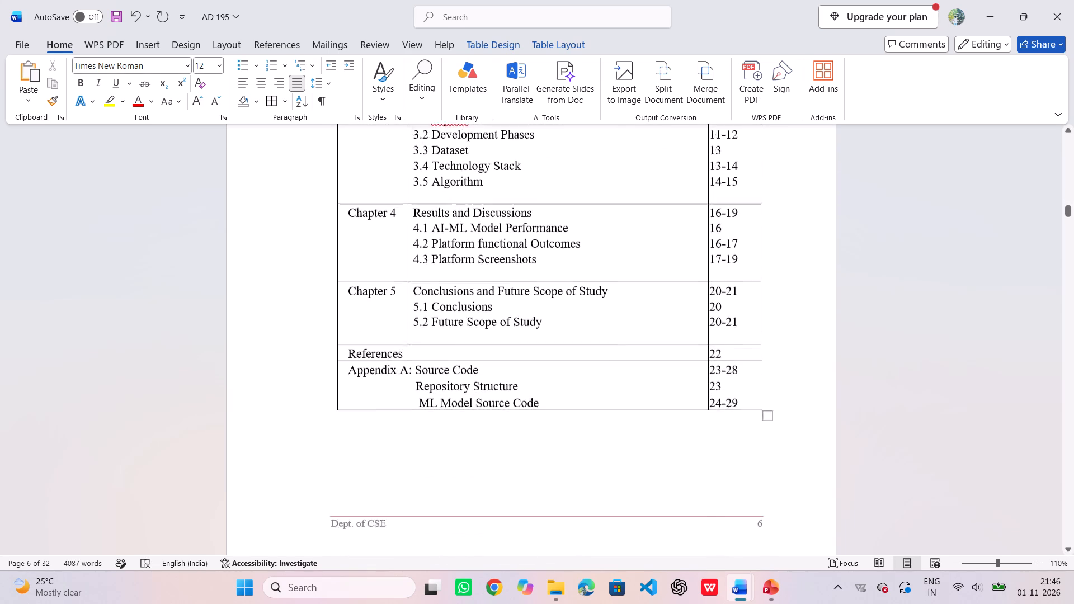
pyautogui.scroll(-3, 720, 164)
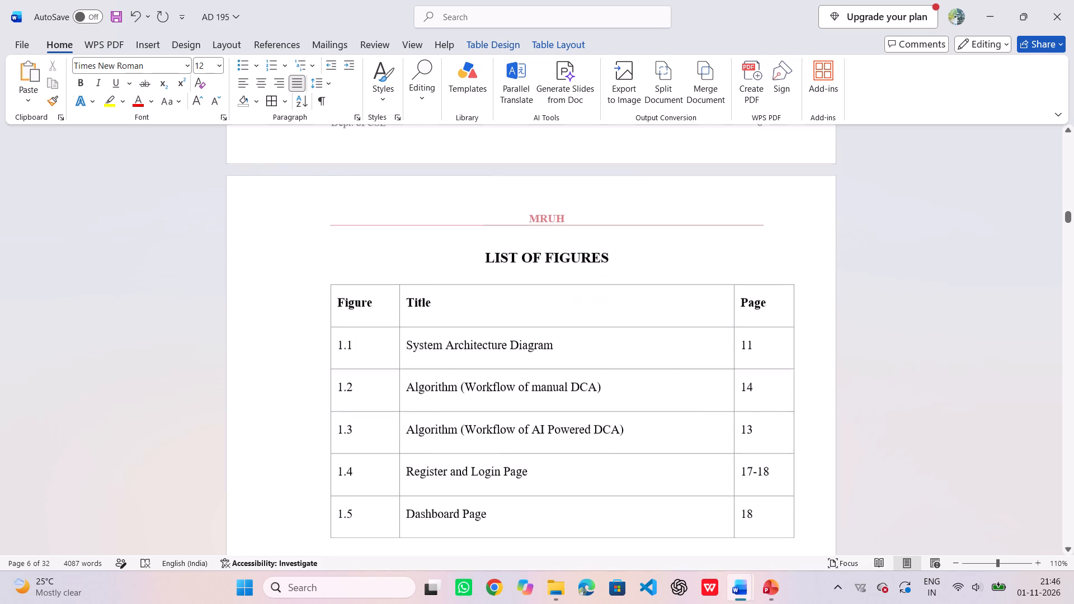
pyautogui.scroll(-3, 720, 164)
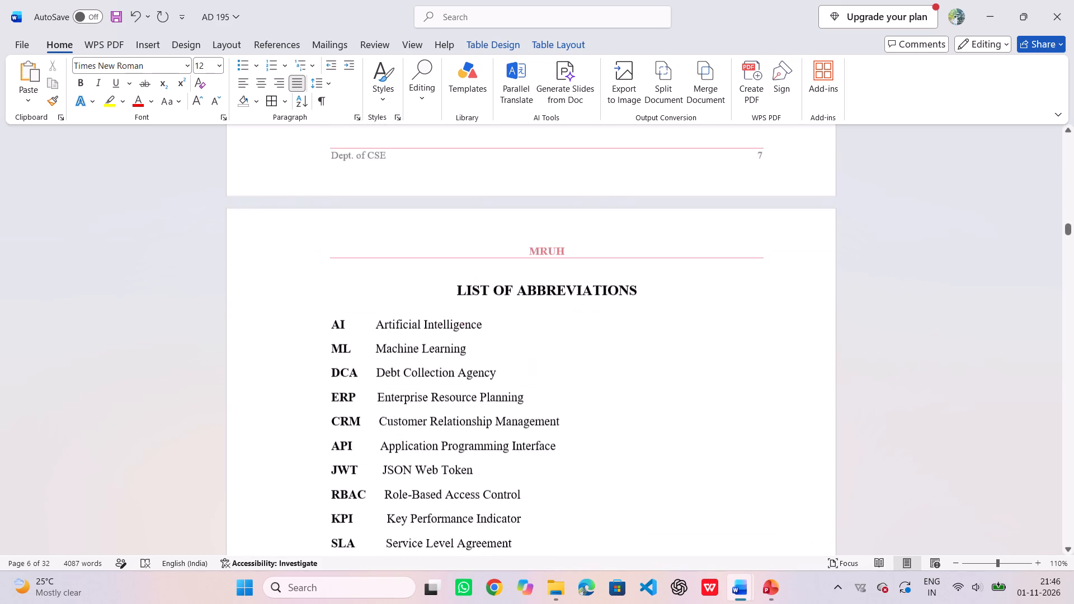
pyautogui.scroll(-5, 720, 164)
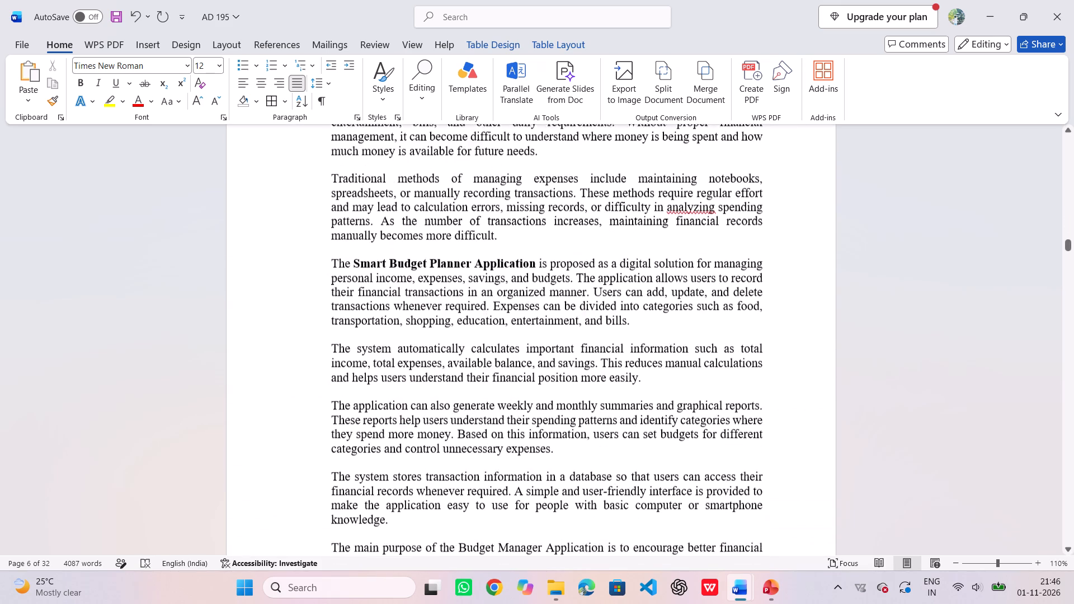
pyautogui.scroll(-1, 720, 164)
pyautogui.scroll(2, 720, 164)
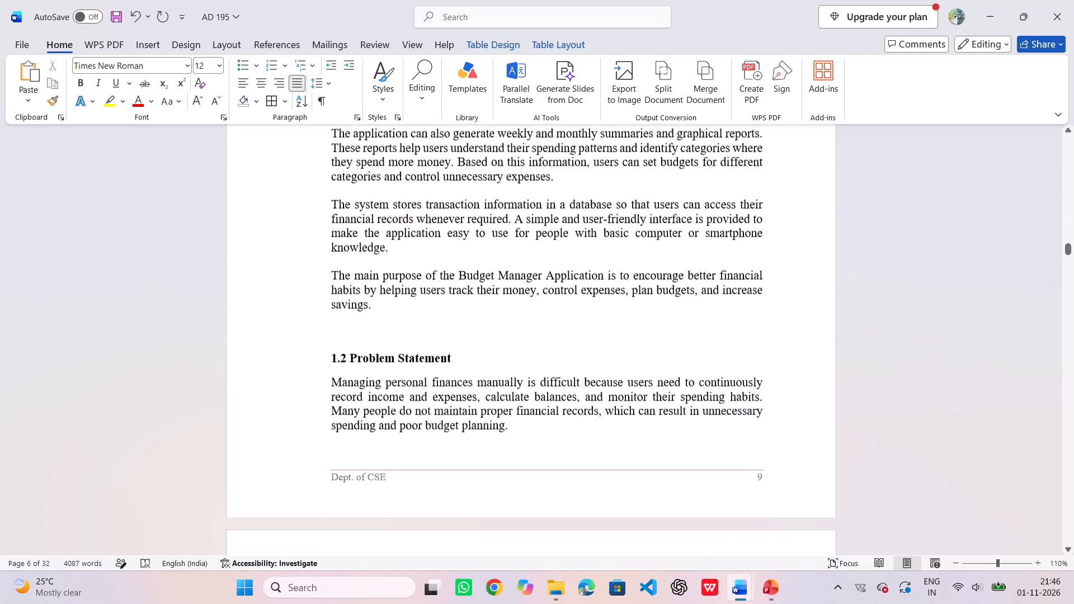
pyautogui.scroll(2, 720, 164)
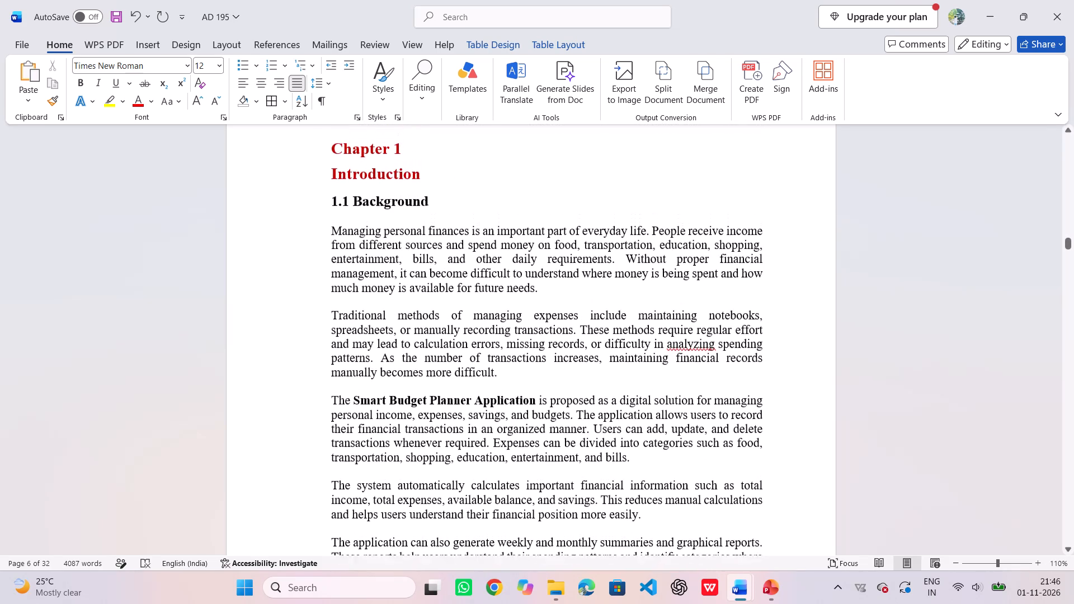
pyautogui.scroll(2, 720, 164)
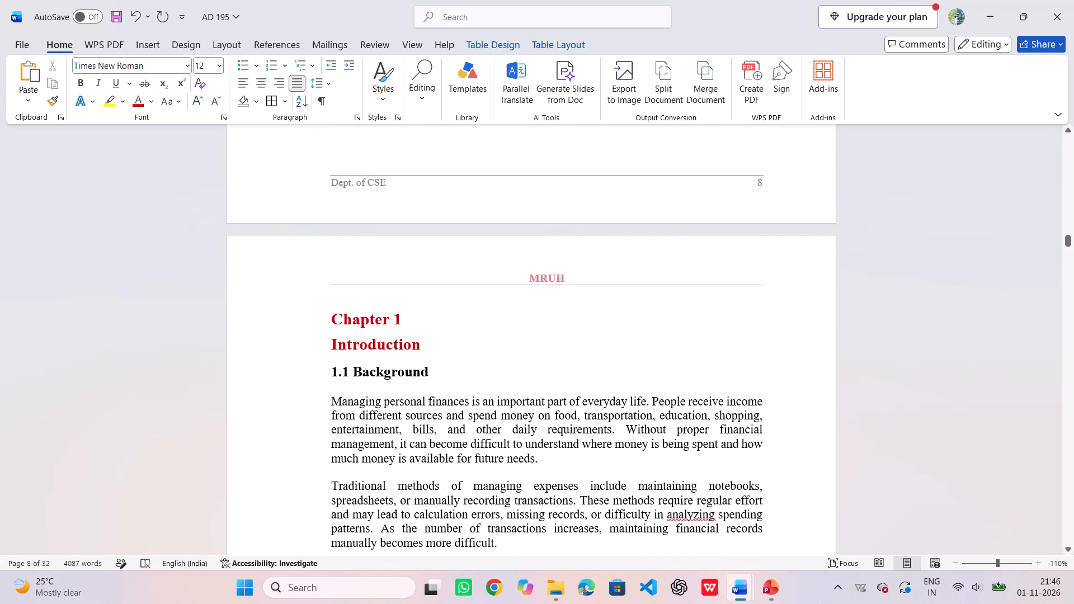
pyautogui.scroll(-4, 720, 164)
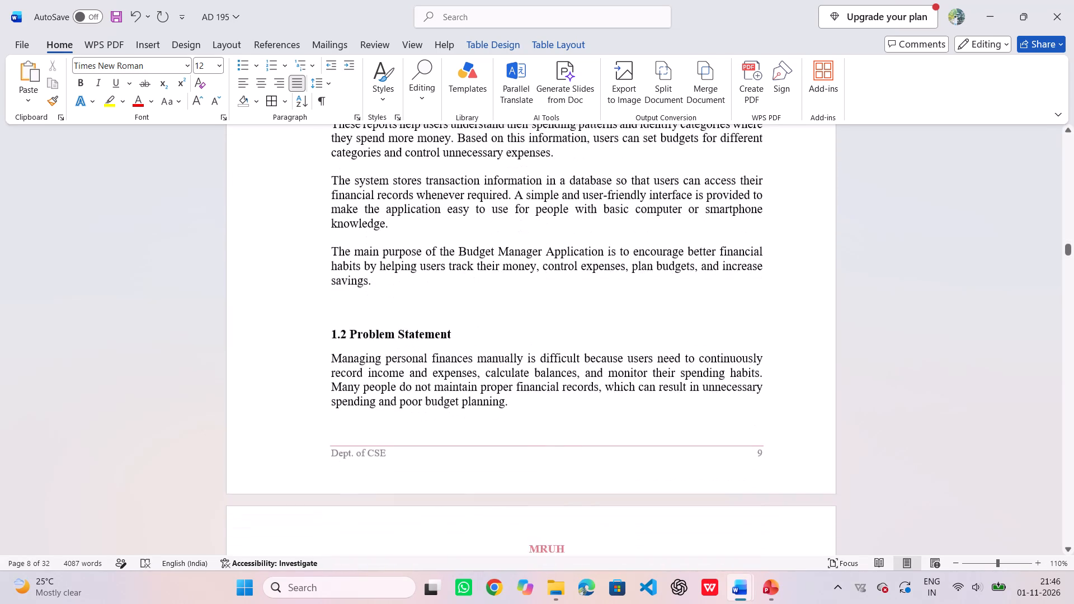
pyautogui.scroll(-3, 720, 164)
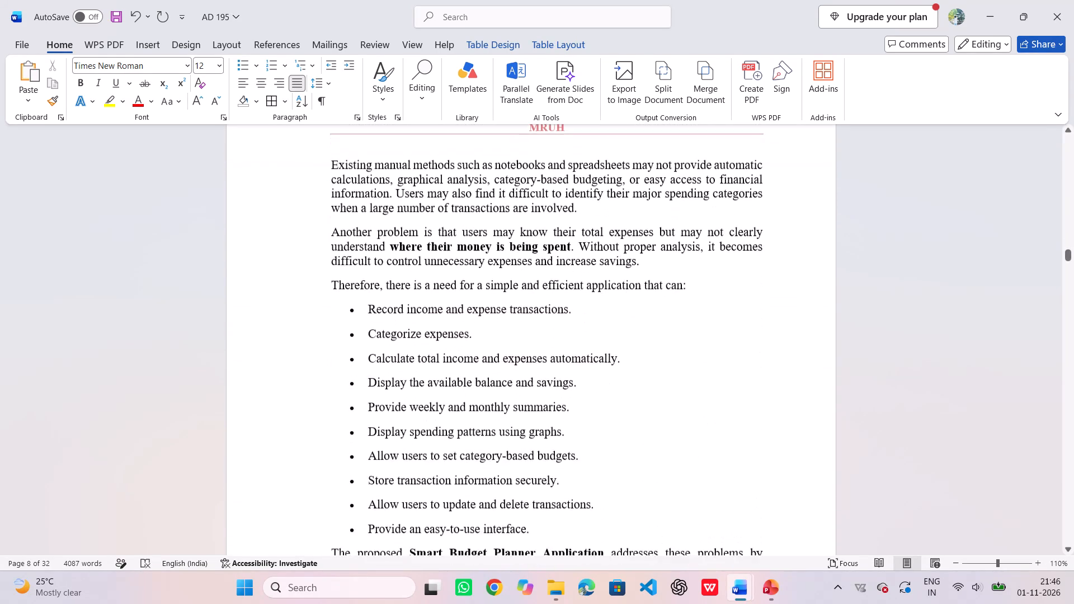
pyautogui.scroll(-1, 720, 164)
pyautogui.scroll(6, 720, 164)
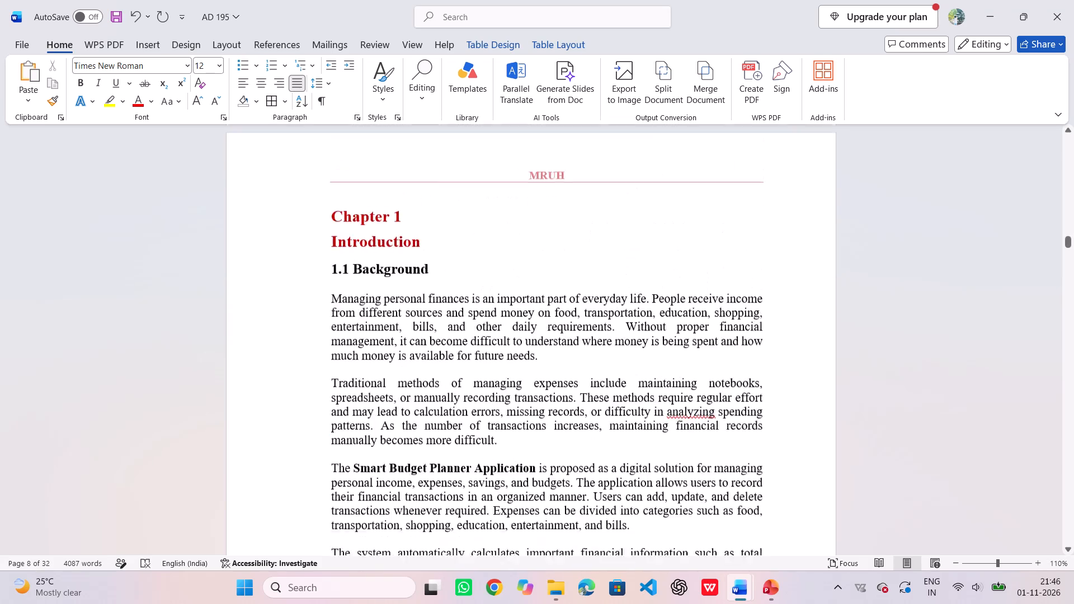
pyautogui.scroll(6, 720, 164)
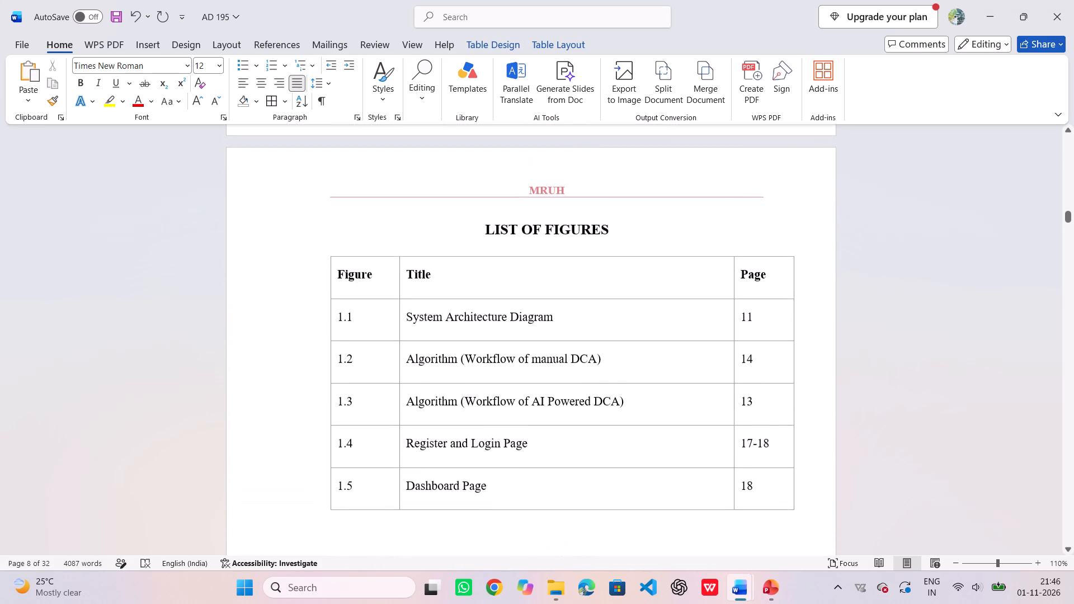
pyautogui.scroll(3, 720, 164)
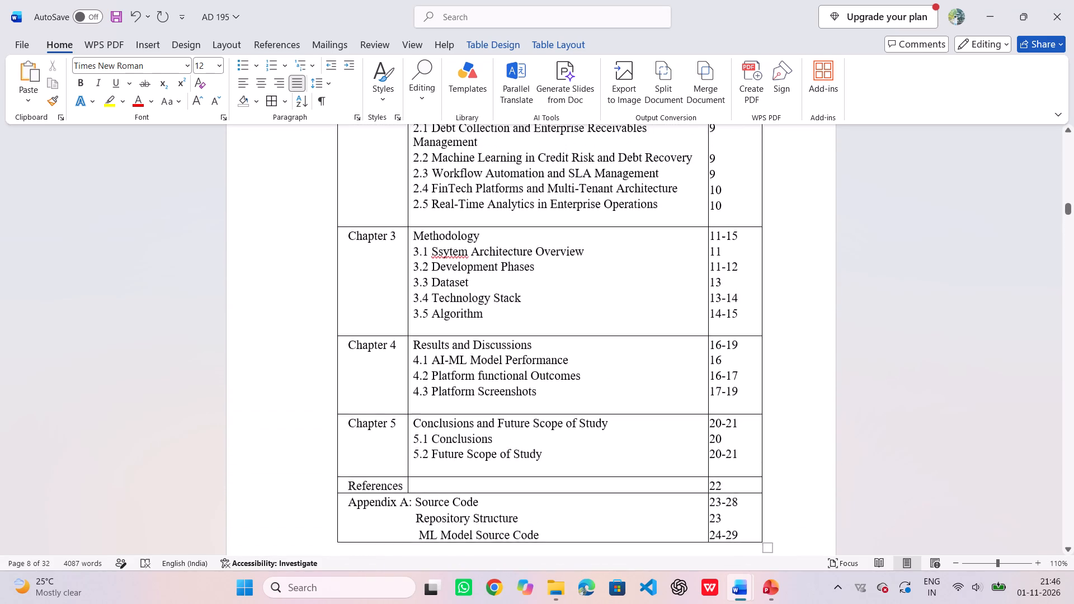
pyautogui.scroll(1, 720, 164)
pyautogui.scroll(1, 764, 185)
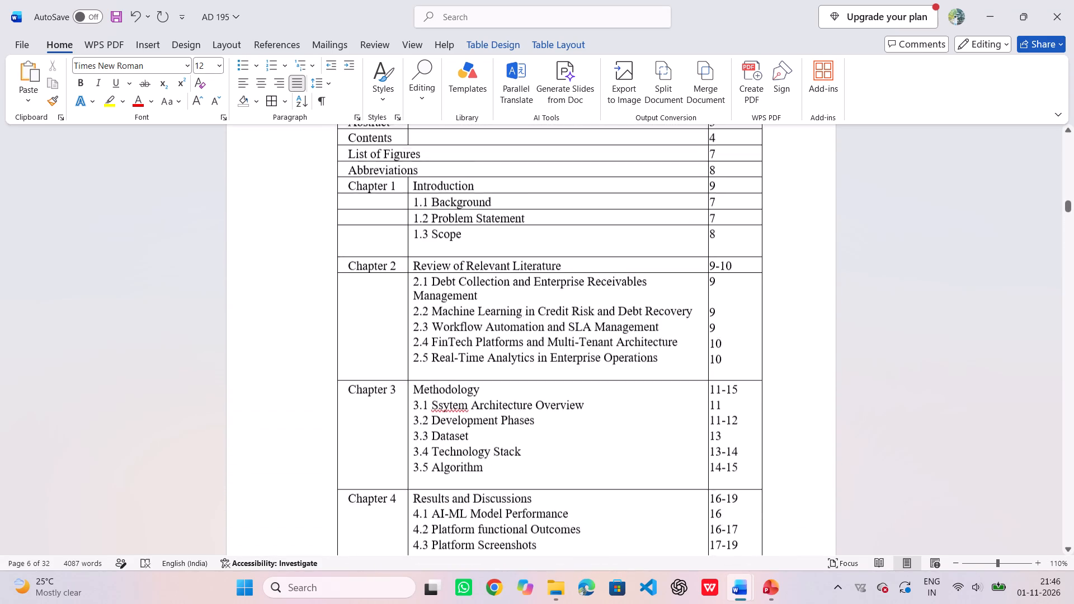
pyautogui.scroll(1, 764, 185)
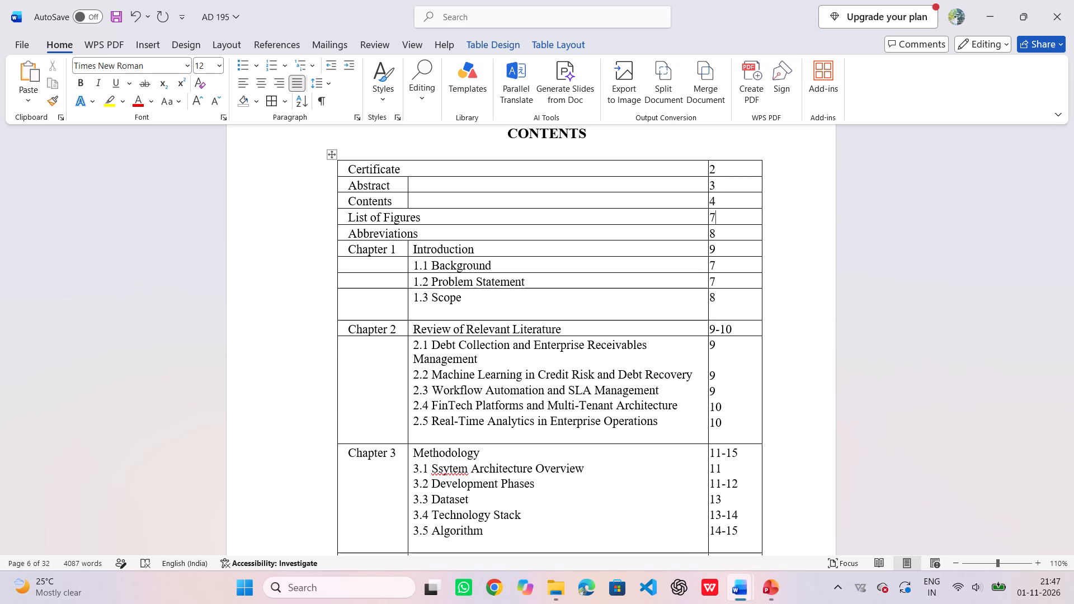
# Check which page Chapter 2 starts on and begin its Review of Relevant Literature page range in the CONTENTS table with 11-.
pyautogui.scroll(-6, 717, 268)
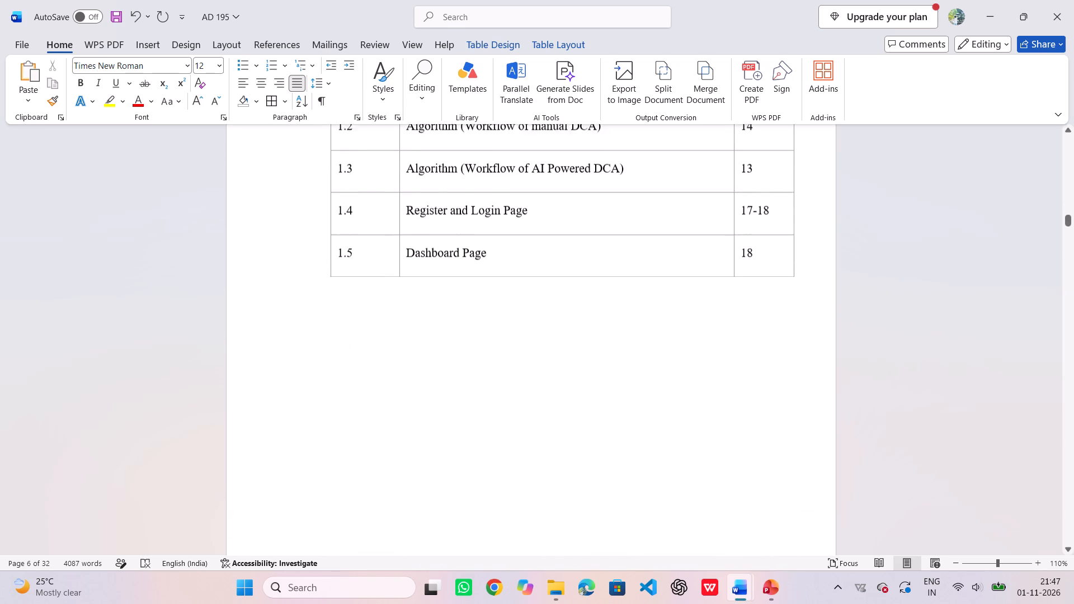
pyautogui.scroll(-4, 717, 268)
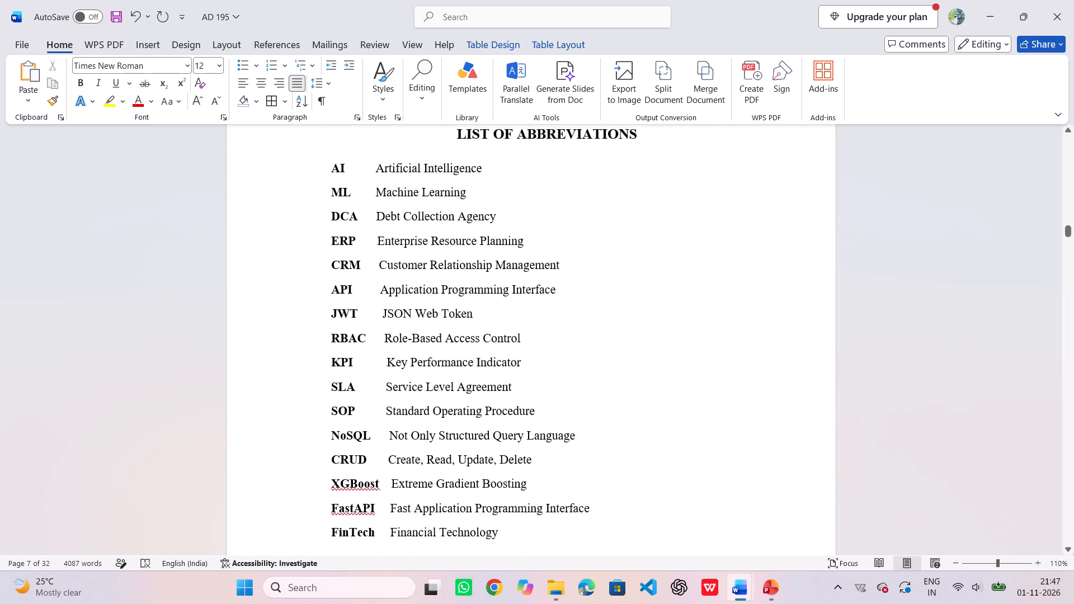
pyautogui.scroll(-4, 717, 268)
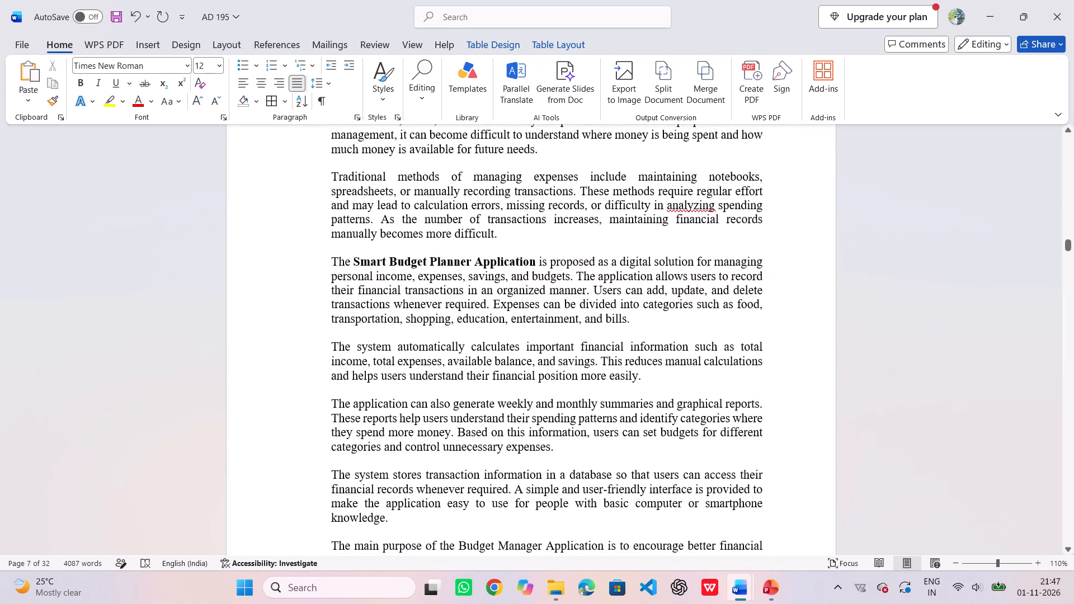
pyautogui.scroll(-3, 717, 268)
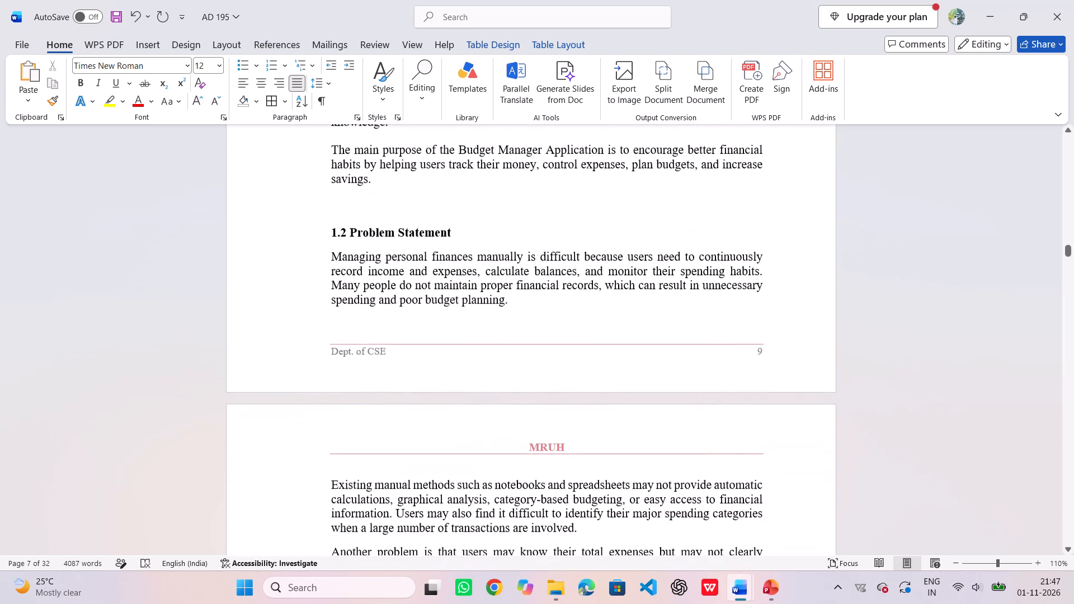
pyautogui.scroll(-3, 717, 268)
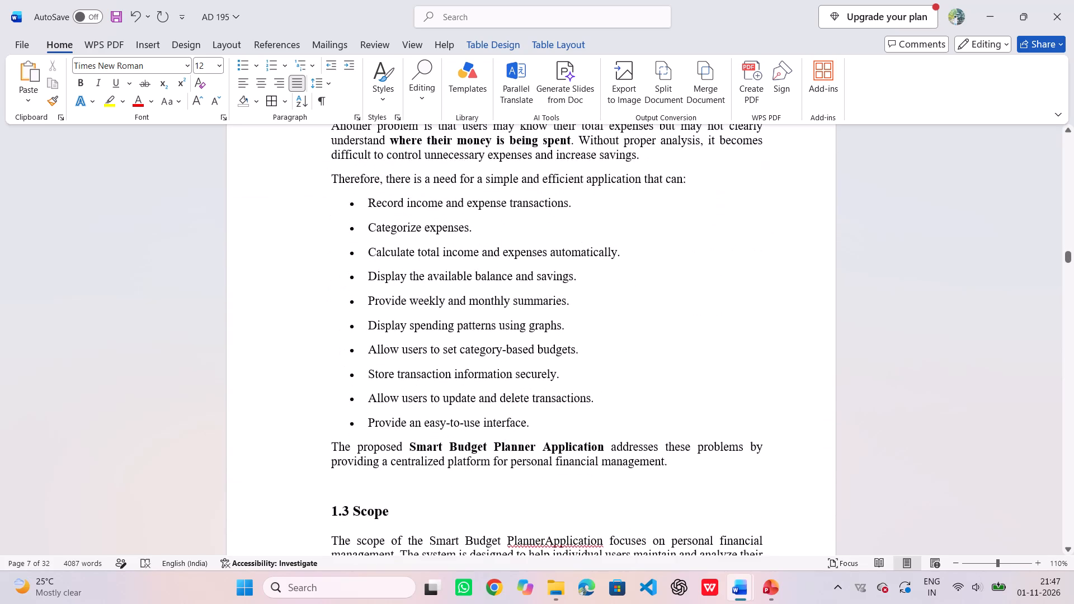
pyautogui.scroll(-2, 717, 268)
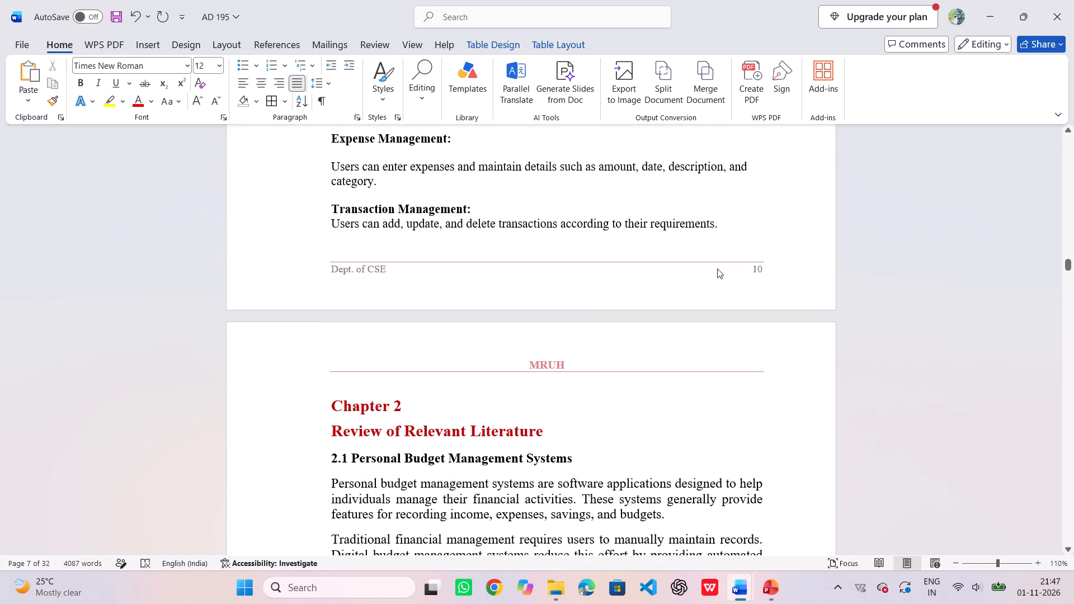
pyautogui.scroll(1, 717, 268)
pyautogui.scroll(-2, 717, 268)
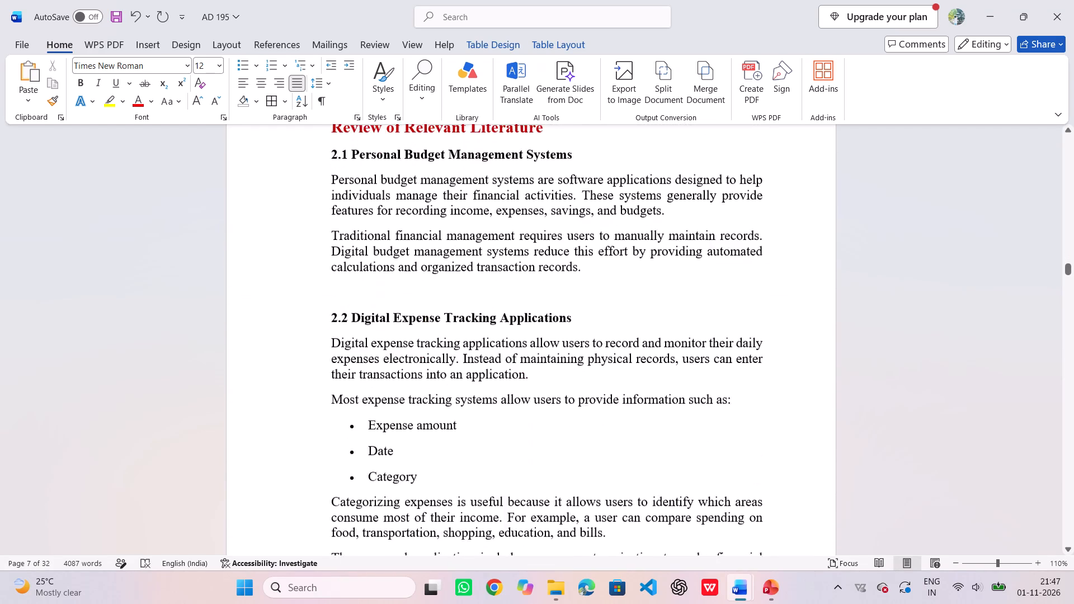
pyautogui.scroll(-2, 717, 268)
pyautogui.scroll(1, 717, 268)
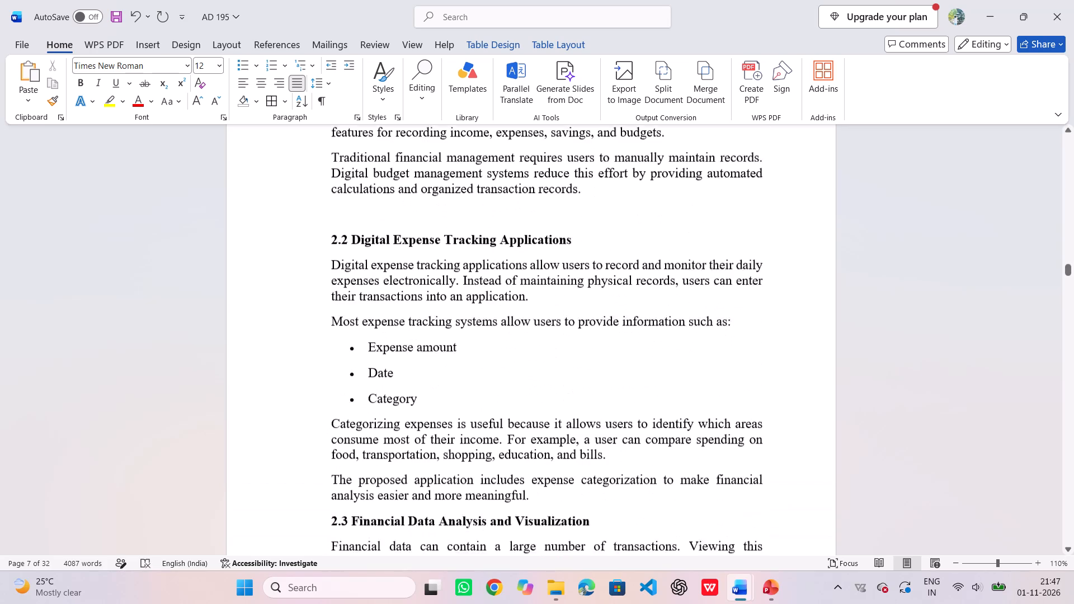
pyautogui.scroll(10, 717, 268)
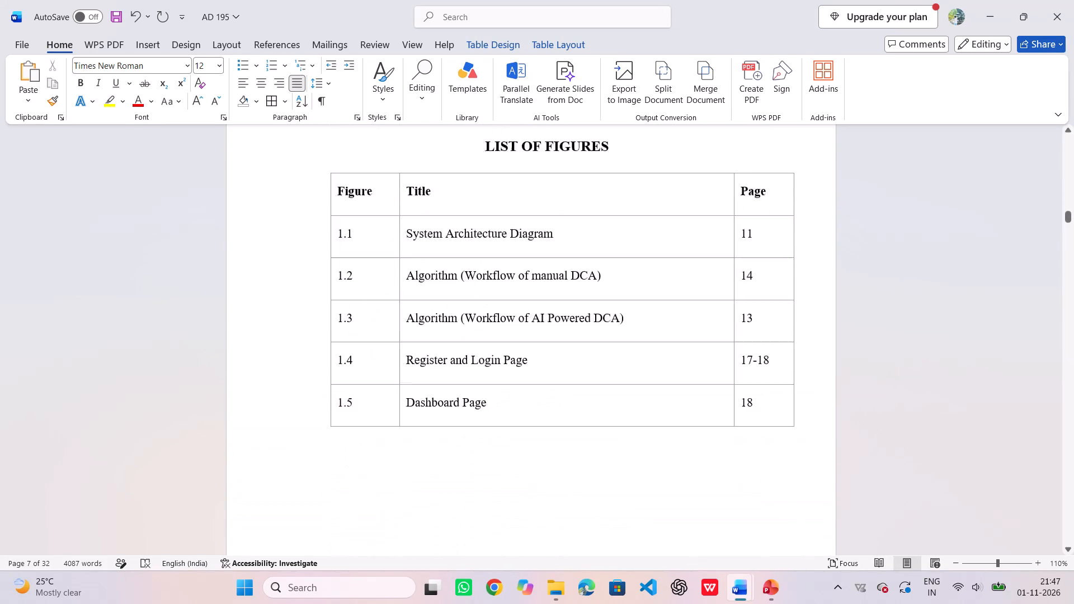
pyautogui.scroll(3, 717, 268)
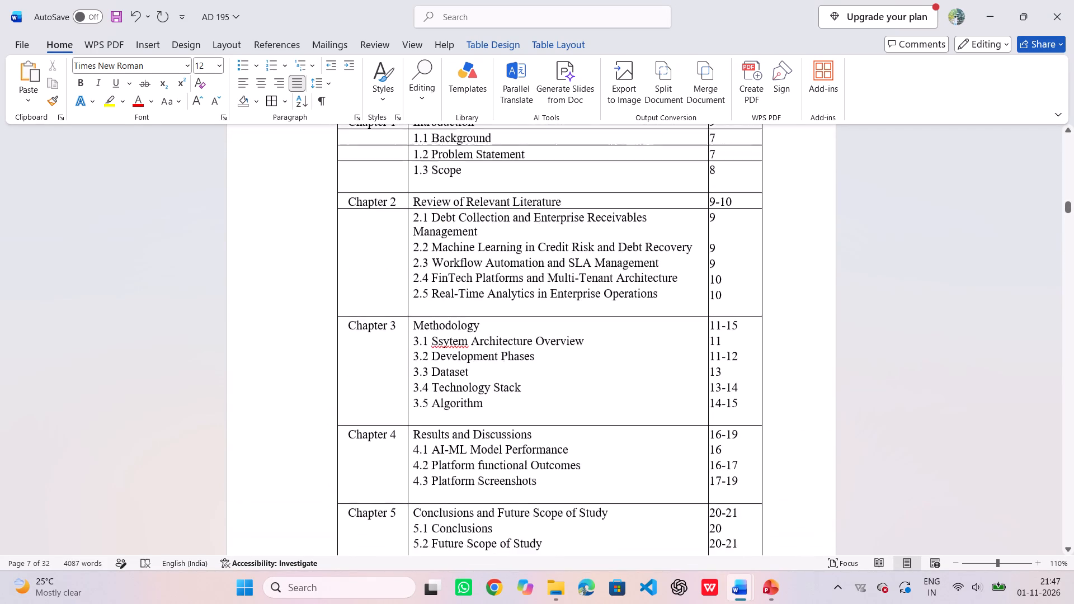
pyautogui.scroll(1, 717, 268)
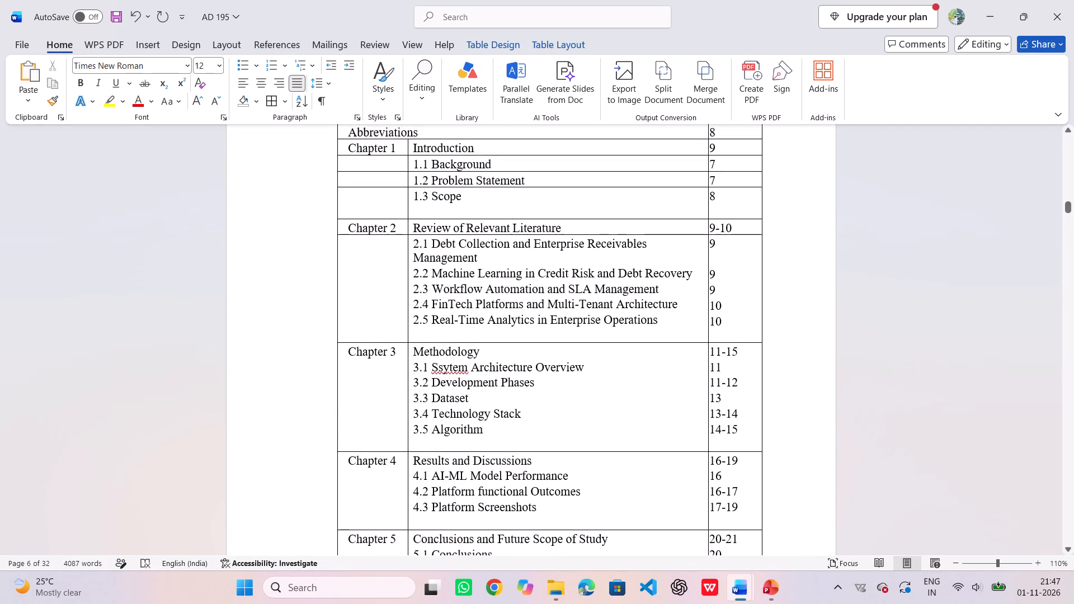
pyautogui.click(740, 228)
pyautogui.press('BackSpace')
pyautogui.press('BackSpace')
pyautogui.press('BackSpace')
pyautogui.press('BackSpace')
pyautogui.write('11')
pyautogui.press('-')
# Check which page Chapter 2 ends on and complete its page range in the CONTENTS table as 11-12.
pyautogui.scroll(-4, 740, 228)
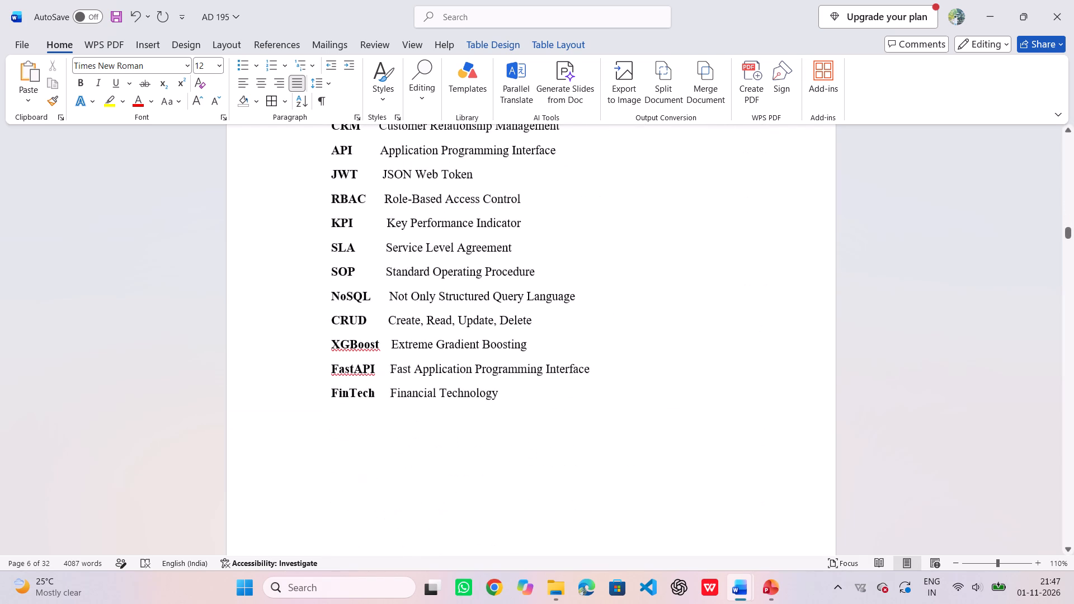
pyautogui.scroll(-6, 740, 228)
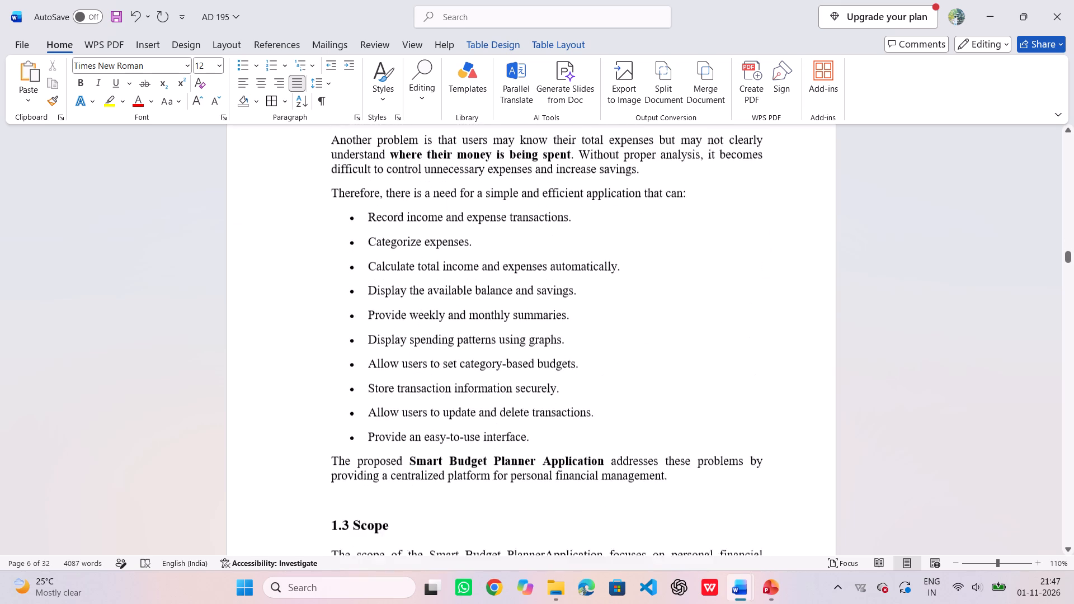
pyautogui.scroll(-5, 740, 228)
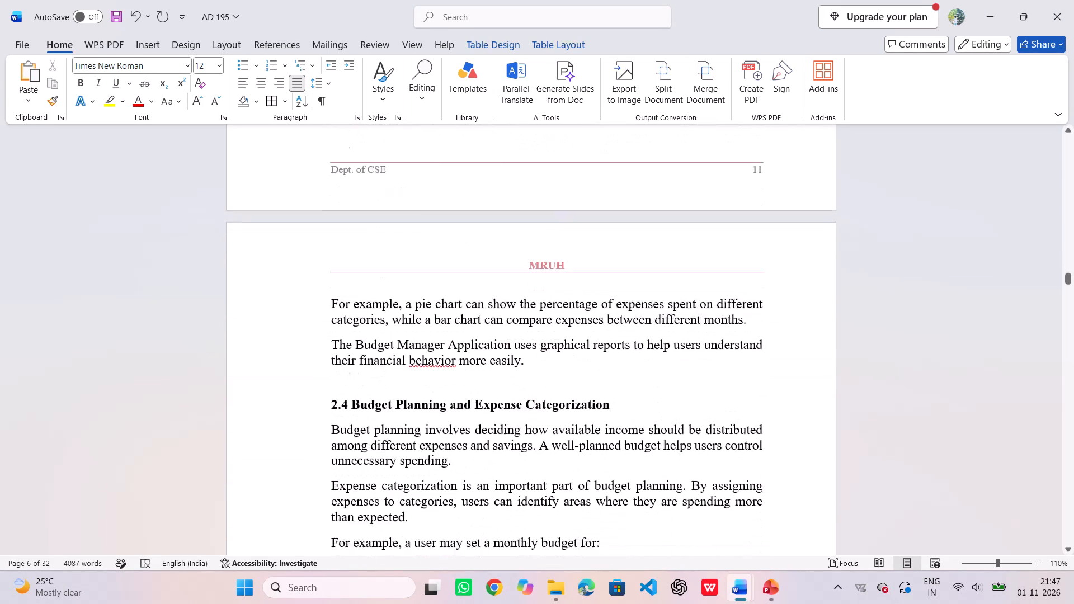
pyautogui.scroll(-5, 740, 228)
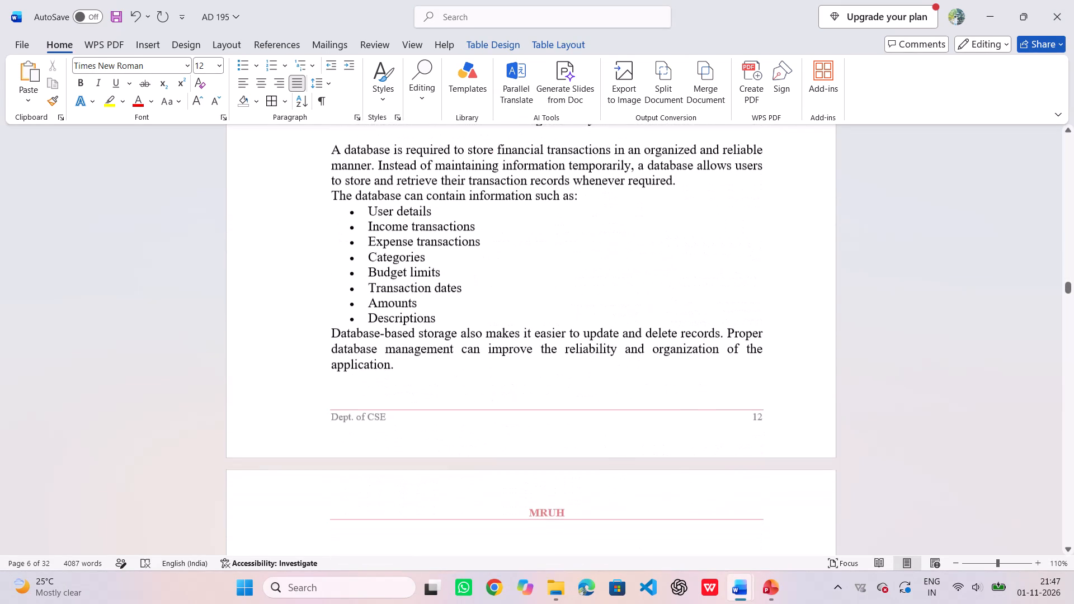
pyautogui.scroll(-2, 740, 228)
pyautogui.scroll(5, 740, 228)
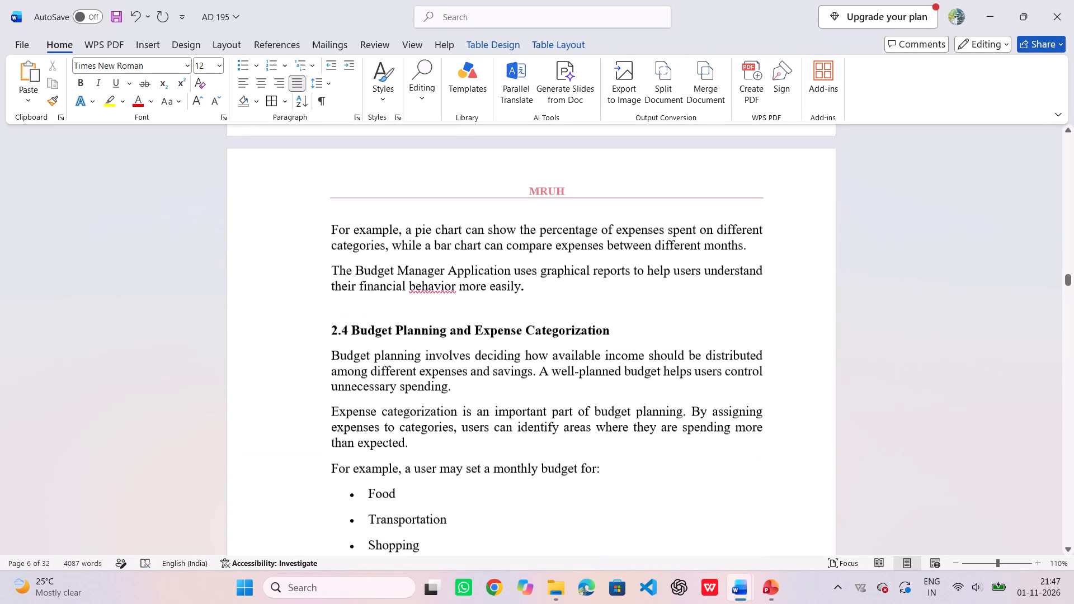
pyautogui.scroll(8, 740, 228)
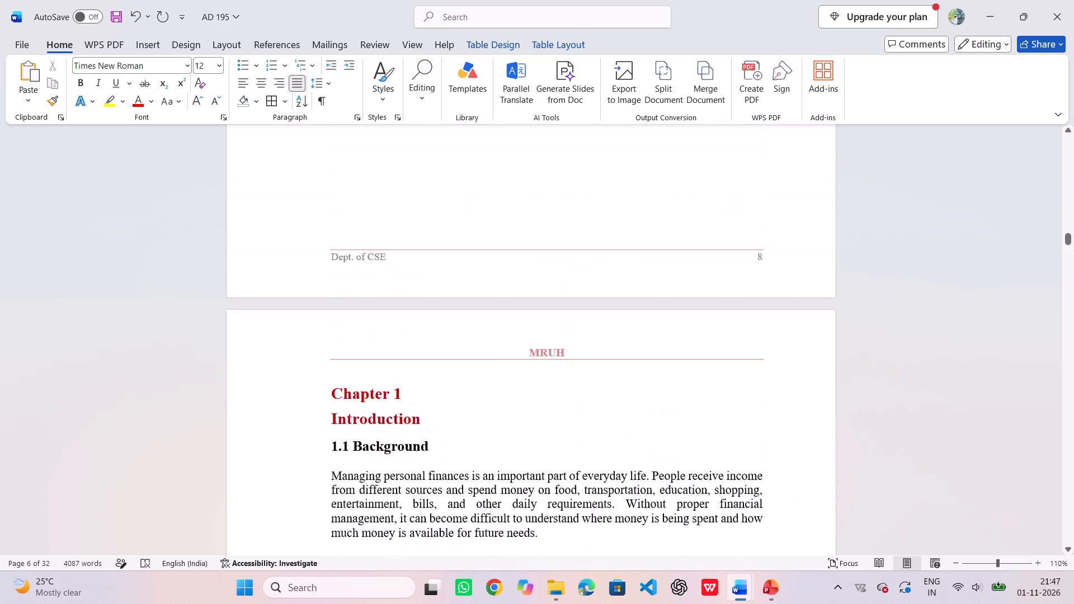
pyautogui.scroll(5, 740, 228)
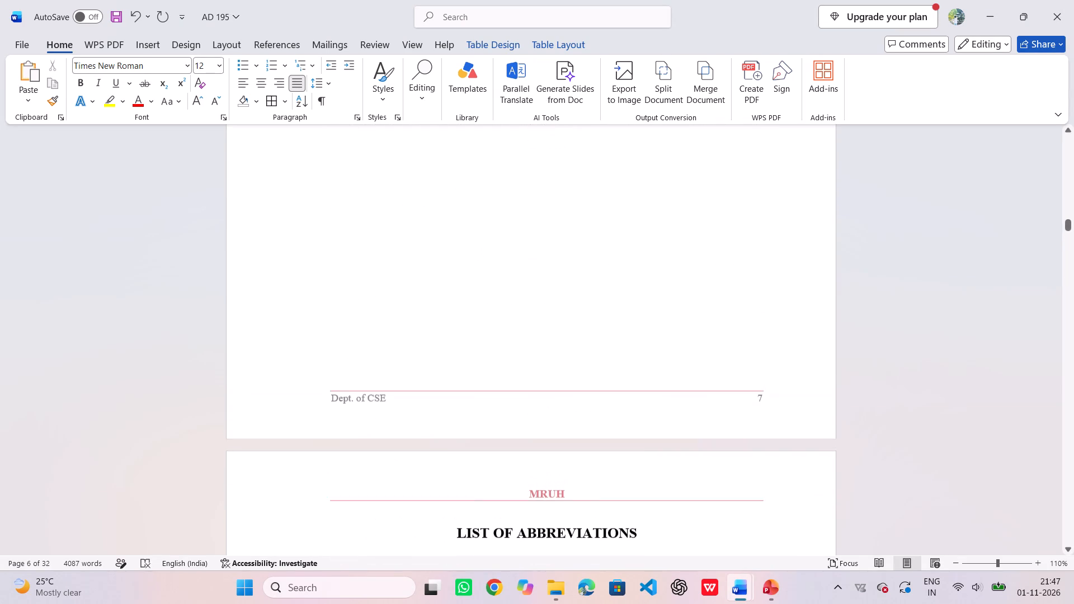
pyautogui.scroll(5, 740, 228)
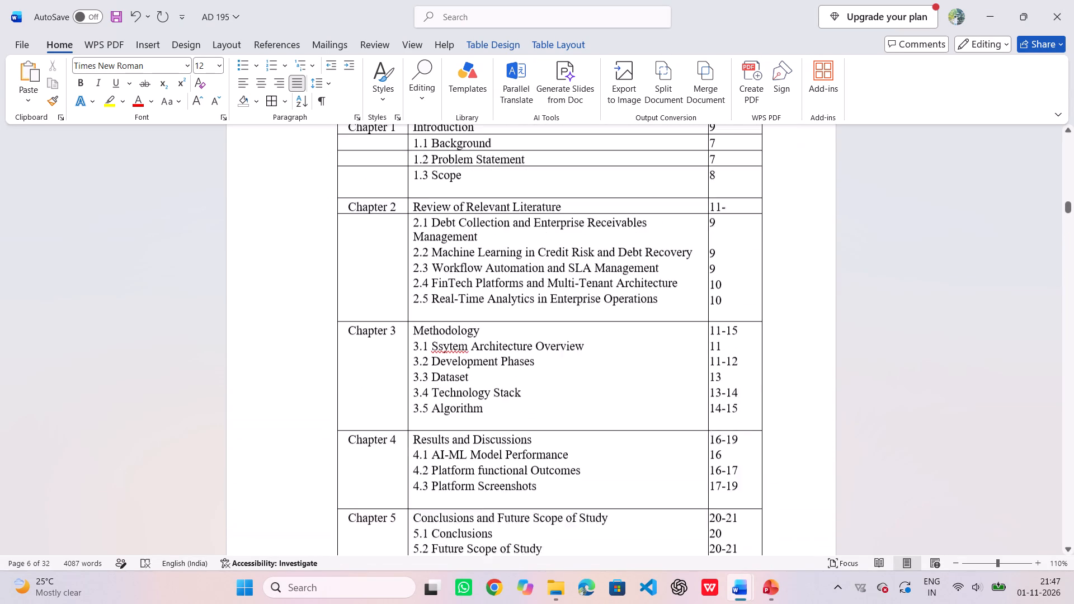
pyautogui.write('12')
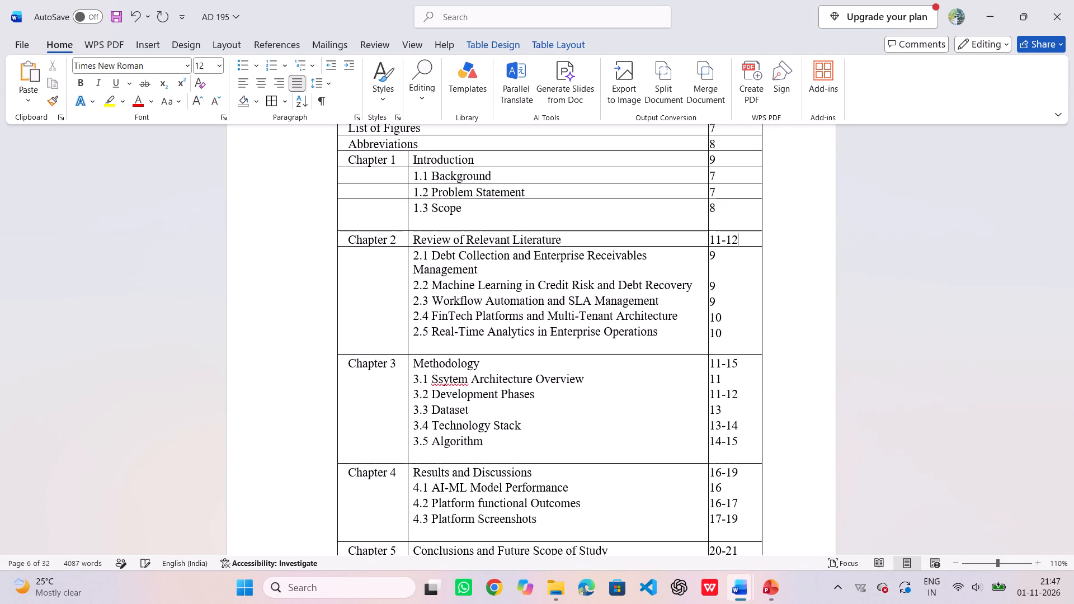
# Set the page numbers of sections 2.1, 2.2 and 2.3 in the CONTENTS table to 11.
pyautogui.click(717, 253)
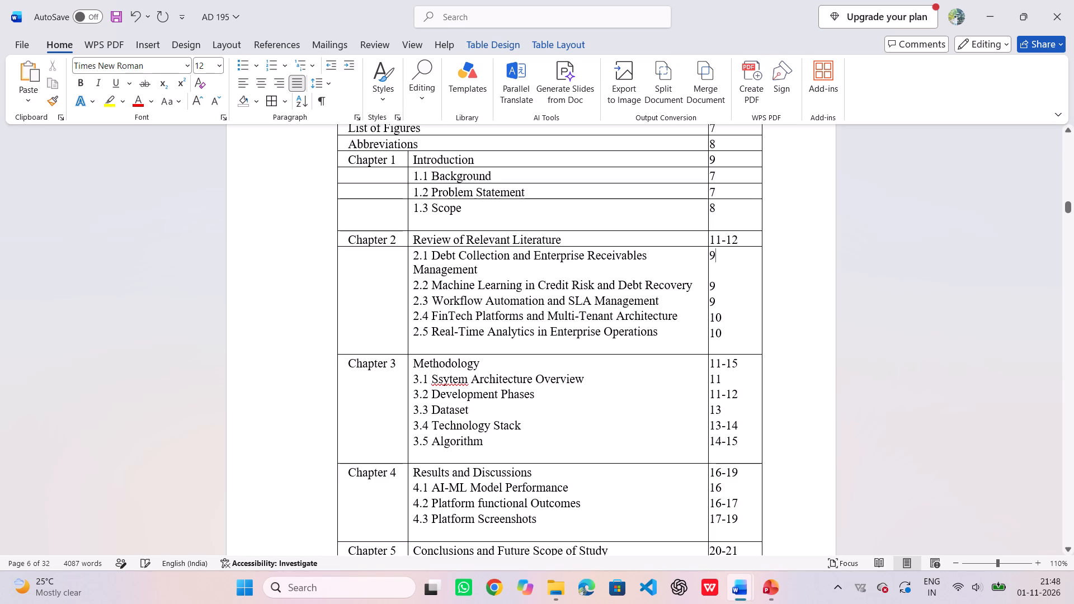
pyautogui.click(717, 253)
pyautogui.press('BackSpace')
pyautogui.write('11')
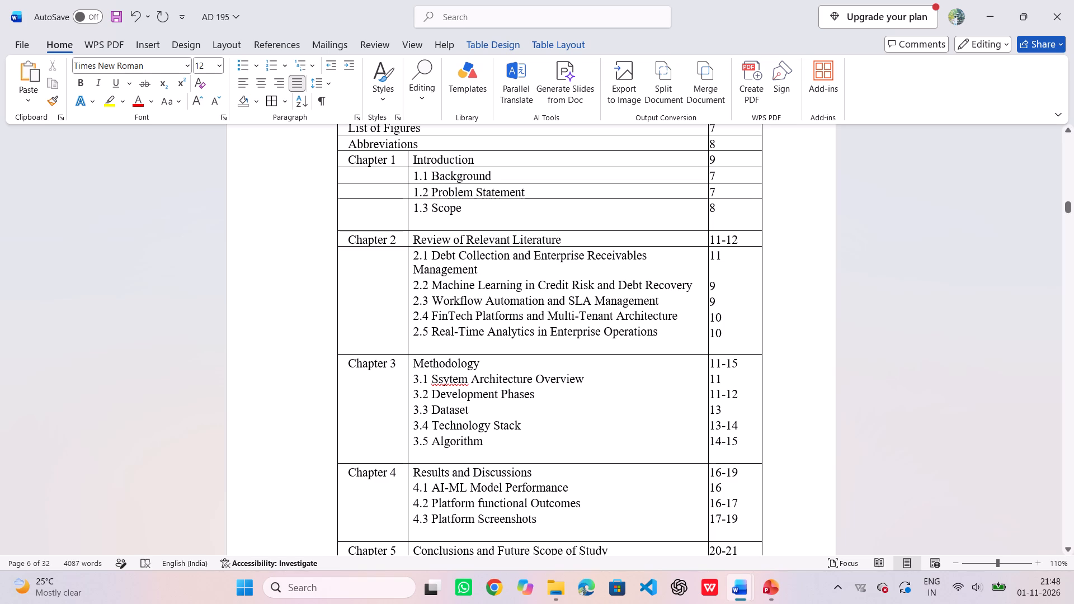
pyautogui.click(718, 287)
pyautogui.press('BackSpace')
pyautogui.write('11')
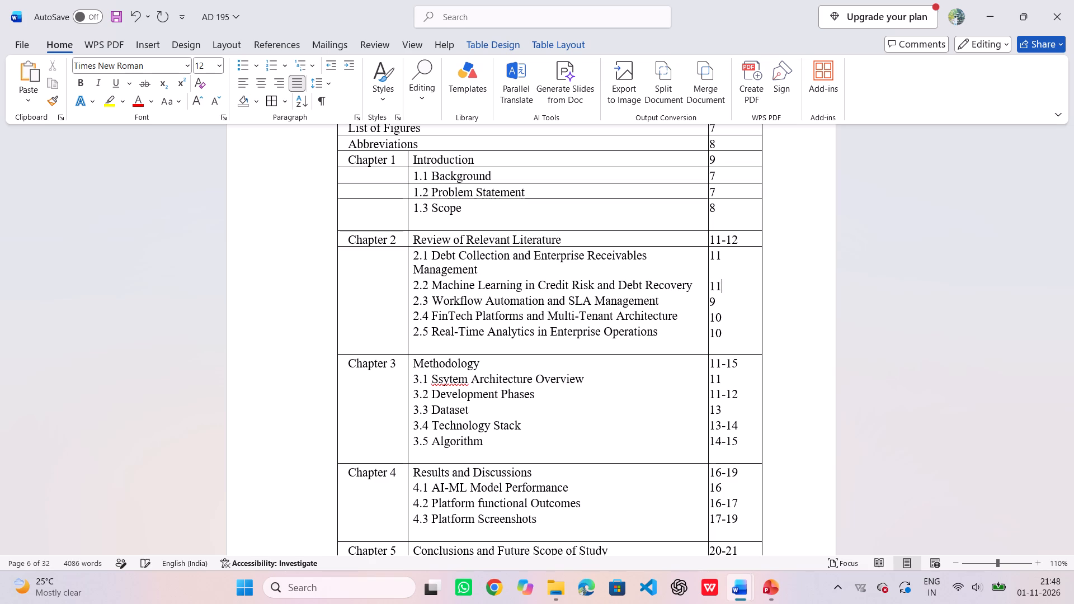
pyautogui.click(718, 298)
pyautogui.press('BackSpace')
pyautogui.write('11')
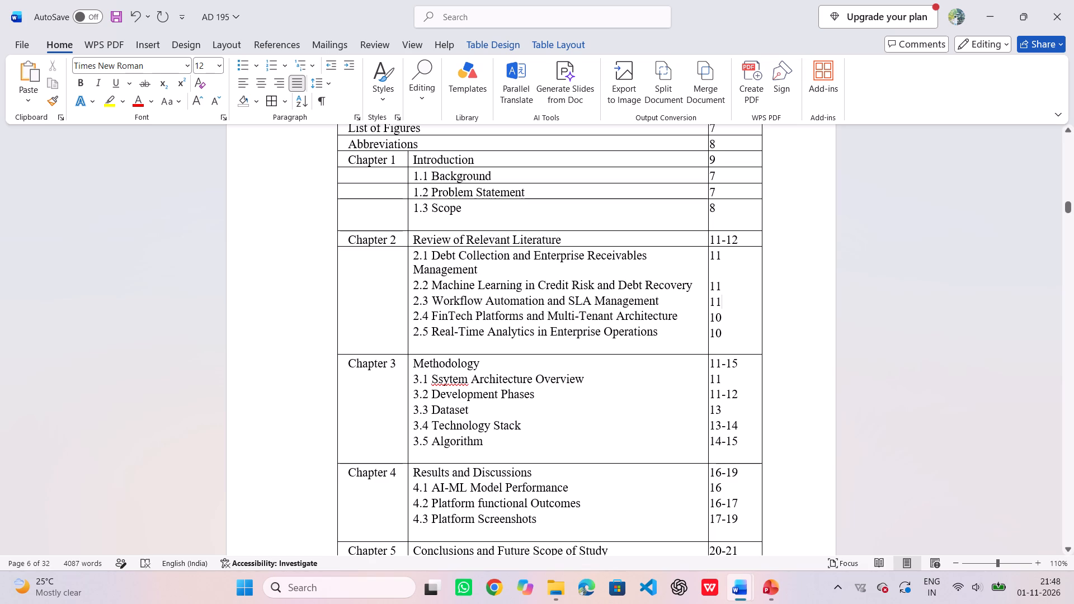
# Set the page numbers of sections 2.4 and 2.5 in the CONTENTS table to 12.
pyautogui.click(723, 316)
pyautogui.press('BackSpace')
pyautogui.press('2')
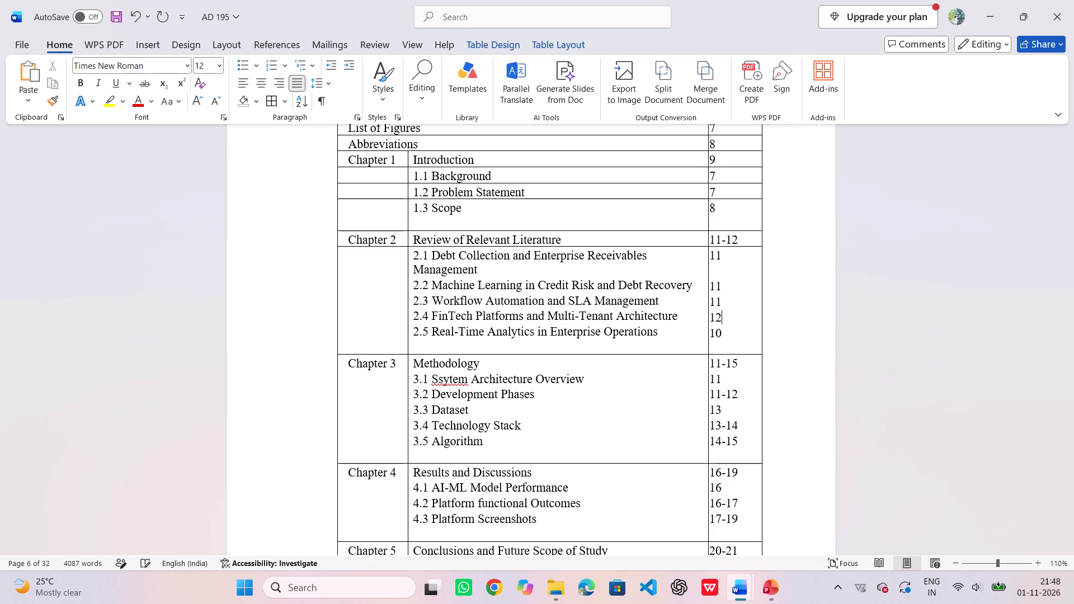
pyautogui.click(723, 330)
pyautogui.press('BackSpace')
pyautogui.press('2')
# Begin the page range of Chapter 3, Methodology, in the CONTENTS table with 13-.
pyautogui.scroll(-1, 723, 330)
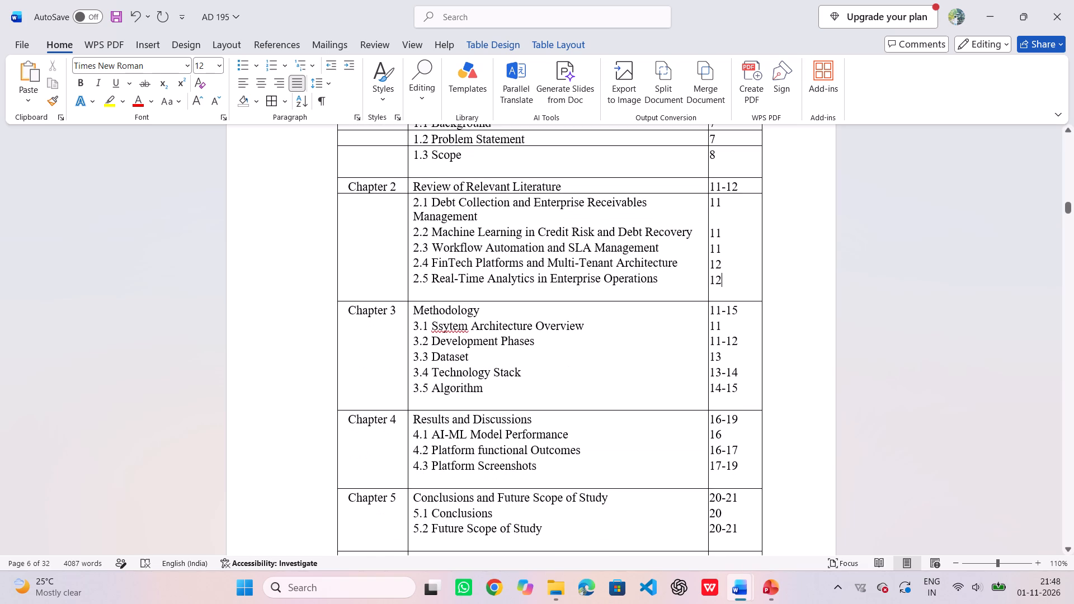
pyautogui.click(739, 310)
pyautogui.press('BackSpace')
pyautogui.press('BackSpace')
pyautogui.press('BackSpace')
pyautogui.press('BackSpace')
pyautogui.write('3-')
# Check which page Chapter 3 ends on and complete its Methodology page range in the CONTENTS table as 13-17.
pyautogui.scroll(-3, 739, 310)
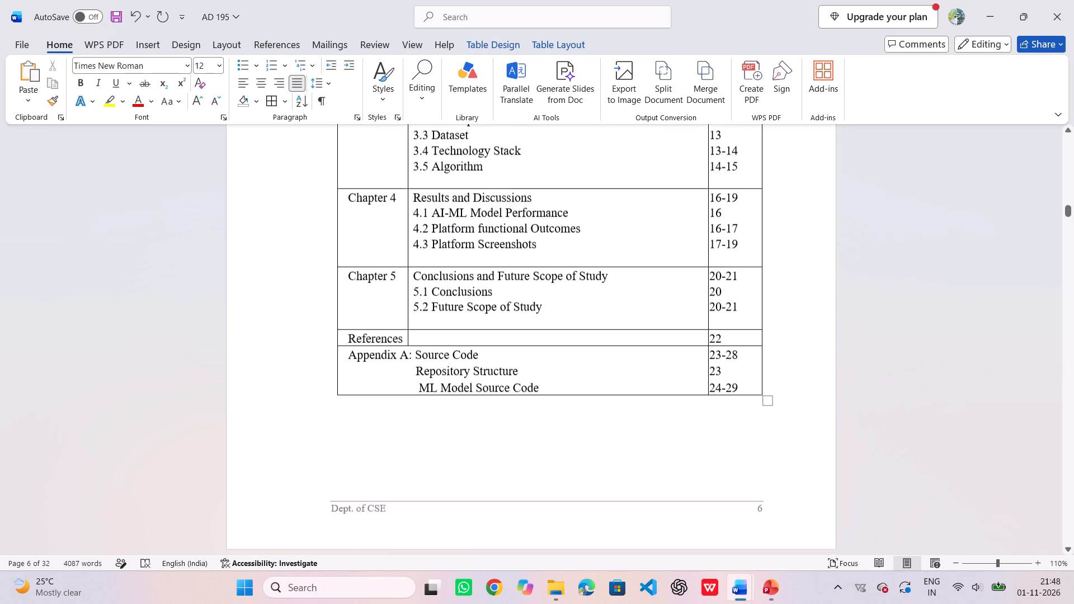
pyautogui.scroll(-5, 739, 310)
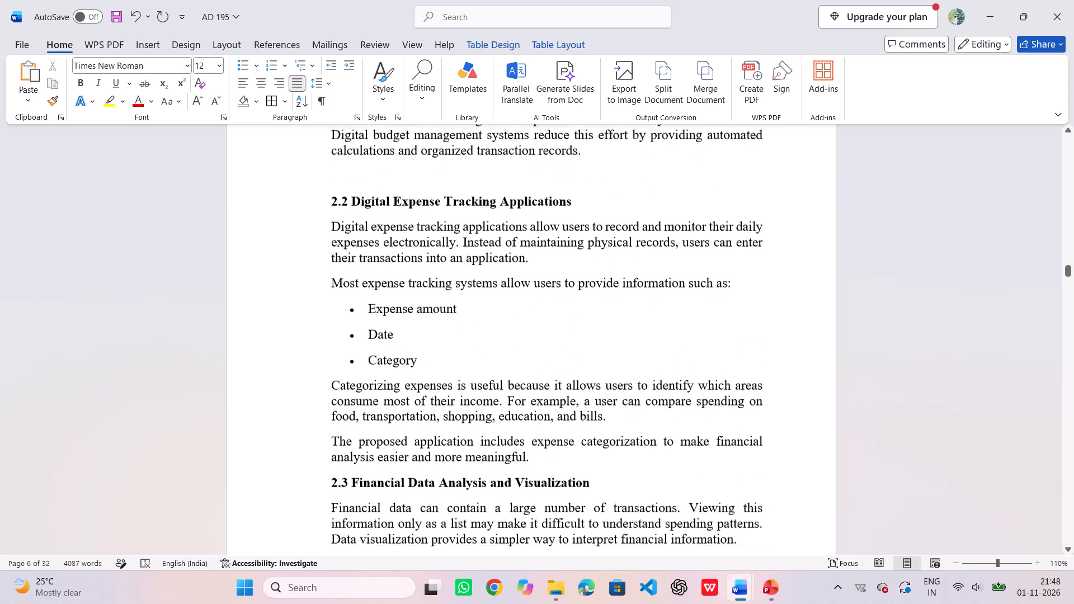
pyautogui.scroll(-4, 739, 310)
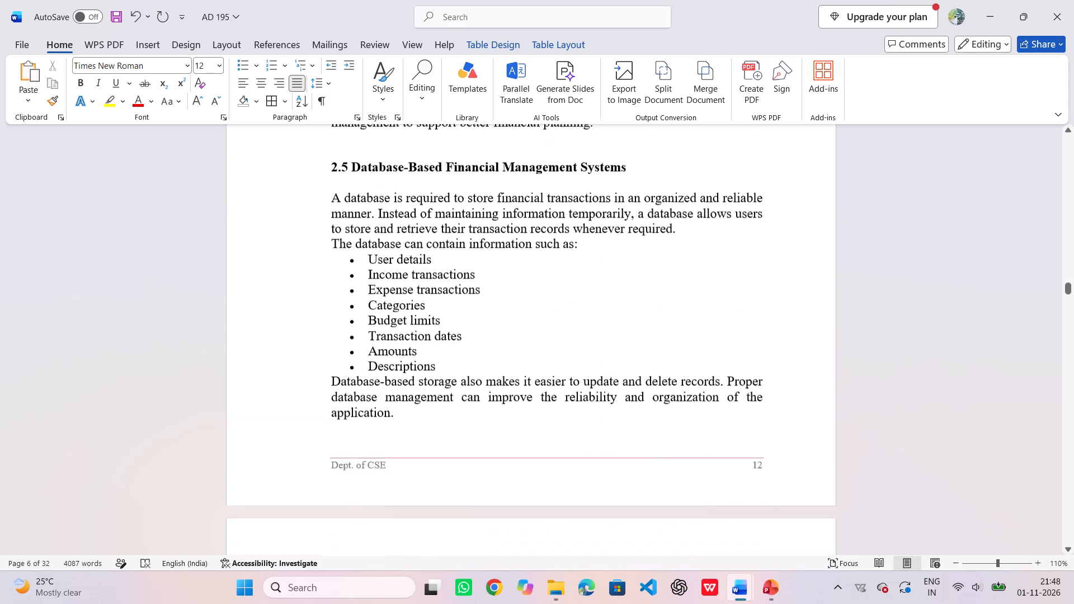
pyautogui.scroll(-4, 739, 310)
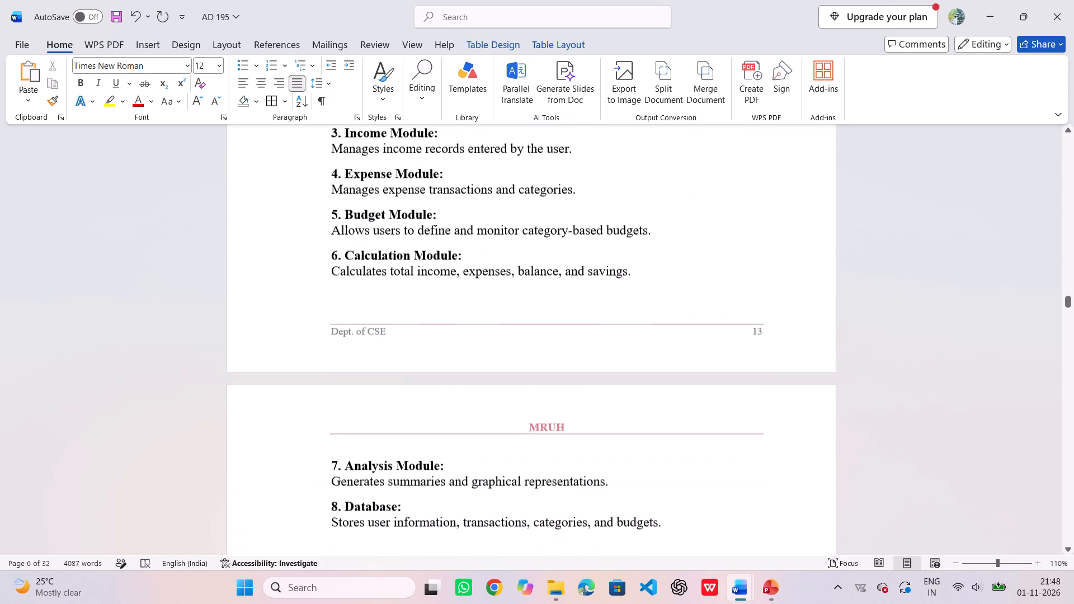
pyautogui.scroll(-4, 739, 310)
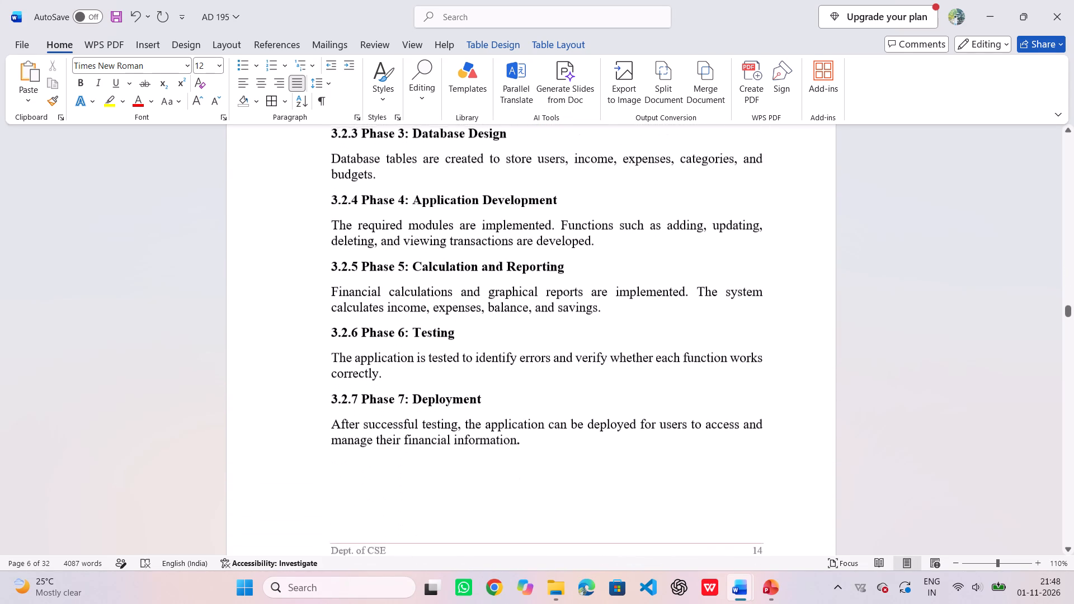
pyautogui.scroll(-4, 739, 310)
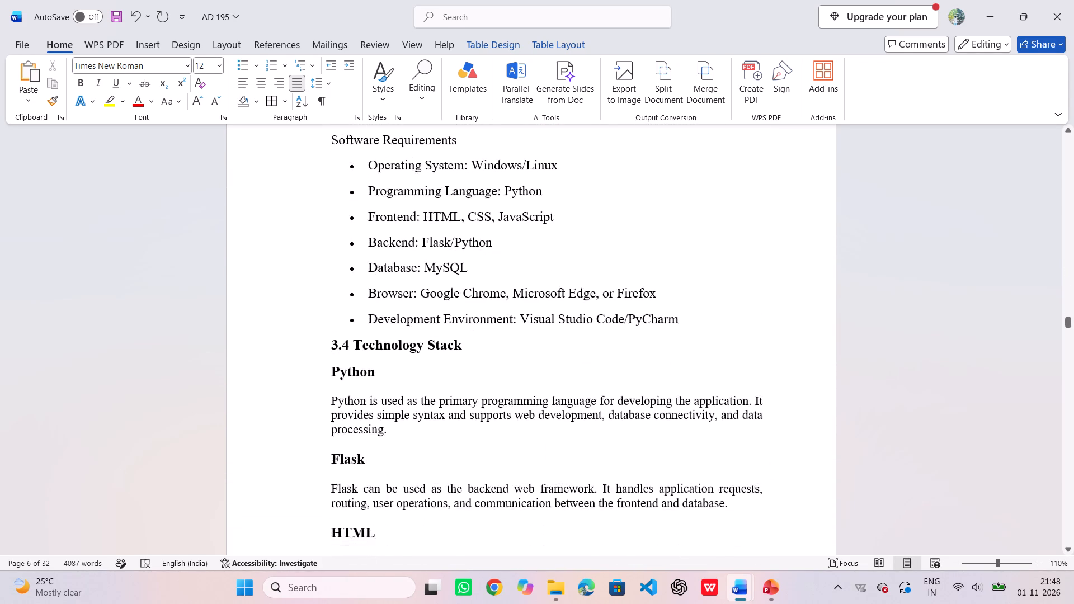
pyautogui.scroll(-4, 739, 310)
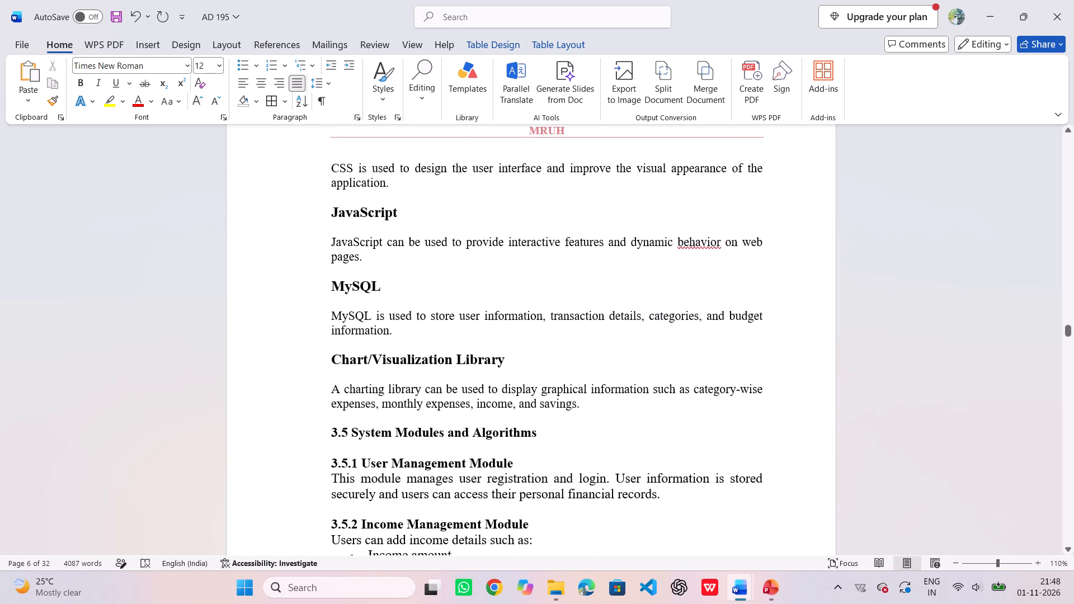
pyautogui.scroll(-4, 739, 310)
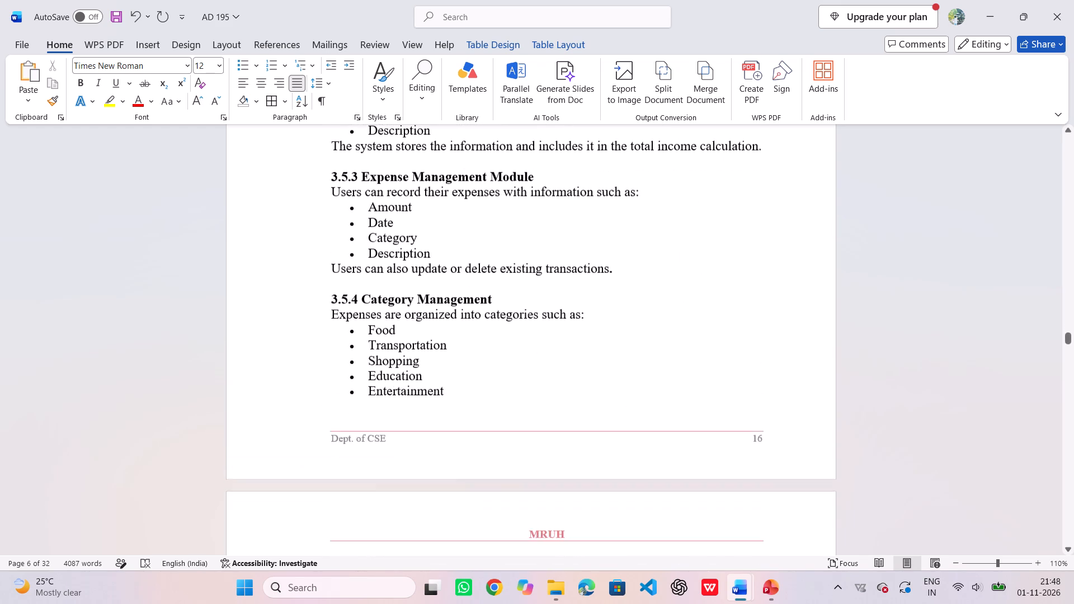
pyautogui.scroll(-4, 739, 310)
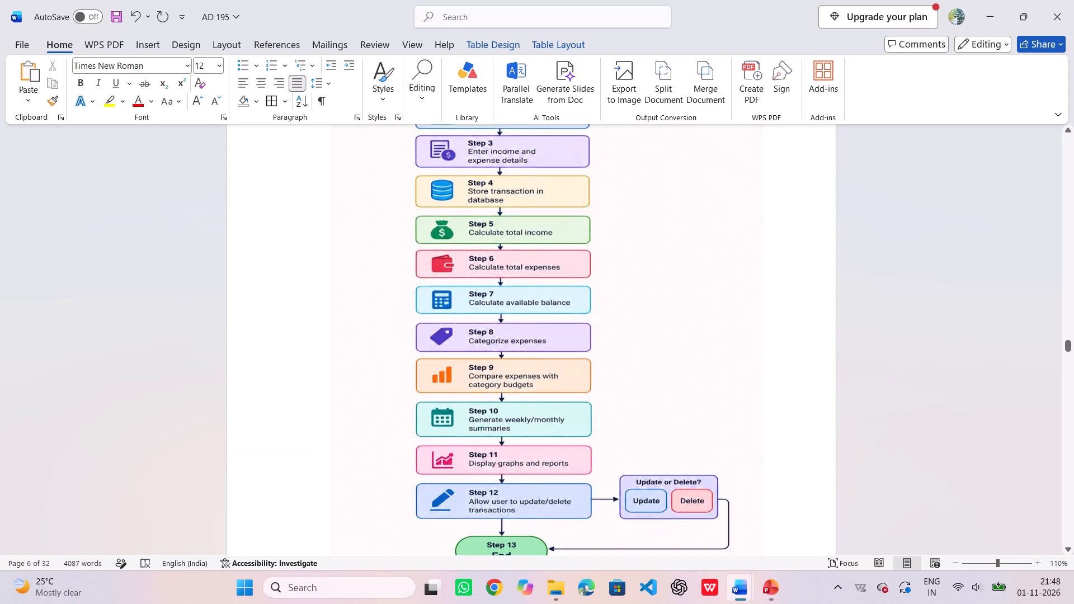
pyautogui.scroll(-3, 739, 310)
pyautogui.scroll(1, 739, 310)
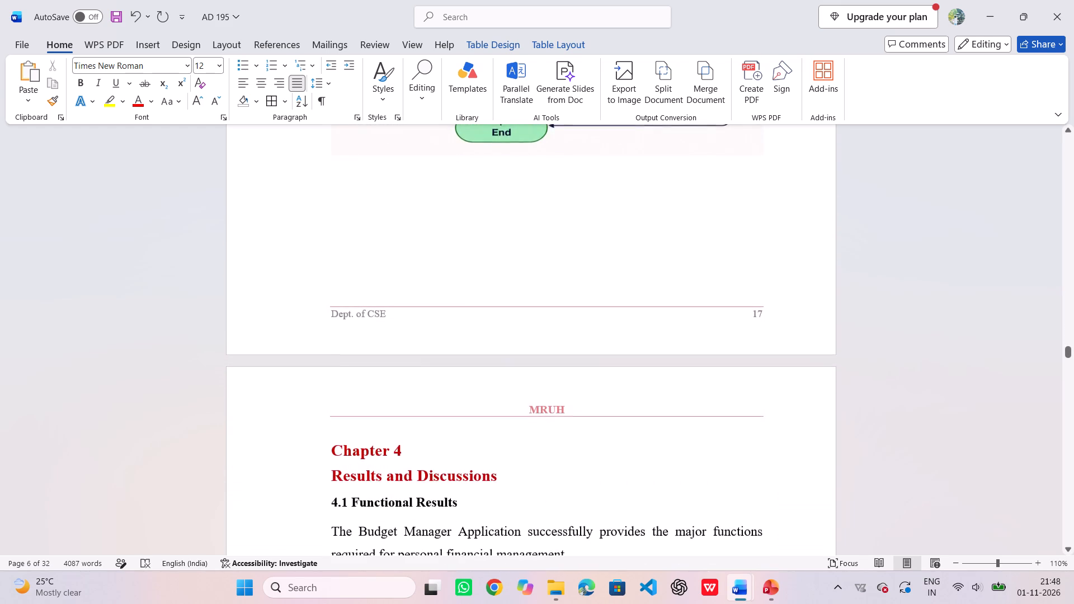
pyautogui.scroll(8, 739, 310)
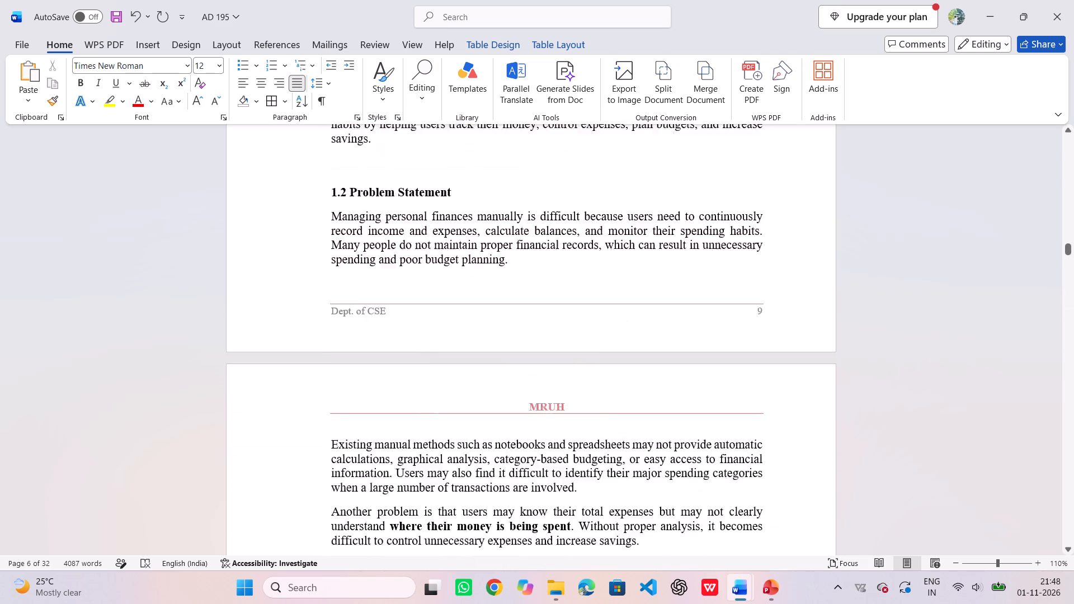
pyautogui.scroll(5, 739, 310)
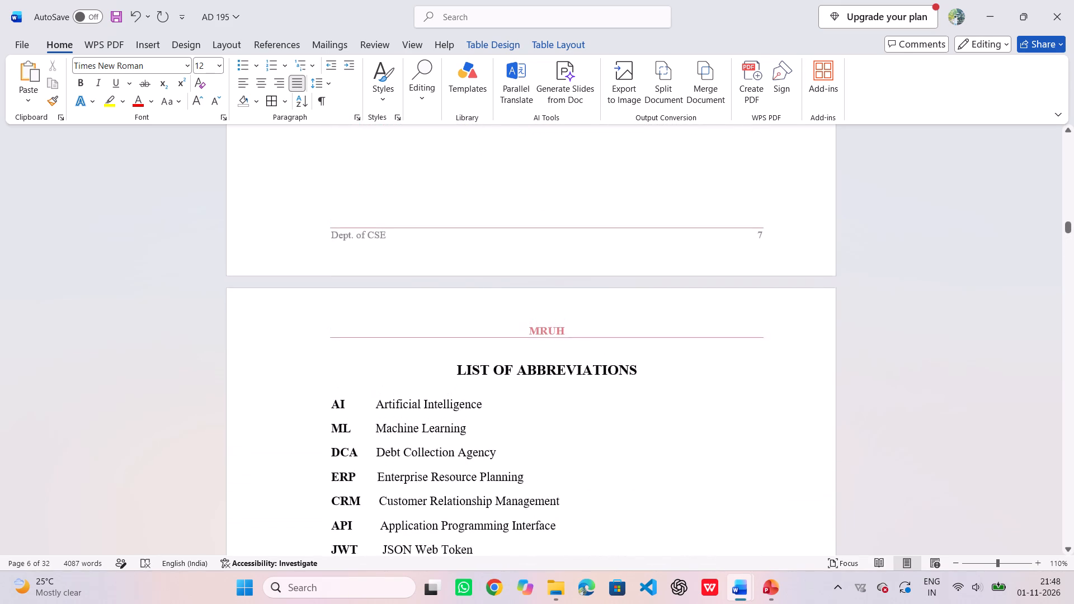
pyautogui.scroll(4, 739, 310)
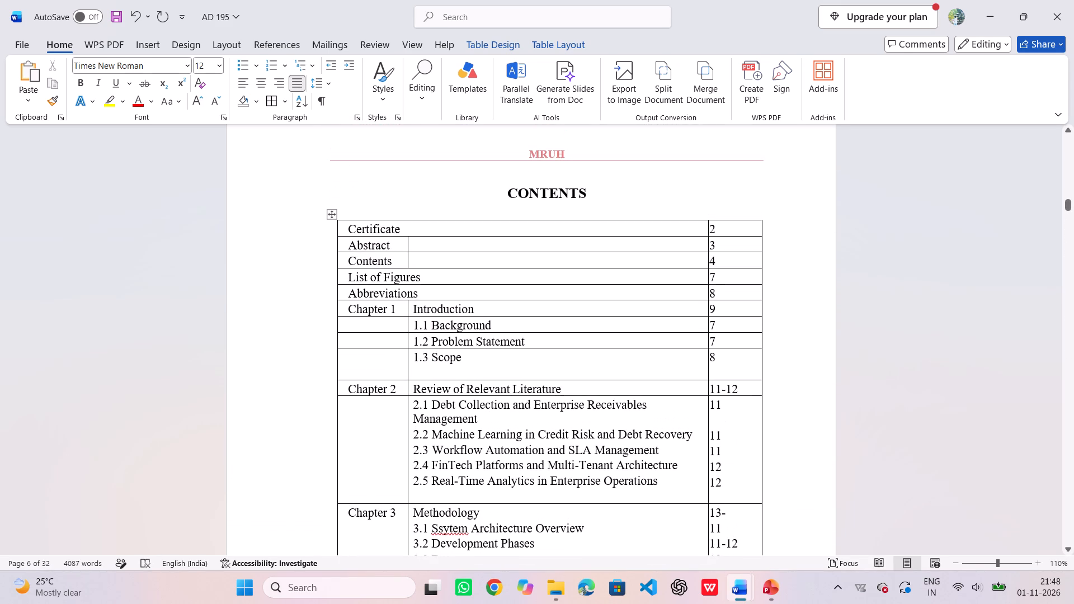
pyautogui.write('17')
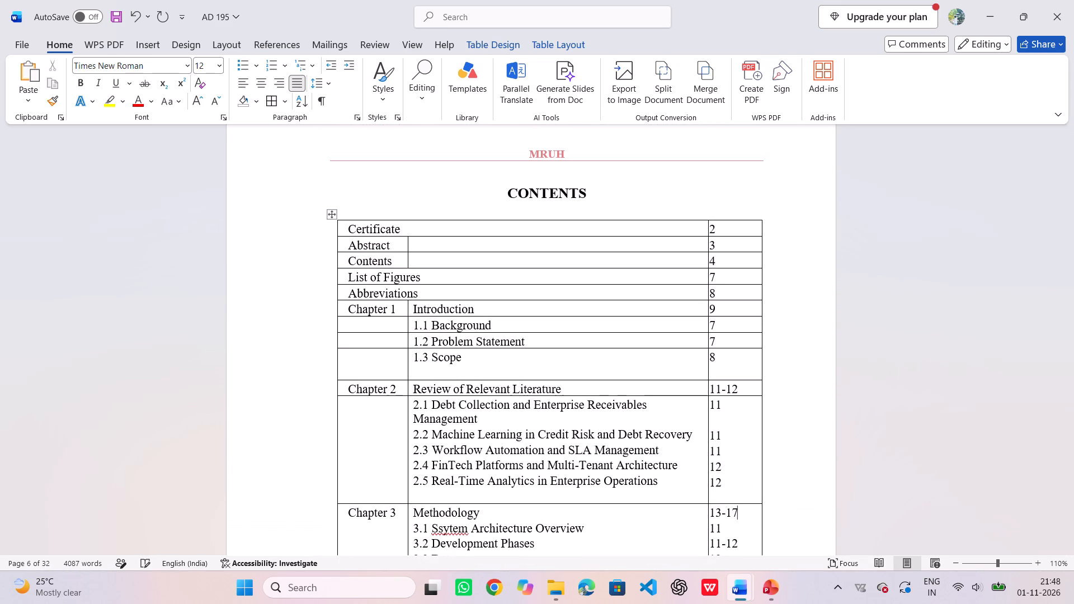
# Set the page numbers of sections 3.1 and 3.2 in the CONTENTS table to 13.
pyautogui.scroll(-1, 756, 433)
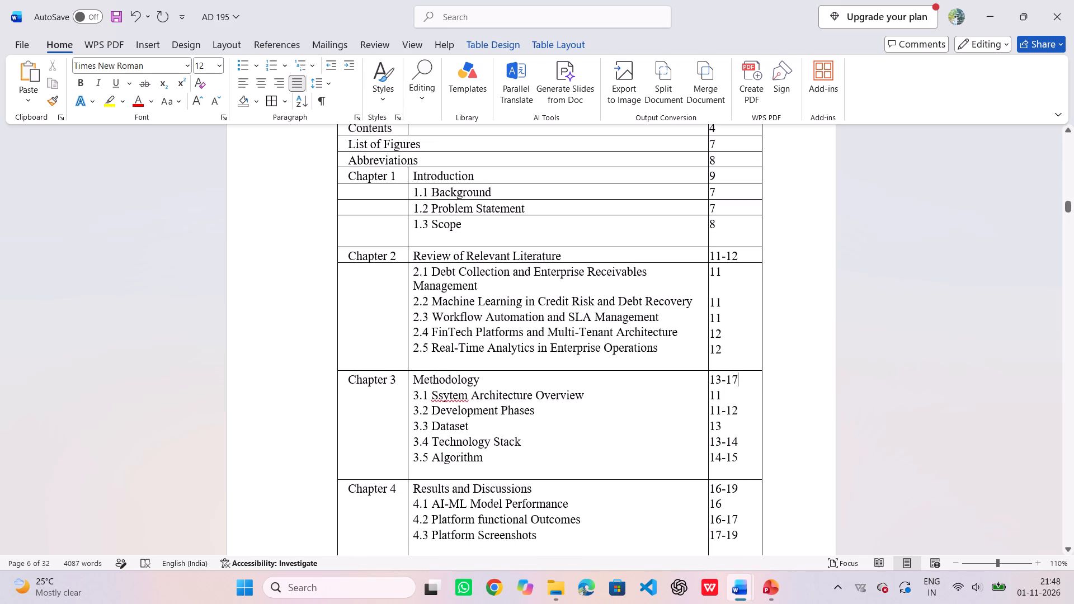
pyautogui.click(724, 393)
pyautogui.press('BackSpace')
pyautogui.press('3')
pyautogui.click(741, 409)
pyautogui.press('BackSpace')
pyautogui.press('BackSpace')
pyautogui.press('BackSpace')
pyautogui.press('BackSpace')
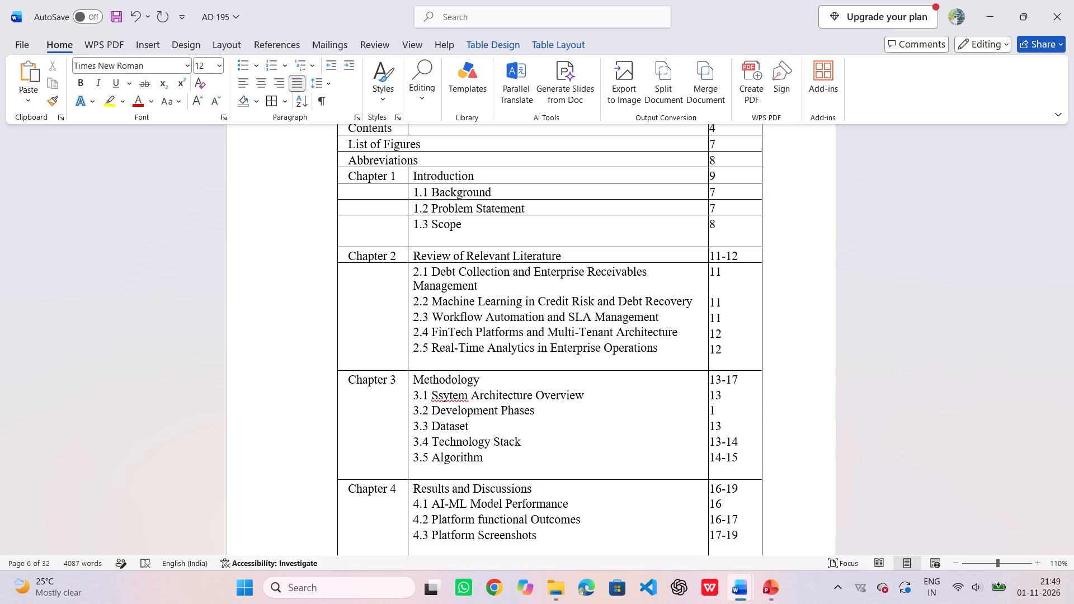
pyautogui.press('3')
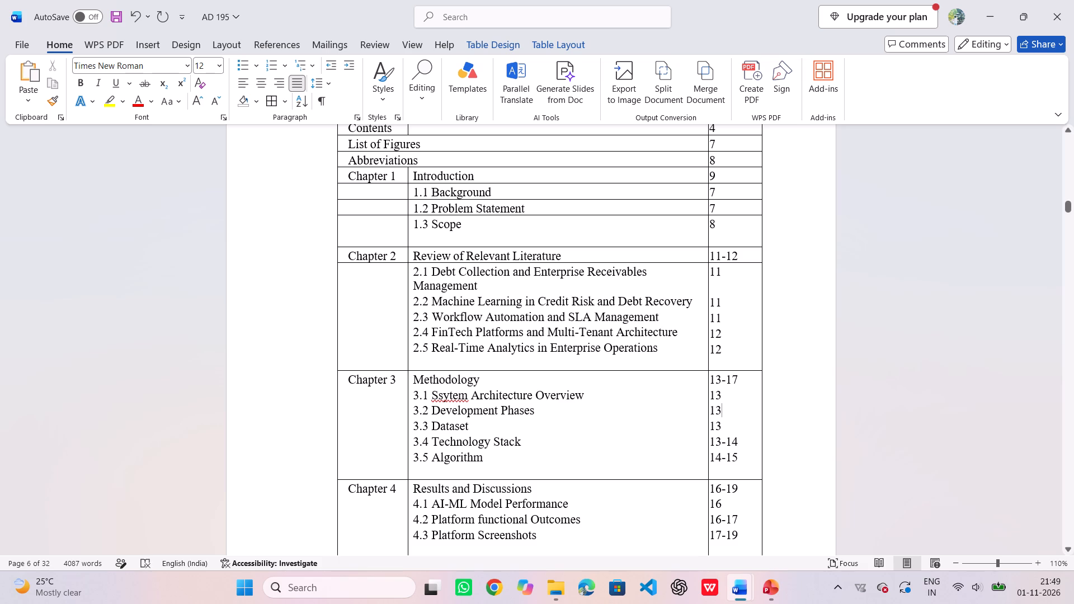
# Set the page number of section 3.3 Dataset to 14 and section 3.4 Technology Stack to 15-16 in the CONTENTS table.
pyautogui.click(727, 427)
pyautogui.press('BackSpace')
pyautogui.press('4')
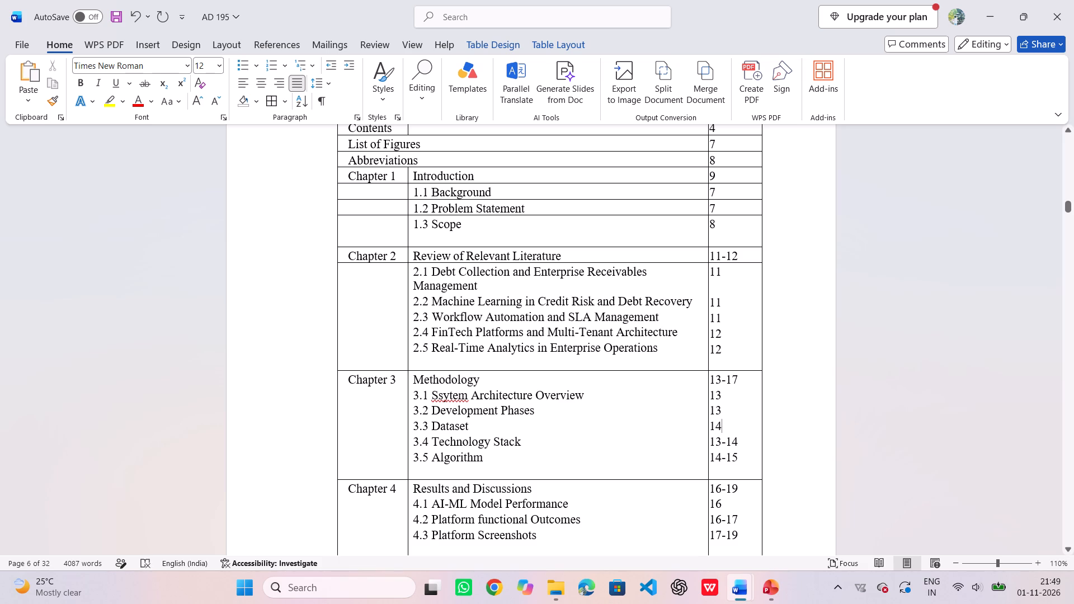
pyautogui.click(737, 440)
pyautogui.press('BackSpace')
pyautogui.press('BackSpace')
pyautogui.press('BackSpace')
pyautogui.press('BackSpace')
pyautogui.press('5')
pyautogui.press('-')
pyautogui.write('16')
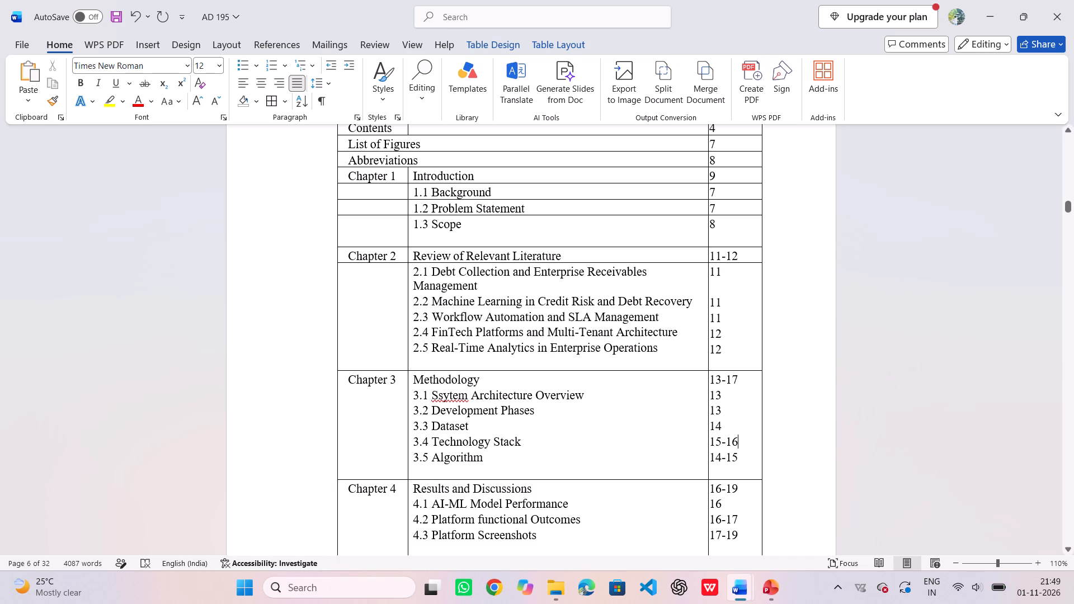
# Set the page number of section 3.5 Algorithm in the CONTENTS table to 17.
pyautogui.click(737, 458)
pyautogui.press('BackSpace')
pyautogui.press('BackSpace')
pyautogui.press('BackSpace')
pyautogui.press('BackSpace')
pyautogui.press('7')
# Replace the Chapter 4 Results and Discussions page range in the CONTENTS table with a range starting at 18.
pyautogui.scroll(-1, 737, 458)
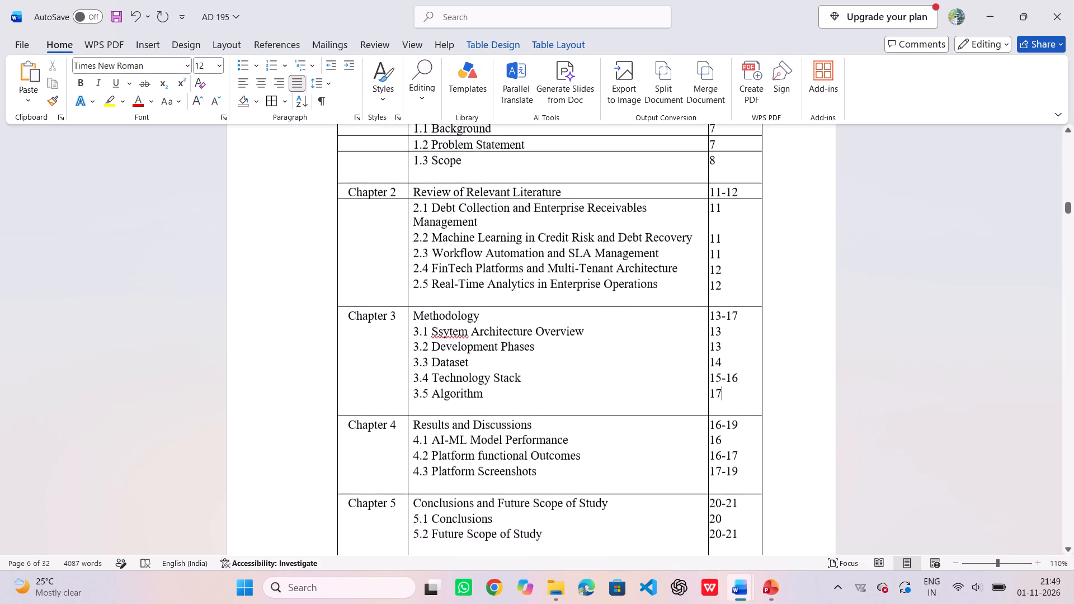
pyautogui.scroll(-1, 737, 458)
pyautogui.scroll(1, 737, 458)
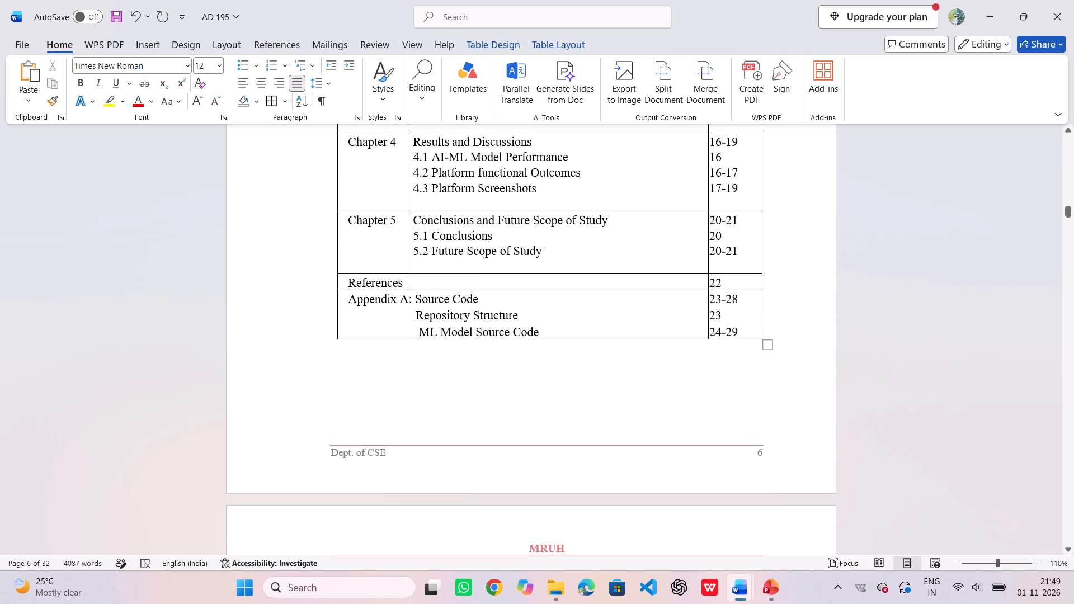
pyautogui.scroll(2, 737, 458)
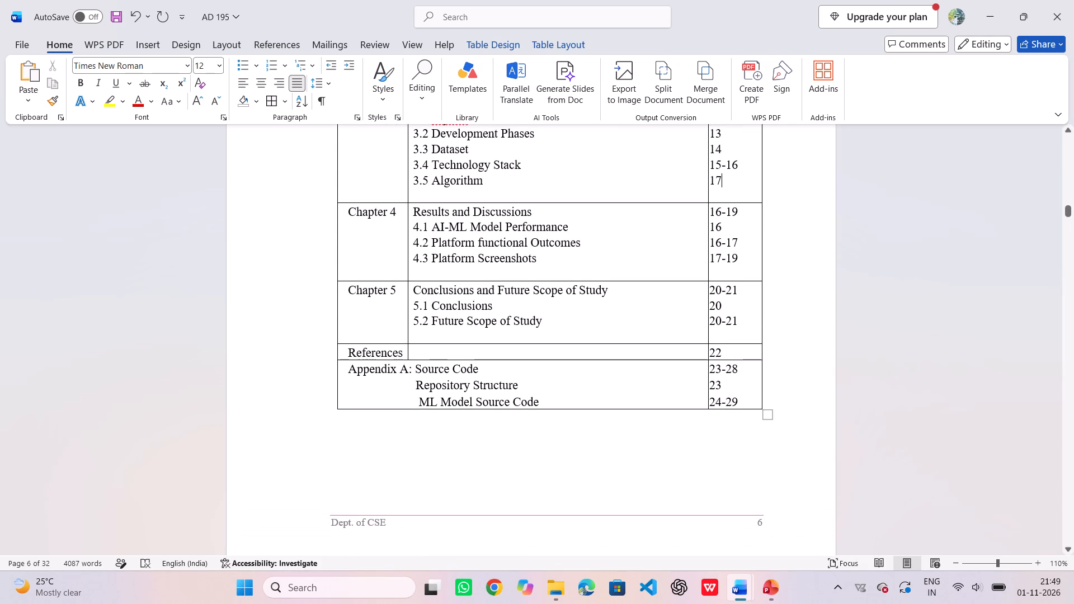
pyautogui.click(737, 213)
pyautogui.press('BackSpace')
pyautogui.press('BackSpace')
pyautogui.press('BackSpace')
pyautogui.press('BackSpace')
pyautogui.press('8')
pyautogui.press('-')
# Check which page Chapter 4 ends on and complete its Results and Discussions page range in the CONTENTS table as 18-21.
pyautogui.scroll(-5, 737, 213)
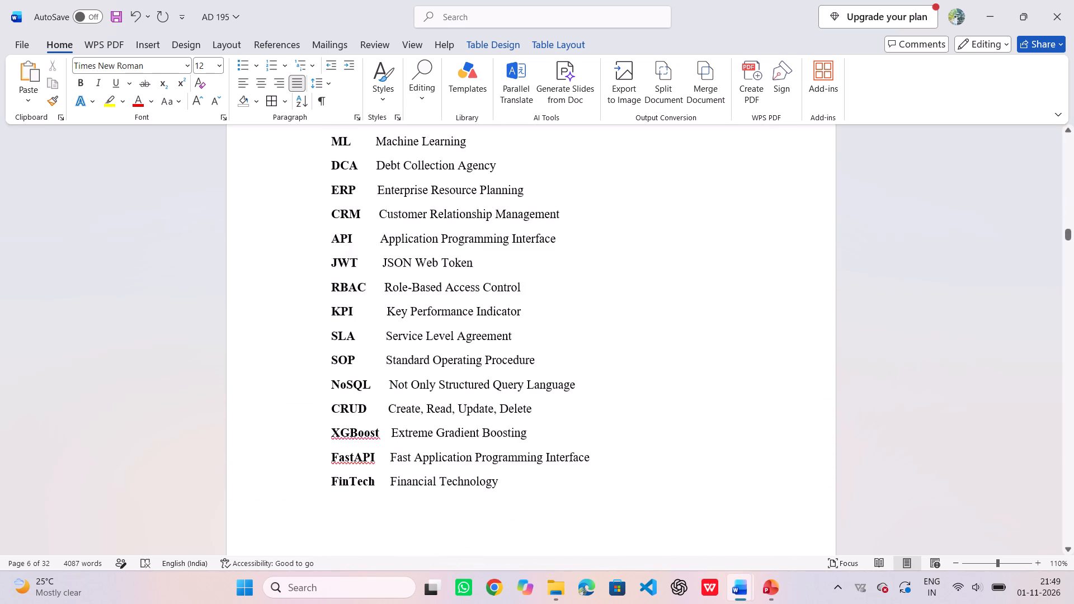
pyautogui.scroll(-6, 737, 213)
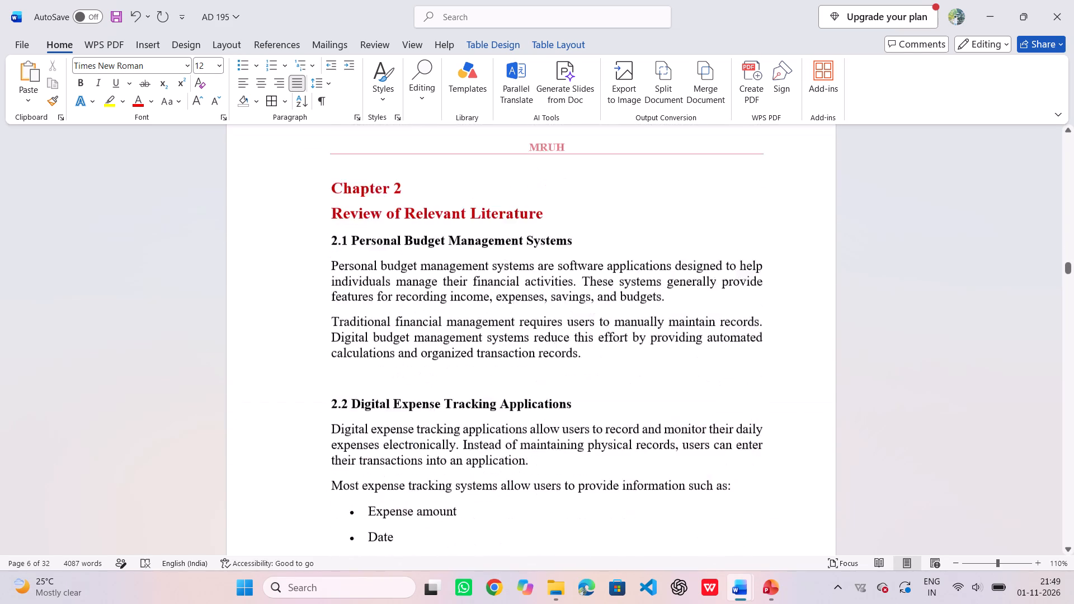
pyautogui.scroll(-6, 737, 213)
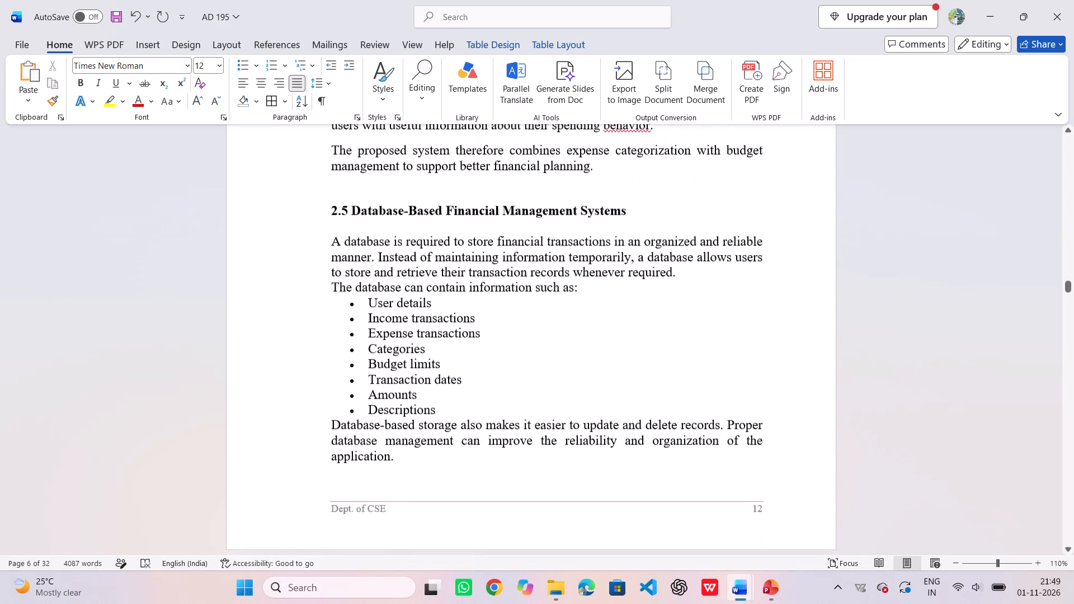
pyautogui.scroll(-5, 737, 213)
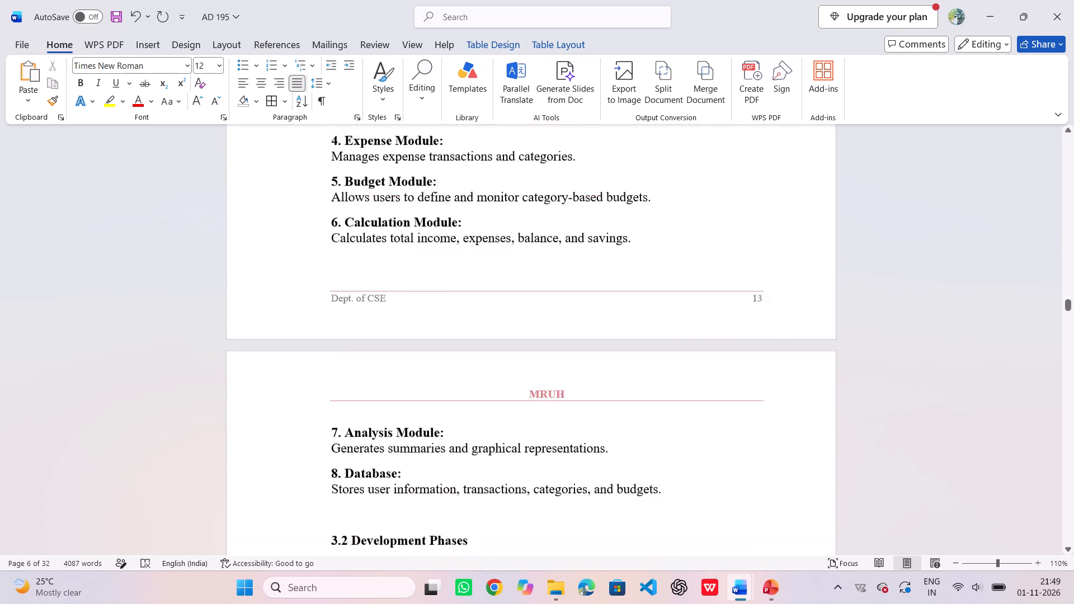
pyautogui.scroll(-6, 737, 213)
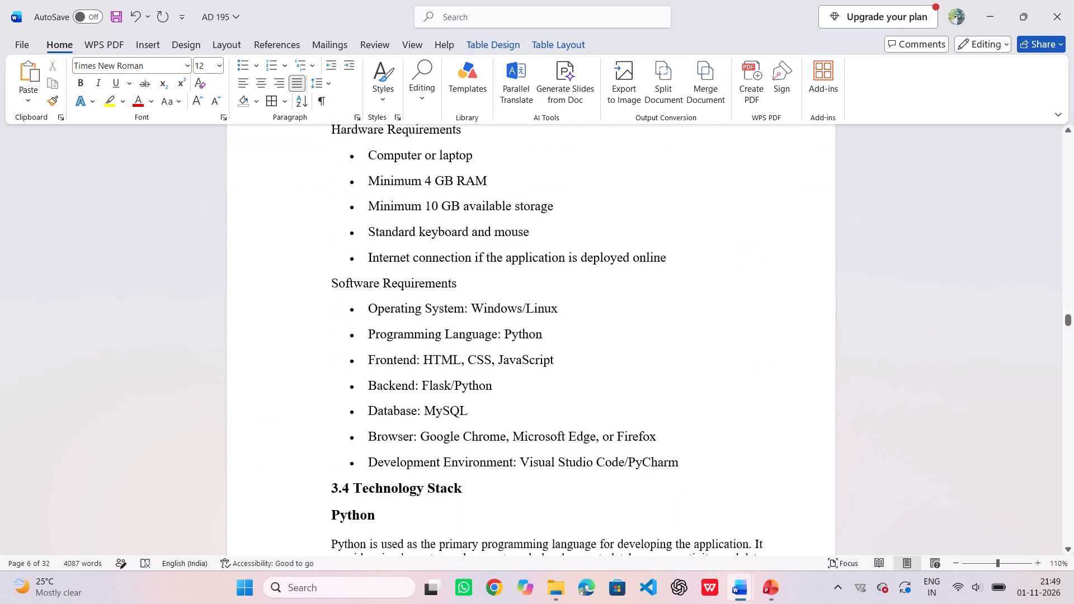
pyautogui.scroll(-6, 737, 213)
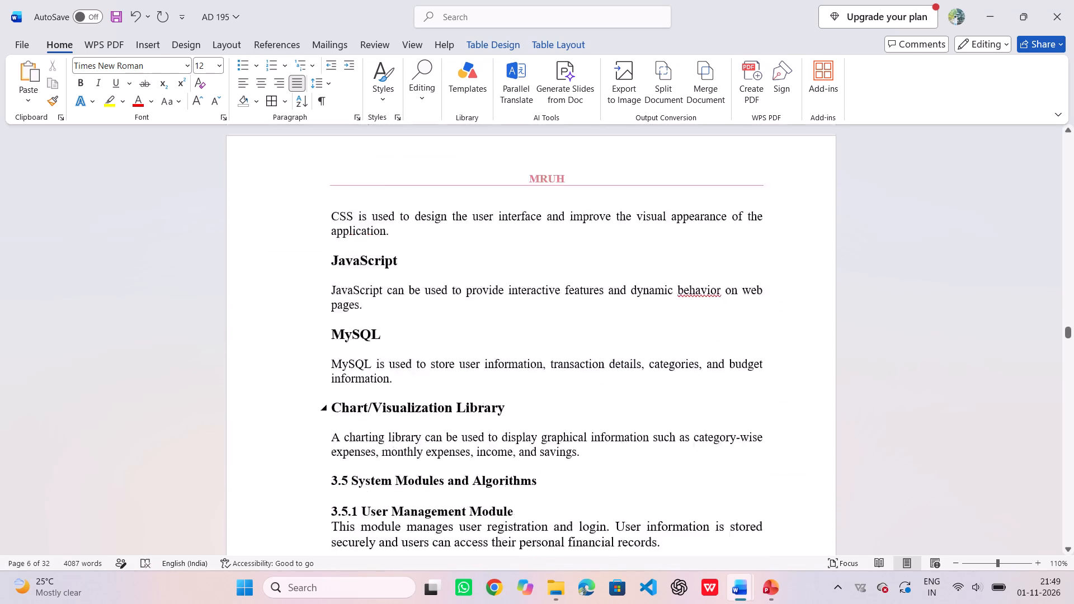
pyautogui.scroll(-4, 737, 213)
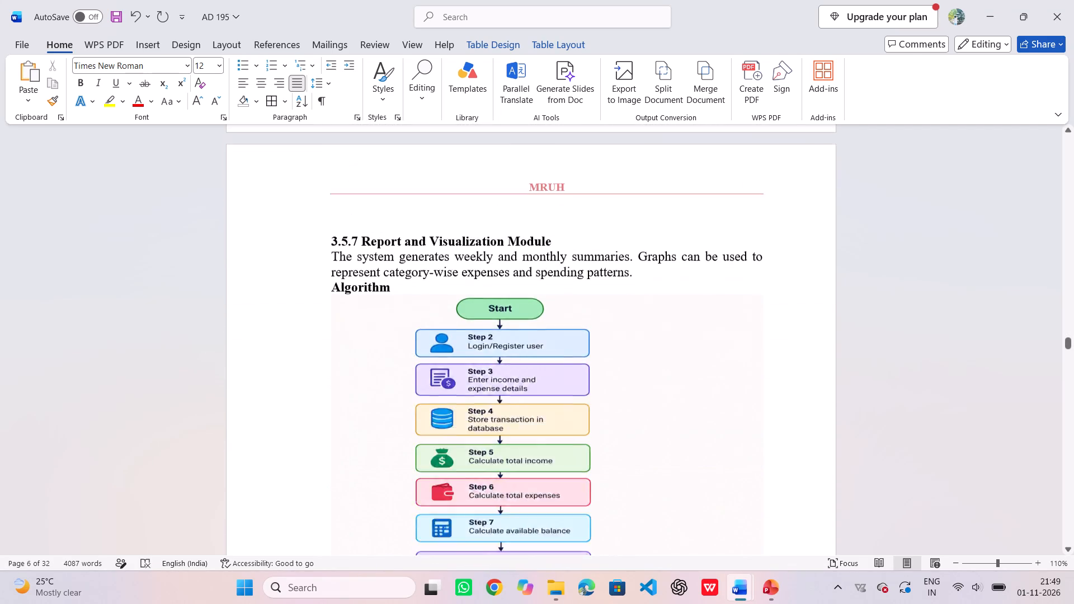
pyautogui.scroll(-4, 737, 213)
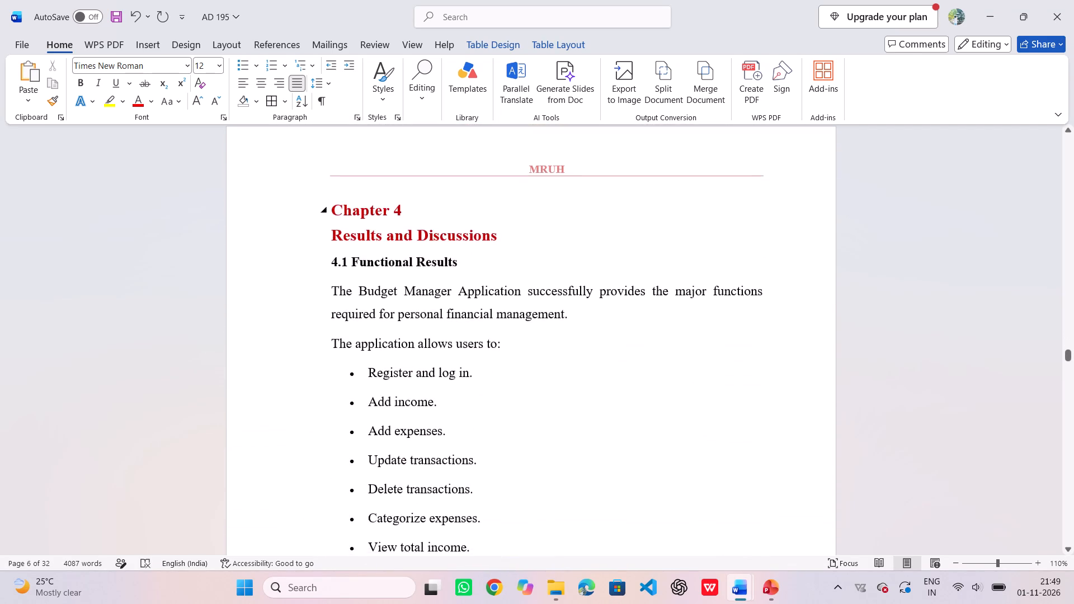
pyautogui.scroll(-2, 737, 213)
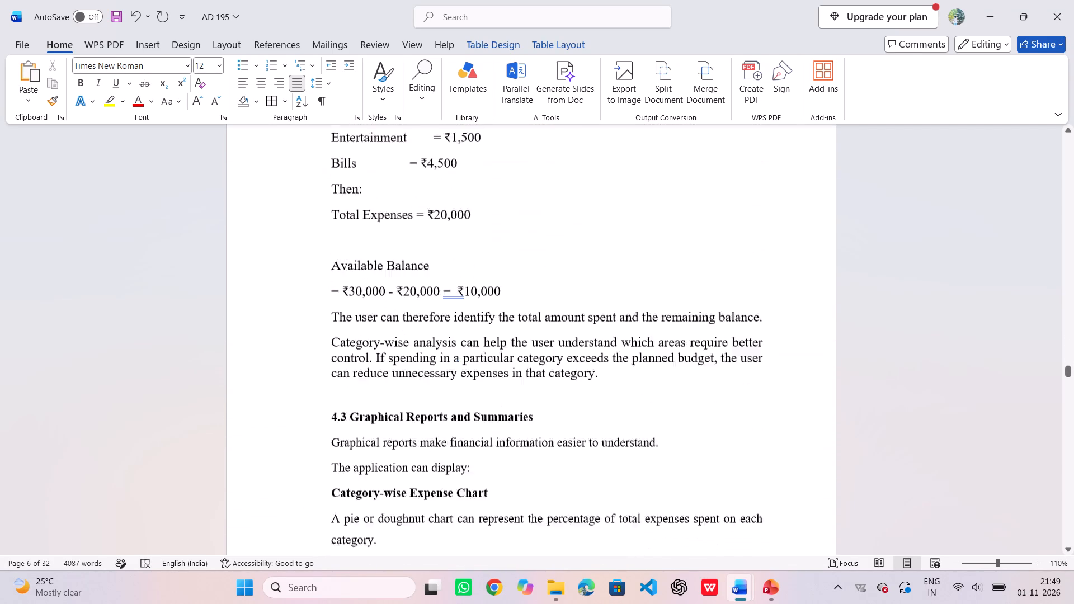
pyautogui.scroll(-4, 737, 213)
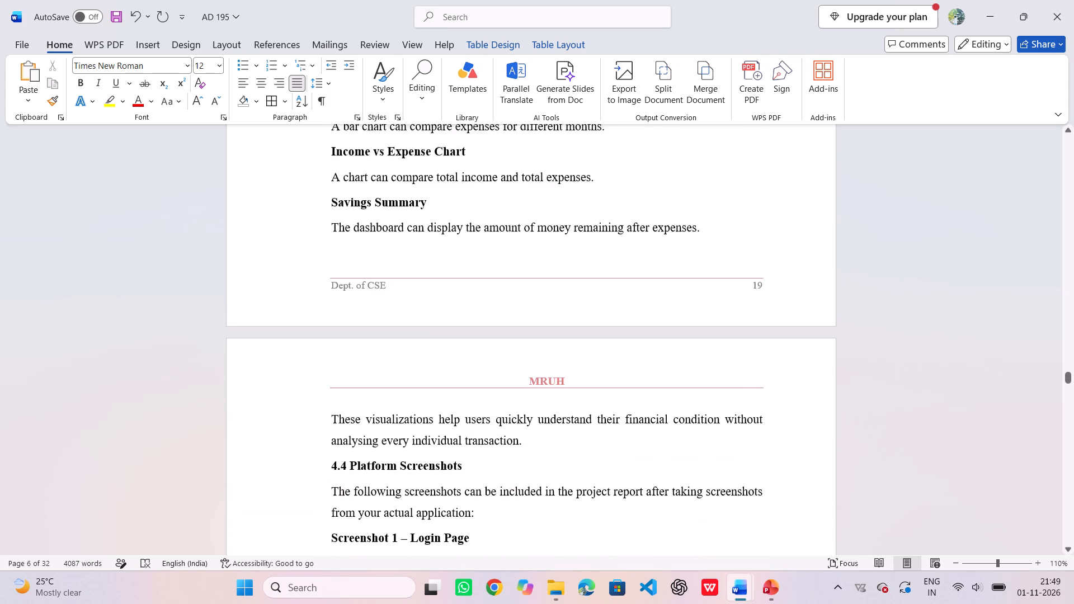
pyautogui.scroll(-3, 737, 213)
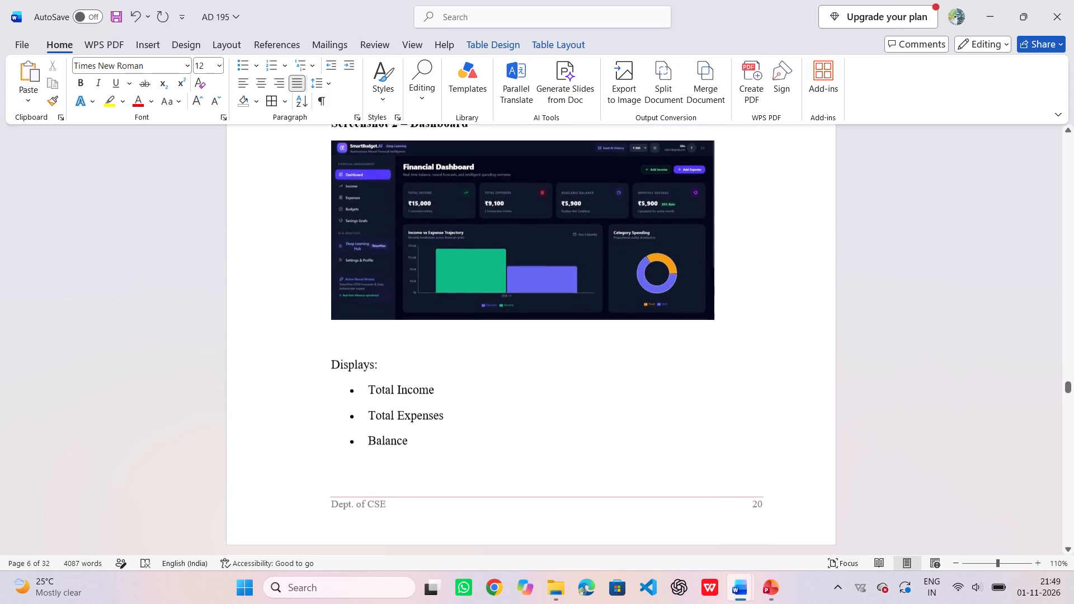
pyautogui.scroll(-3, 737, 213)
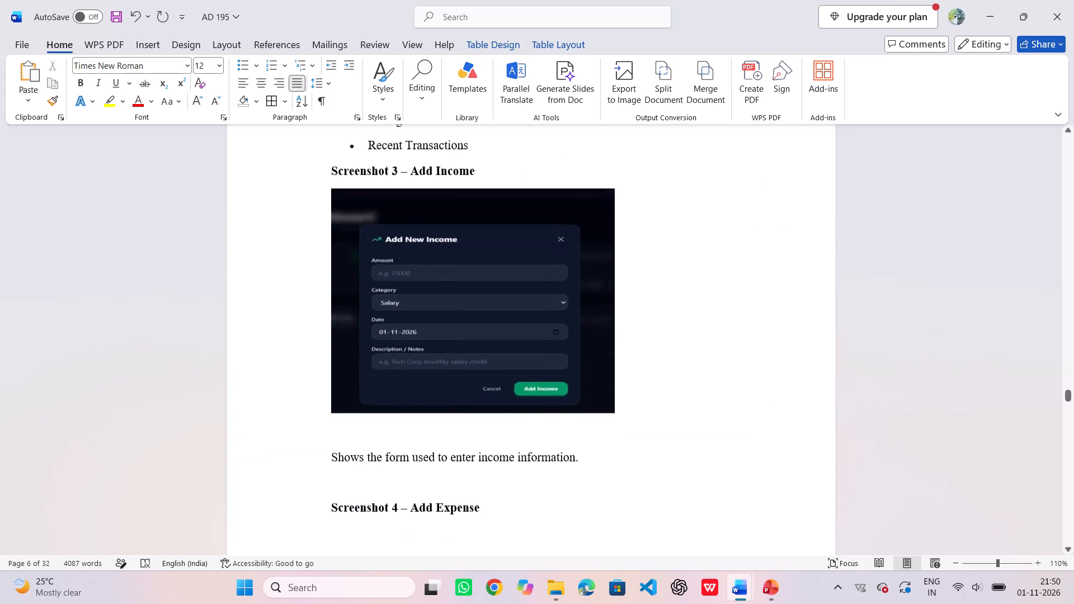
pyautogui.scroll(-3, 737, 213)
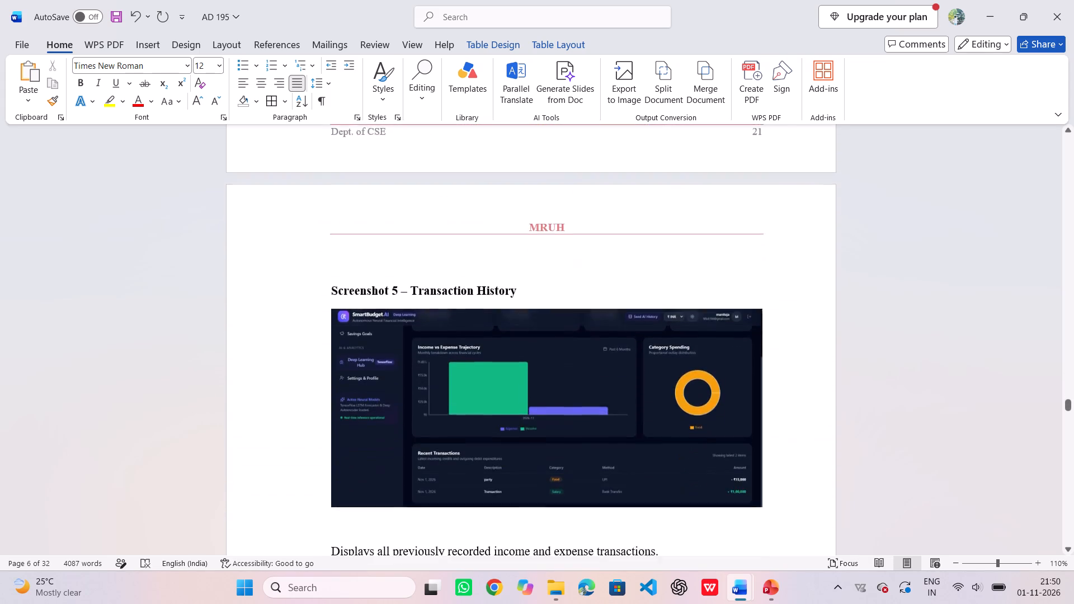
pyautogui.scroll(-2, 737, 213)
pyautogui.scroll(2, 737, 213)
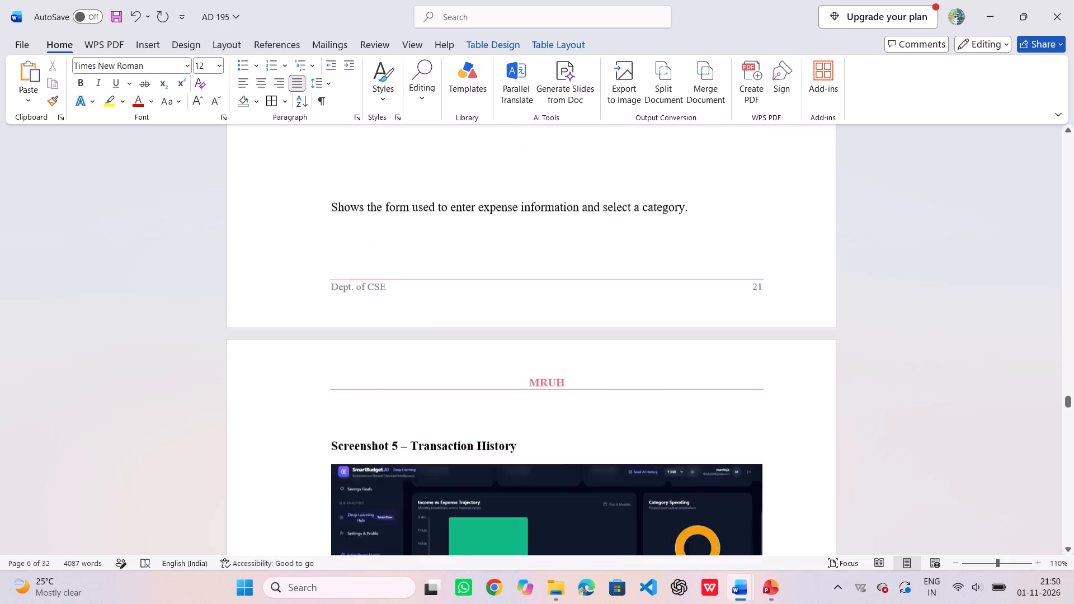
pyautogui.scroll(10, 737, 213)
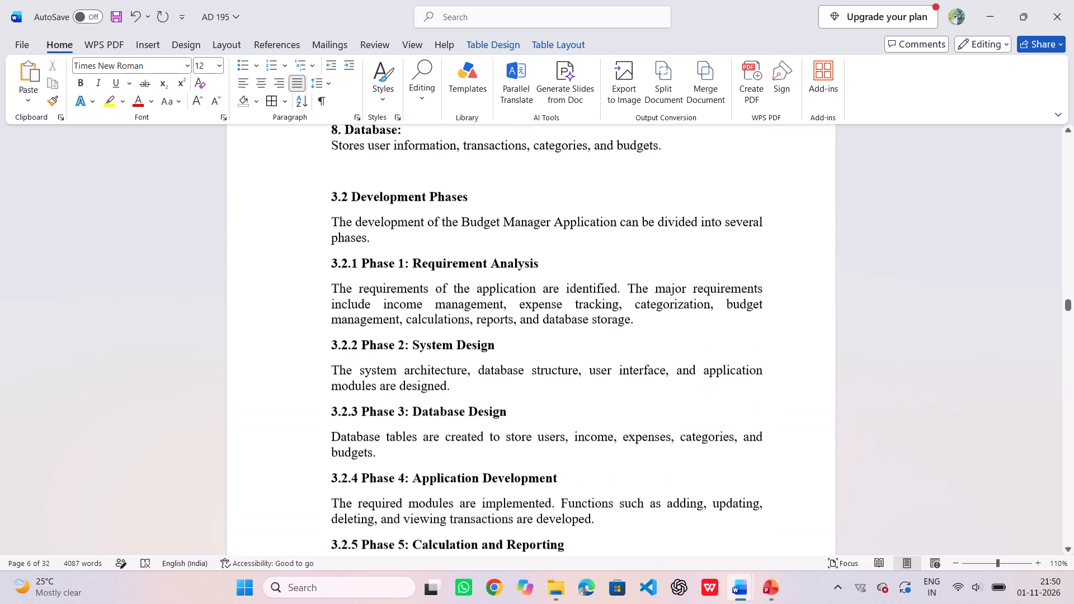
pyautogui.scroll(7, 737, 213)
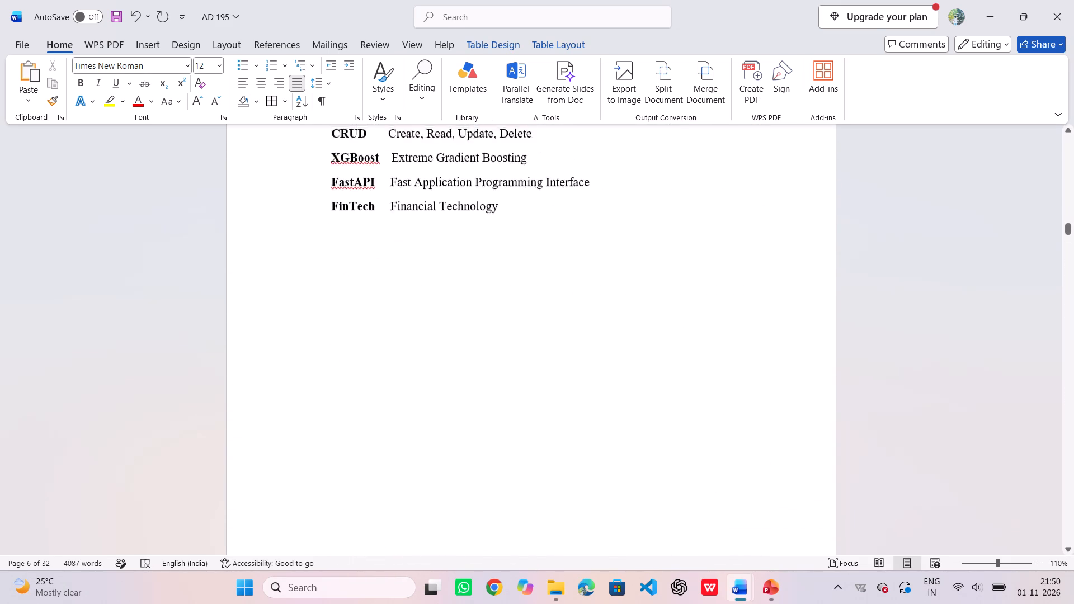
pyautogui.scroll(4, 737, 213)
pyautogui.scroll(-1, 737, 213)
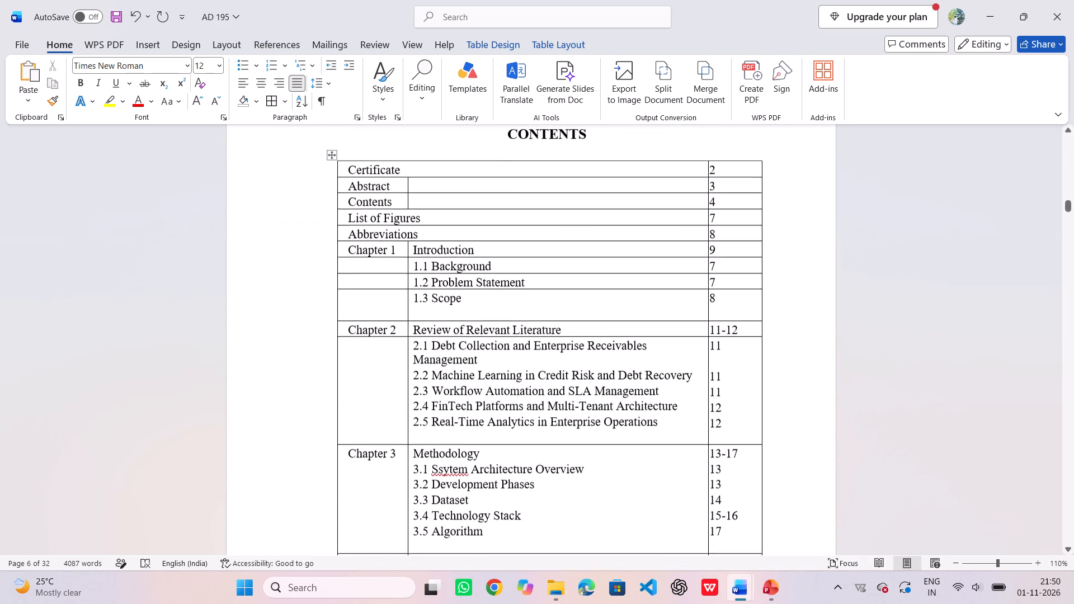
pyautogui.scroll(-1, 737, 213)
pyautogui.write('21')
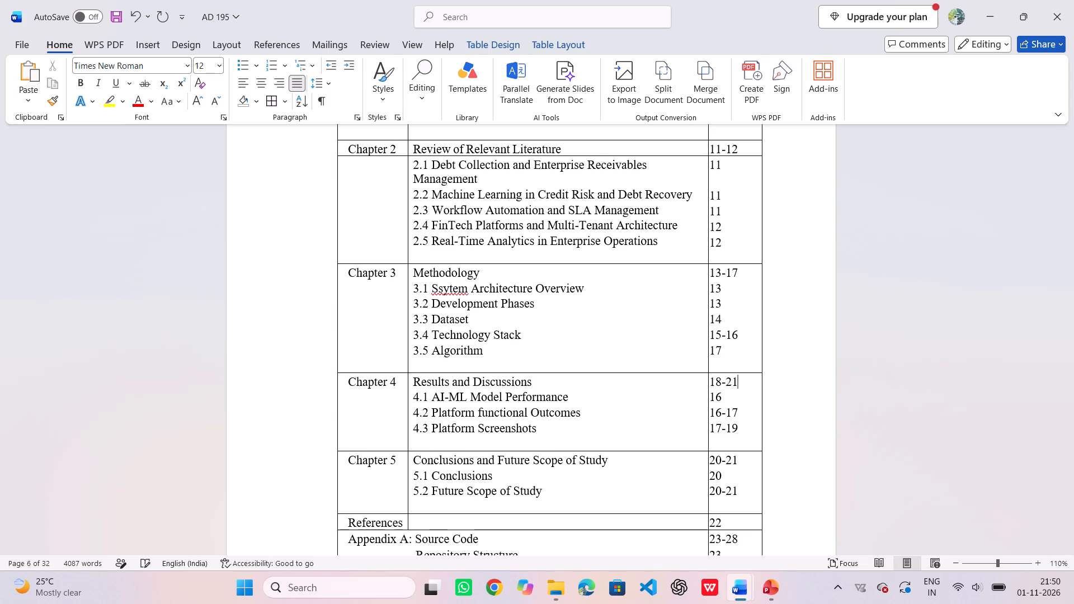
# Set the page numbers of section 4.1 to 18 and section 4.2 to 18-19 in the CONTENTS table.
pyautogui.click(727, 397)
pyautogui.press('BackSpace')
pyautogui.press('8')
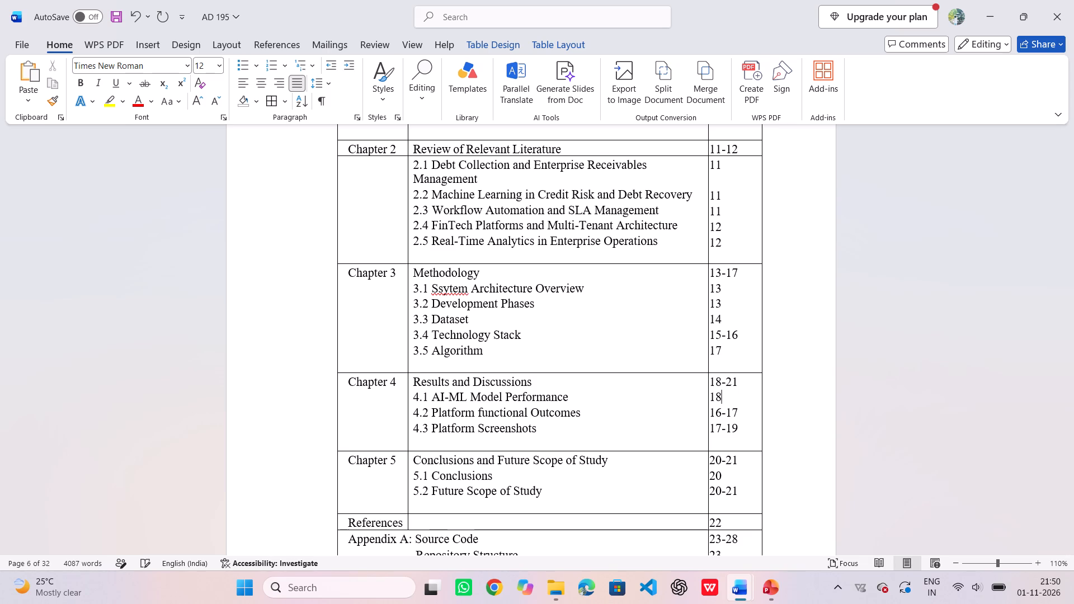
pyautogui.click(742, 413)
pyautogui.press('BackSpace')
pyautogui.press('BackSpace')
pyautogui.press('BackSpace')
pyautogui.press('BackSpace')
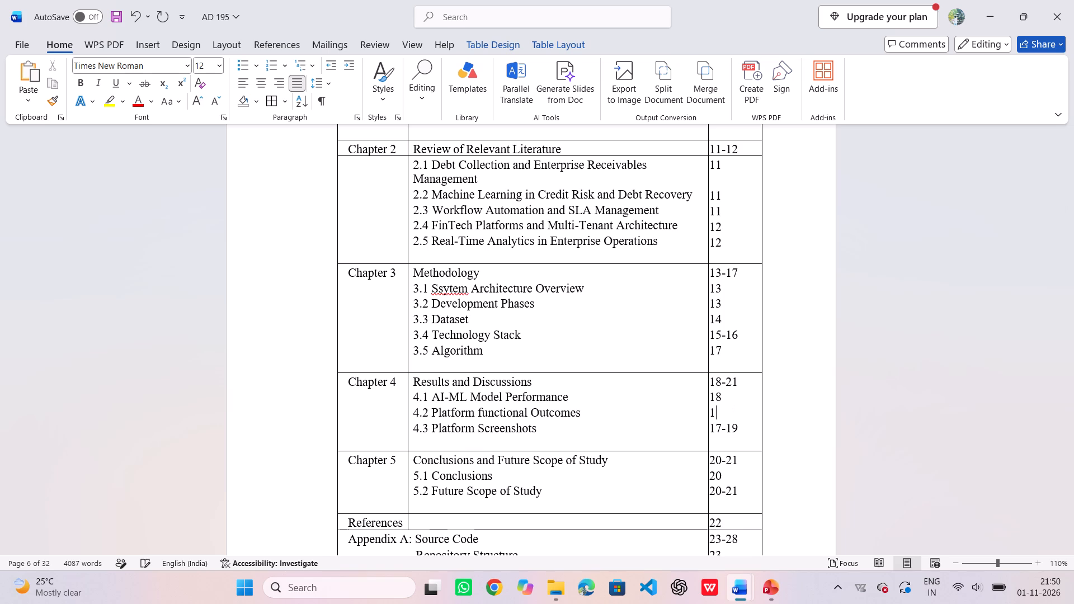
pyautogui.write('8-')
pyautogui.write('19')
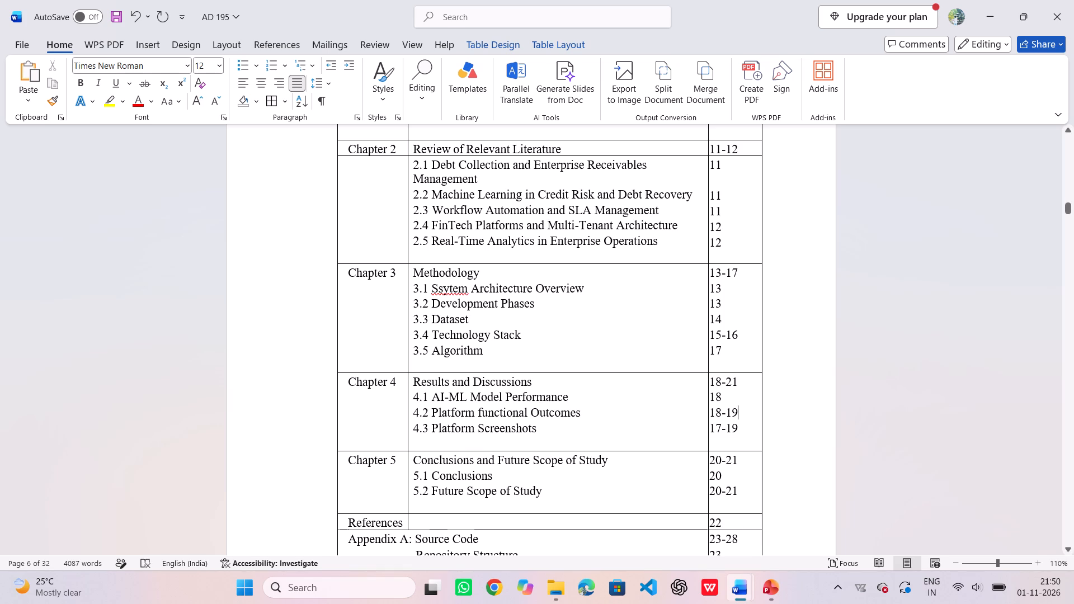
# Set the page range of section 4.3 Platform Screenshots in the CONTENTS table to 19-21.
pyautogui.click(723, 428)
pyautogui.press('BackSpace')
pyautogui.press('BackSpace')
pyautogui.press('2')
pyautogui.press('BackSpace')
pyautogui.write('19')
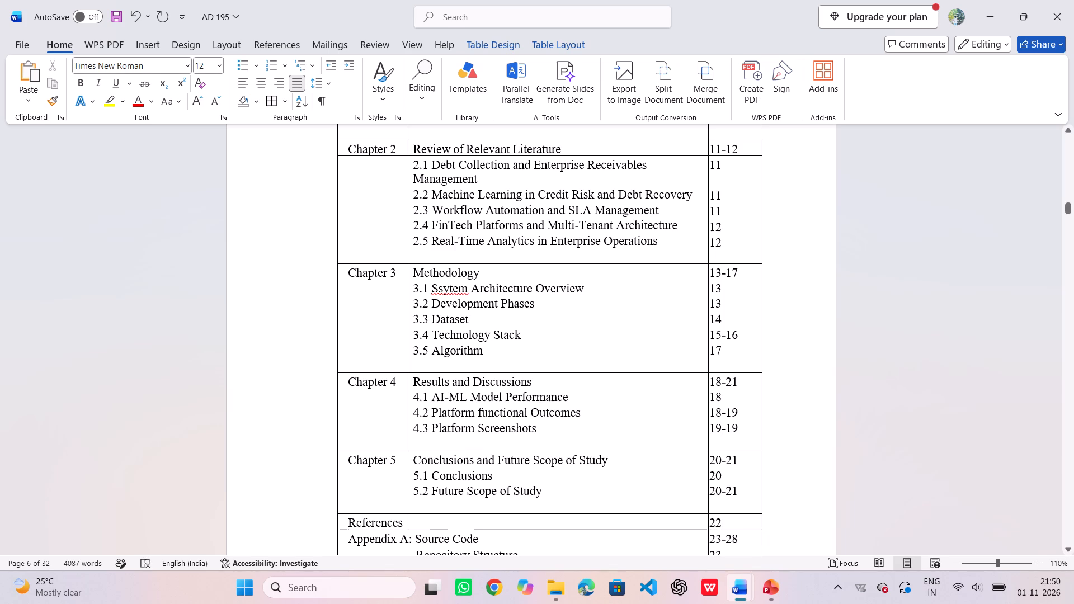
pyautogui.click(738, 428)
pyautogui.press('BackSpace')
pyautogui.press('BackSpace')
pyautogui.write('21')
# Change the starting page of the Chapter 5 Conclusions and Future Scope of Study range in the CONTENTS table to 22.
pyautogui.scroll(-1, 738, 428)
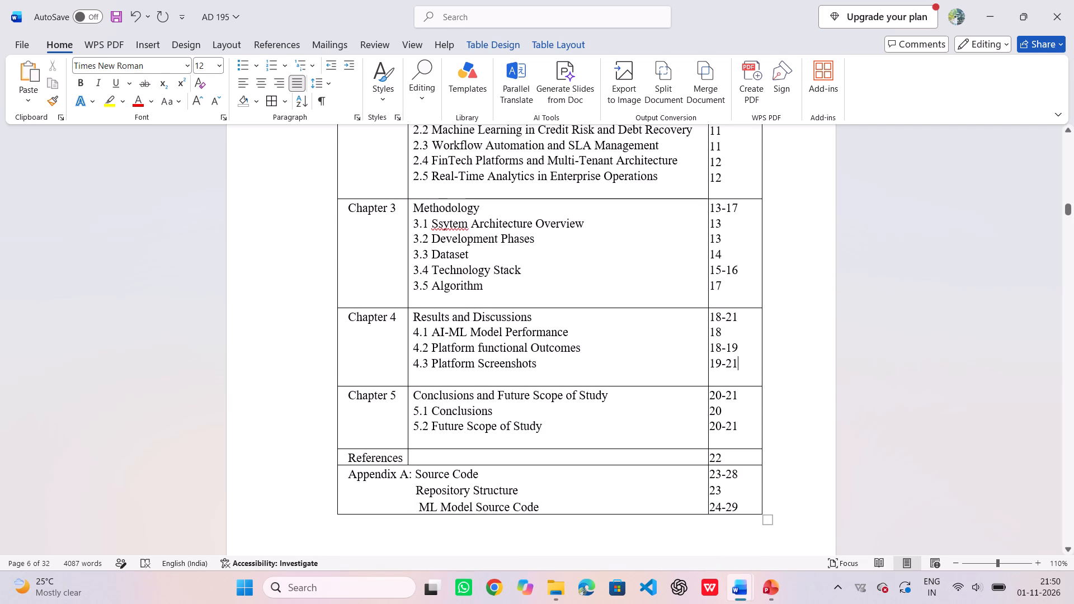
pyautogui.click(722, 393)
pyautogui.press('BackSpace')
pyautogui.write('22')
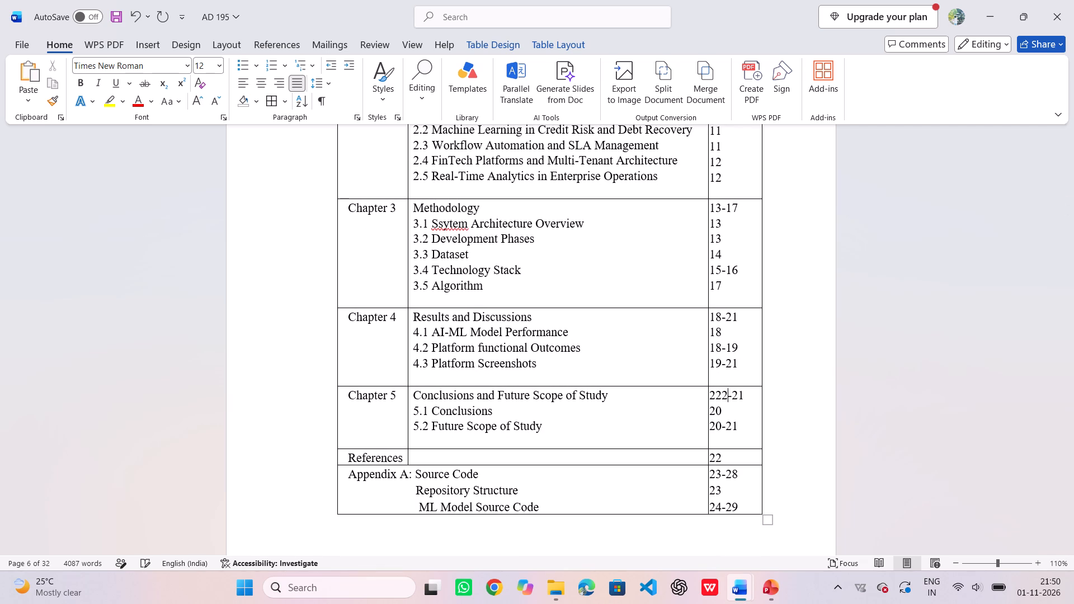
pyautogui.press('BackSpace')
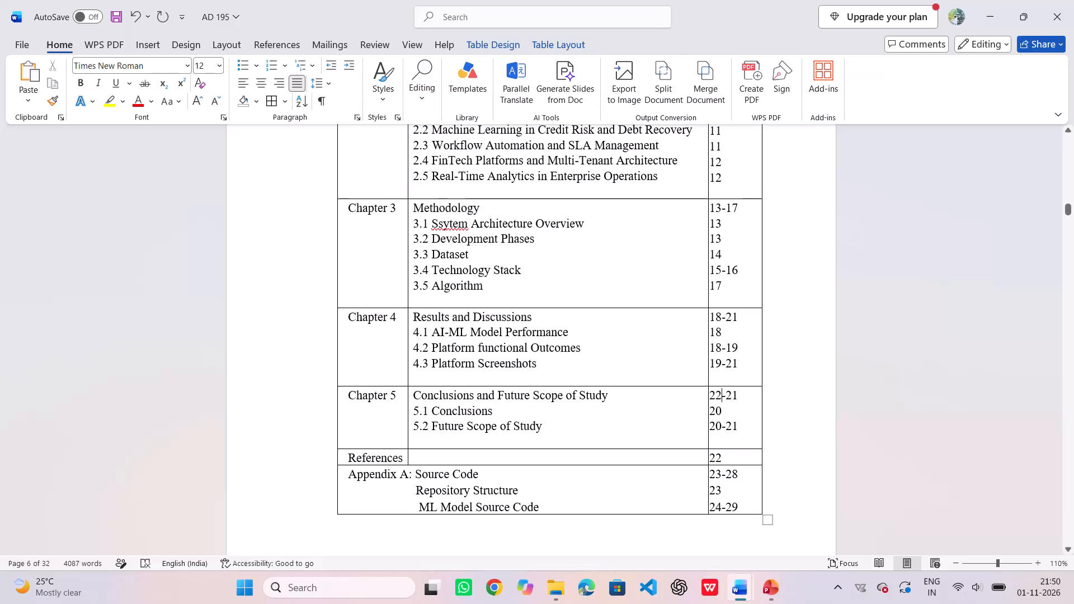
pyautogui.click(739, 397)
pyautogui.press('BackSpace')
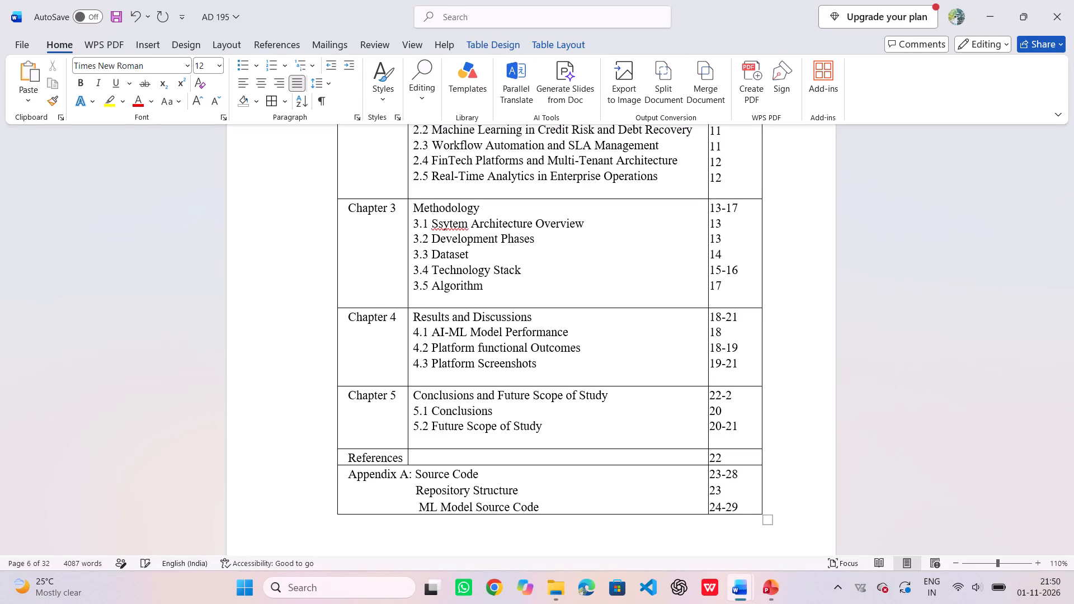
pyautogui.scroll(-6, 739, 397)
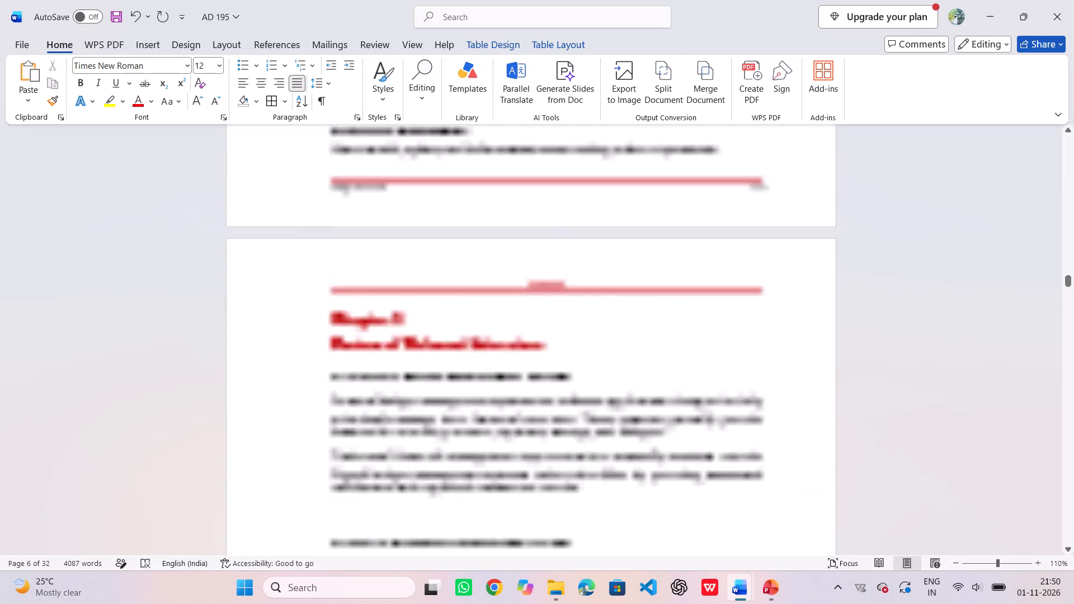
pyautogui.scroll(-7, 739, 397)
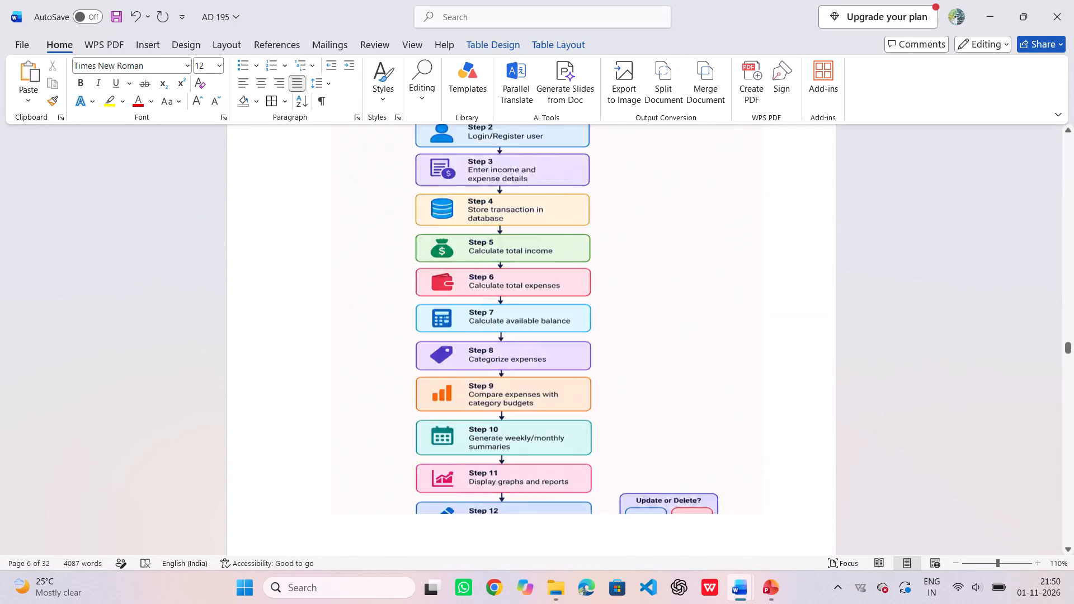
pyautogui.scroll(-7, 739, 397)
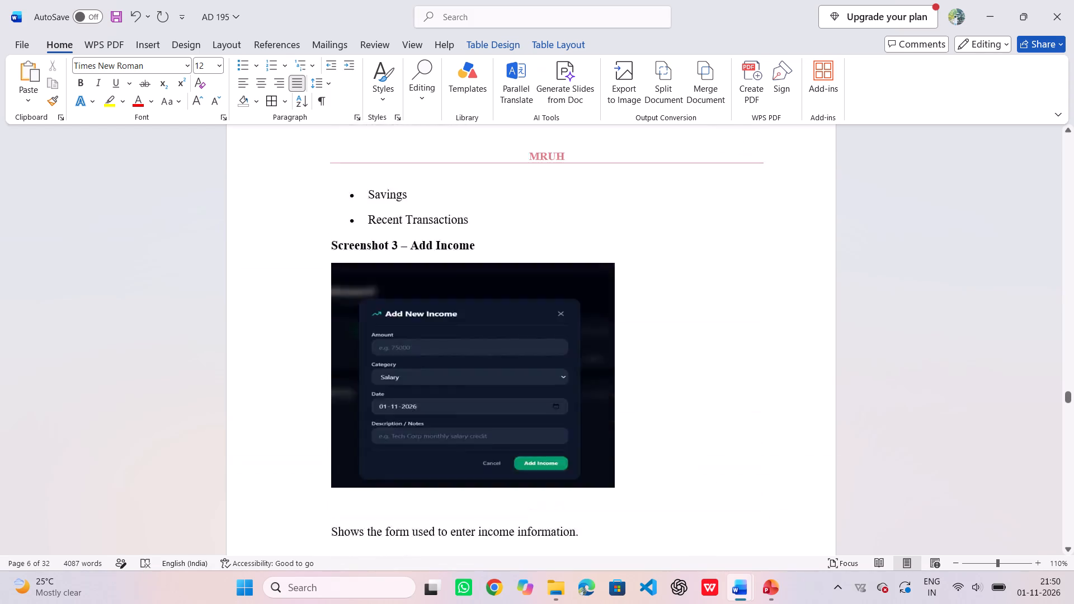
pyautogui.scroll(-6, 739, 397)
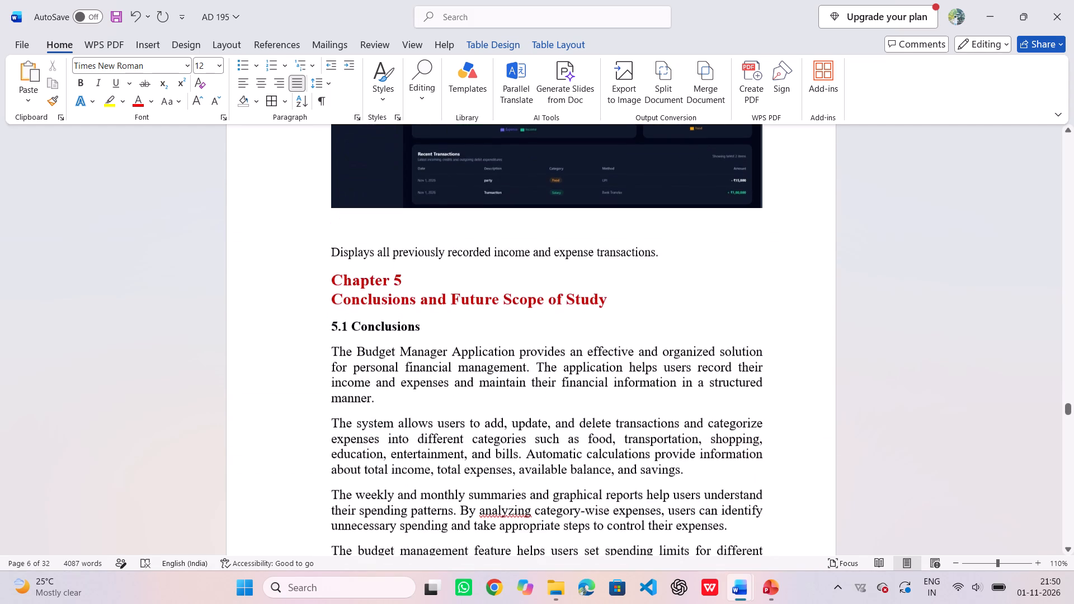
pyautogui.scroll(-7, 739, 397)
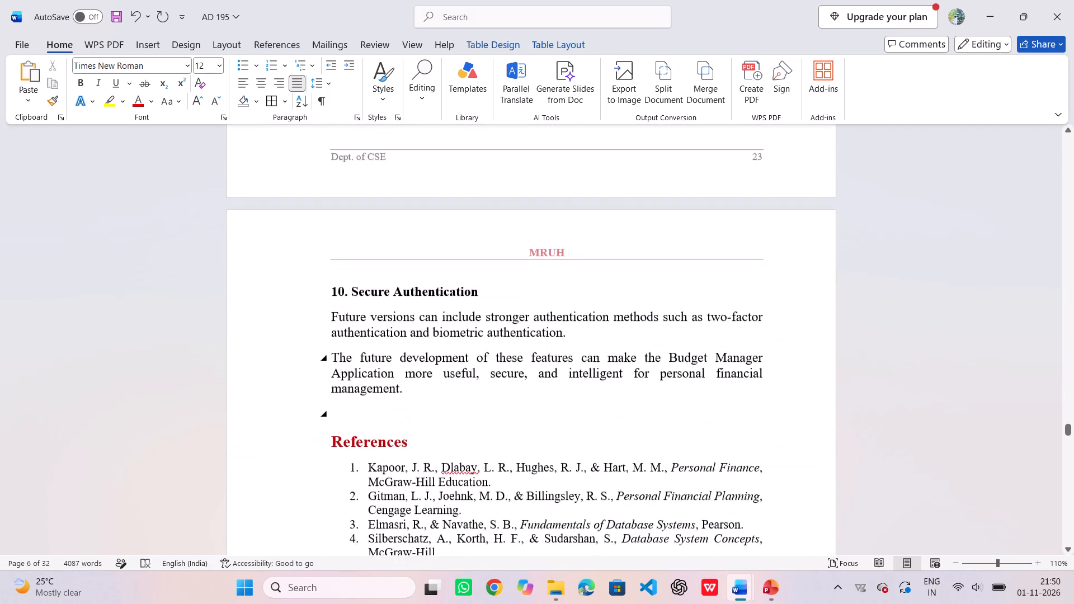
pyautogui.scroll(-2, 739, 397)
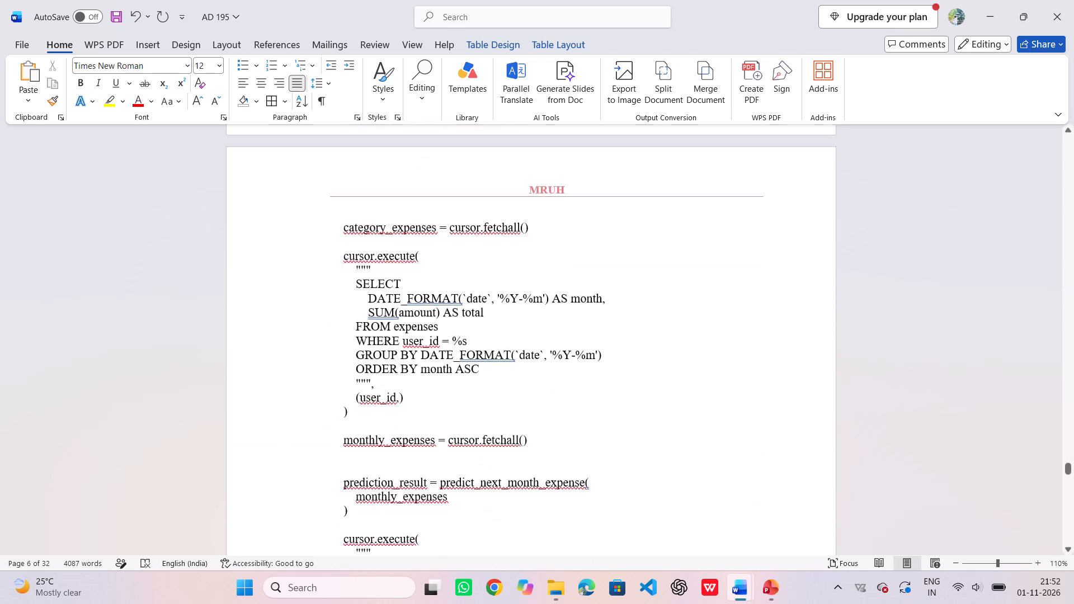
pyautogui.scroll(-4, 739, 442)
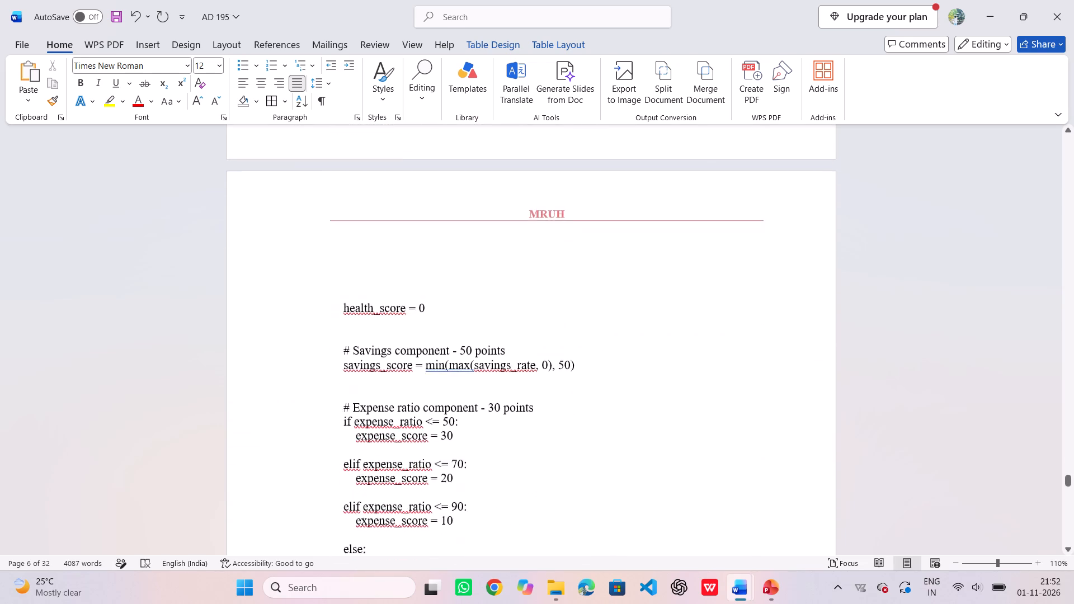
pyautogui.scroll(-3, 739, 442)
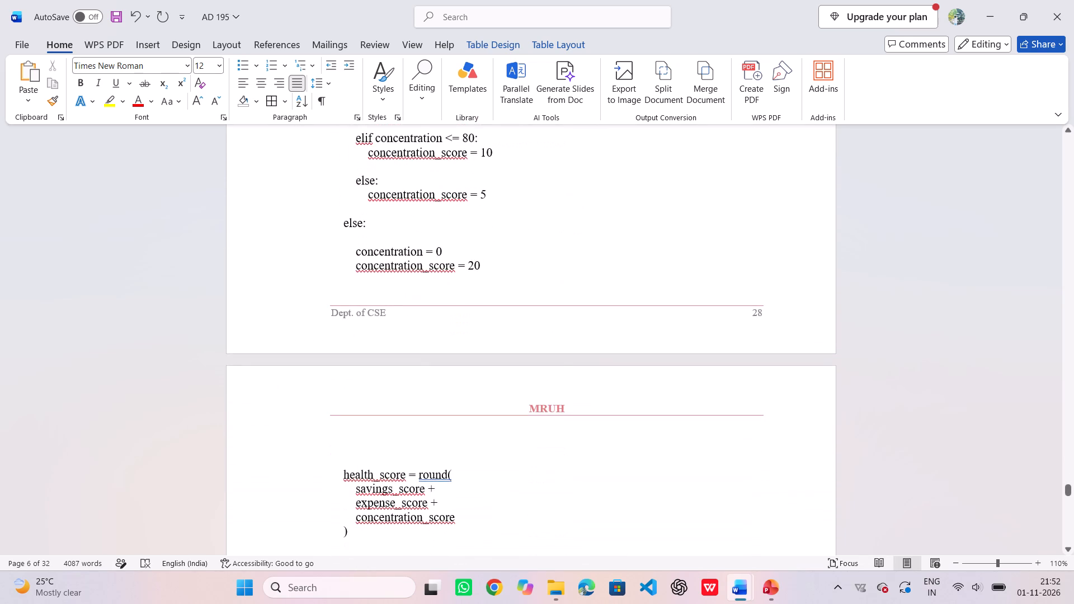
pyautogui.scroll(-3, 739, 442)
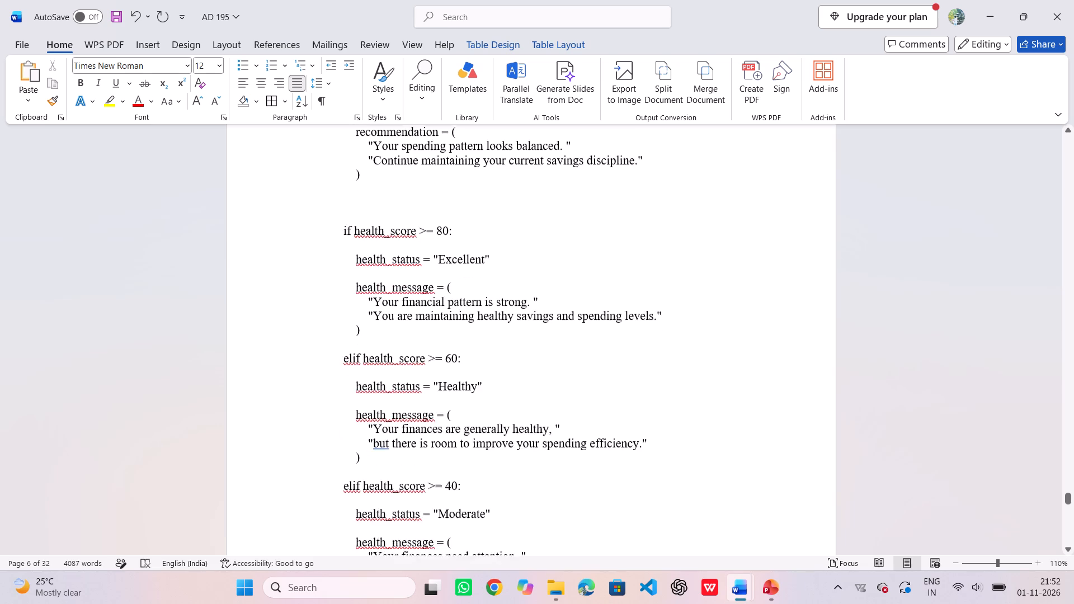
pyautogui.scroll(-3, 739, 442)
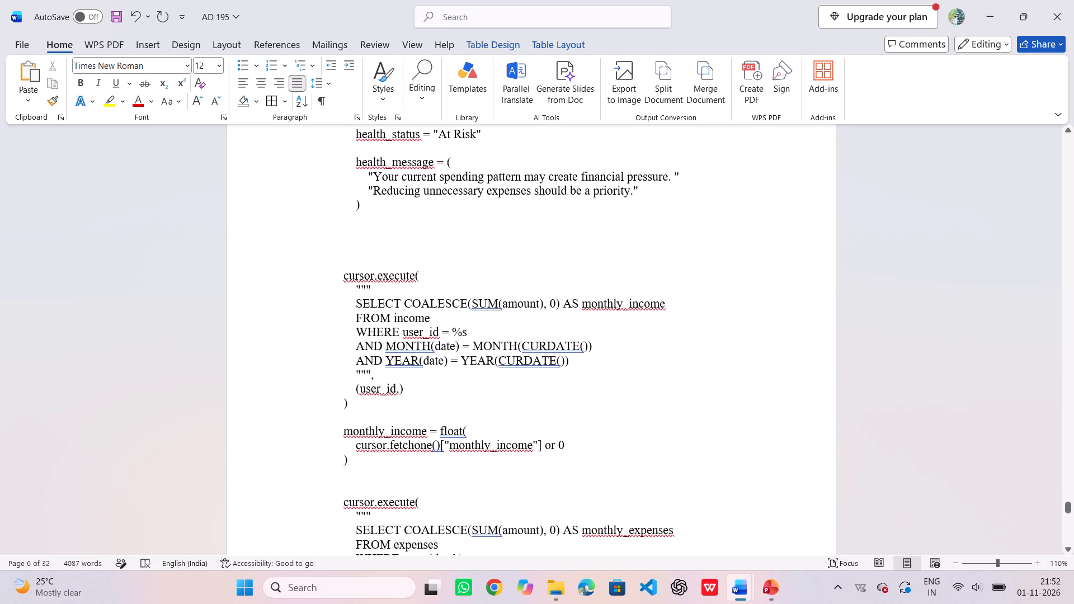
pyautogui.scroll(-3, 739, 442)
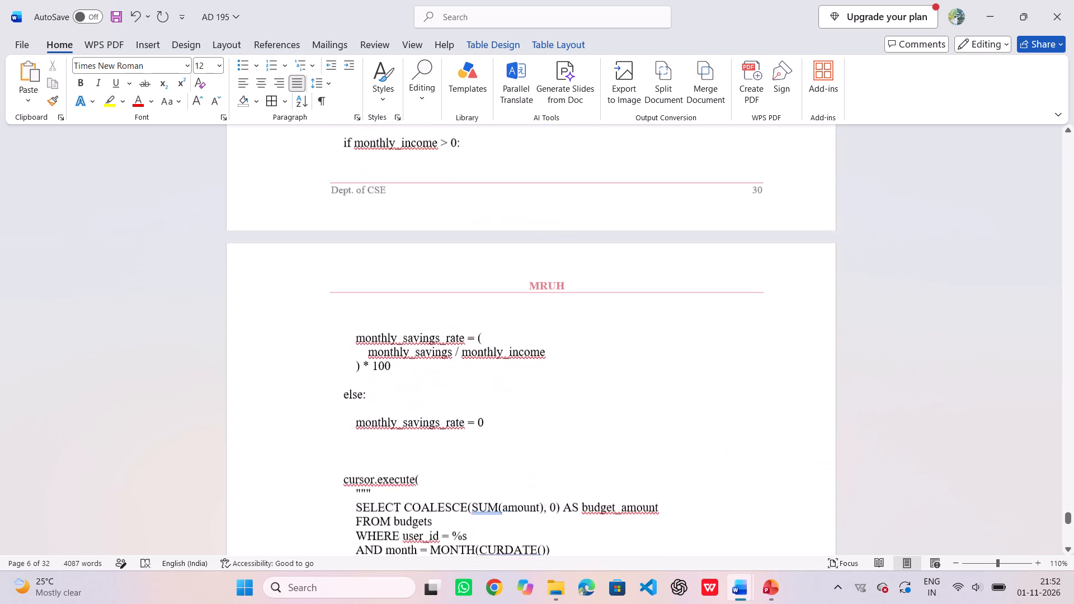
pyautogui.scroll(-4, 739, 442)
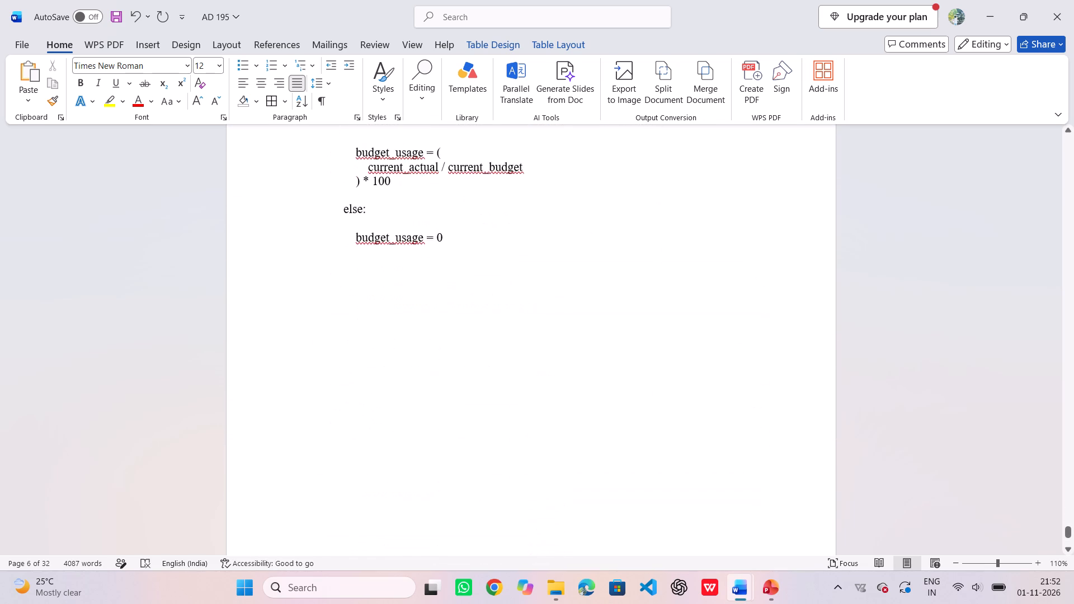
pyautogui.scroll(-5, 739, 442)
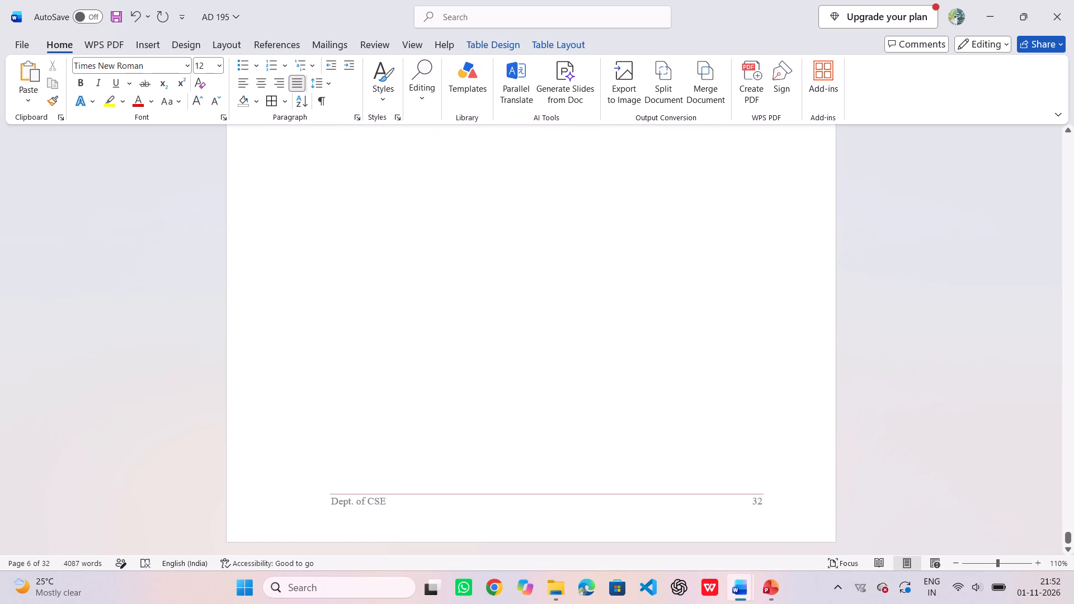
pyautogui.scroll(13, 739, 442)
pyautogui.scroll(10, 739, 442)
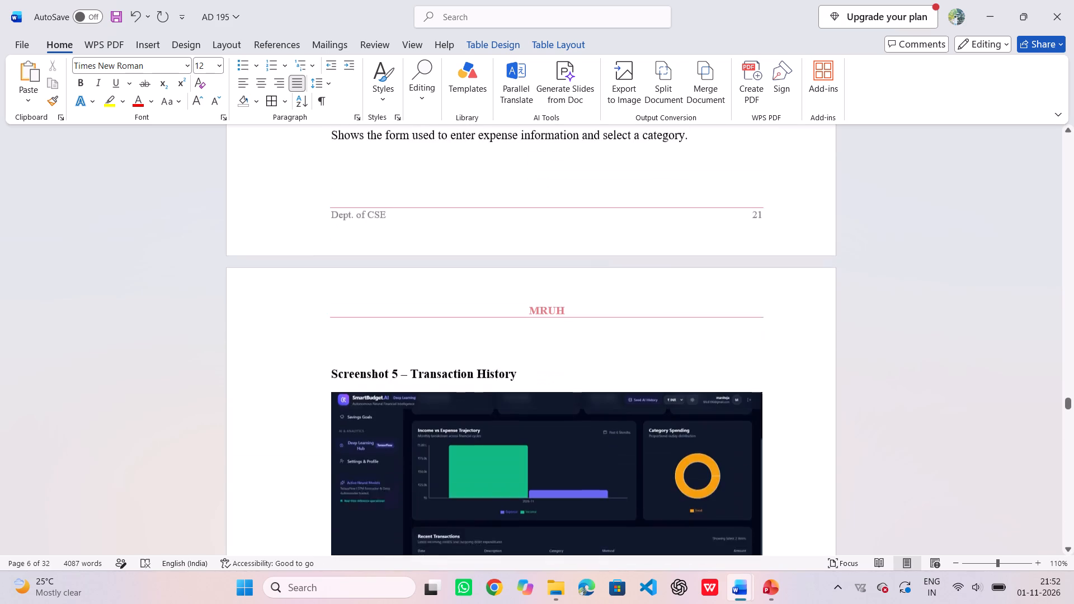
pyautogui.scroll(16, 739, 442)
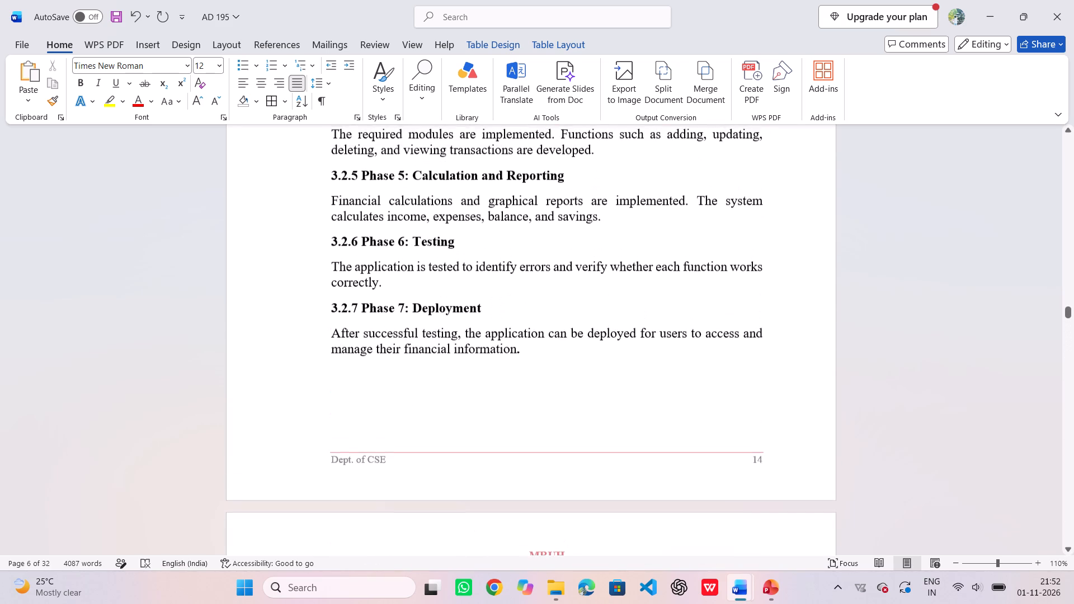
pyautogui.scroll(7, 739, 442)
pyautogui.scroll(14, 739, 442)
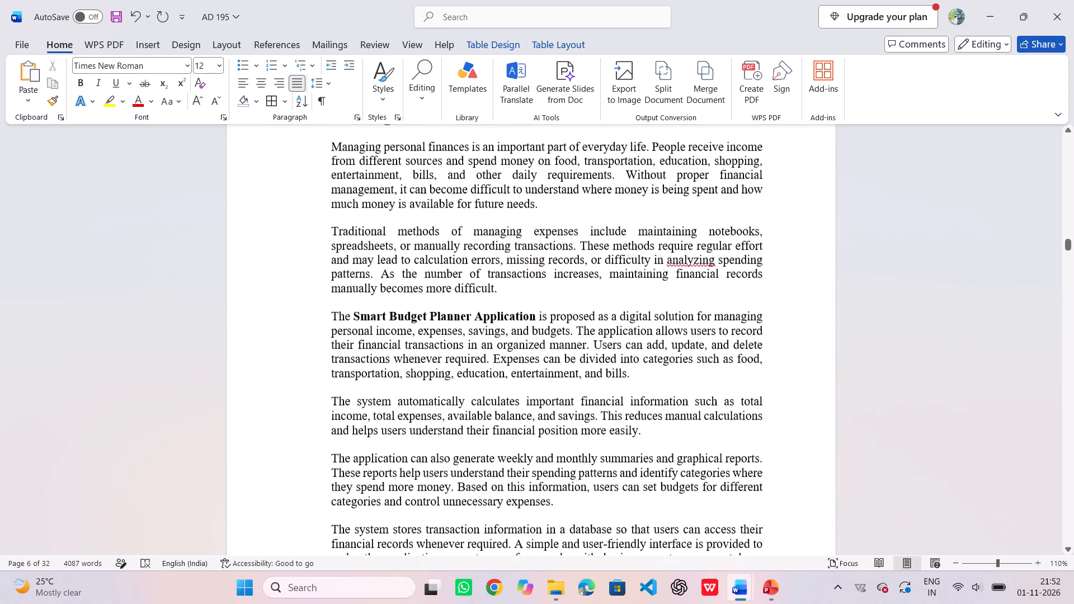
pyautogui.scroll(7, 739, 442)
pyautogui.scroll(-2, 739, 442)
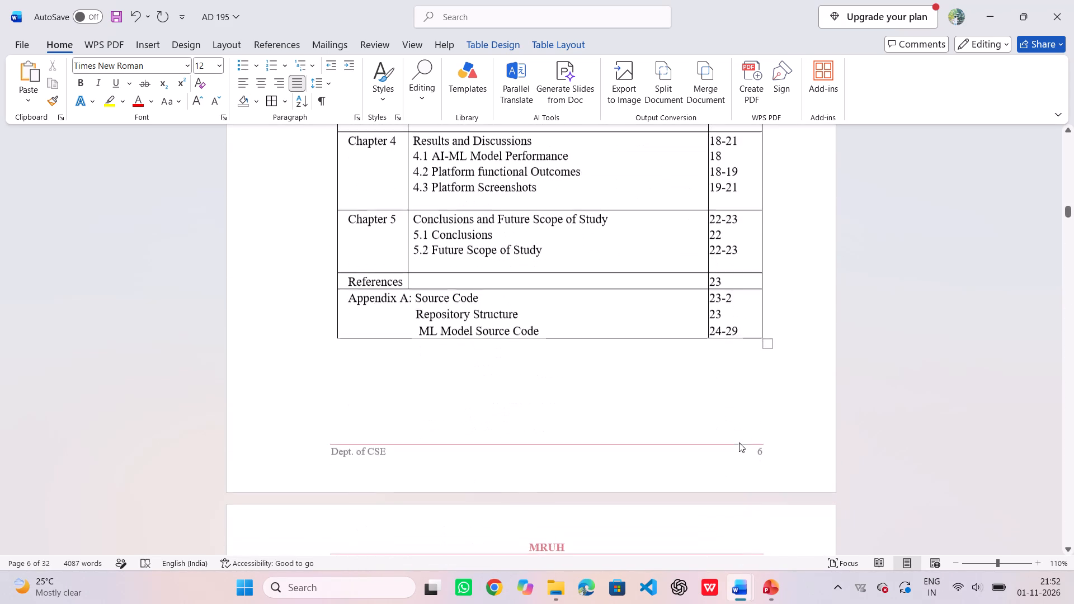
pyautogui.scroll(-1, 739, 442)
pyautogui.scroll(2, 733, 460)
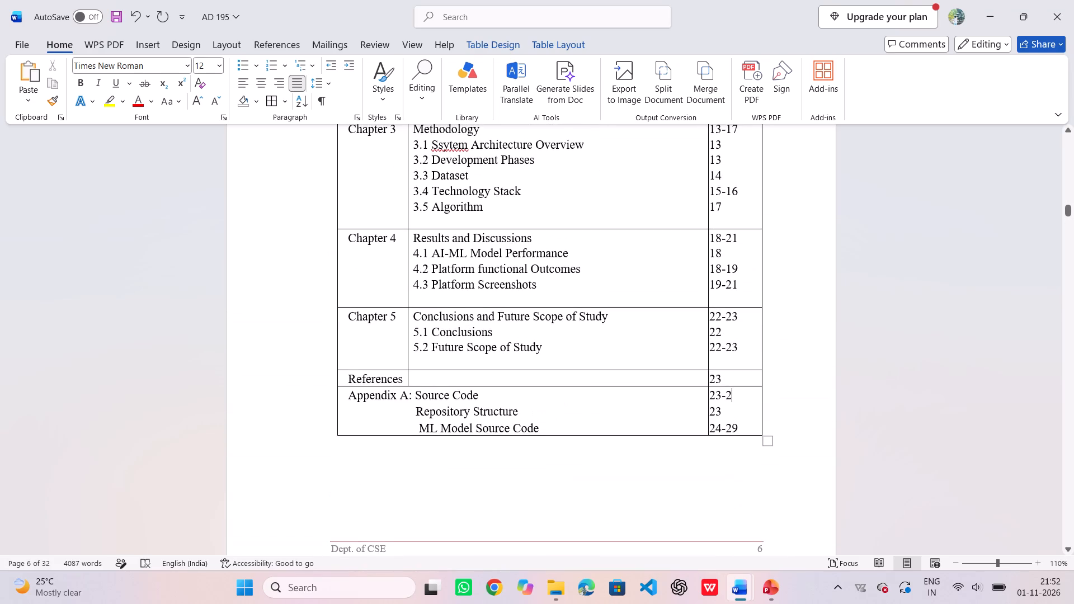
pyautogui.press('BackSpace')
pyautogui.write('32')
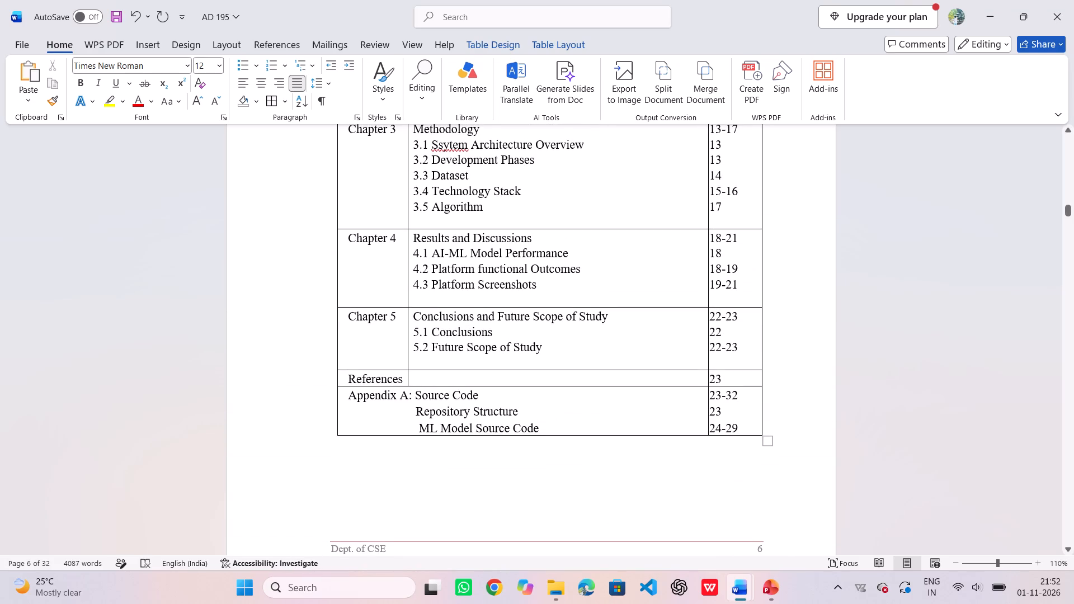
# Set the page range of the ML Model Source Code entry in the CONTENTS table to 24-32.
pyautogui.click(739, 428)
pyautogui.press('BackSpace')
pyautogui.press('BackSpace')
pyautogui.write('32')
# Check the page numbers of the front matter and set the Abstract entry in the CONTENTS table to page 5.
pyautogui.scroll(2, 739, 428)
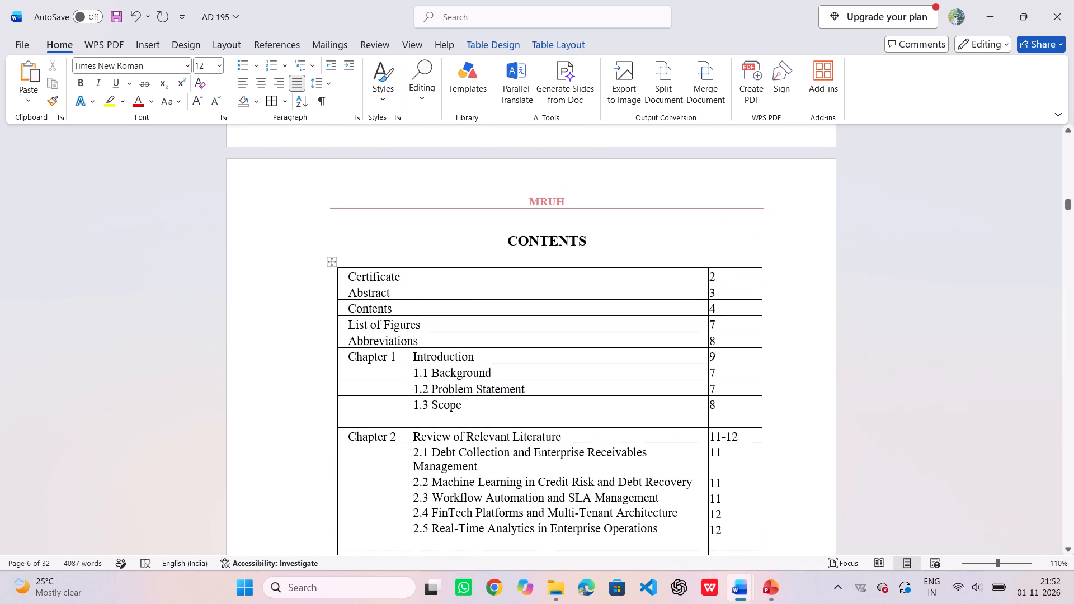
pyautogui.scroll(6, 739, 428)
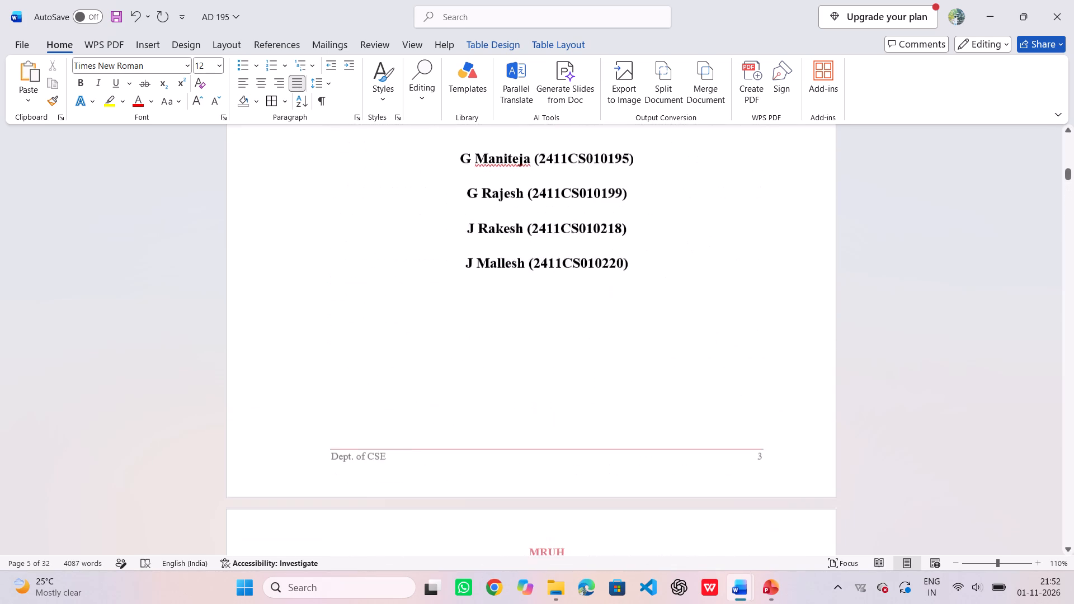
pyautogui.scroll(2, 739, 428)
pyautogui.scroll(-4, 739, 428)
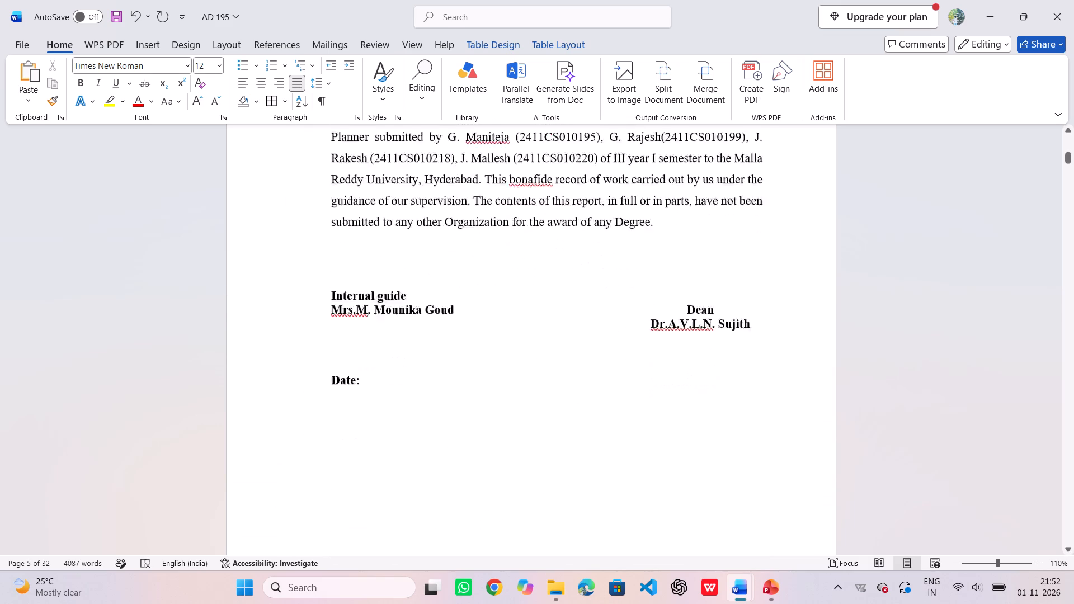
pyautogui.scroll(-5, 739, 428)
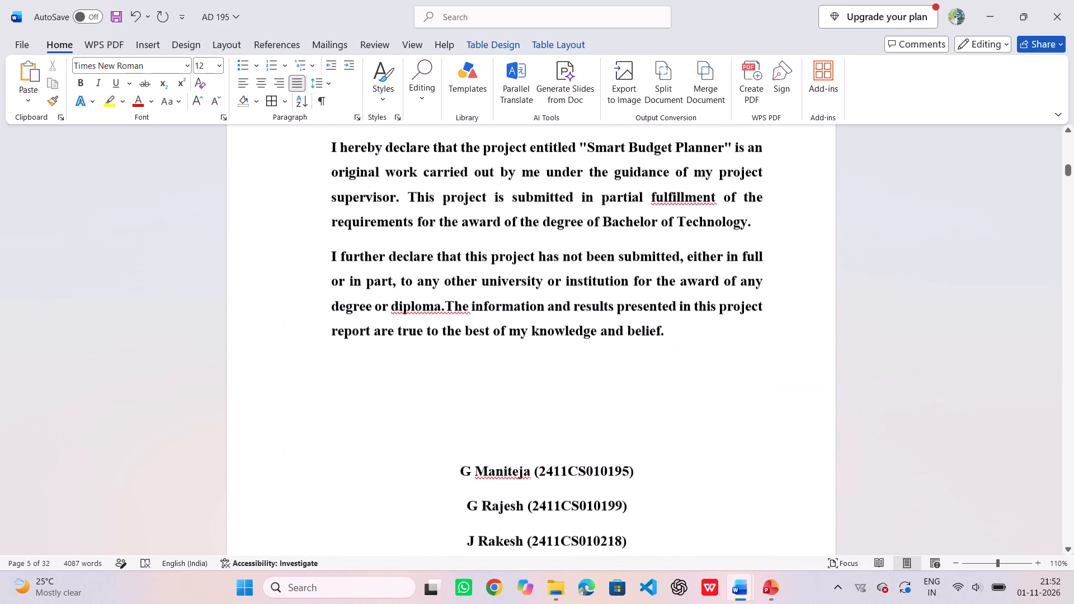
pyautogui.scroll(-5, 739, 428)
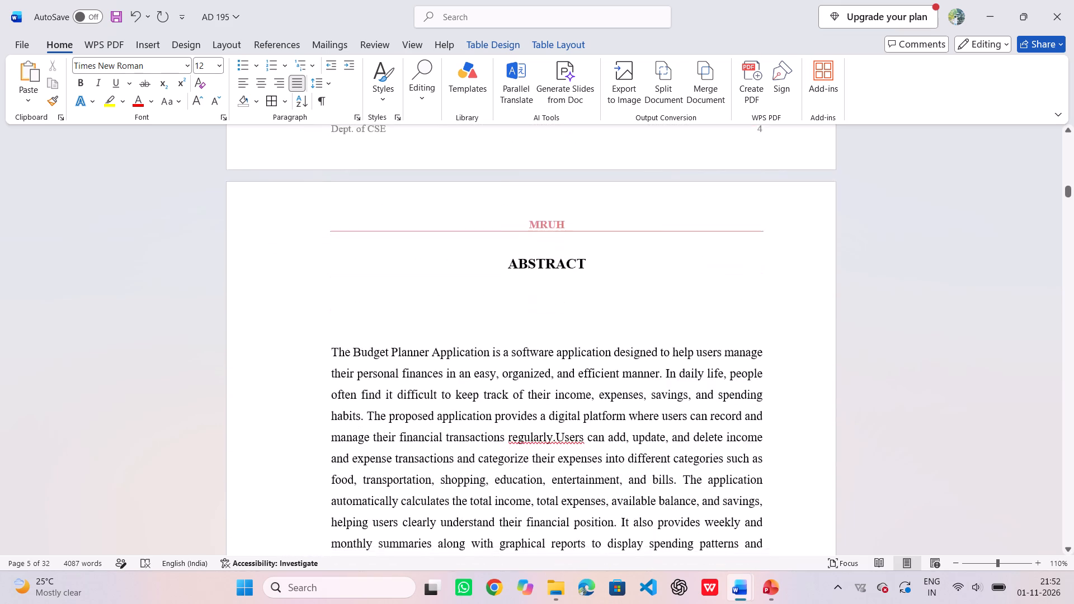
pyautogui.scroll(-4, 739, 428)
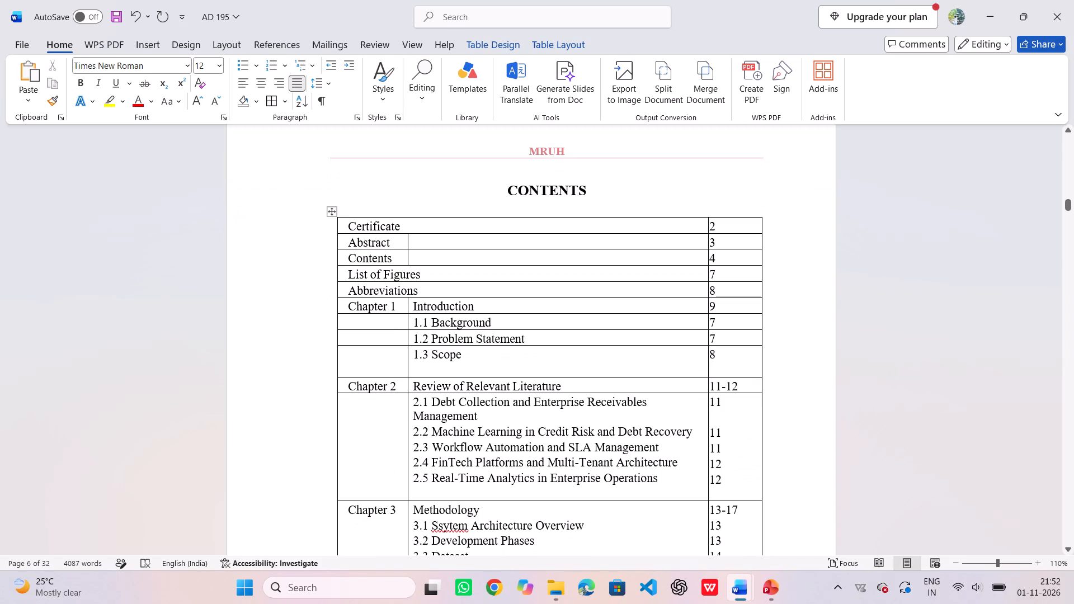
pyautogui.scroll(3, 739, 428)
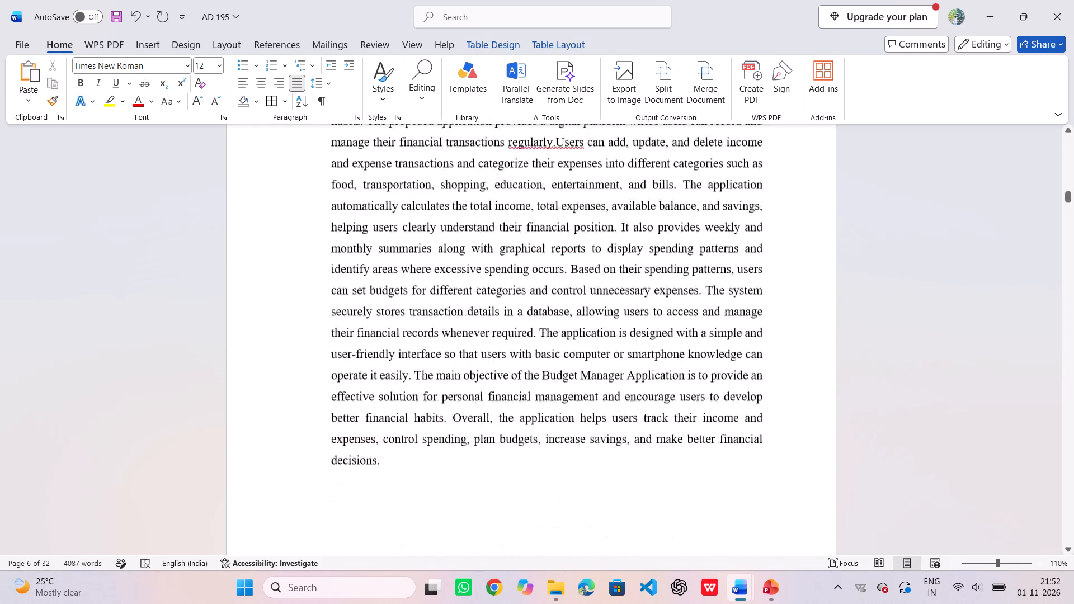
pyautogui.scroll(-3, 739, 428)
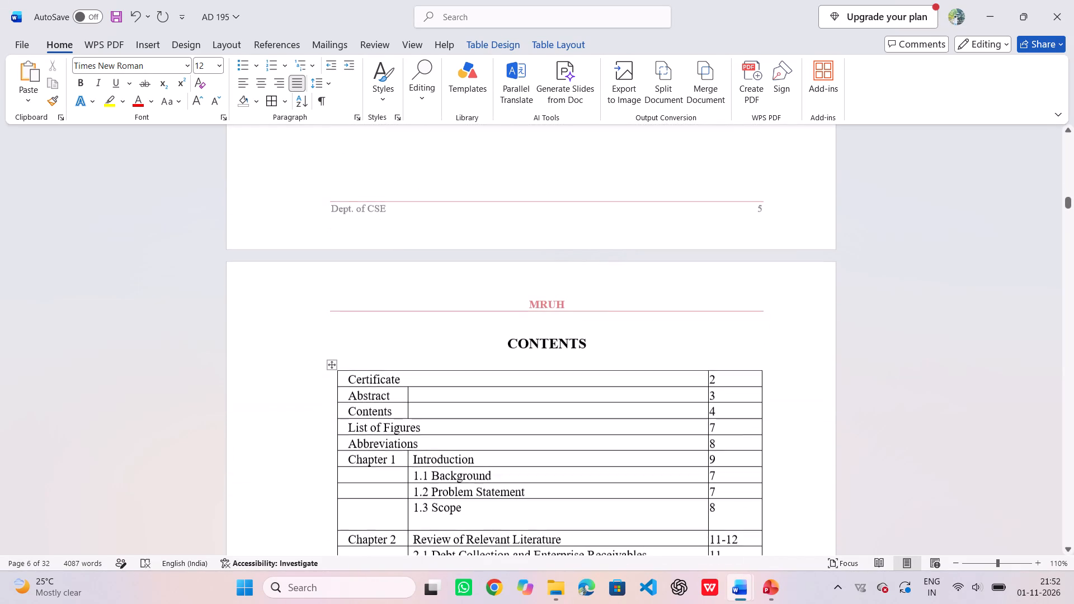
pyautogui.click(727, 397)
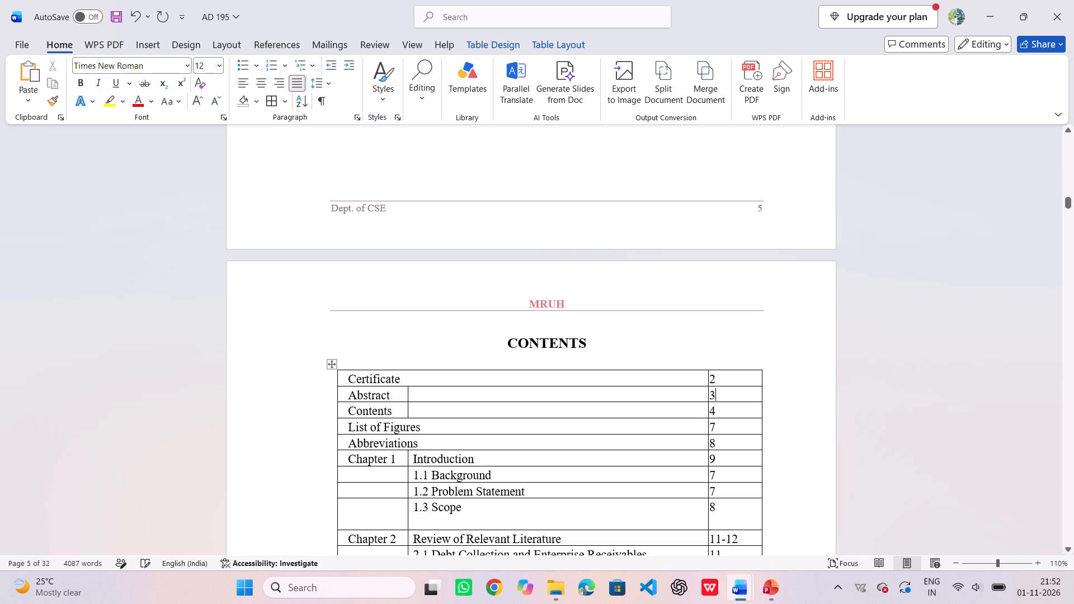
pyautogui.press('BackSpace')
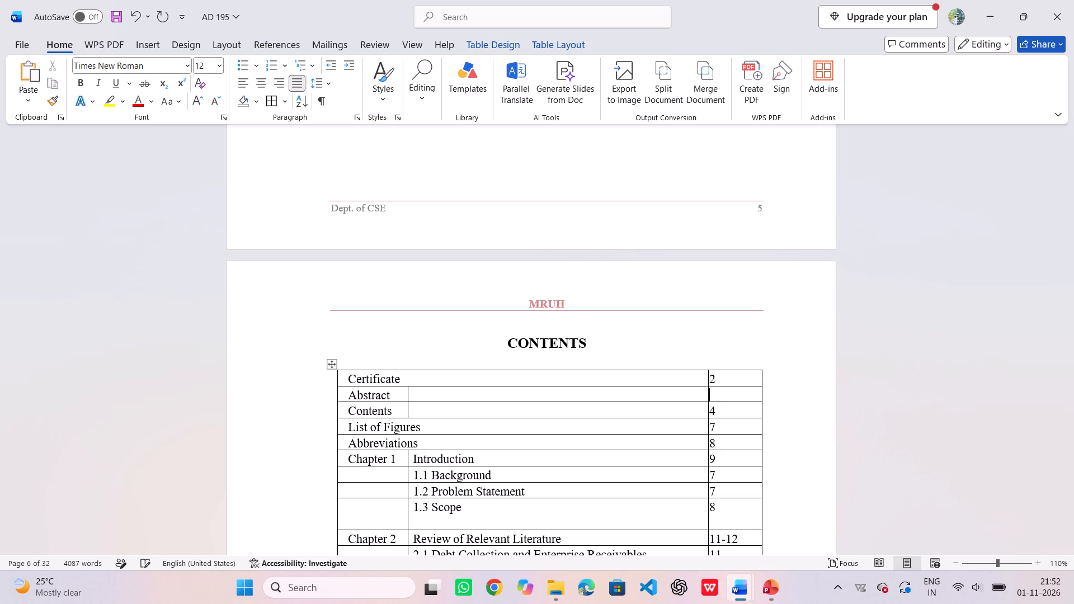
pyautogui.press('5')
# Set the page number of the Contents entry in the CONTENTS table to 6.
pyautogui.scroll(-1, 727, 397)
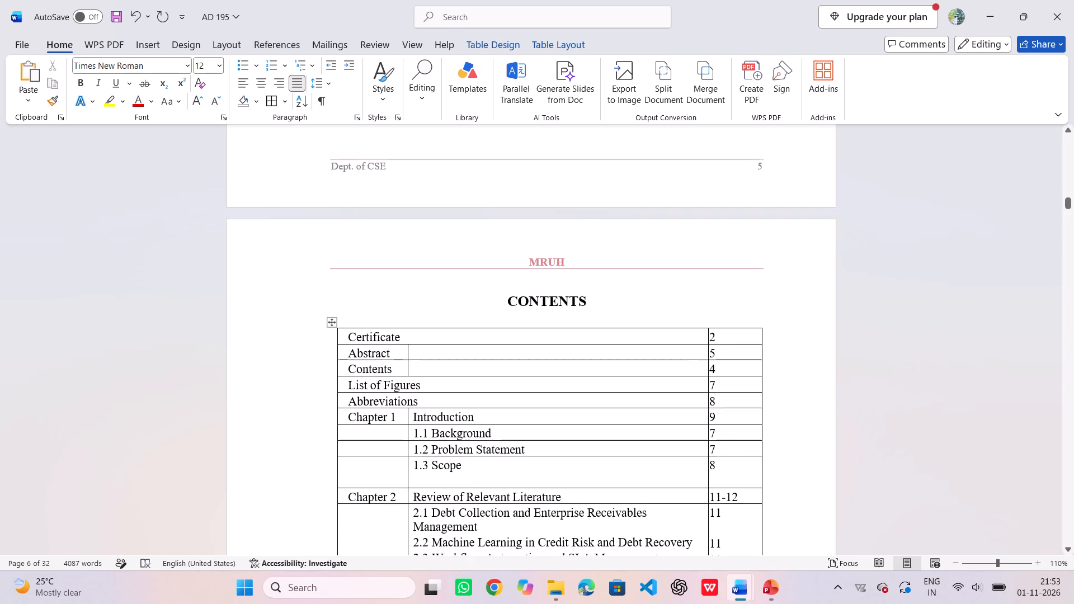
pyautogui.click(729, 372)
pyautogui.press('BackSpace')
pyautogui.scroll(-2, 729, 372)
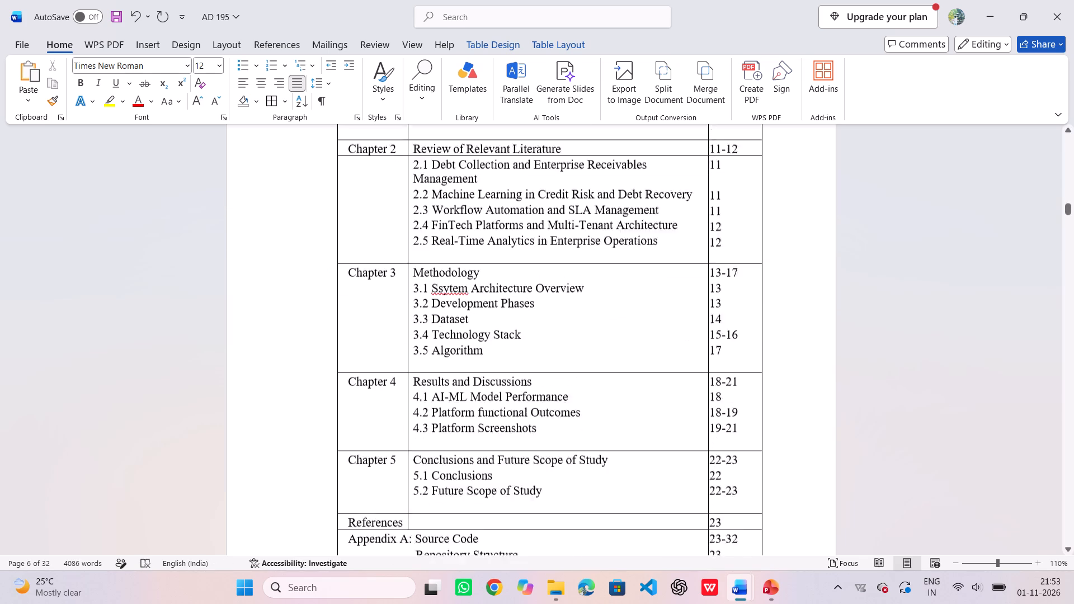
pyautogui.scroll(-1, 729, 372)
pyautogui.scroll(2, 729, 372)
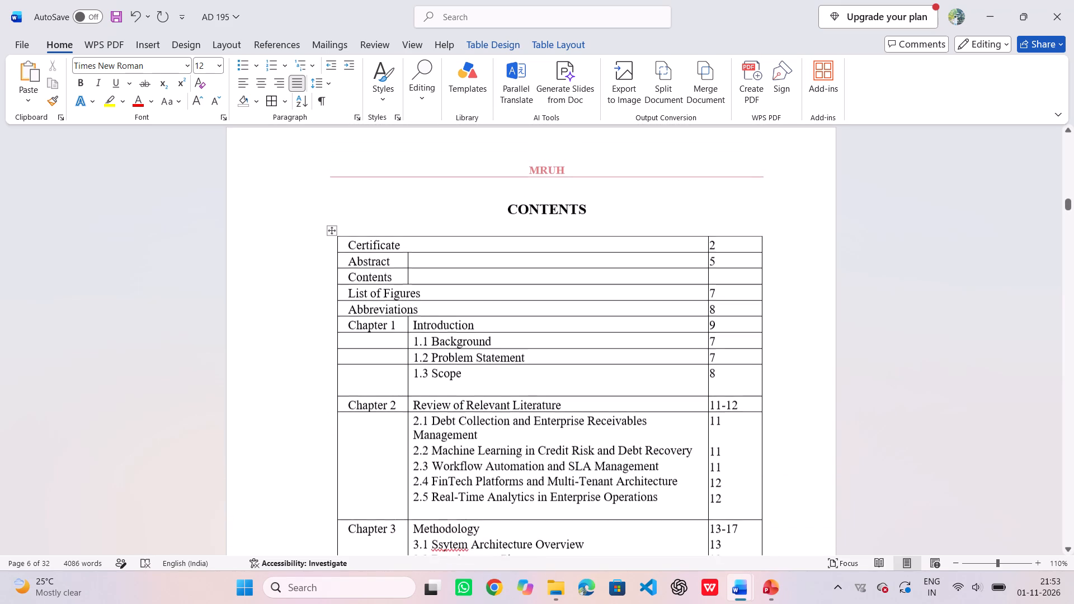
pyautogui.press('6')
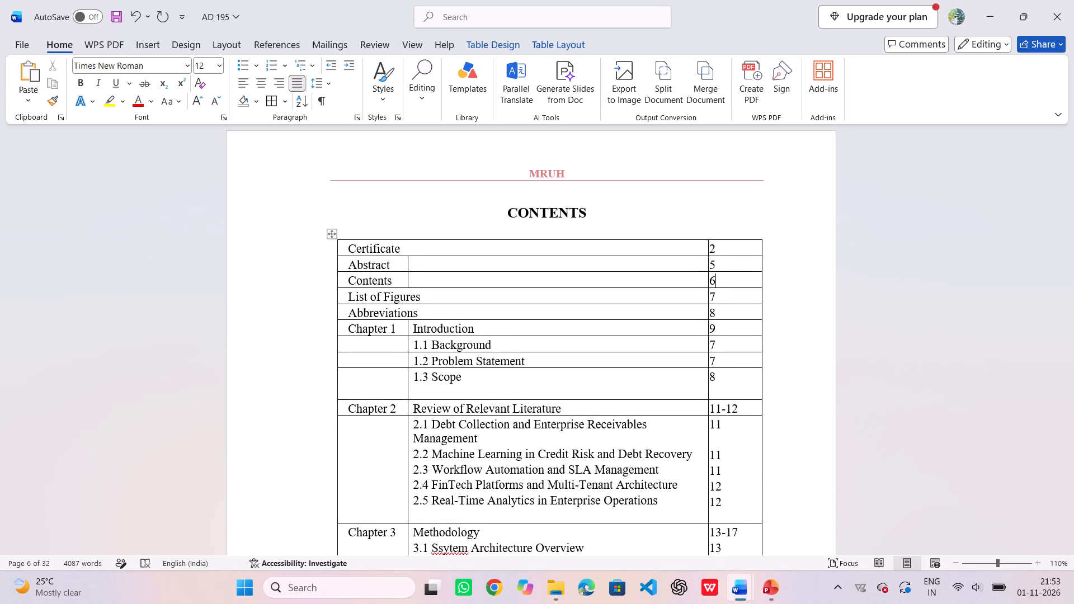
# Save the AD 195 report with the updated CONTENTS table.
pyautogui.hotkey('ctrl', 's')
pyautogui.hotkey('ctrl', 's')
pyautogui.hotkey('ctrl', 's')
pyautogui.hotkey('ctrl', 's')
pyautogui.hotkey('ctrl', 's')
pyautogui.hotkey('ctrl', 's')
pyautogui.hotkey('ctrl', 's')
pyautogui.hotkey('ctrl', 's')
pyautogui.hotkey('ctrl', 's')
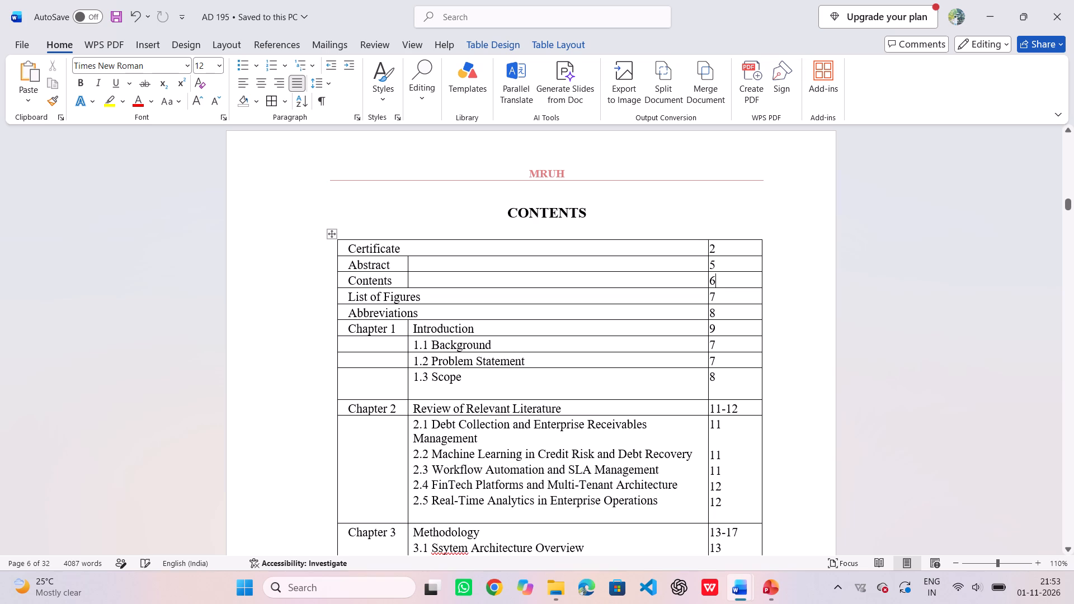
pyautogui.hotkey('ctrl', 's')
pyautogui.hotkey('ctrl', 's')
pyautogui.hotkey('ctrl', 's')
pyautogui.hotkey('ctrl', 's')
pyautogui.hotkey('ctrl', 's')
pyautogui.hotkey('ctrl', 's')
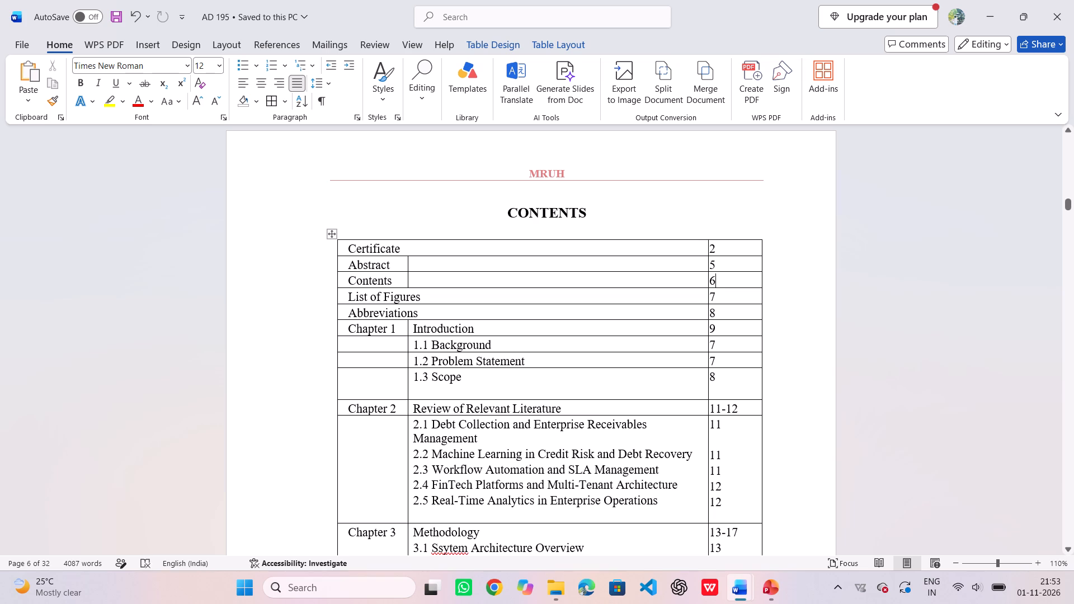
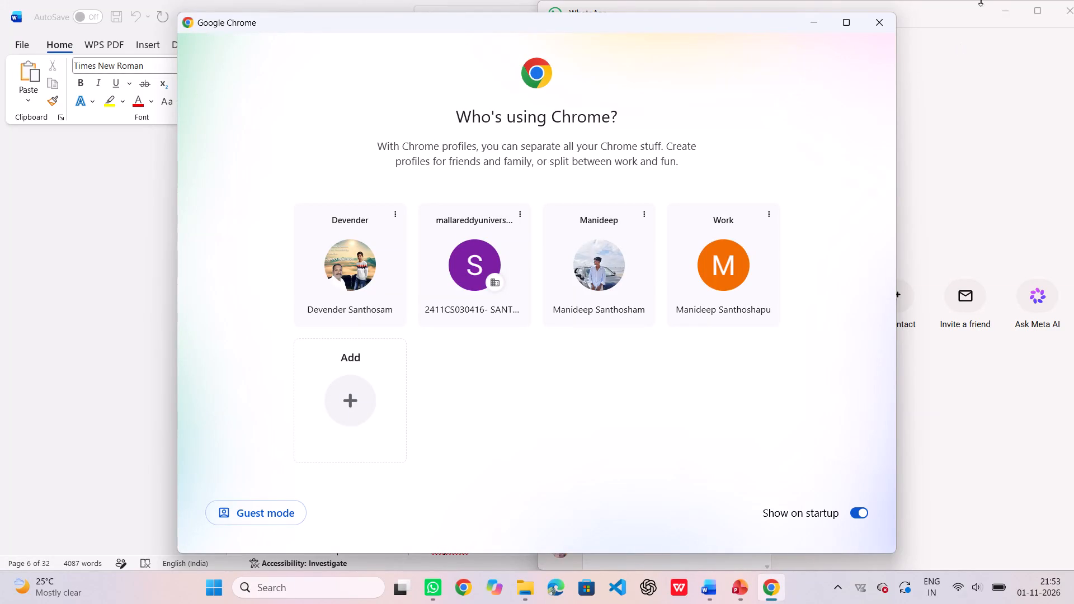
# Close the Chrome profile chooser and switch to the AD 195 document in Word.
pyautogui.click(873, 25)
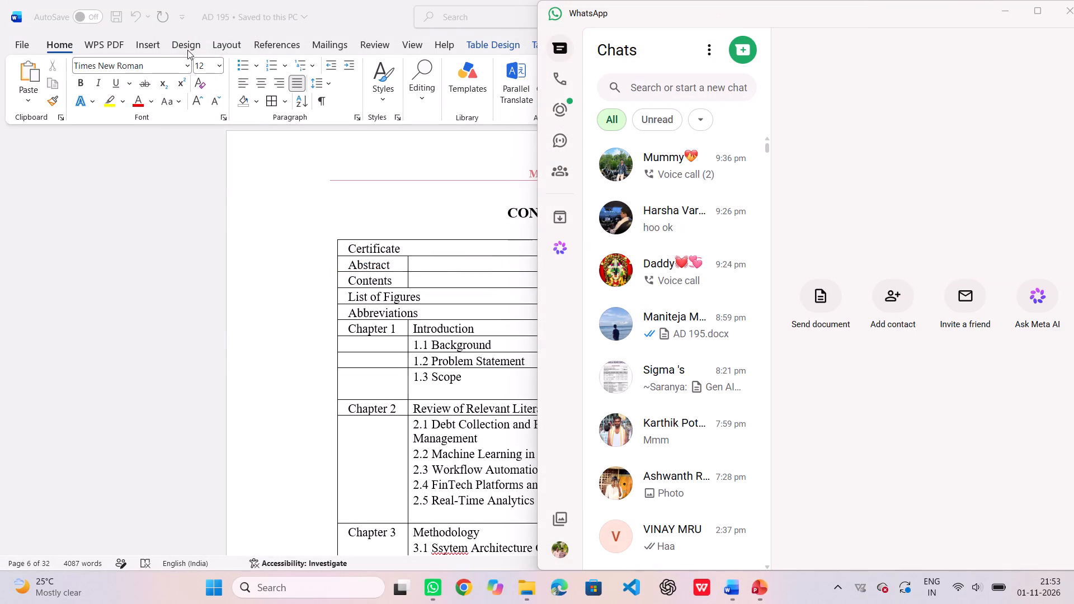
pyautogui.click(18, 18)
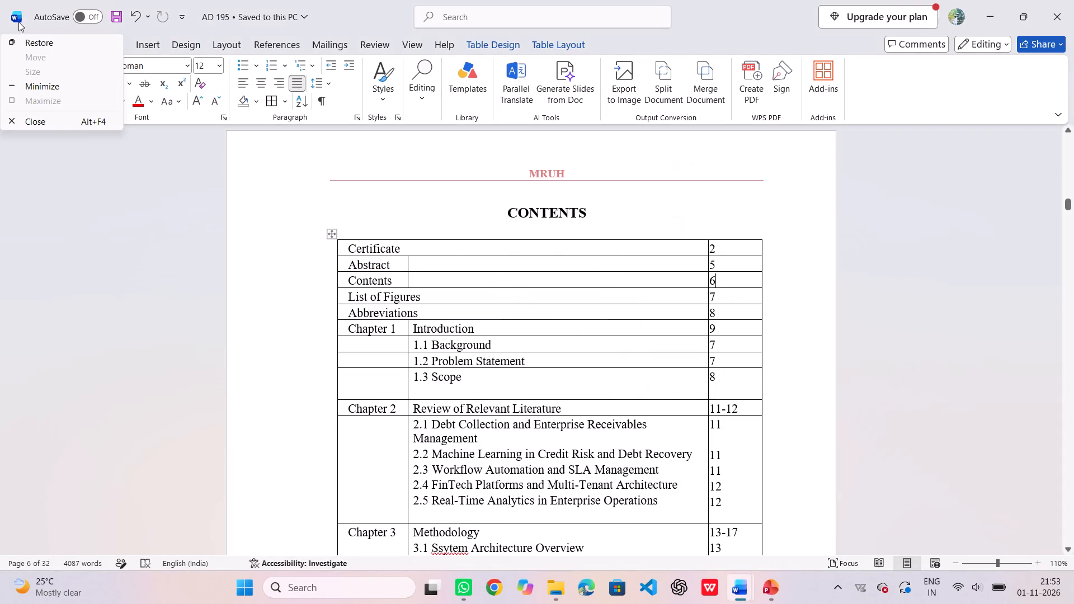
pyautogui.click(12, 16)
pyautogui.moveTo(39, 196); pyautogui.dragTo(22, 48)
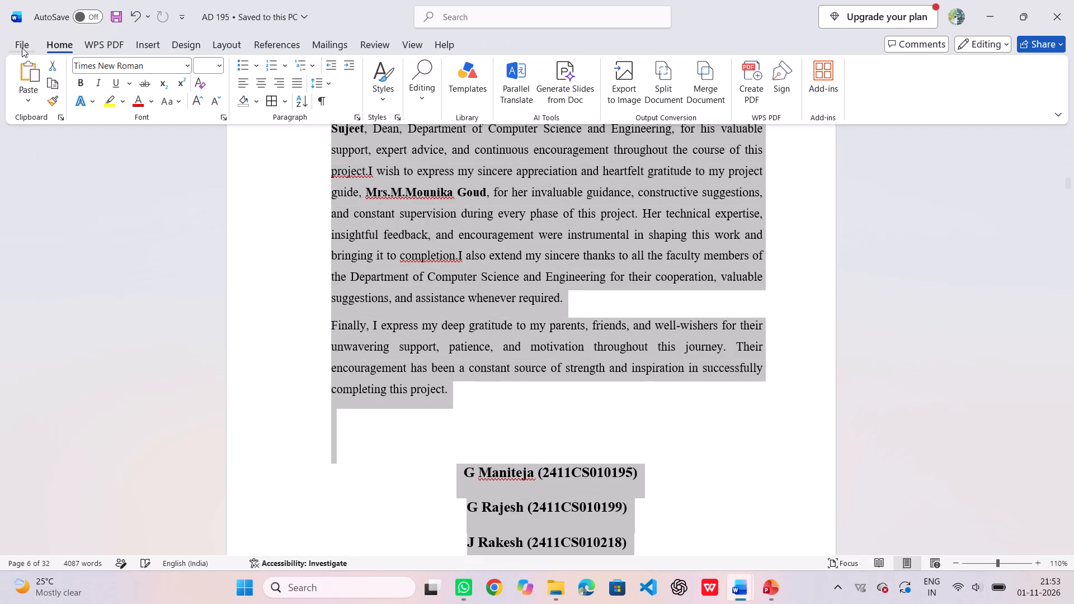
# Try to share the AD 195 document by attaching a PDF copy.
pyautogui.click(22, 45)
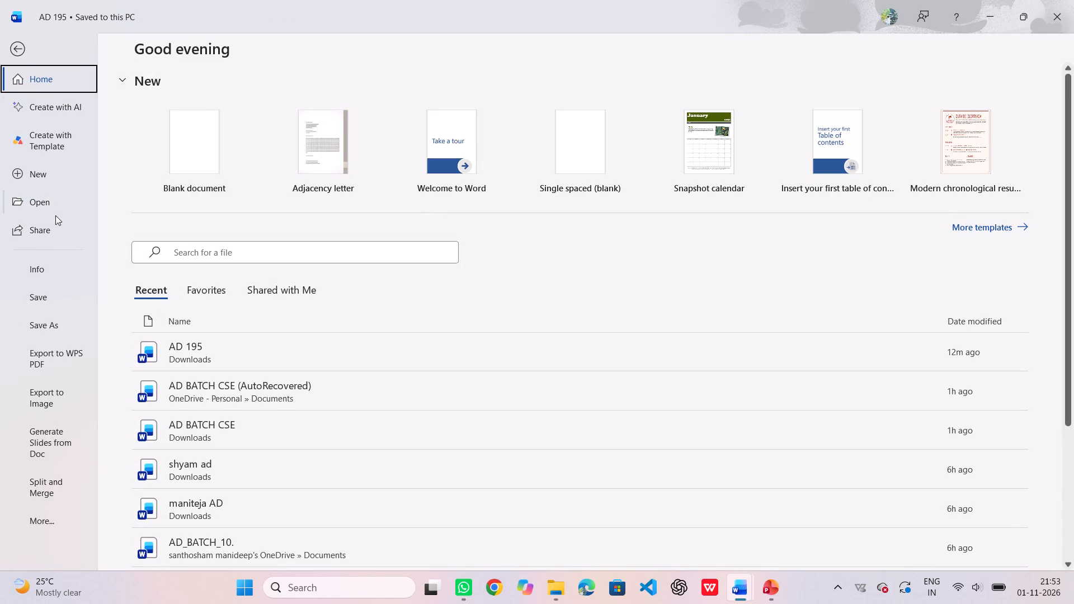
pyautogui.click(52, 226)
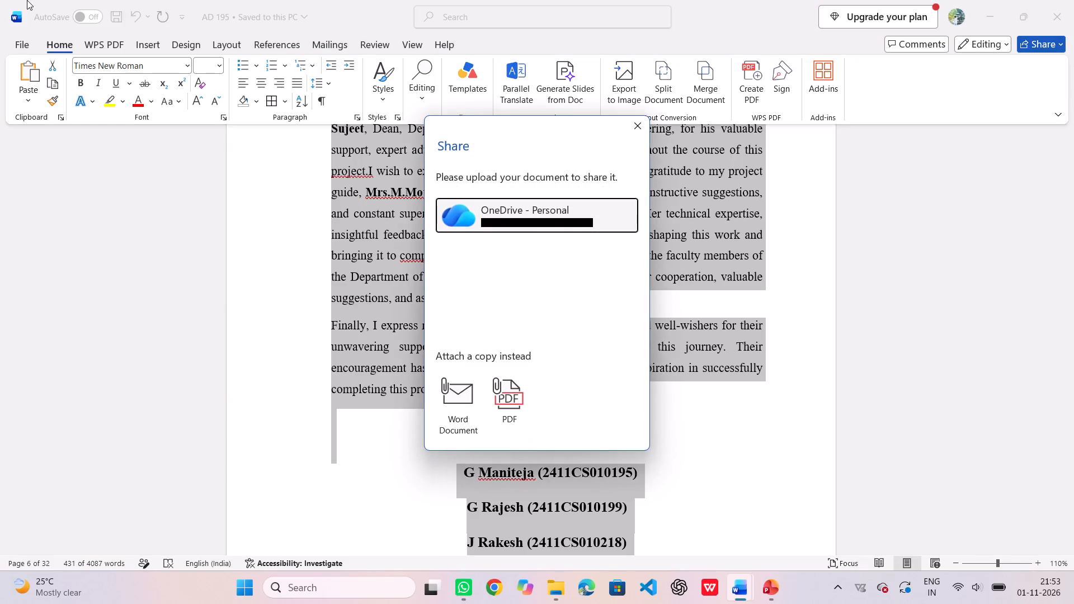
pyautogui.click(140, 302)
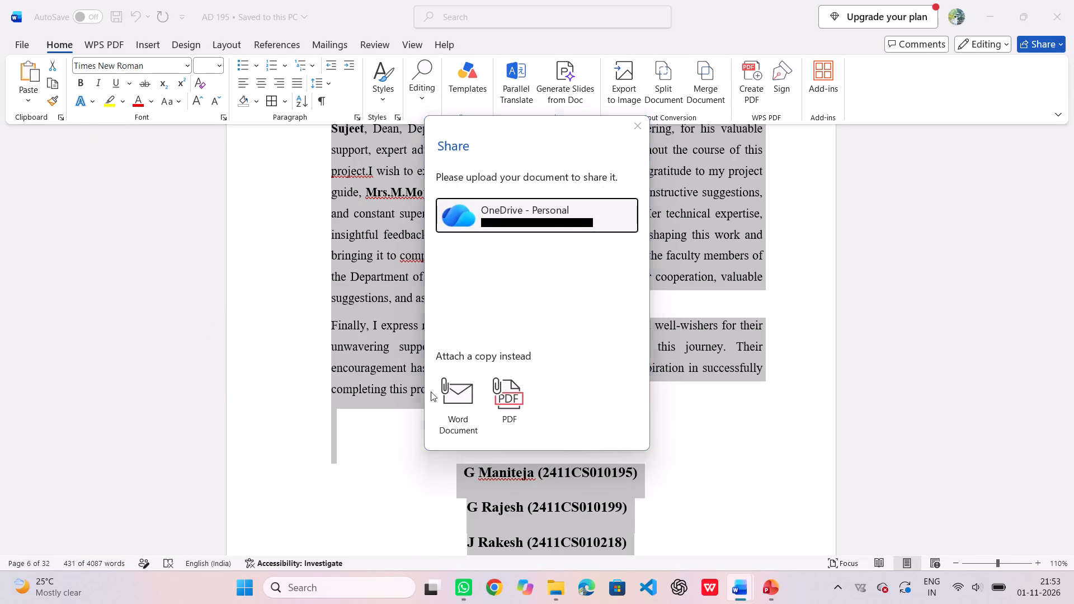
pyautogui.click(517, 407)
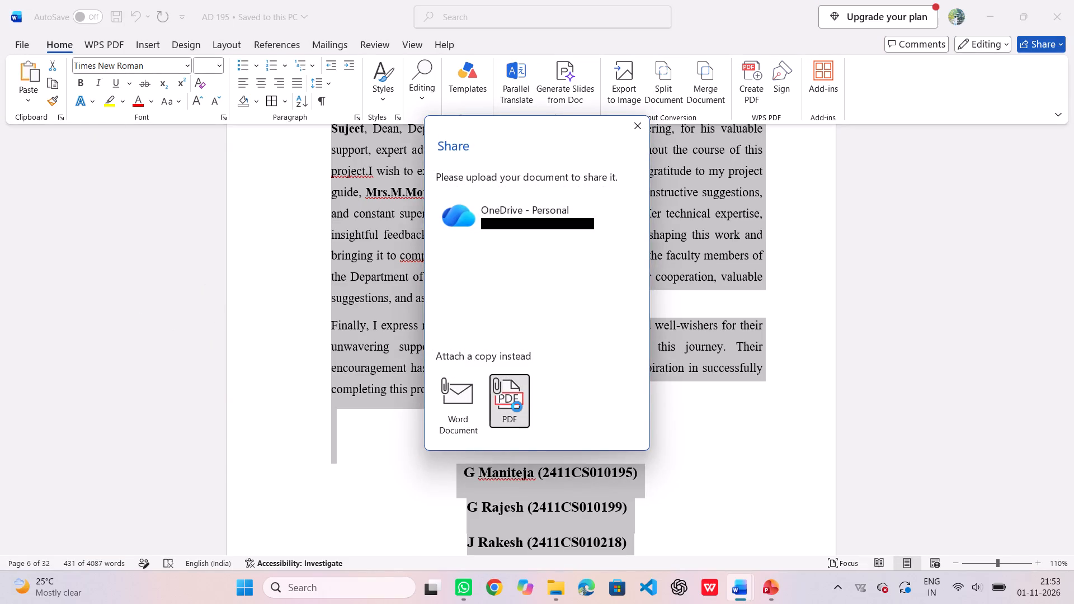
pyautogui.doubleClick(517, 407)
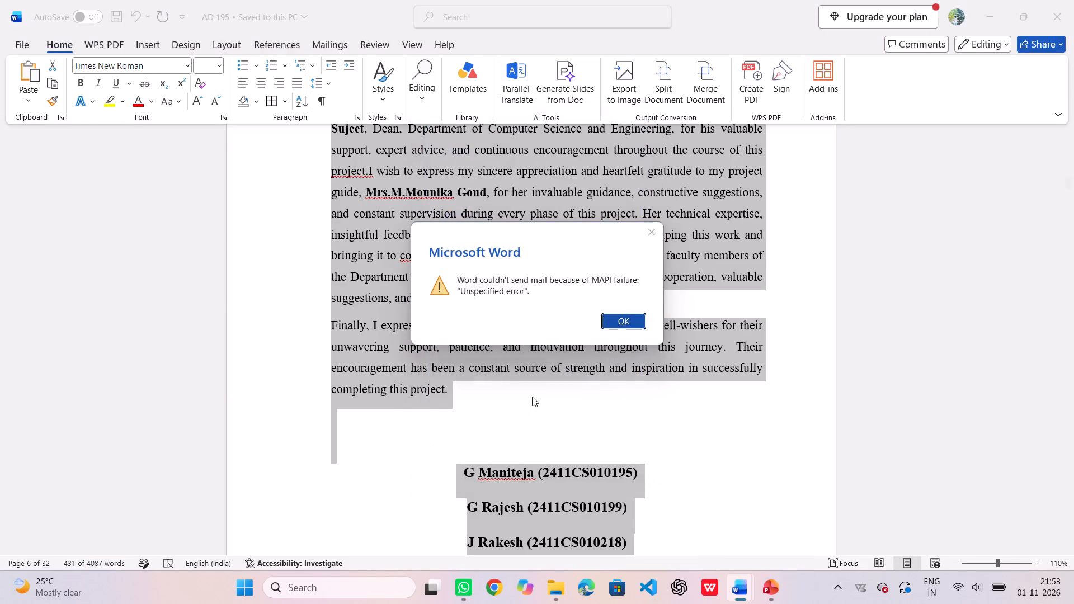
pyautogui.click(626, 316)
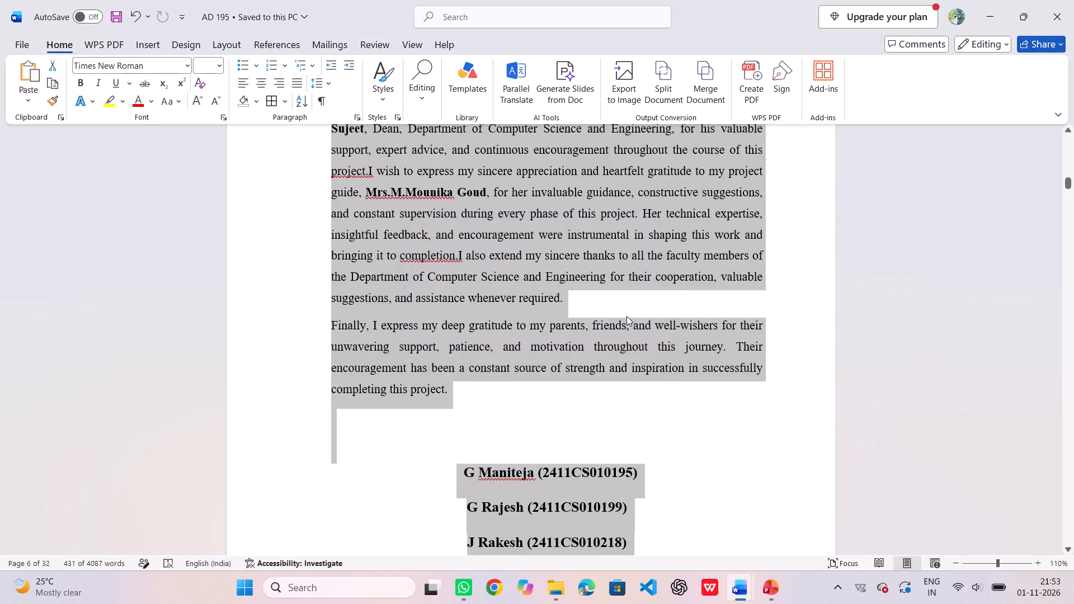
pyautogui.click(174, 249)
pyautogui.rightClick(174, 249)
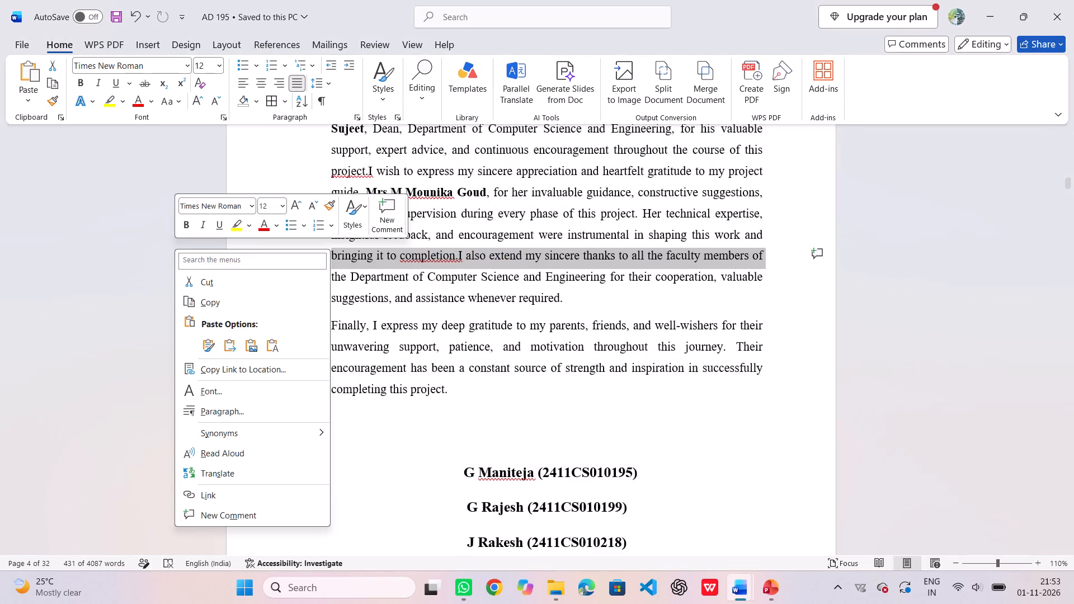
# Save a copy of the document as a PDF named AD 195 in the Downloads folder.
pyautogui.click(18, 47)
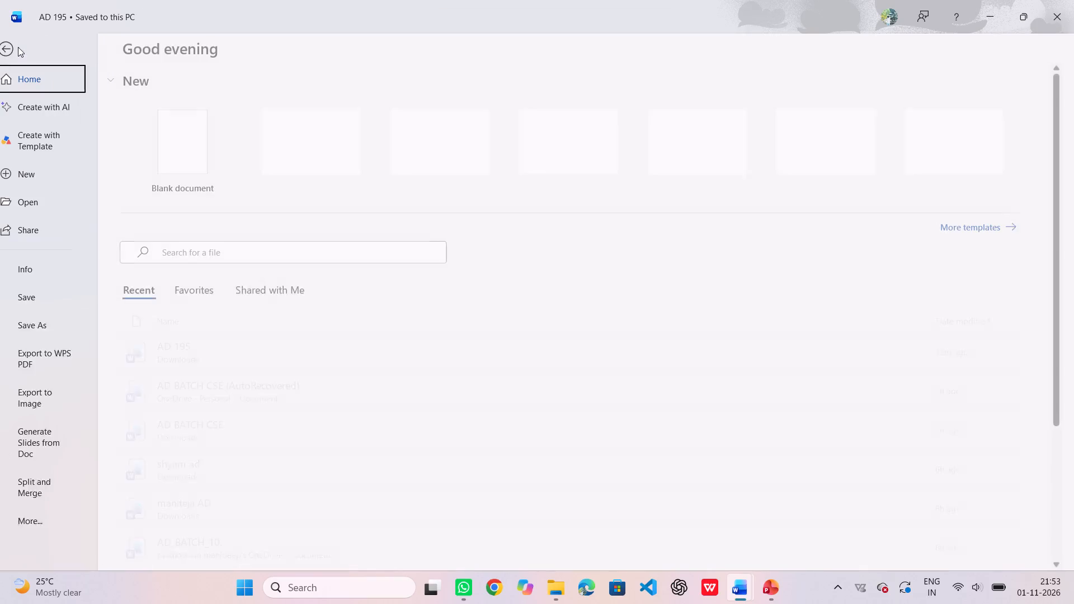
pyautogui.click(55, 322)
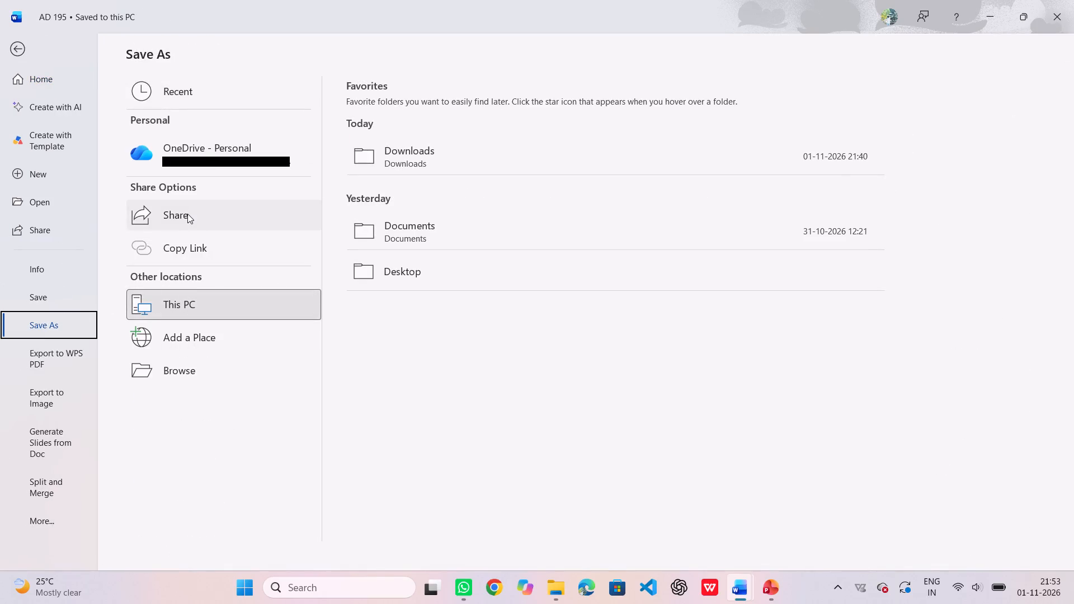
pyautogui.click(169, 369)
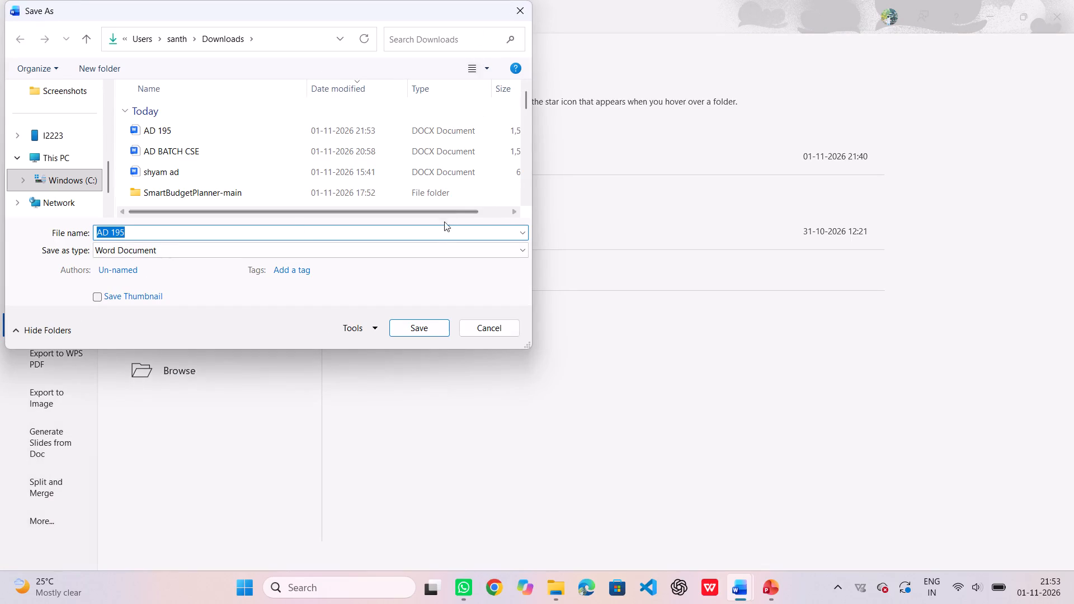
pyautogui.click(430, 254)
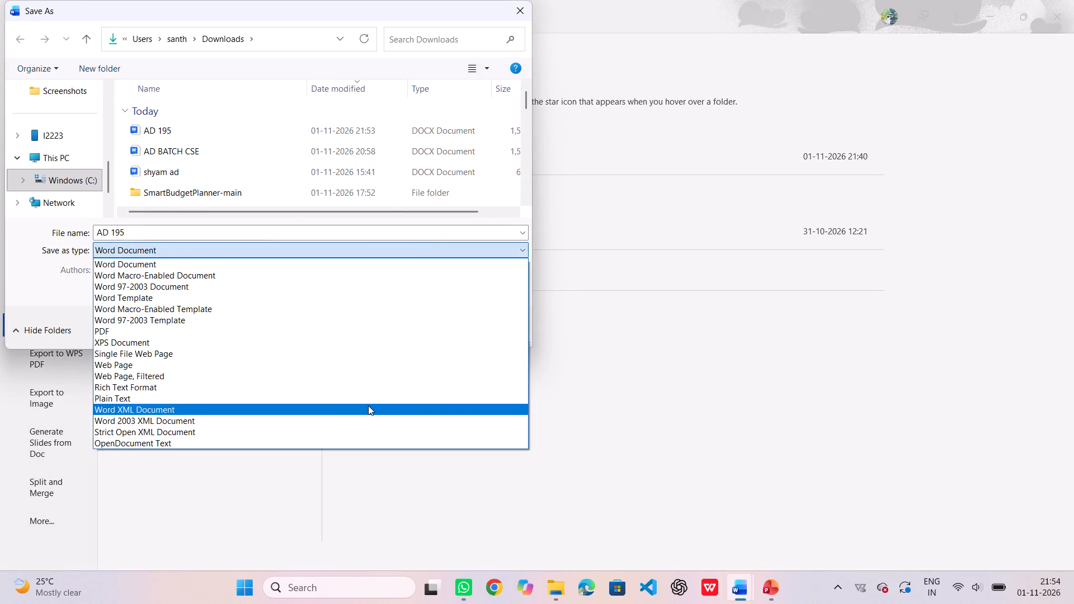
pyautogui.click(205, 329)
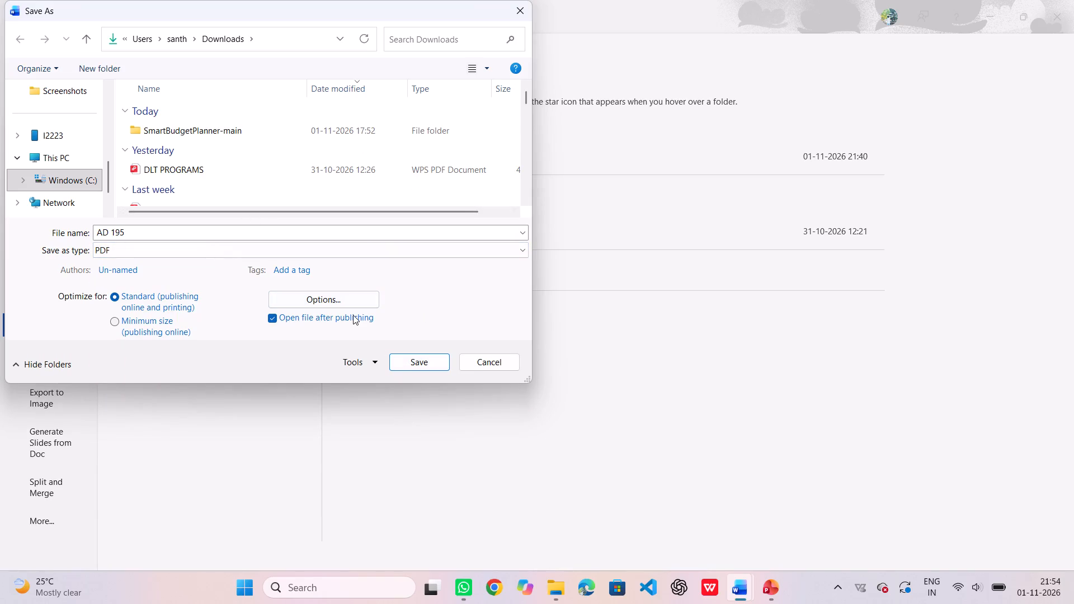
# Publish the AD 195 PDF copy to the Downloads folder with the standard optimisation.
pyautogui.click(404, 362)
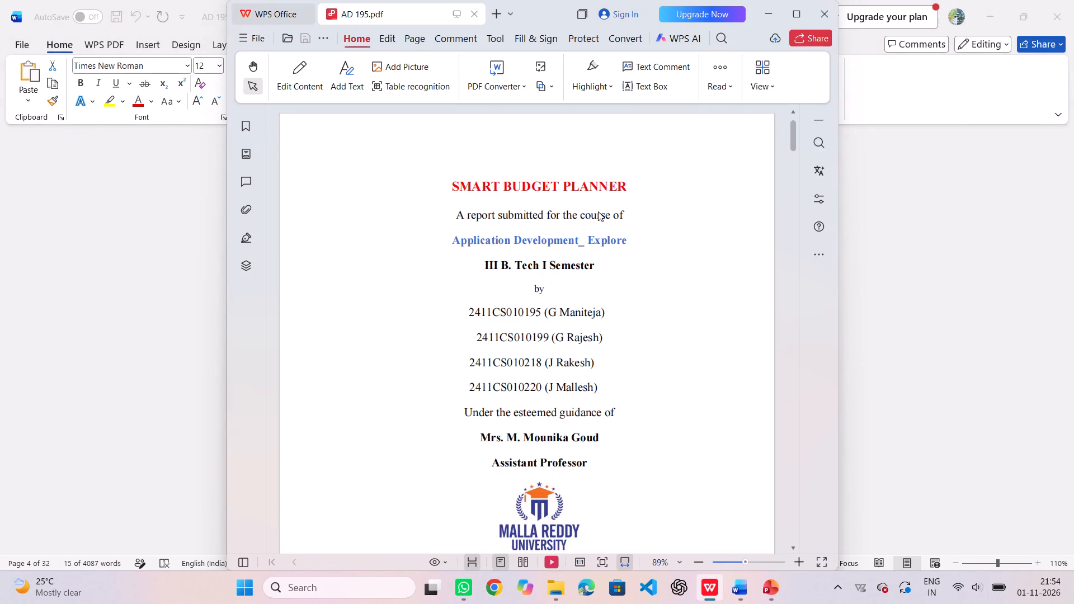
# Copy the AD 195.pdf file through the PDF viewer's Send File sharing option.
pyautogui.click(803, 37)
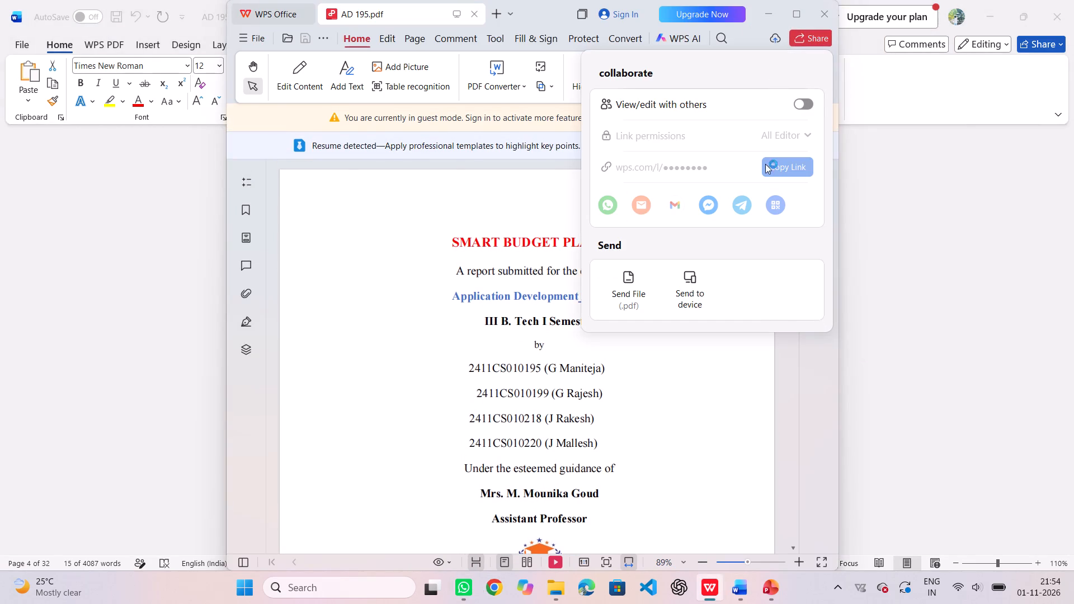
pyautogui.click(624, 285)
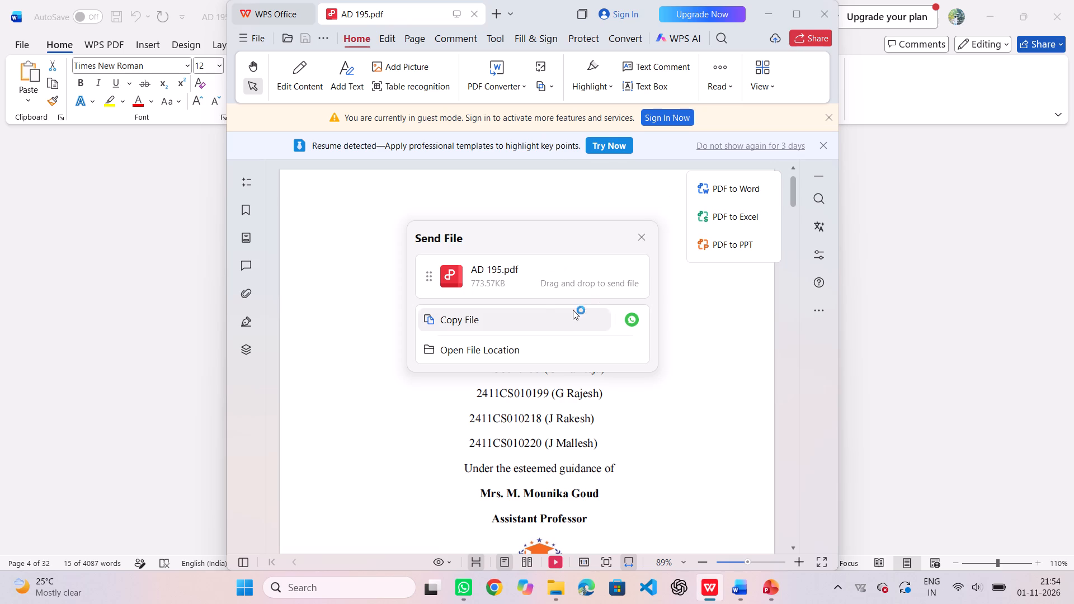
pyautogui.click(555, 327)
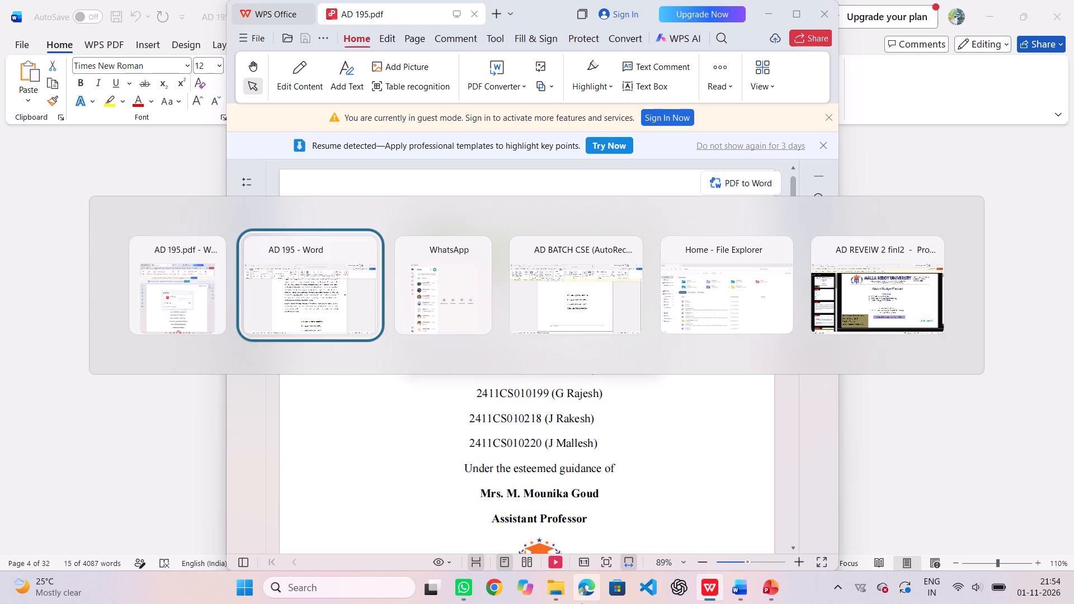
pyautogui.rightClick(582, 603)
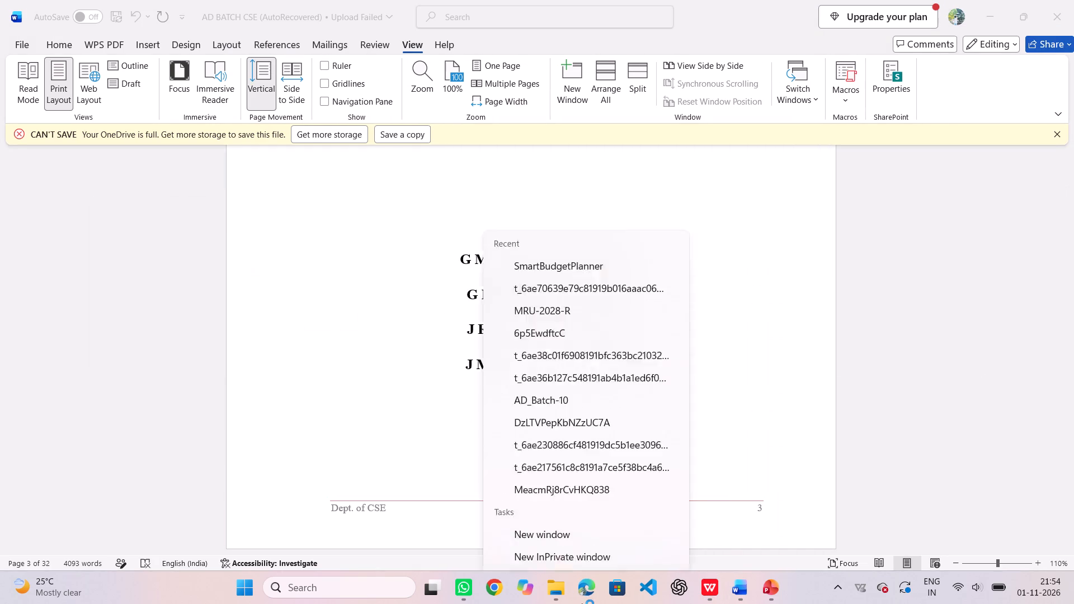
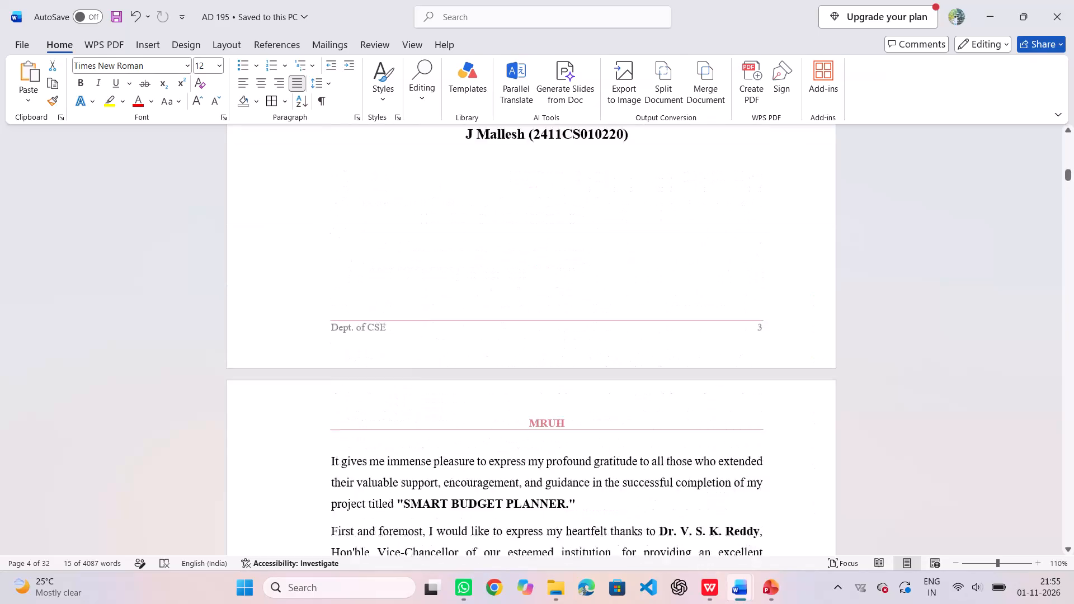
# Insert an acknowledgement heading in capitals, indented towards the centre, on a new line above the paragraph beginning "It gives me immense pleasure".
pyautogui.scroll(-1, 687, 308)
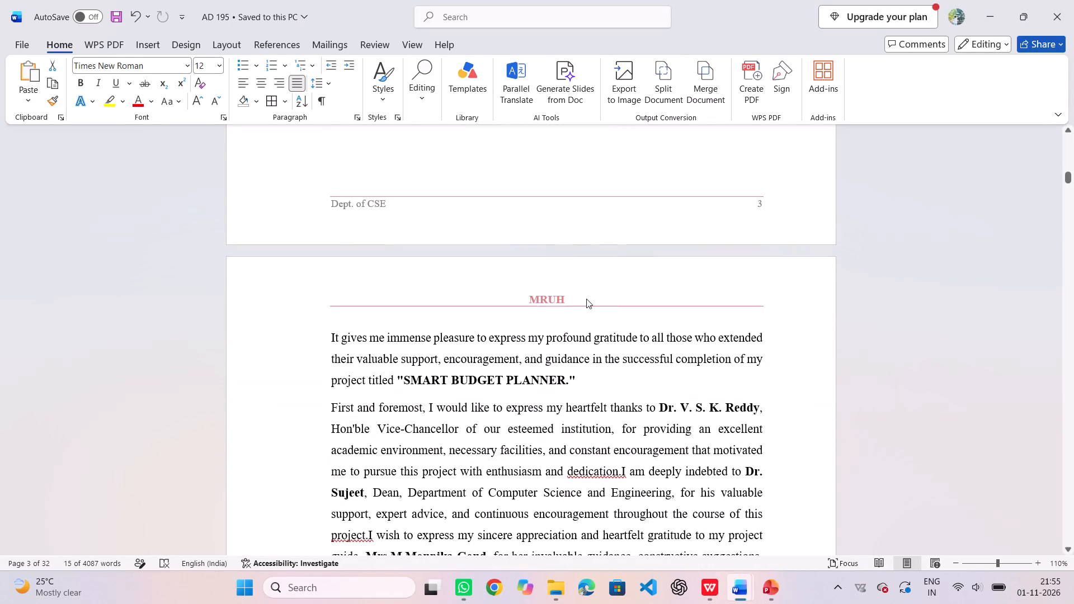
pyautogui.click(547, 312)
pyautogui.click(496, 317)
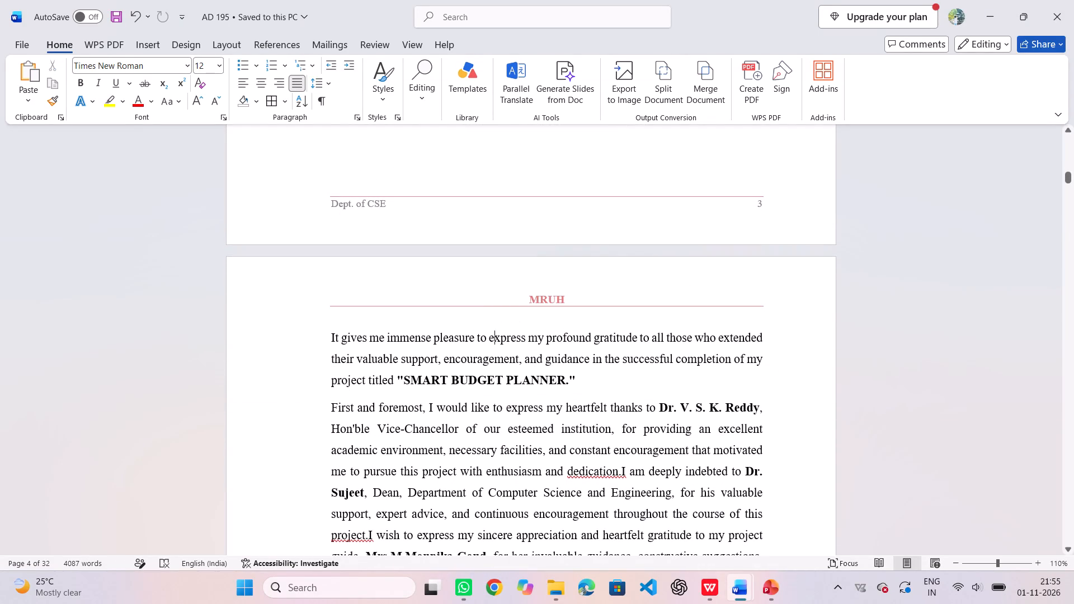
pyautogui.click(331, 334)
pyautogui.press('Return')
pyautogui.click(458, 329)
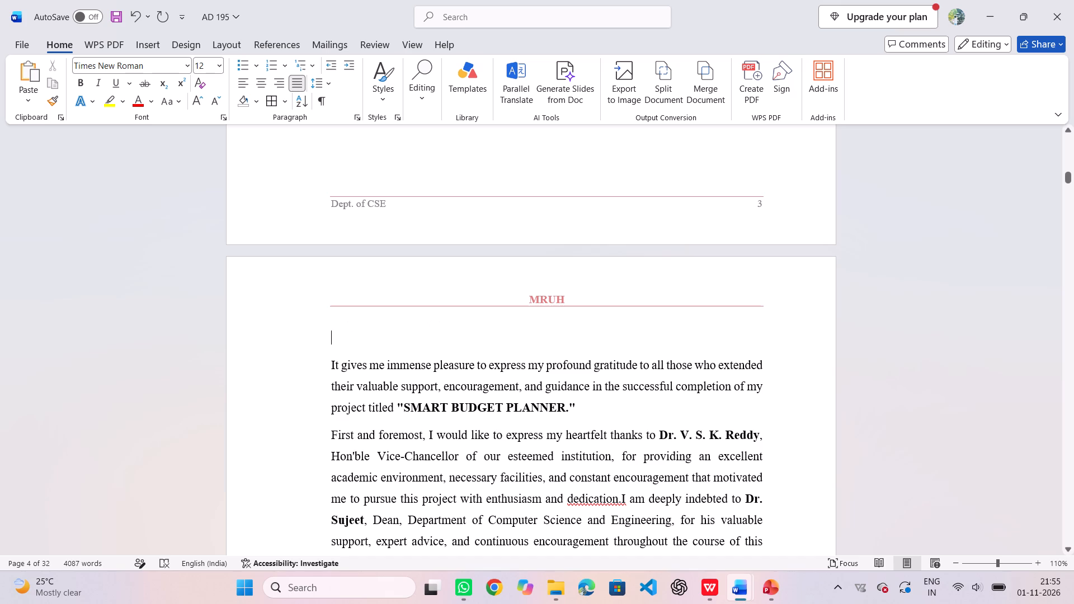
pyautogui.click(487, 337)
pyautogui.press('Tab')
# Add a bold, tab-indented heading ACKNOWLEDGEMENT on the empty line above the first paragraph of page 4.
pyautogui.press('Tab')
pyautogui.press('Tab')
pyautogui.press('Tab')
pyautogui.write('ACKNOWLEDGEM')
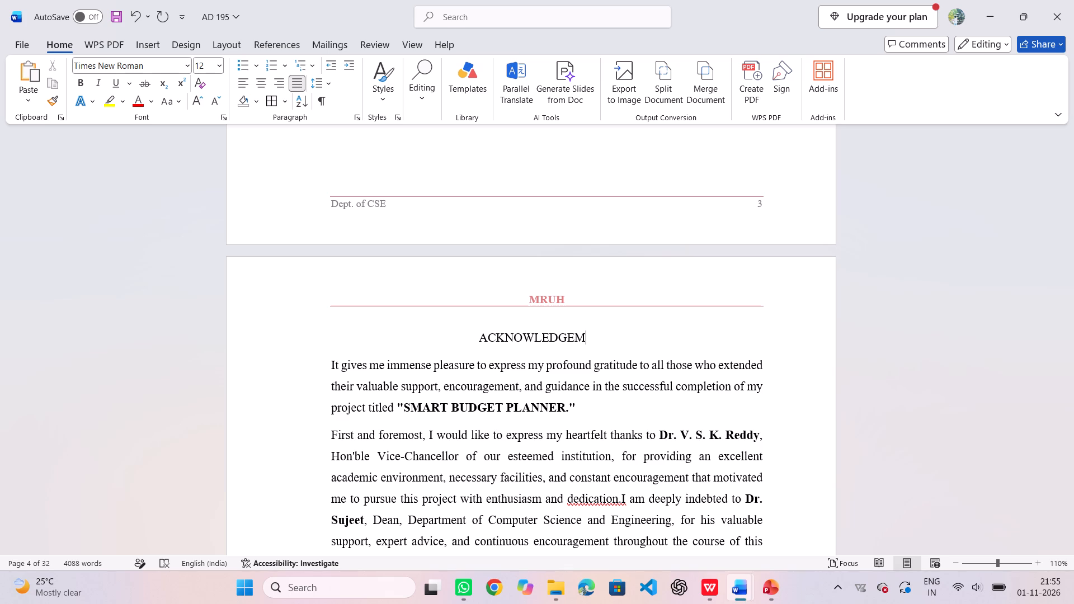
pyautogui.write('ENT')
pyautogui.moveTo(609, 338); pyautogui.dragTo(478, 326)
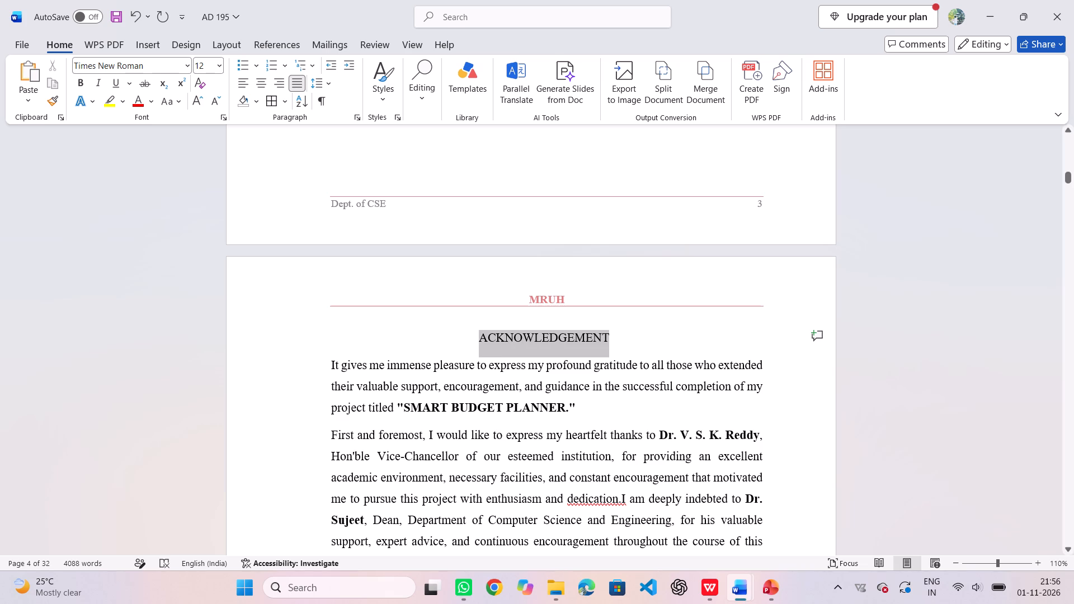
pyautogui.moveTo(478, 326); pyautogui.dragTo(477, 326)
pyautogui.click(82, 86)
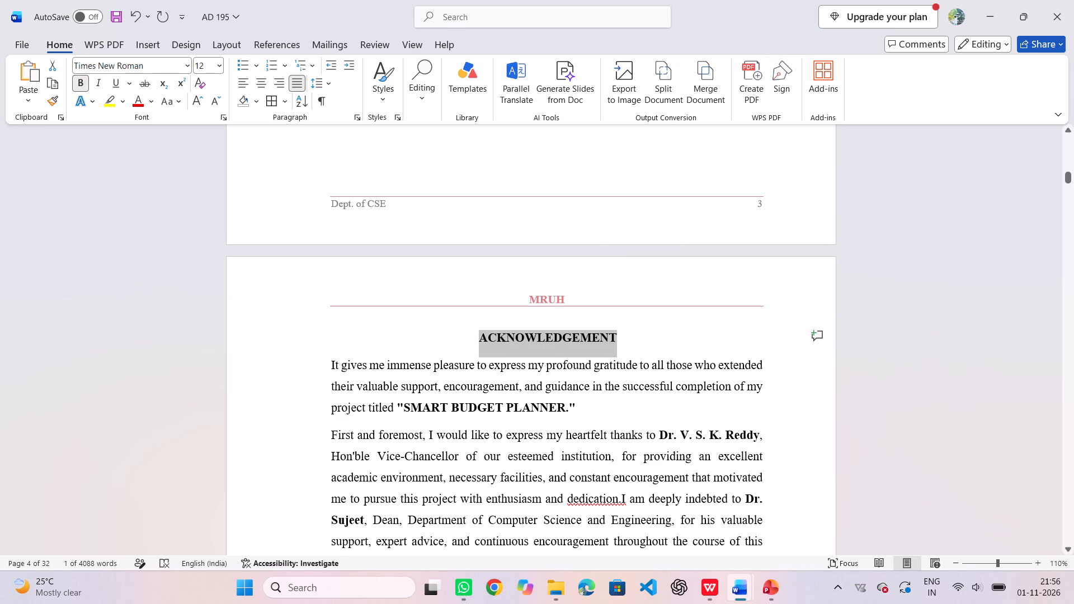
pyautogui.click(375, 333)
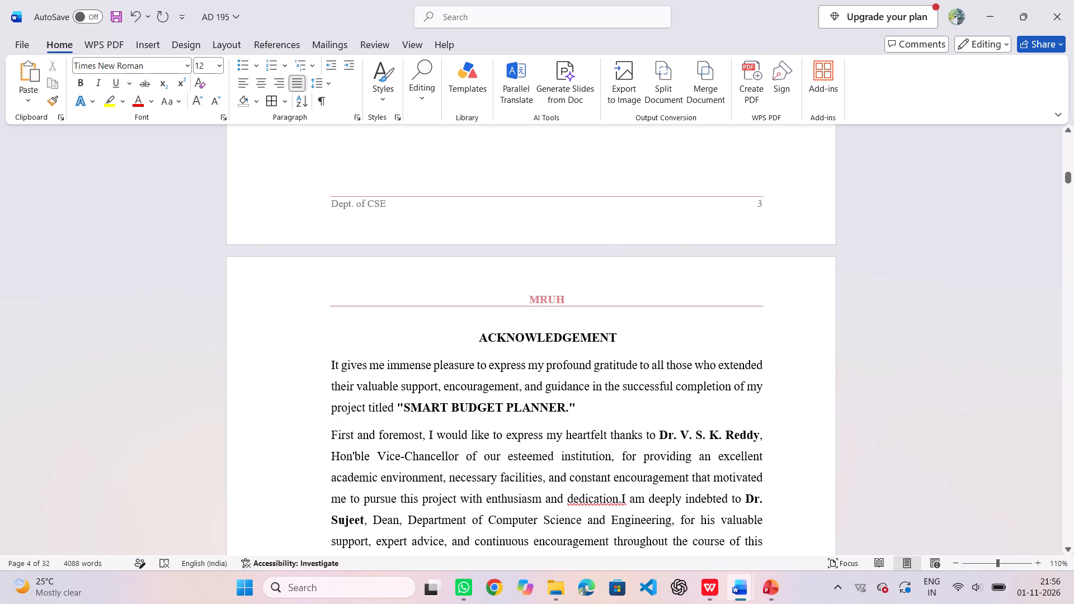
# Save the AD 195 document.
pyautogui.hotkey('ctrl', 's')
pyautogui.hotkey('ctrl', 's')
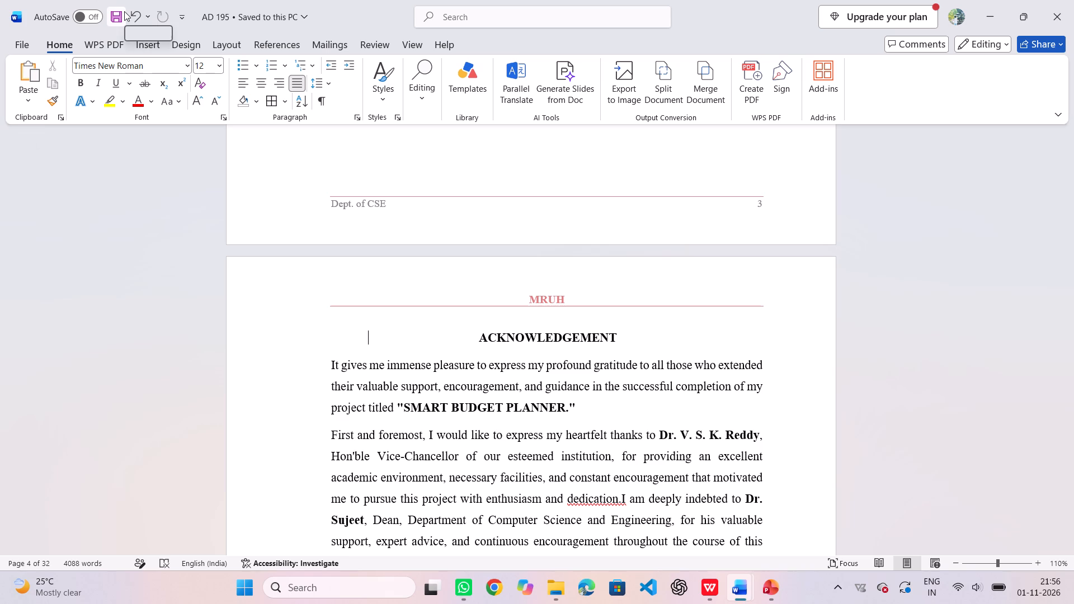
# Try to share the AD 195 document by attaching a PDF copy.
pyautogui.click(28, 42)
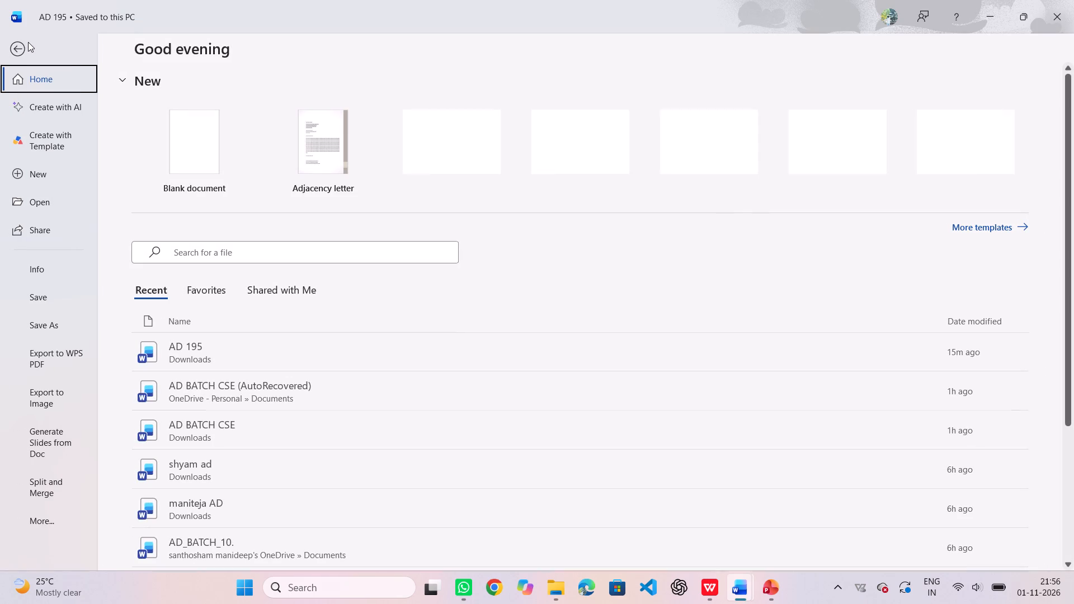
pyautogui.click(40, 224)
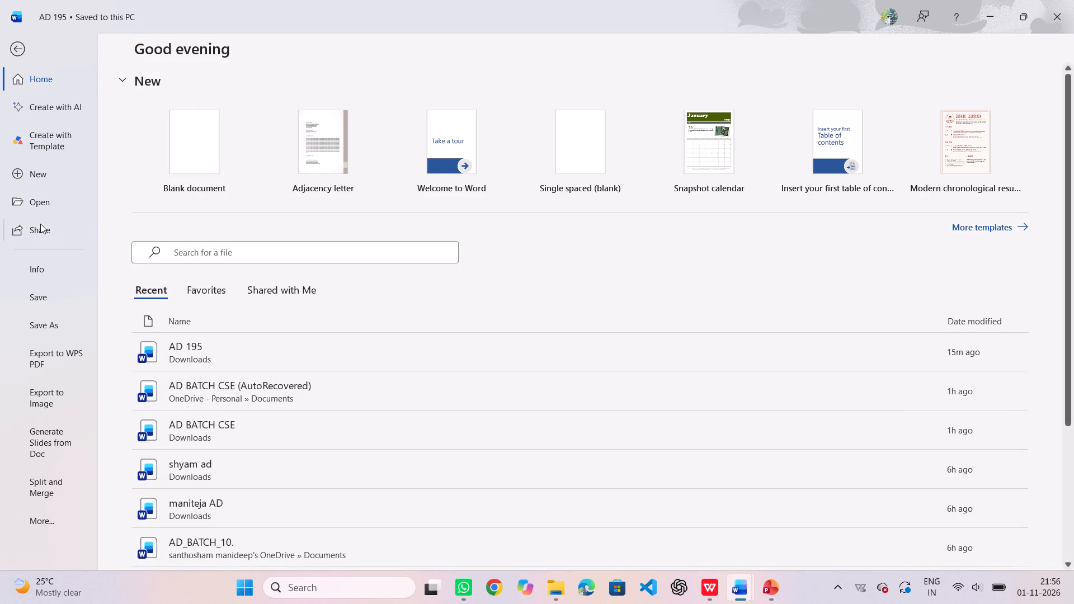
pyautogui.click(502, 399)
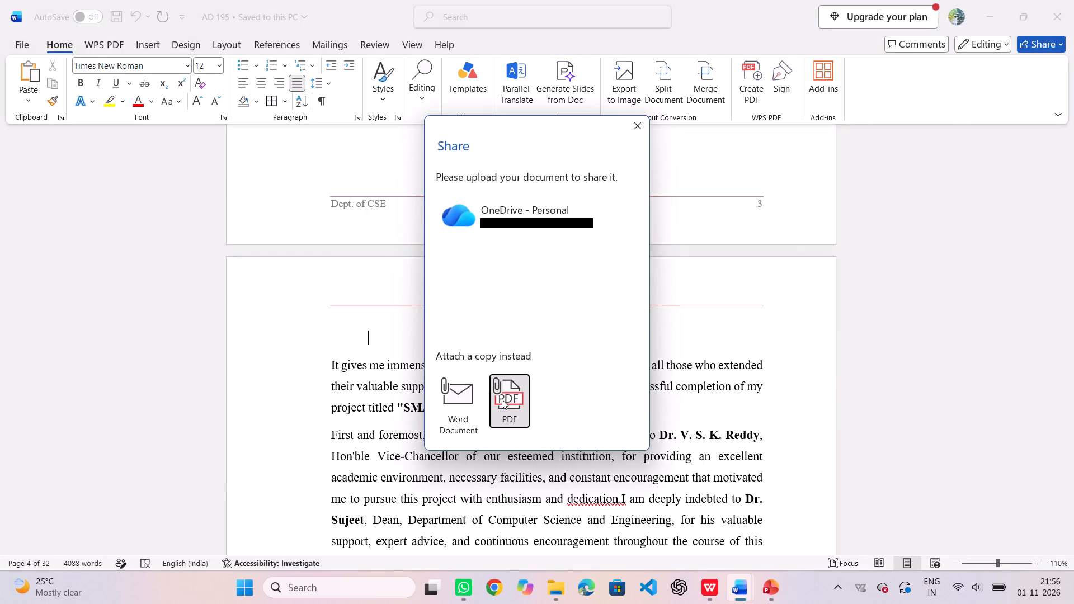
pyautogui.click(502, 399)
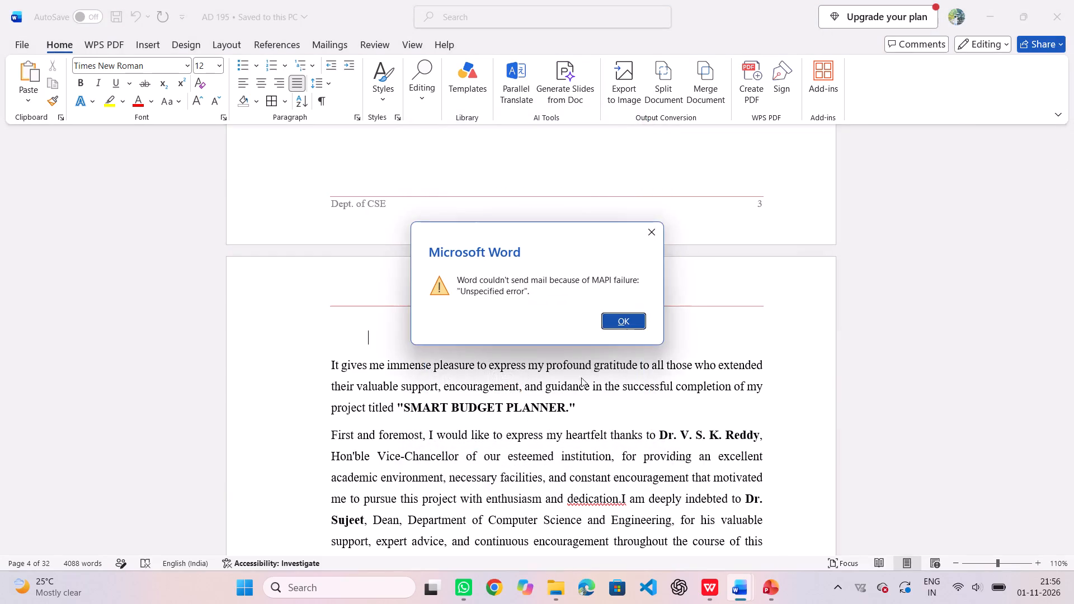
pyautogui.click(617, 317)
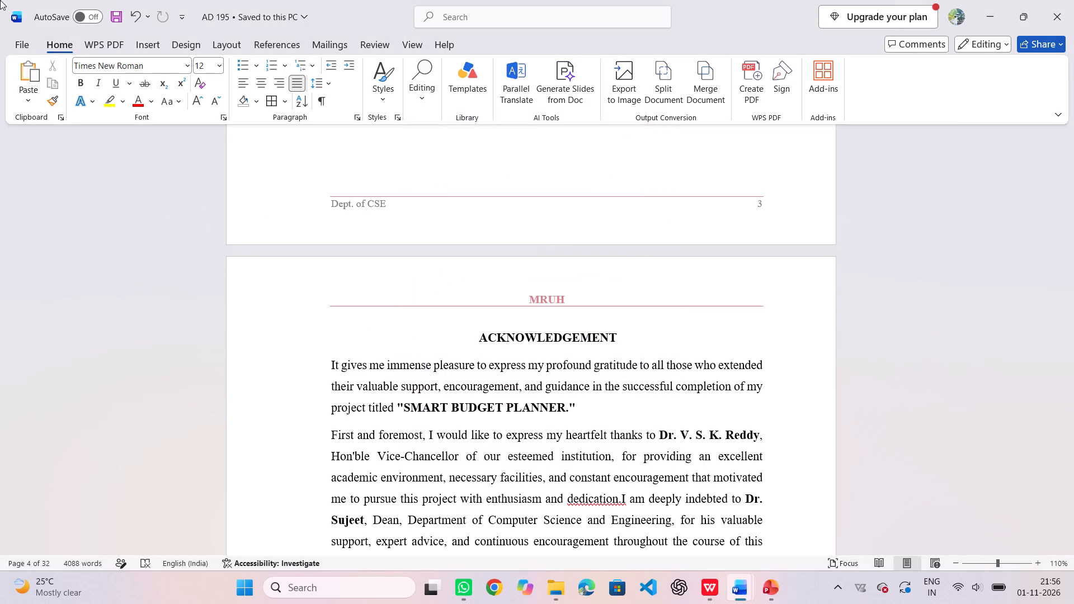
# Export the document as a PDF named "AD 195 -" in the Downloads folder.
pyautogui.click(18, 48)
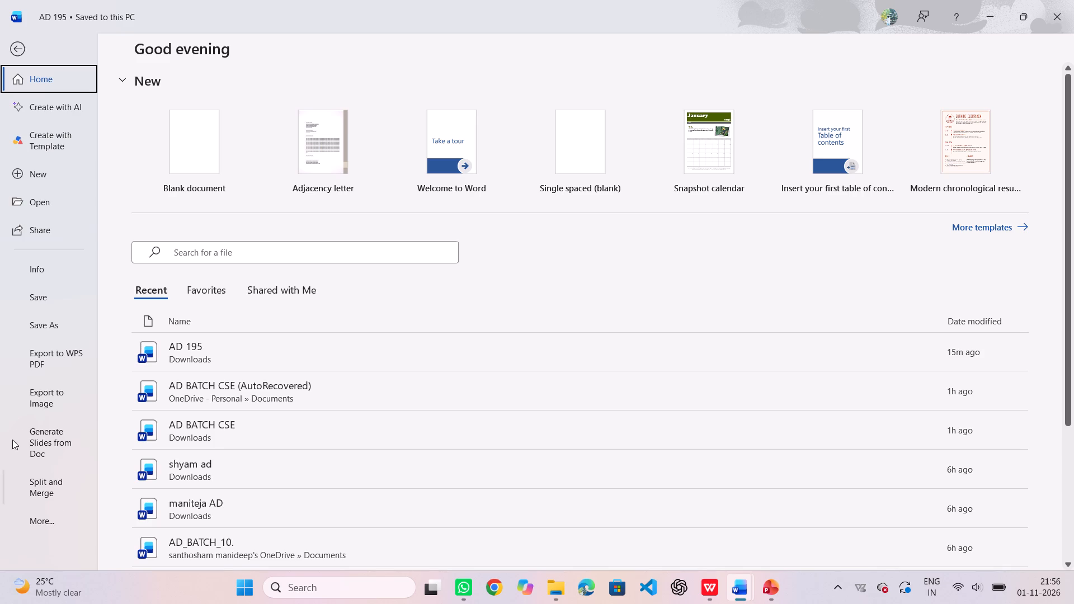
pyautogui.click(33, 521)
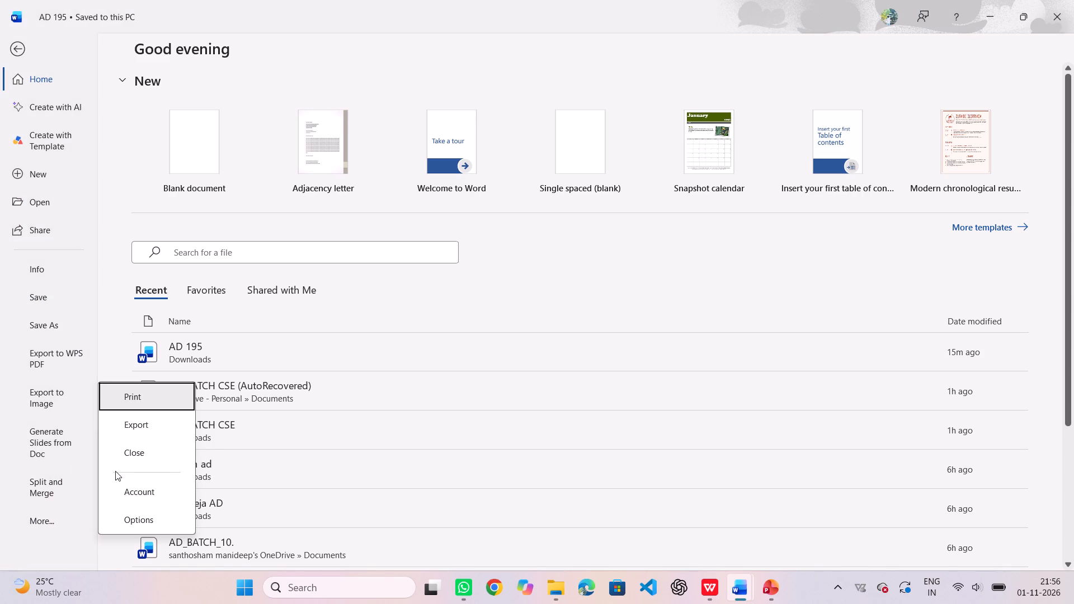
pyautogui.click(142, 433)
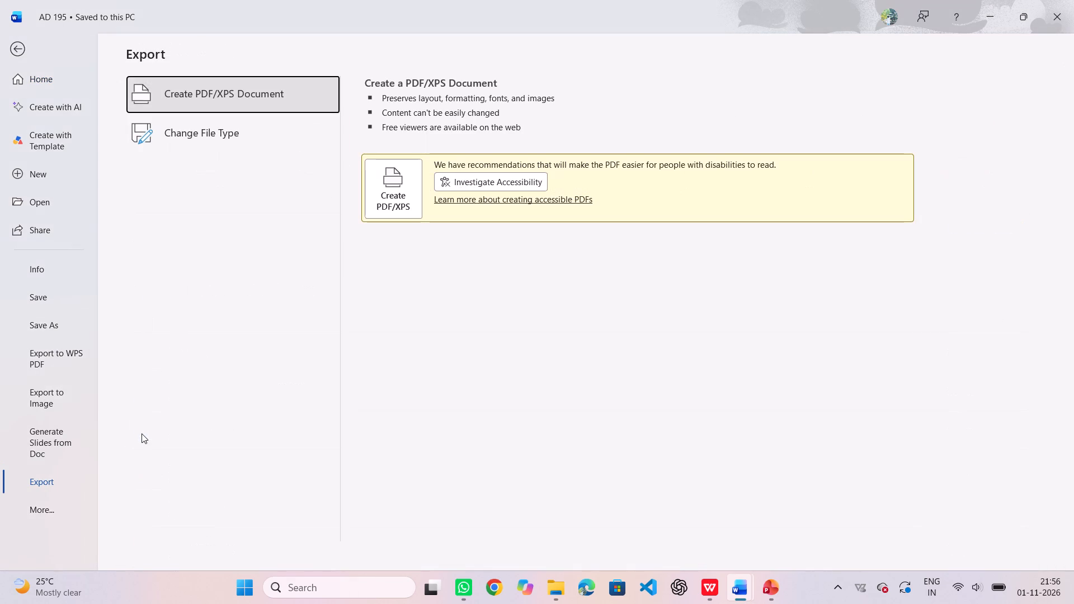
pyautogui.click(409, 197)
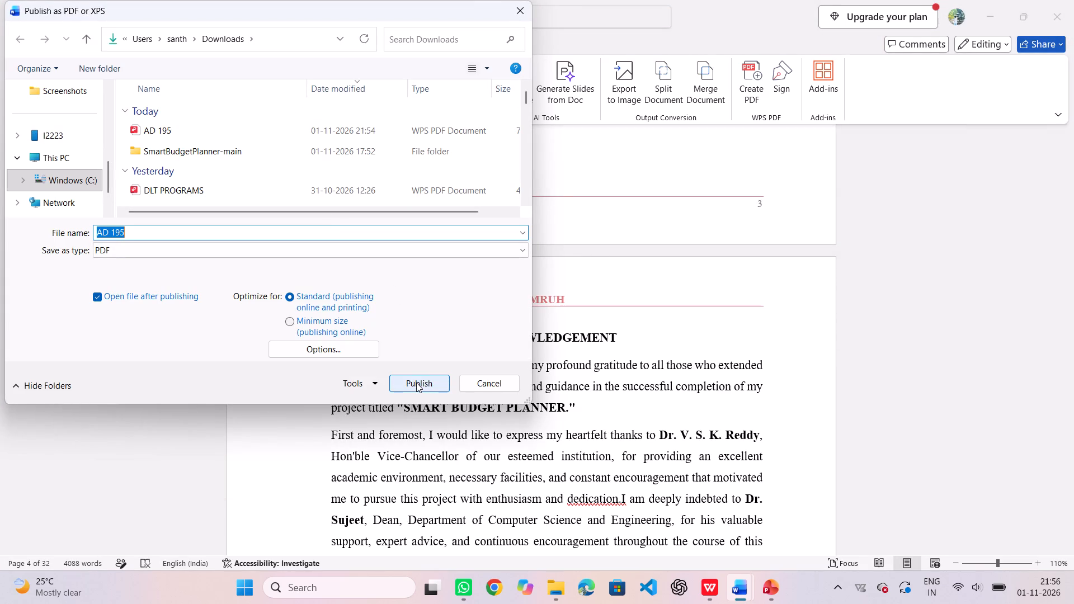
pyautogui.click(263, 230)
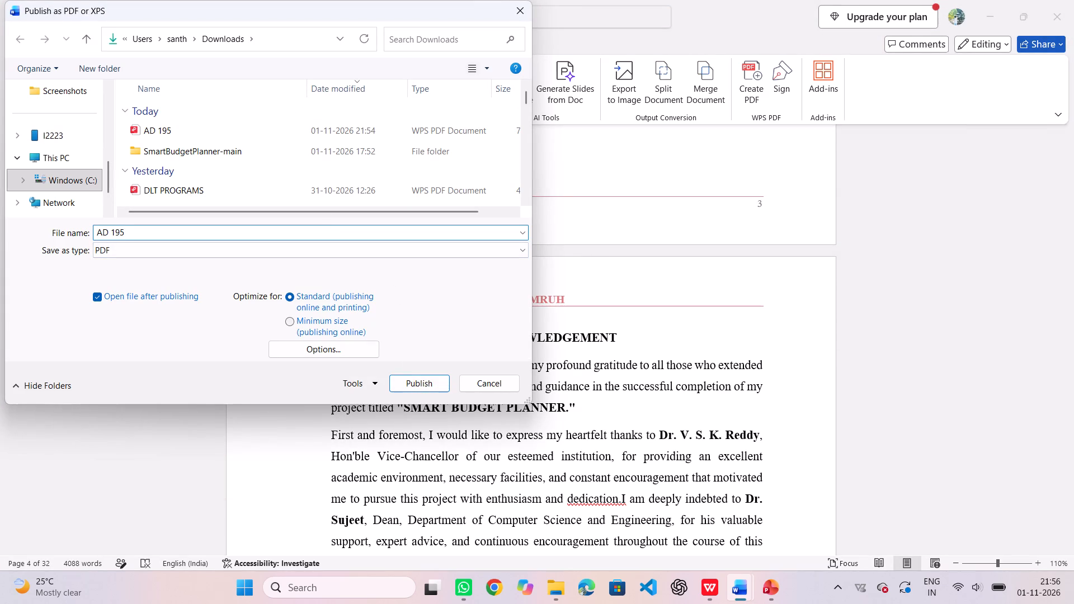
pyautogui.click(263, 230)
pyautogui.press('space')
pyautogui.press('-')
# Publish the PDF copy "AD 195 -" to the Downloads folder at standard quality.
pyautogui.click(422, 378)
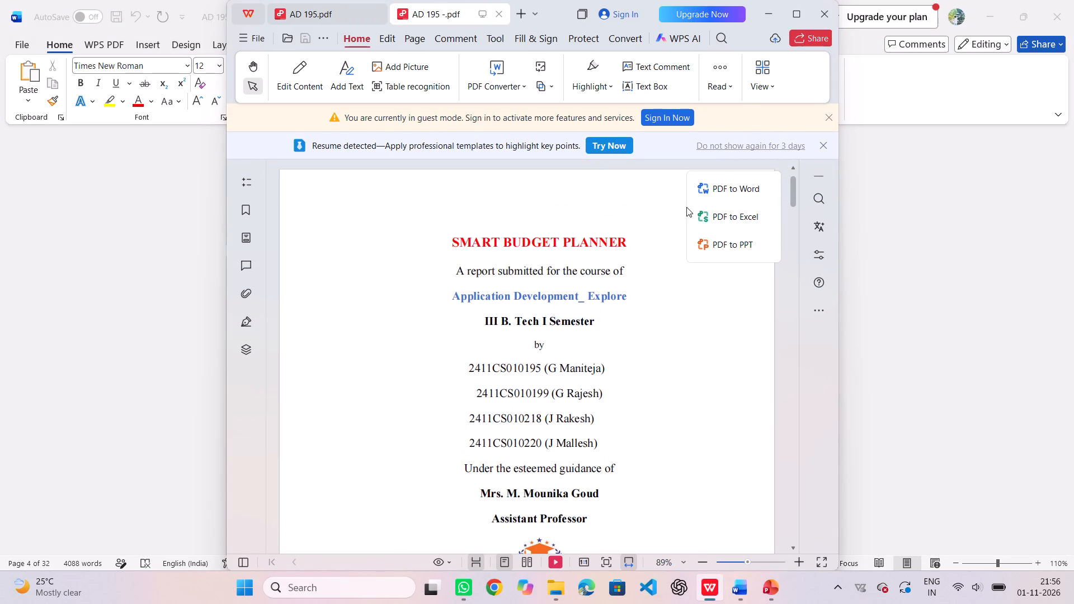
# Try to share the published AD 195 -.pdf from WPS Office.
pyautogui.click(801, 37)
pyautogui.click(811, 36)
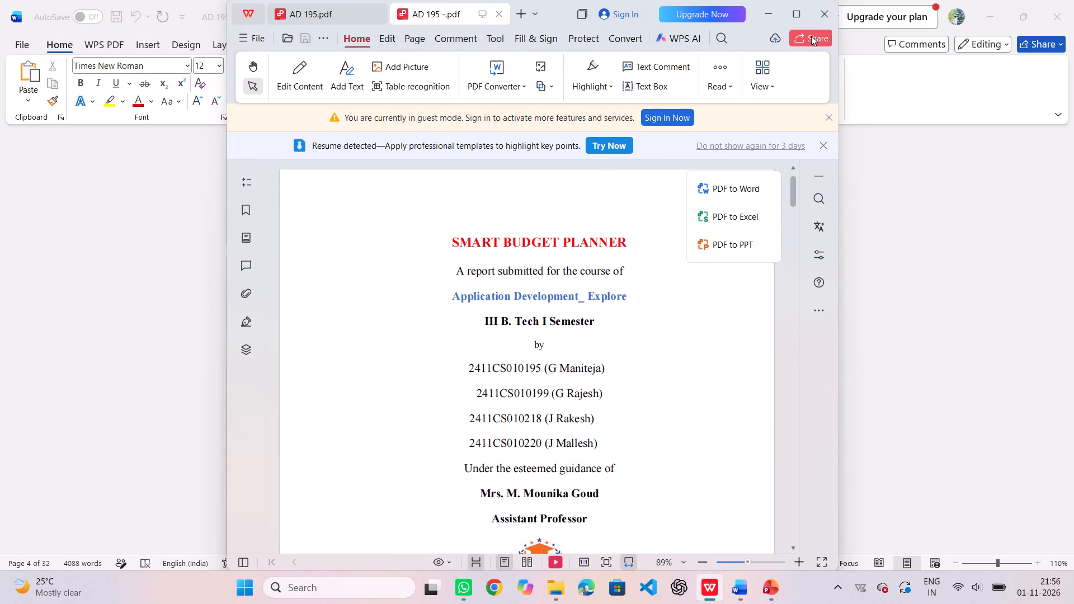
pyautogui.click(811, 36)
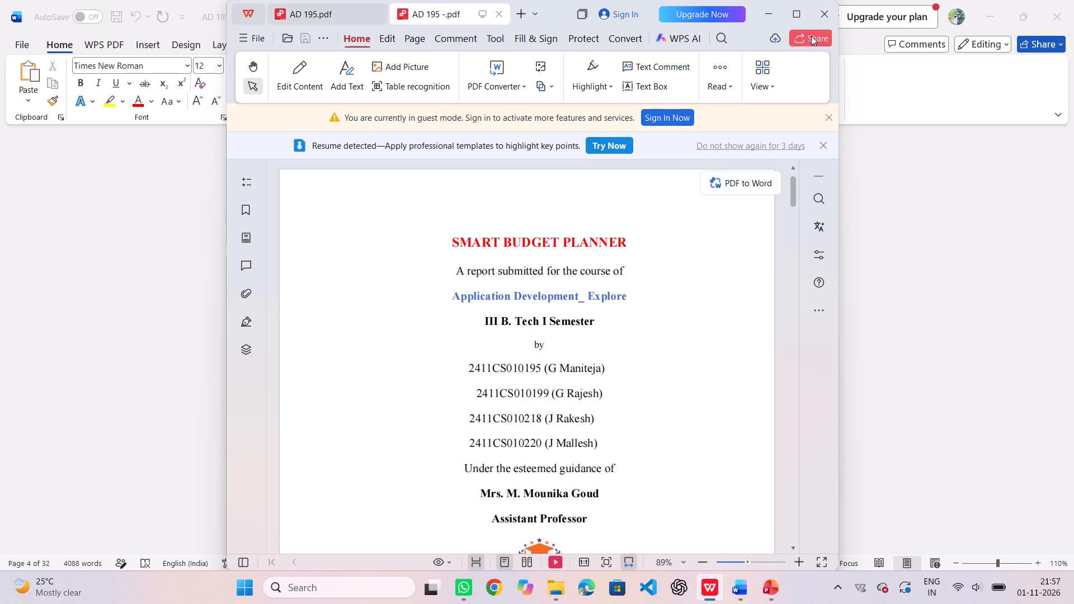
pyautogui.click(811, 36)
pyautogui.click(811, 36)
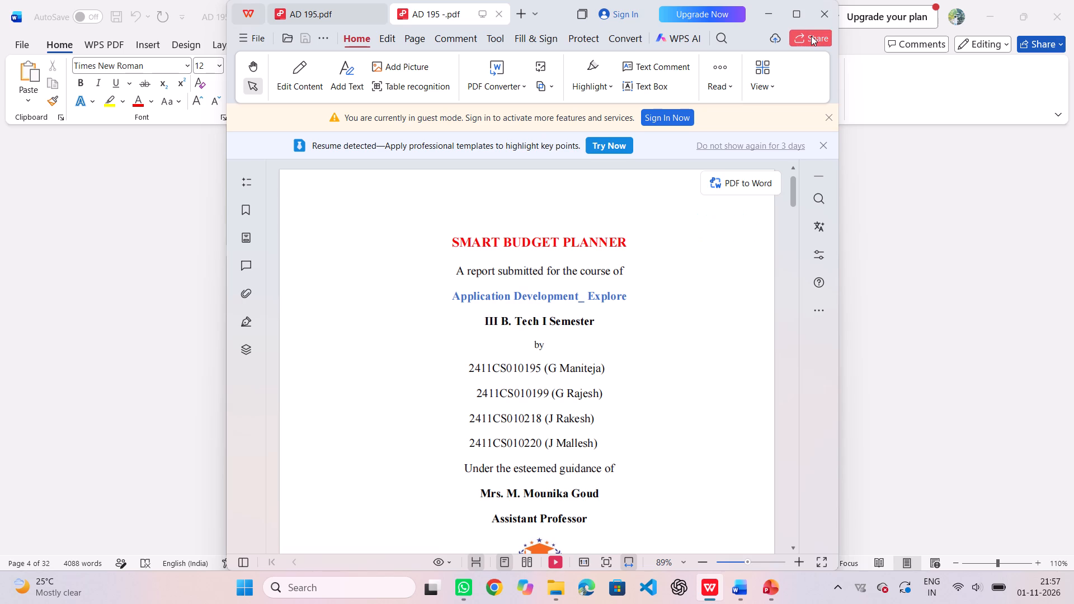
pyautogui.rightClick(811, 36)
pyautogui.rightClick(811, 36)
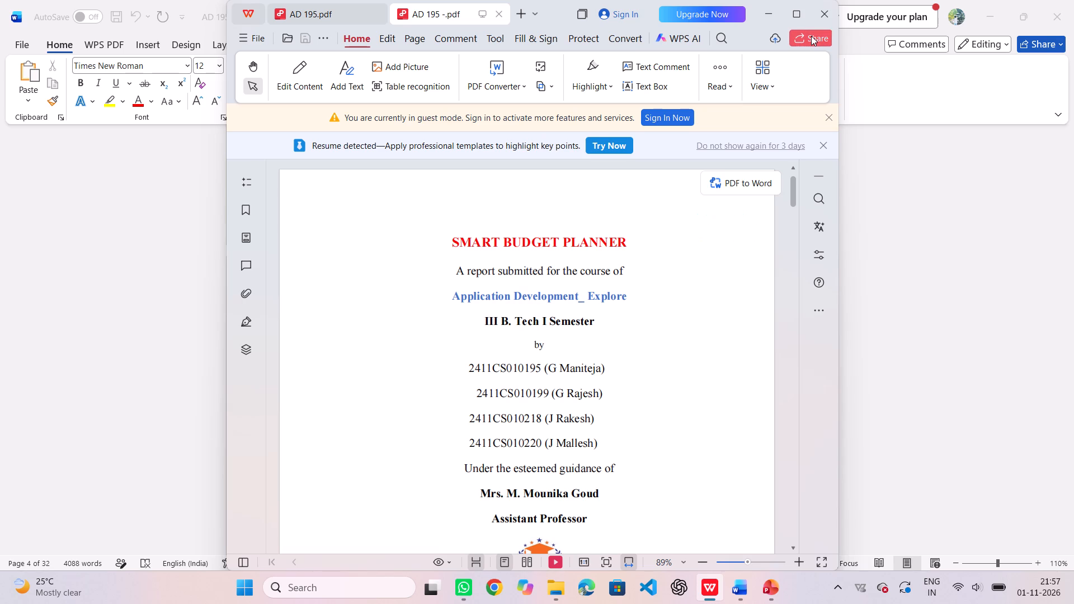
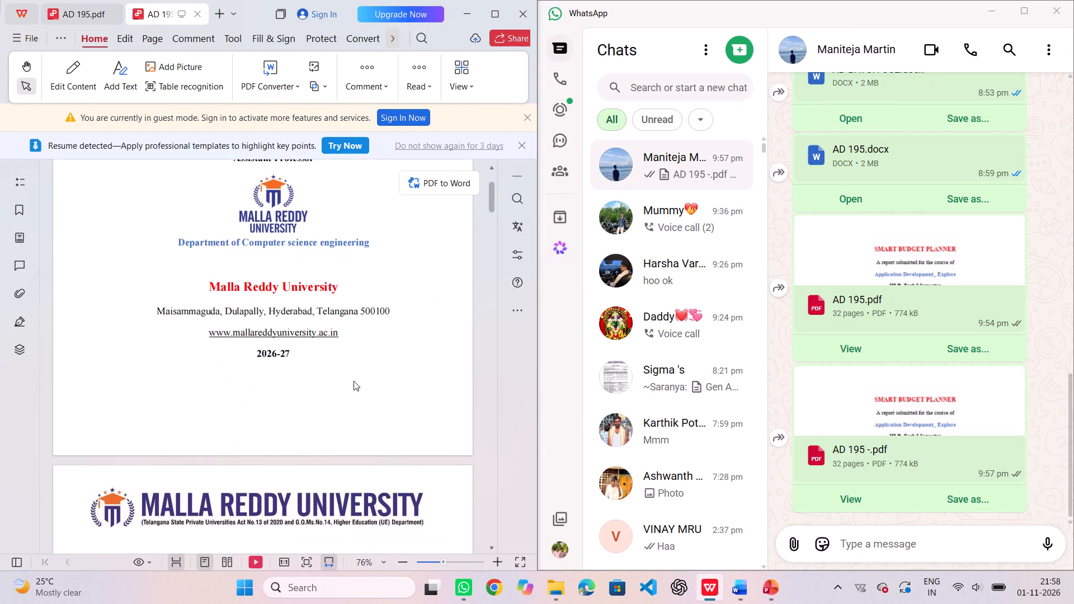
pyautogui.scroll(-4, 354, 381)
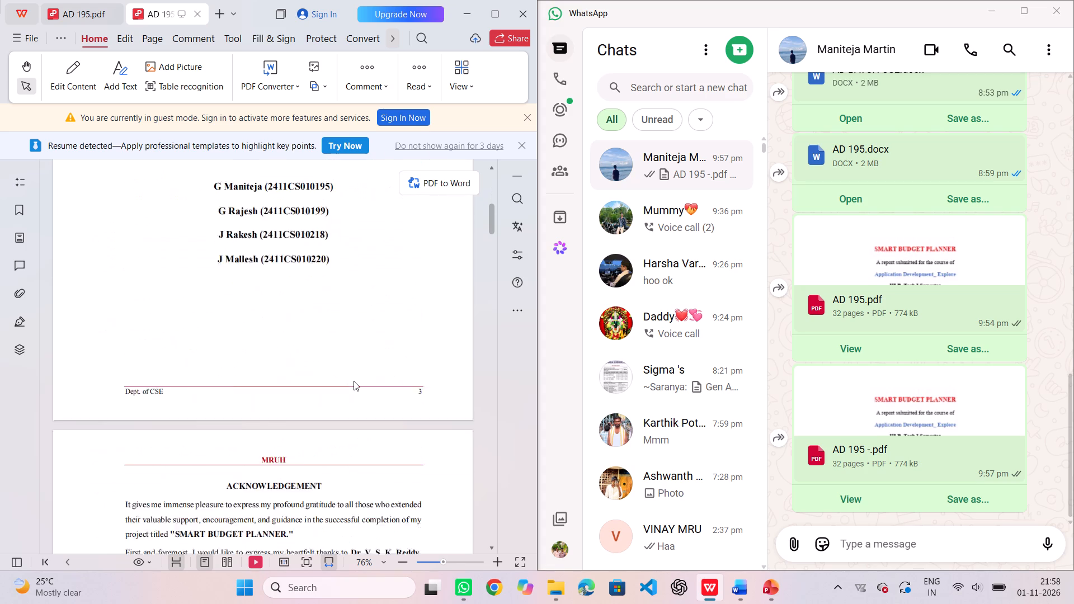
pyautogui.scroll(-5, 354, 381)
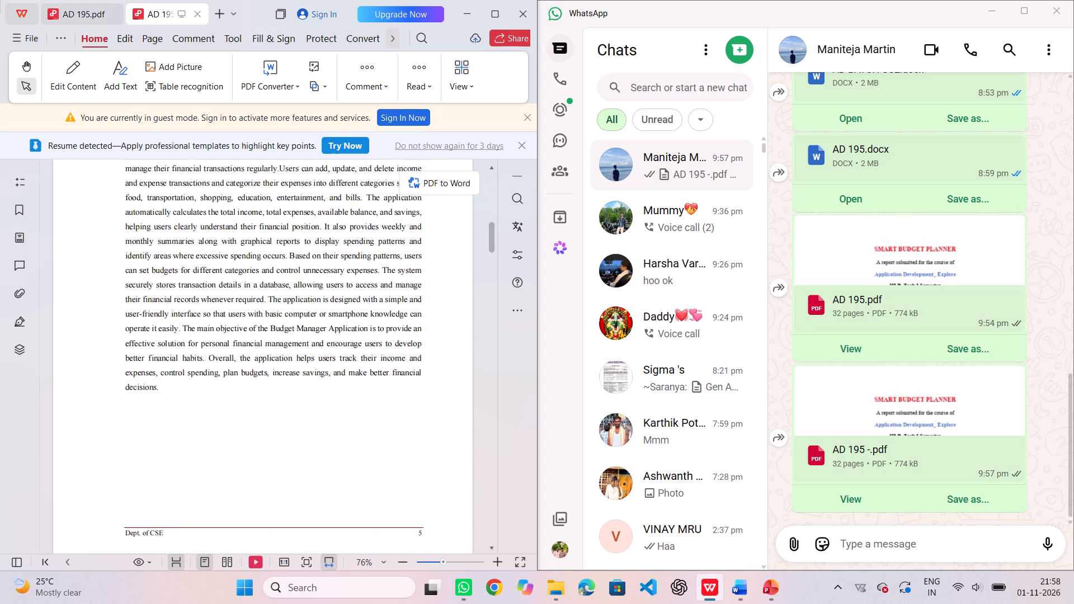
pyautogui.scroll(-6, 354, 381)
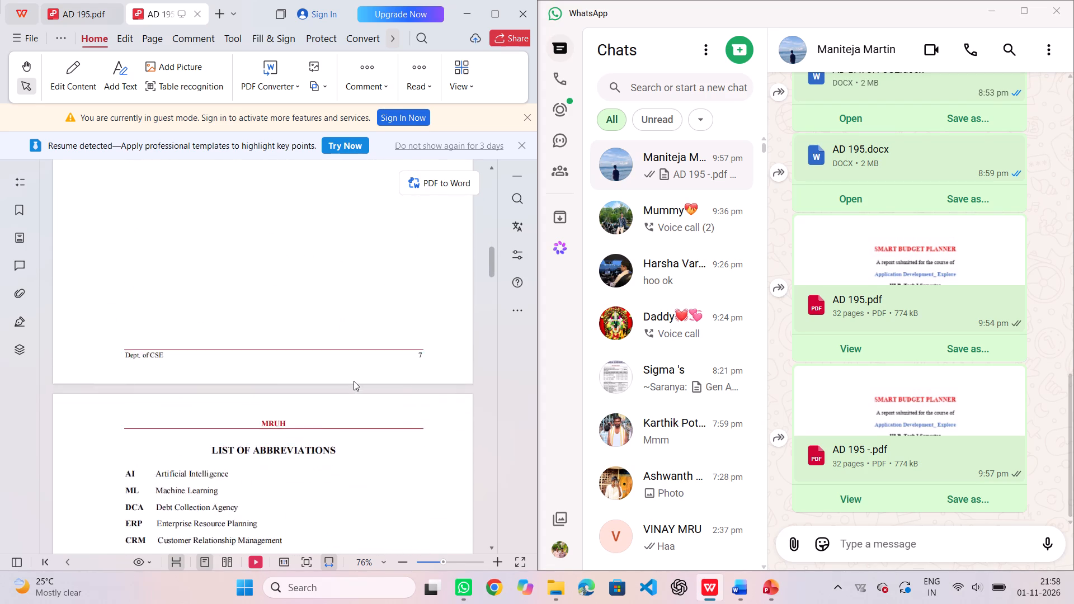
pyautogui.scroll(-6, 354, 381)
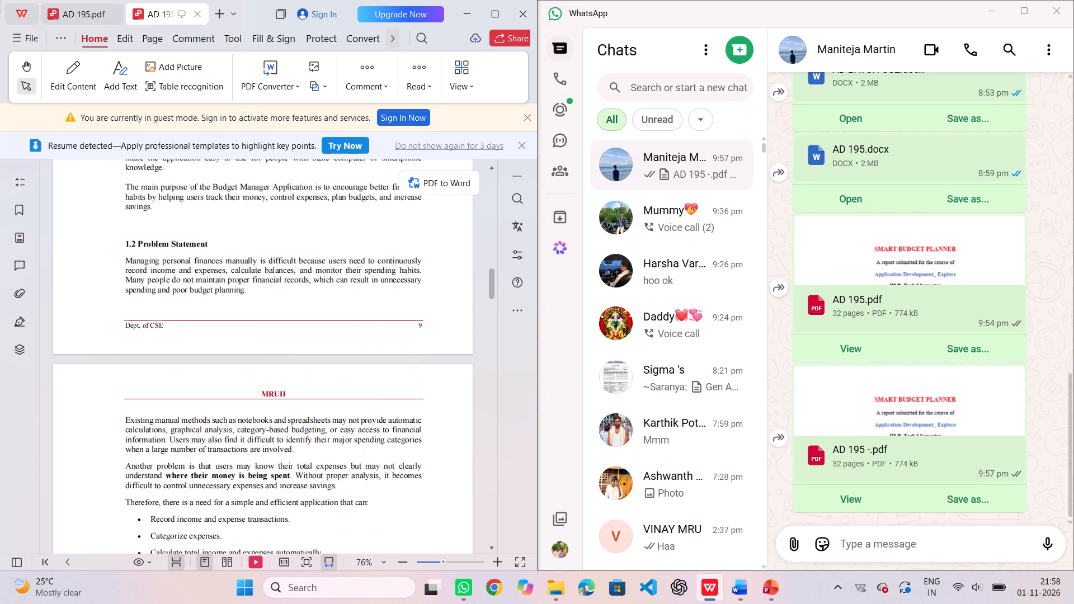
pyautogui.scroll(-5, 354, 381)
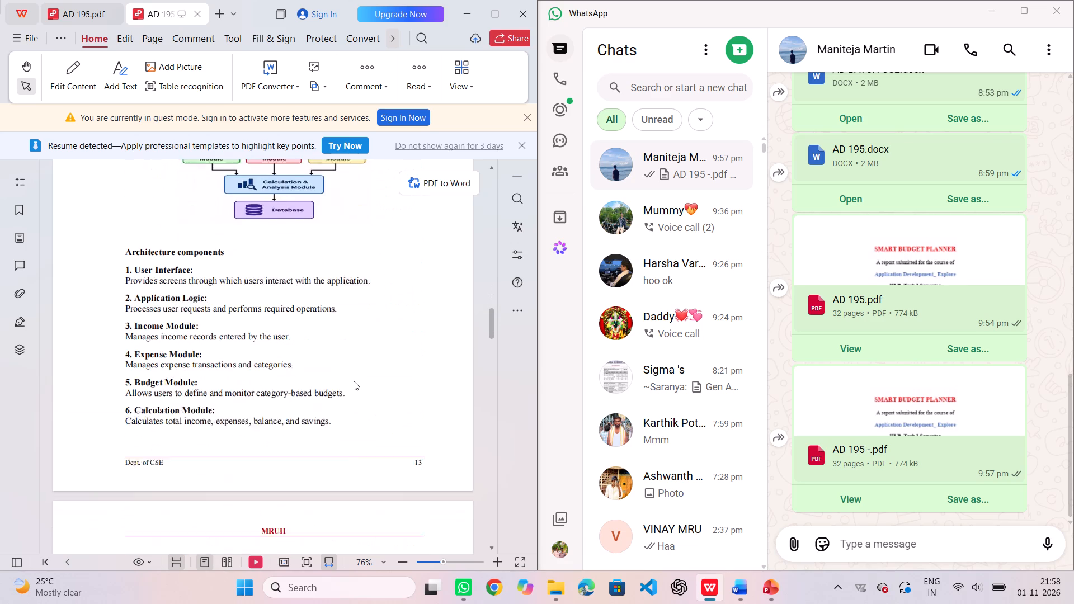
pyautogui.scroll(-3, 354, 381)
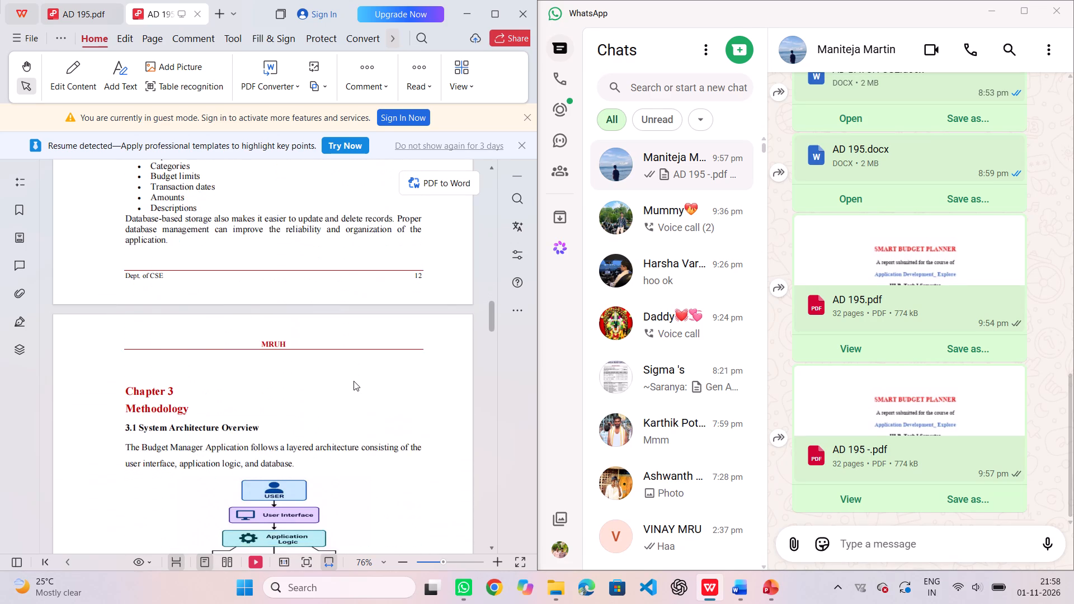
pyautogui.scroll(-1, 354, 381)
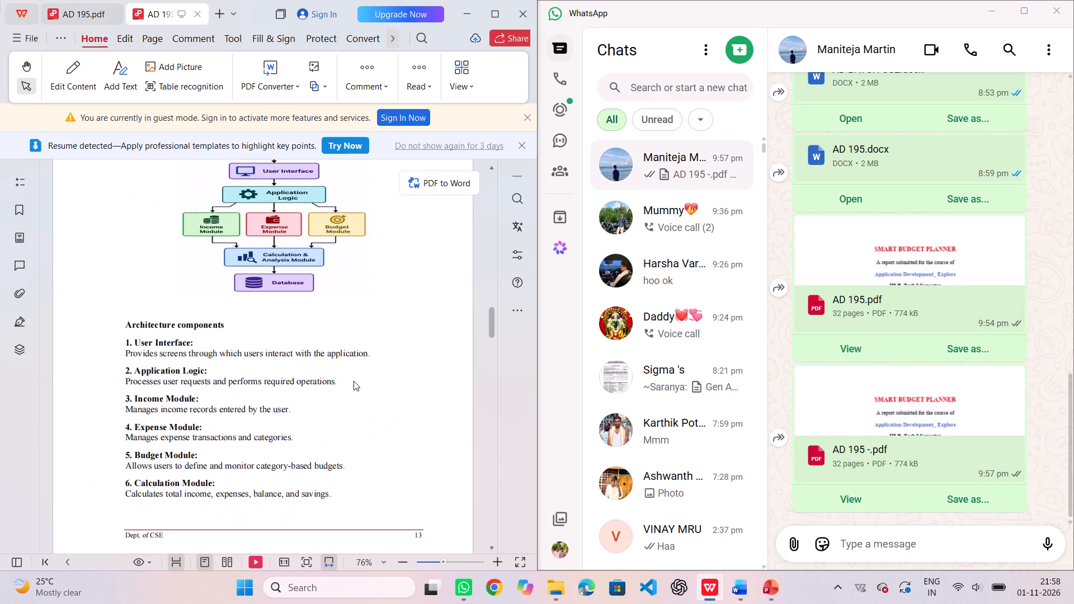
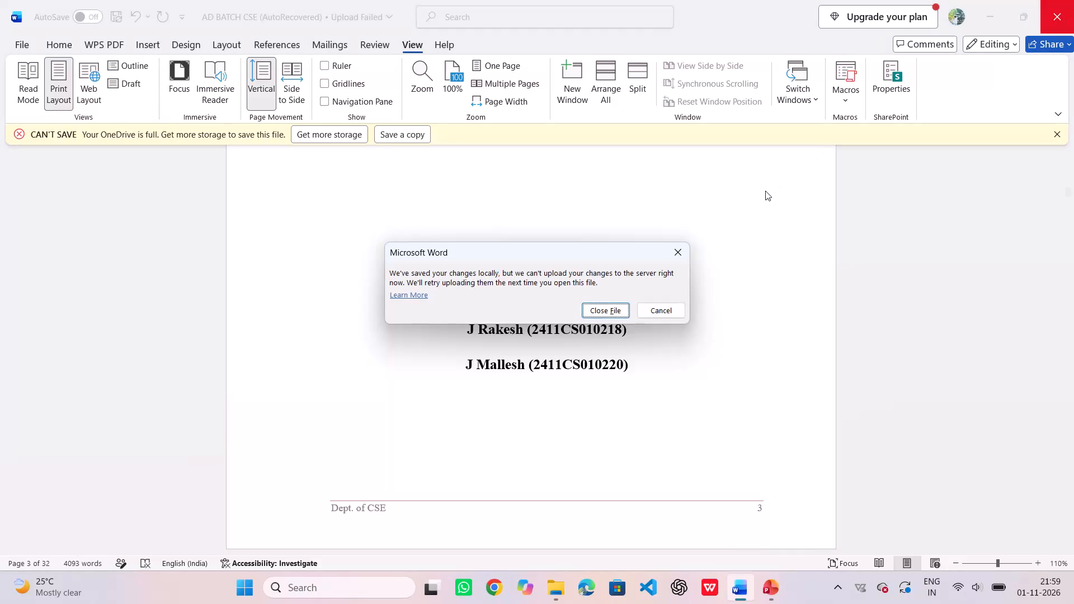
# Close the AD BATCH CSE (AutoRecovered) document with its changes kept locally.
pyautogui.click(600, 305)
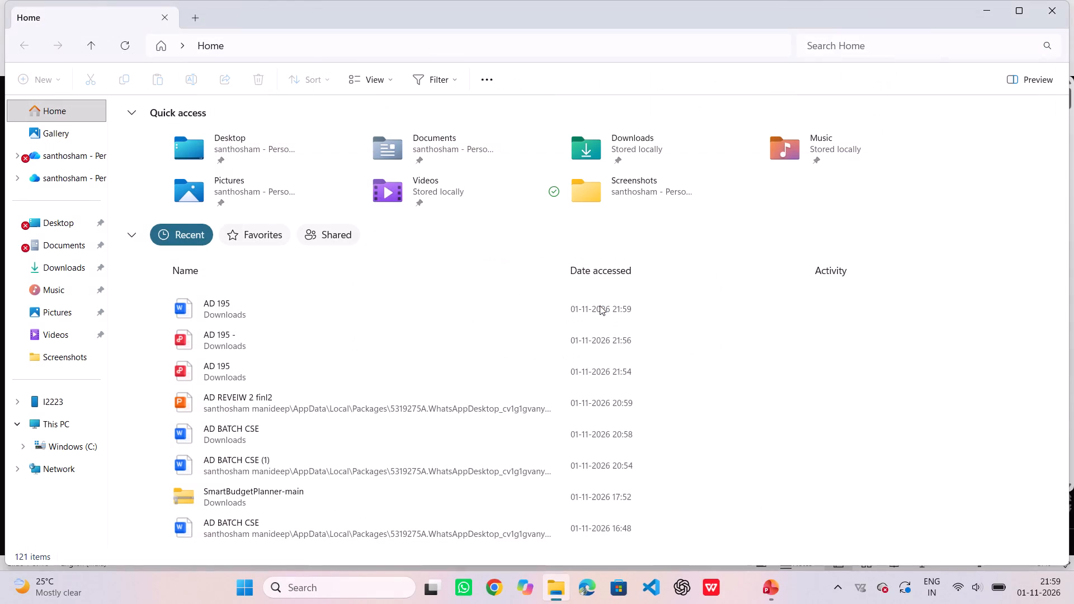
# Open the recent presentation AD REVEIW 2 finl2 from File Explorer in PowerPoint.
pyautogui.scroll(-1, 427, 321)
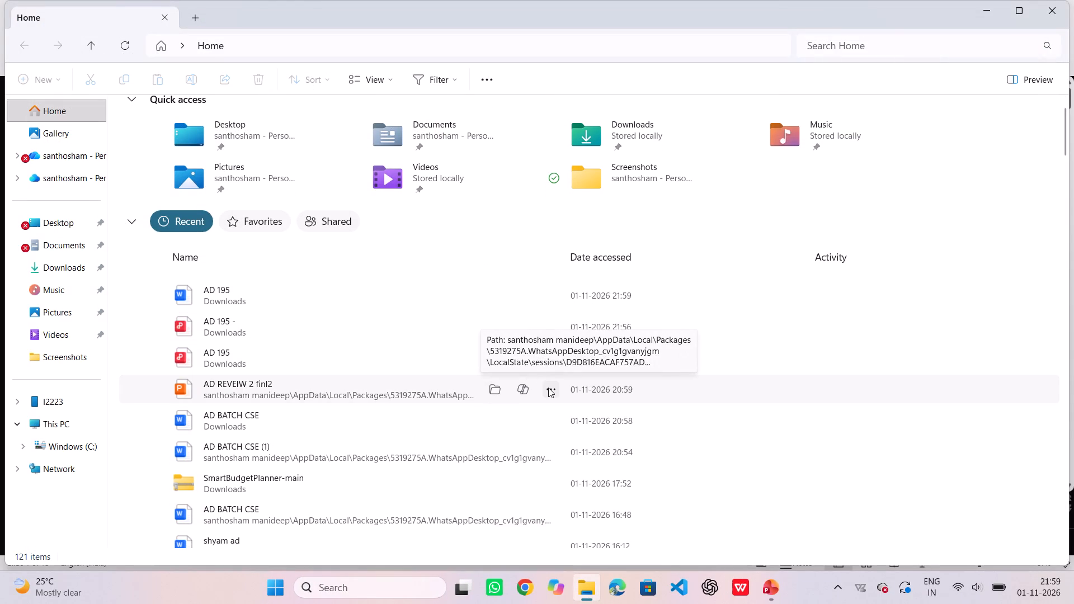
pyautogui.click(548, 388)
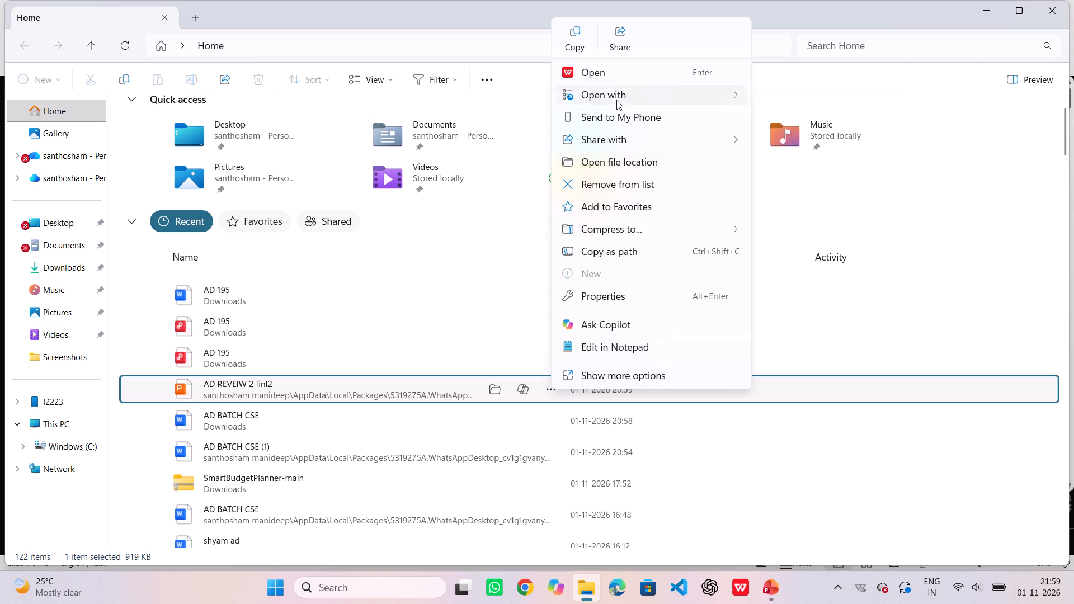
pyautogui.click(785, 93)
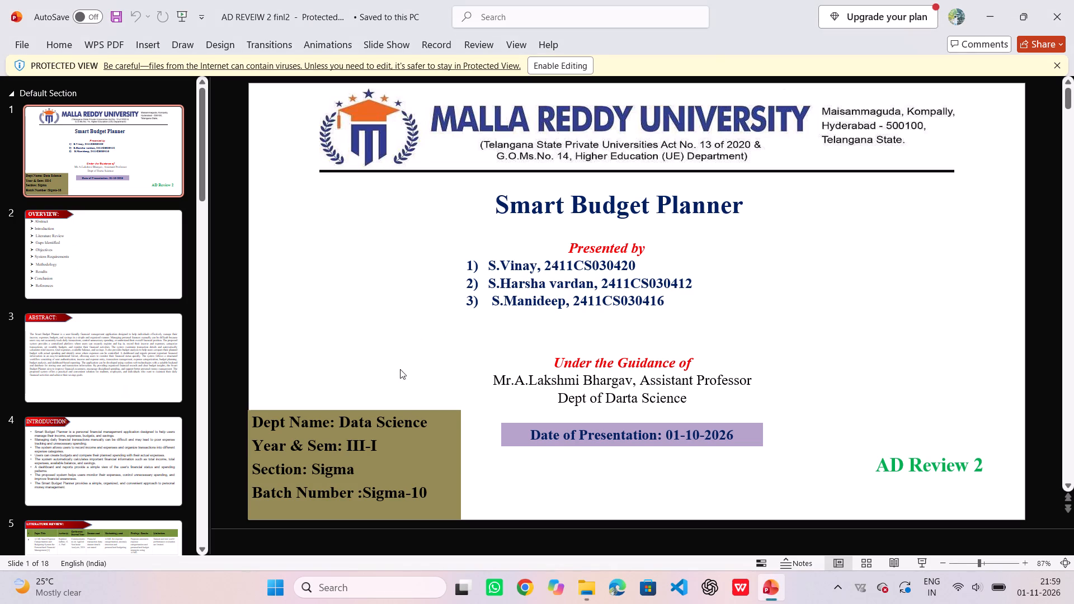
# Enable editing of the protected AD REVEIW 2 finl2 presentation in PowerPoint.
pyautogui.click(399, 445)
pyautogui.click(399, 445)
pyautogui.click(366, 422)
pyautogui.click(583, 63)
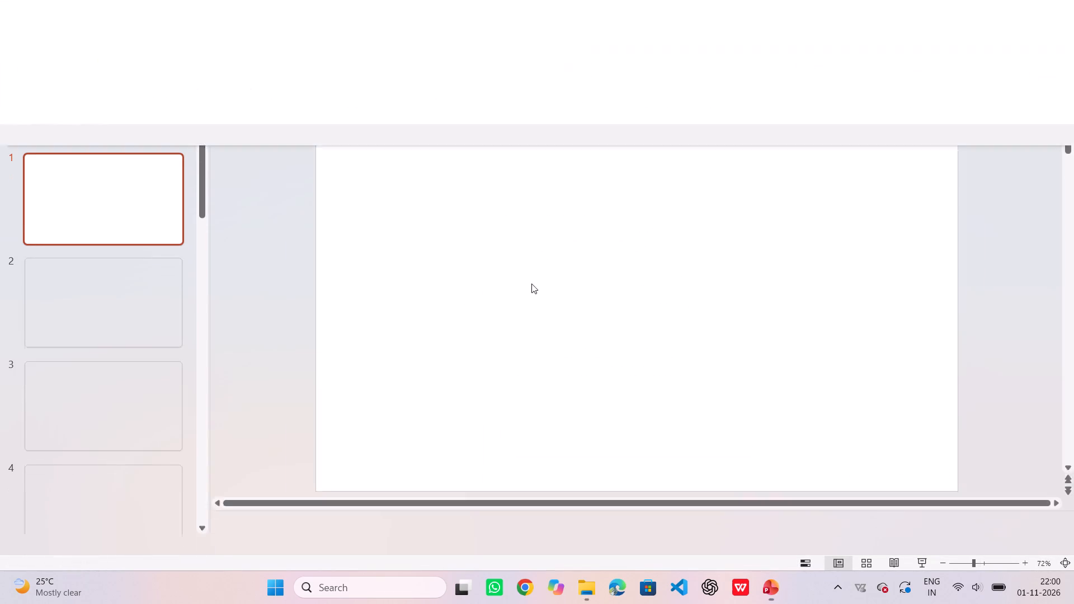
# Delete the text box with department, year, section and batch number from the title slide.
pyautogui.click(402, 443)
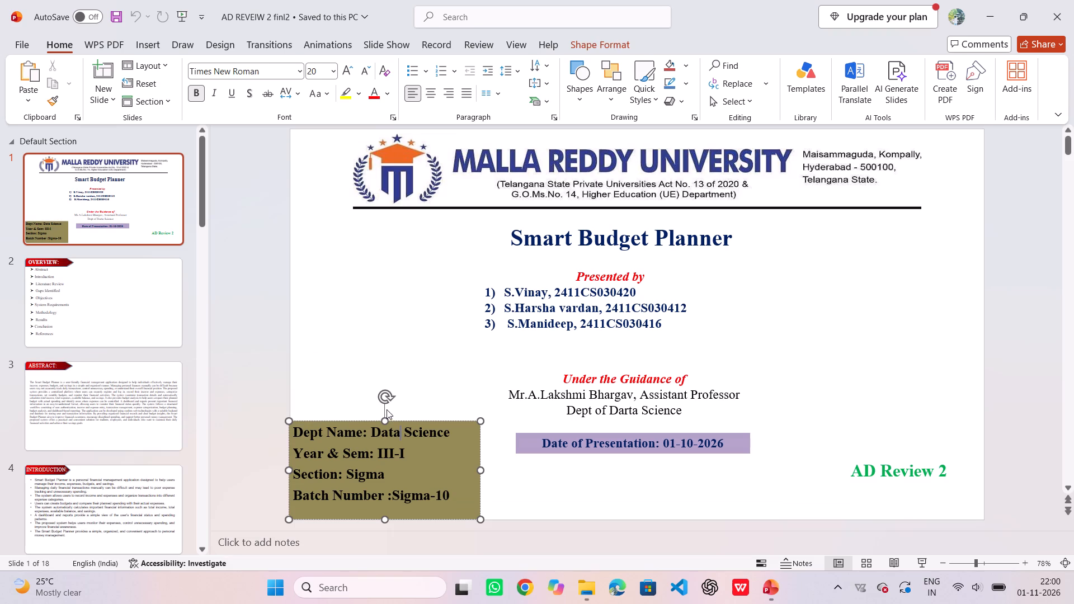
pyautogui.moveTo(398, 419); pyautogui.dragTo(393, 388)
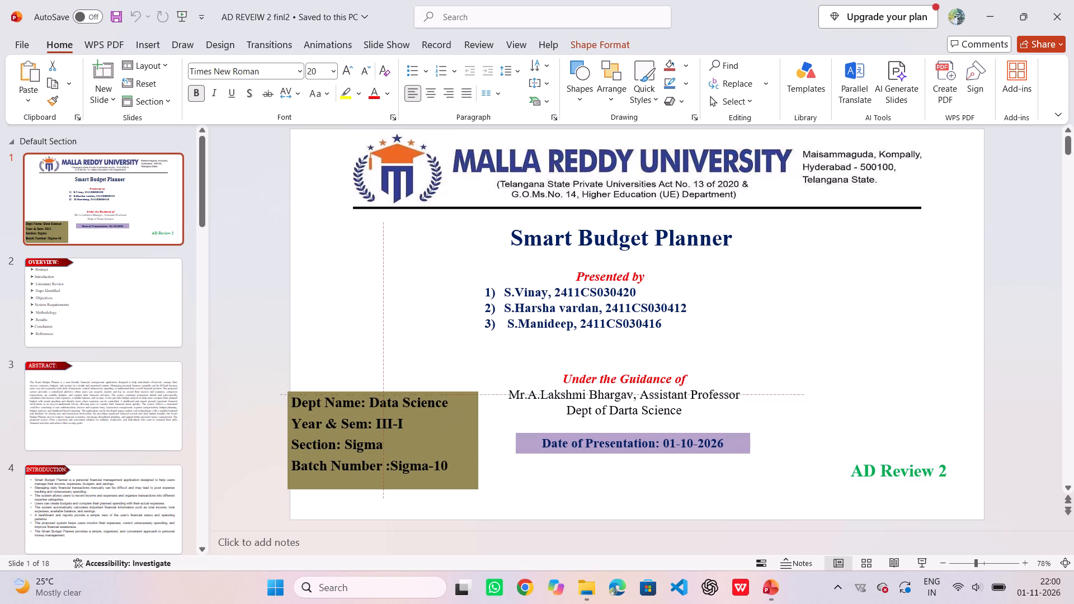
pyautogui.moveTo(393, 388); pyautogui.dragTo(393, 388)
pyautogui.press('BackSpace')
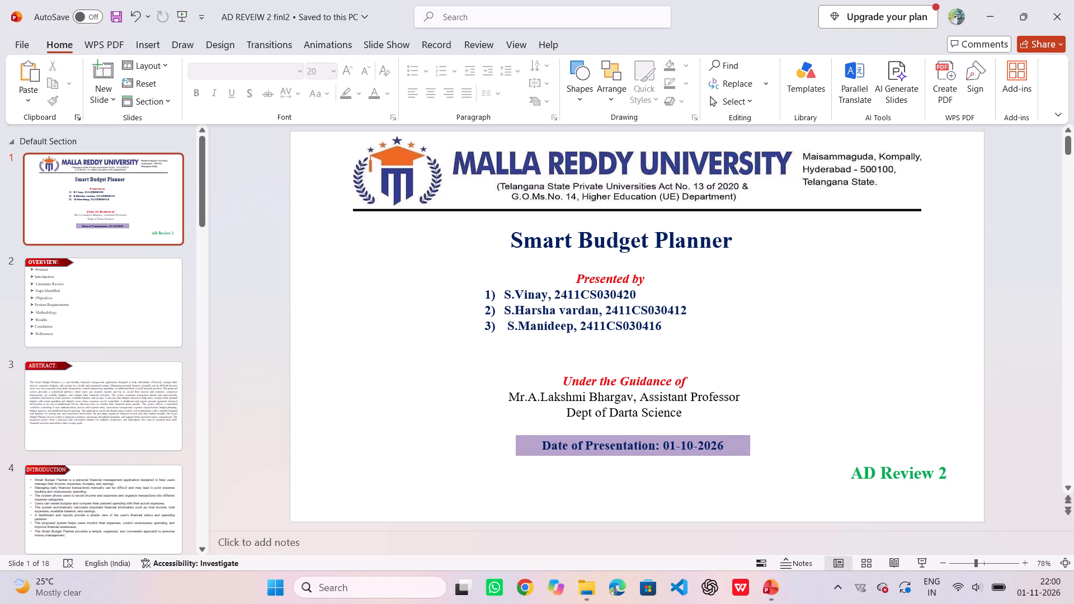
# Delete the Date of Presentation box from the title slide.
pyautogui.click(553, 438)
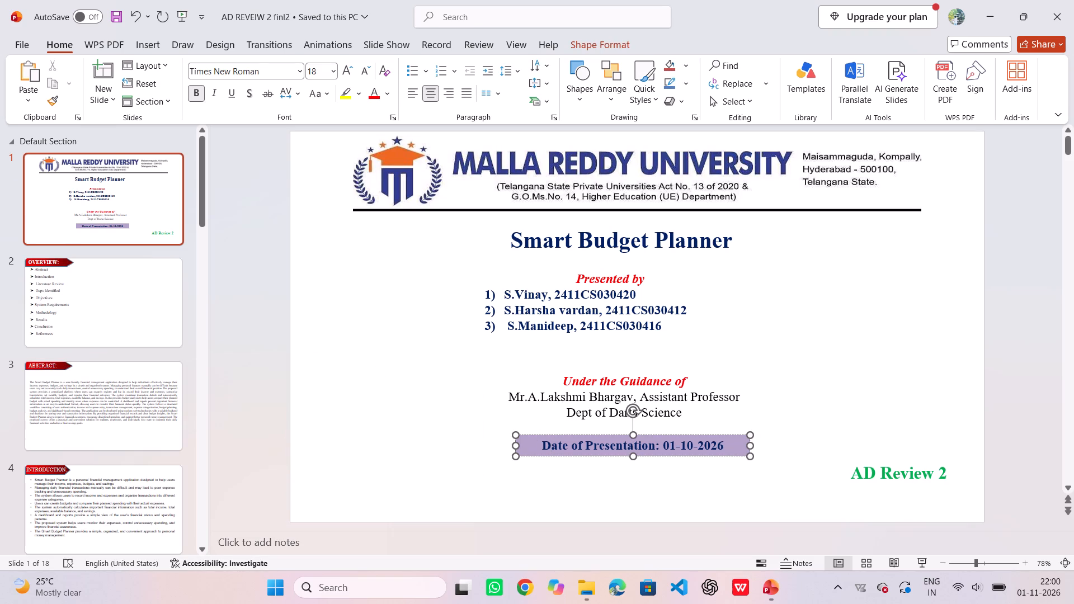
pyautogui.moveTo(576, 436); pyautogui.dragTo(519, 431)
pyautogui.press('BackSpace')
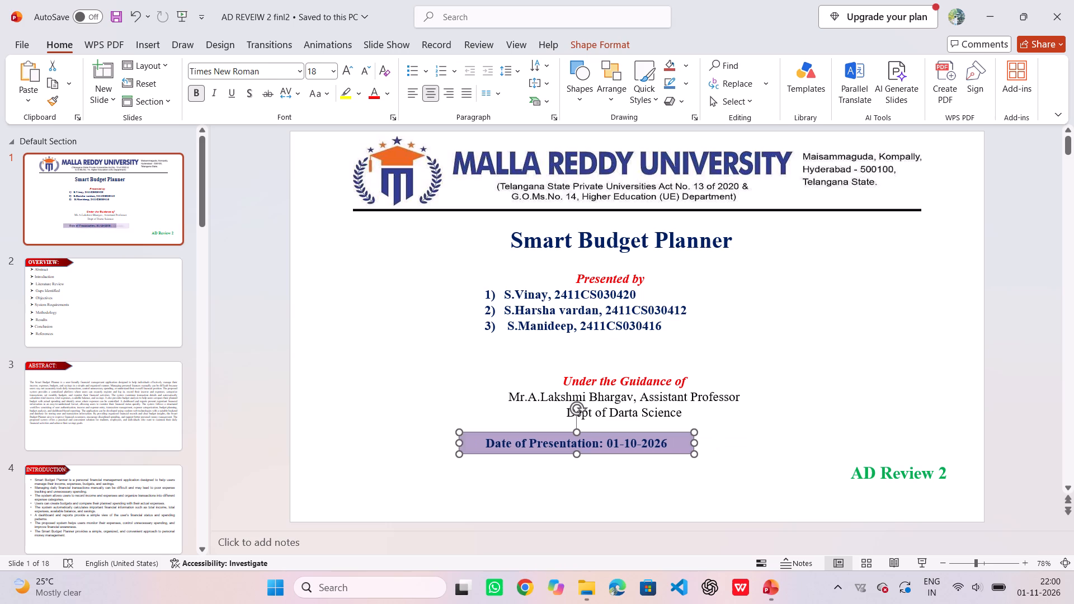
# Replace the third entry under Presented by with the new team member's name and roll number in parentheses.
pyautogui.click(669, 325)
pyautogui.press('BackSpace')
pyautogui.press('BackSpace')
pyautogui.press('BackSpace')
pyautogui.press('BackSpace')
pyautogui.press('BackSpace')
pyautogui.press('BackSpace')
pyautogui.press('BackSpace')
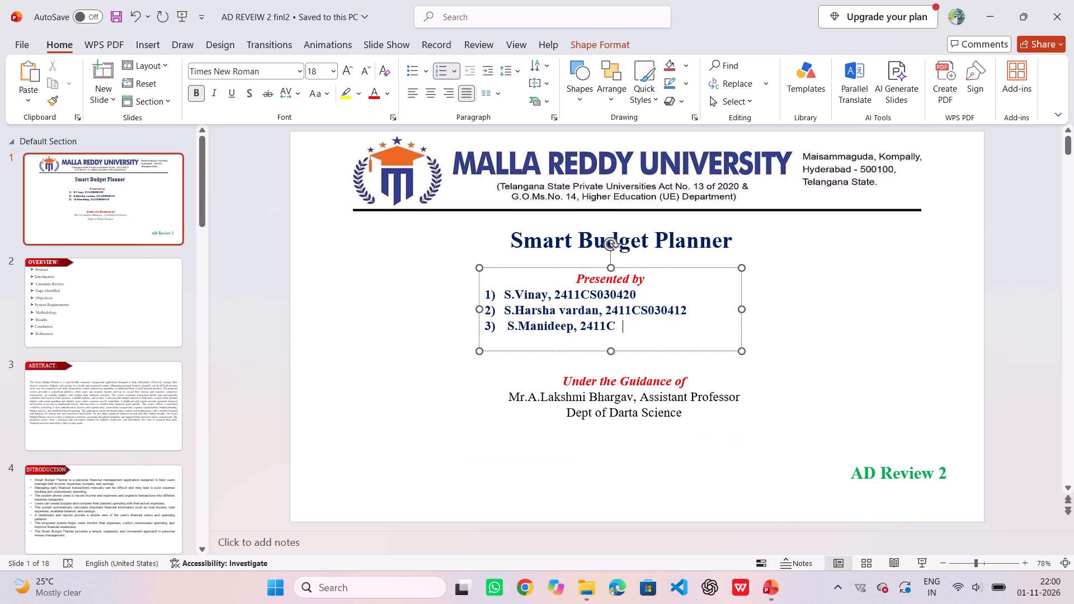
pyautogui.press('BackSpace')
pyautogui.press('BackSpace')
pyautogui.press('BackSpace')
pyautogui.press('BackSpace')
pyautogui.press('BackSpace')
pyautogui.press('BackSpace')
pyautogui.press('BackSpace')
pyautogui.press('BackSpace')
pyautogui.press('BackSpace')
pyautogui.press('BackSpace')
pyautogui.press('BackSpace')
pyautogui.press('BackSpace')
pyautogui.press('BackSpace')
pyautogui.press('BackSpace')
pyautogui.press('BackSpace')
pyautogui.press('BackSpace')
pyautogui.press('BackSpace')
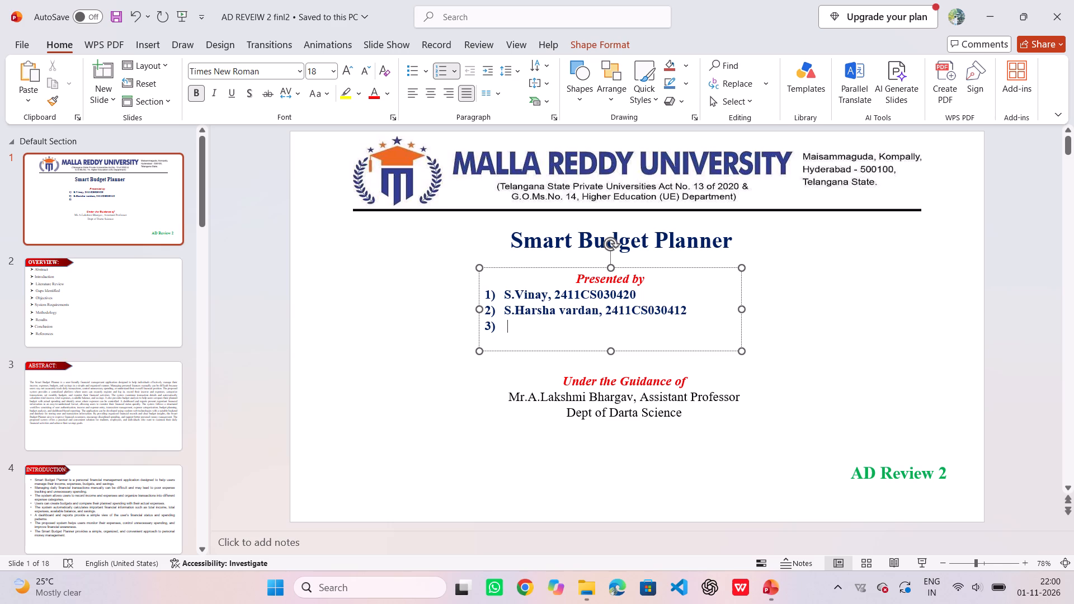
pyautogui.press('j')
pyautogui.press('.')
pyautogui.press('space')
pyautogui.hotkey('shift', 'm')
pyautogui.press('BackSpace')
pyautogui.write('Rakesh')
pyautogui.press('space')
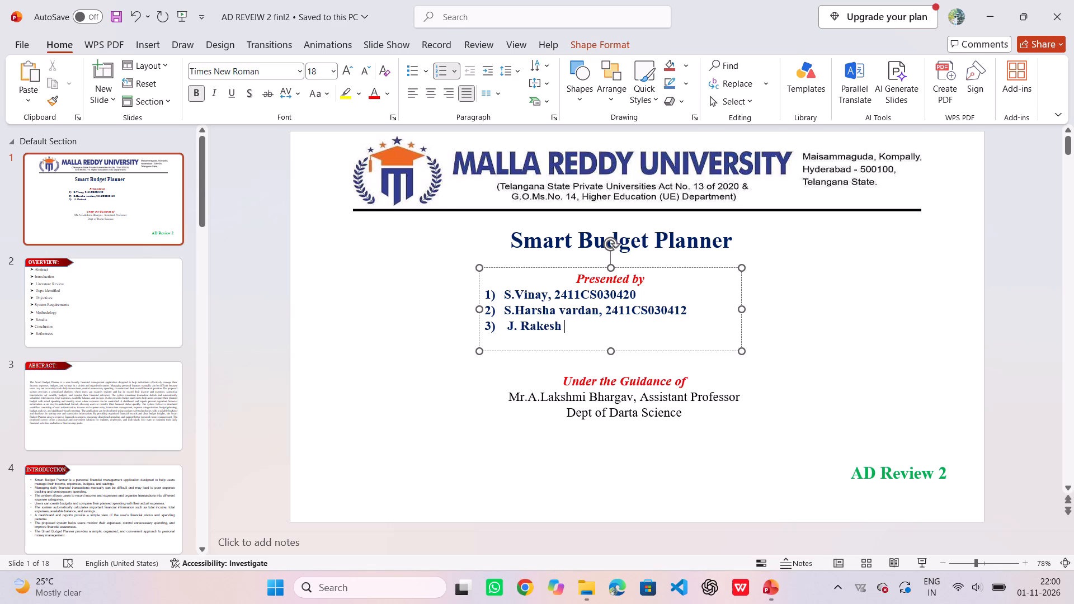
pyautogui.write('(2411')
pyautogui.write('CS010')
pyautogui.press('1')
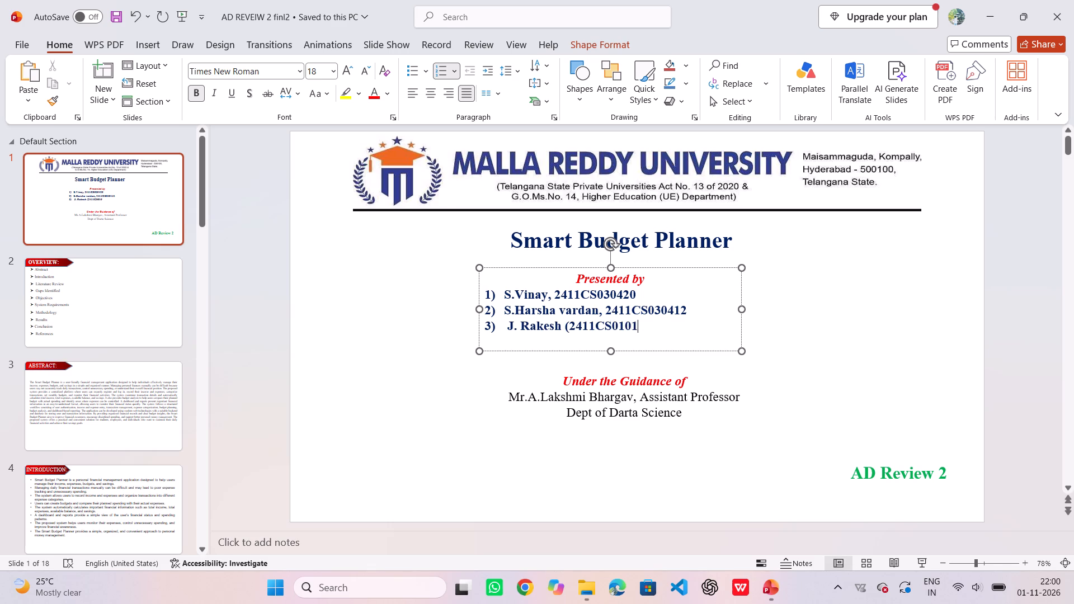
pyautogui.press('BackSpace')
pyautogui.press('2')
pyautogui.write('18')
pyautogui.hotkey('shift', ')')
# Add a fourth entry to the Presented by list with another team member's name and roll number in parentheses.
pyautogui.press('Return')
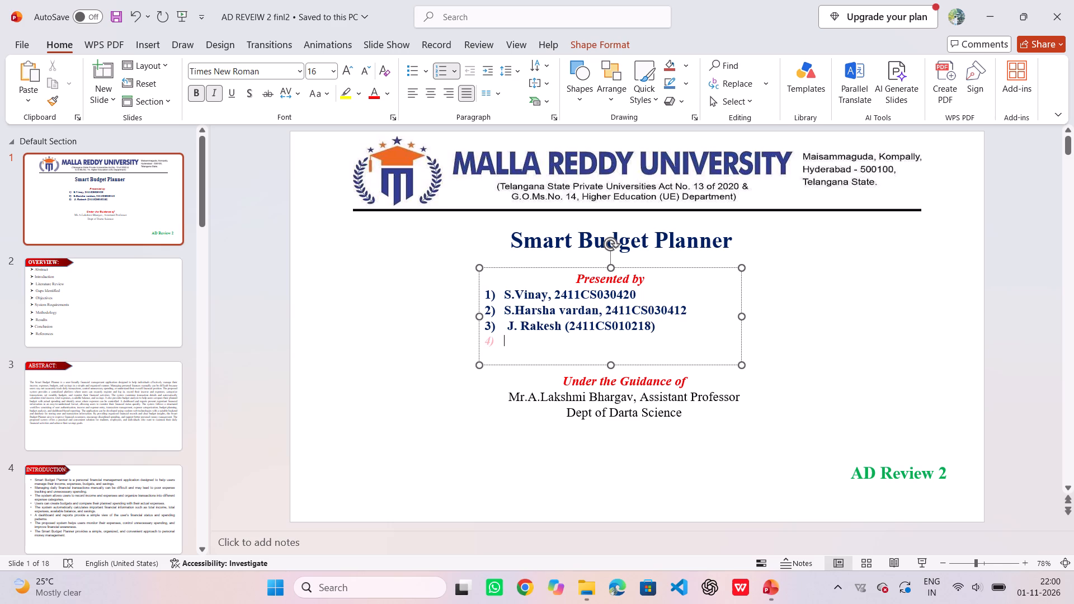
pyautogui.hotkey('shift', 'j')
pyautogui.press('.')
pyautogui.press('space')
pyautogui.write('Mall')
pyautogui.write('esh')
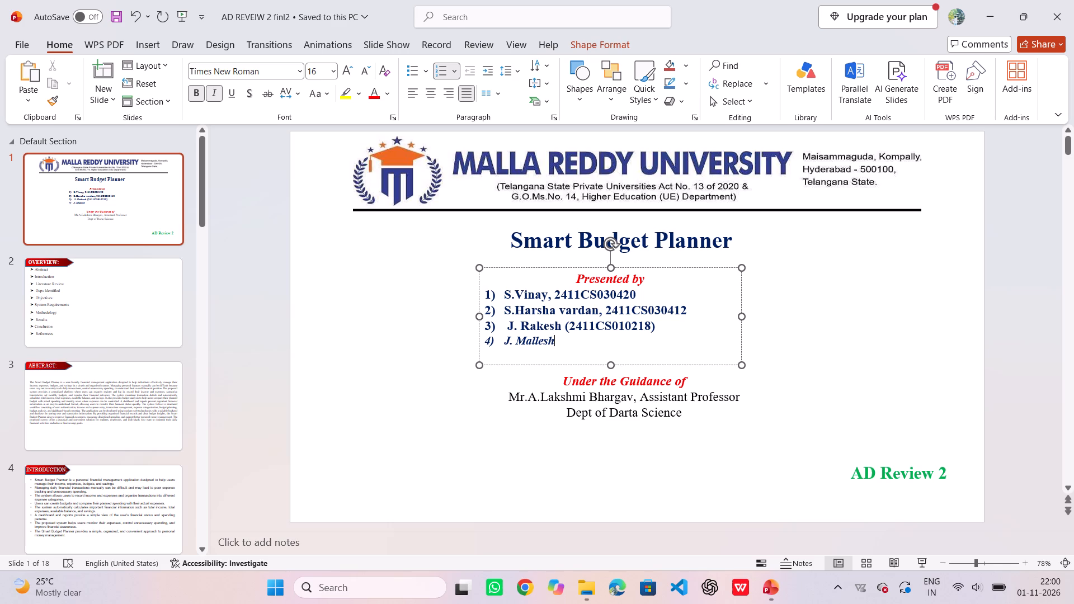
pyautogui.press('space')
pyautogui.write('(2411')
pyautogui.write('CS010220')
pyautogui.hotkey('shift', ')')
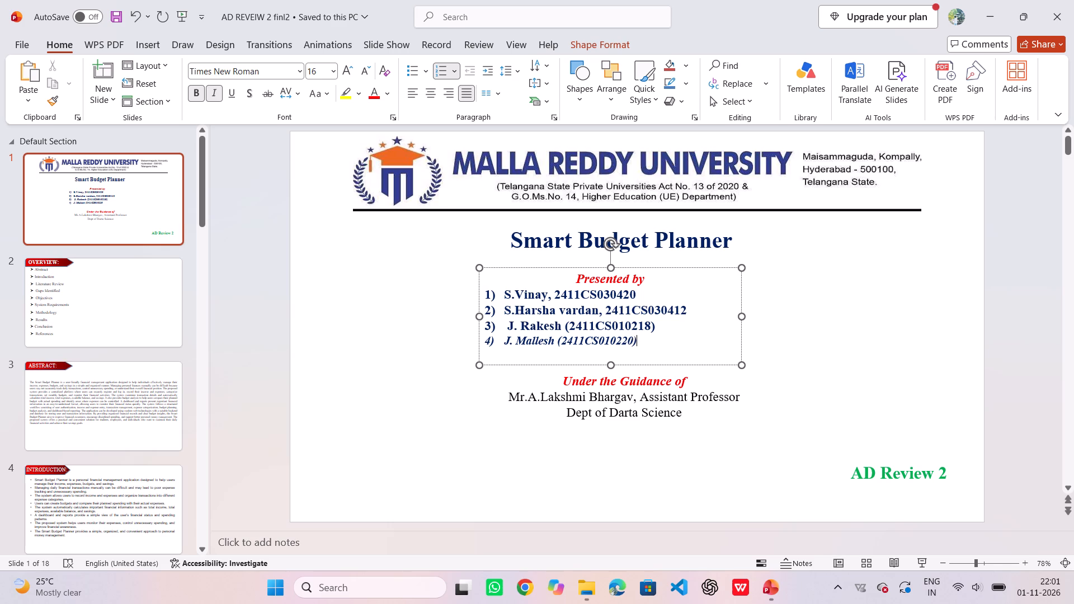
# Replace the second entry under Presented by with a different team member's name and roll number, separated by a comma.
pyautogui.tripleClick(687, 308)
pyautogui.moveTo(680, 309); pyautogui.dragTo(580, 318)
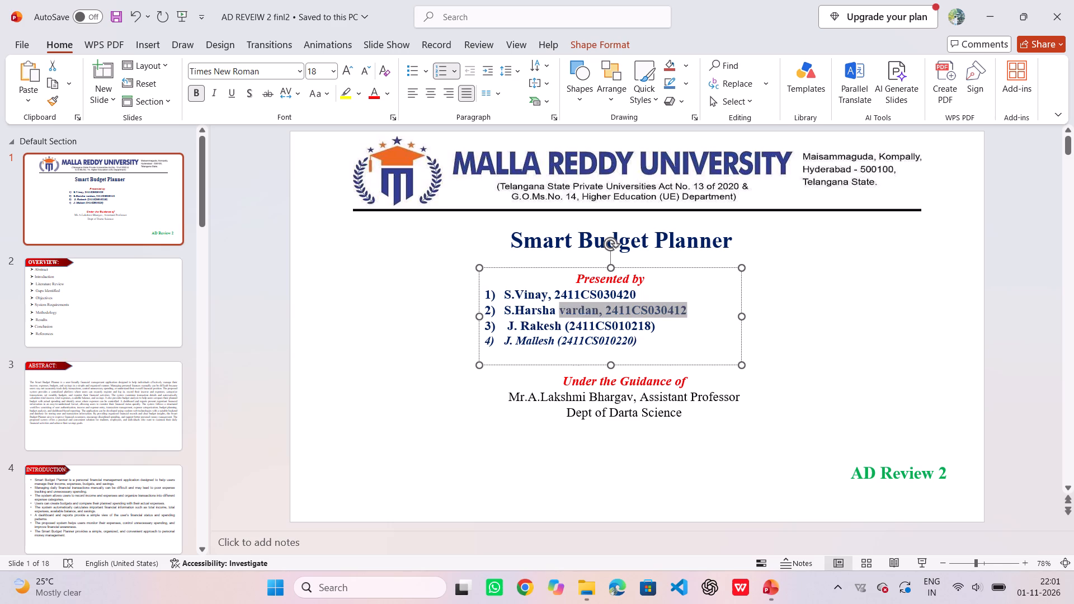
pyautogui.moveTo(580, 318); pyautogui.dragTo(541, 313)
pyautogui.press('BackSpace')
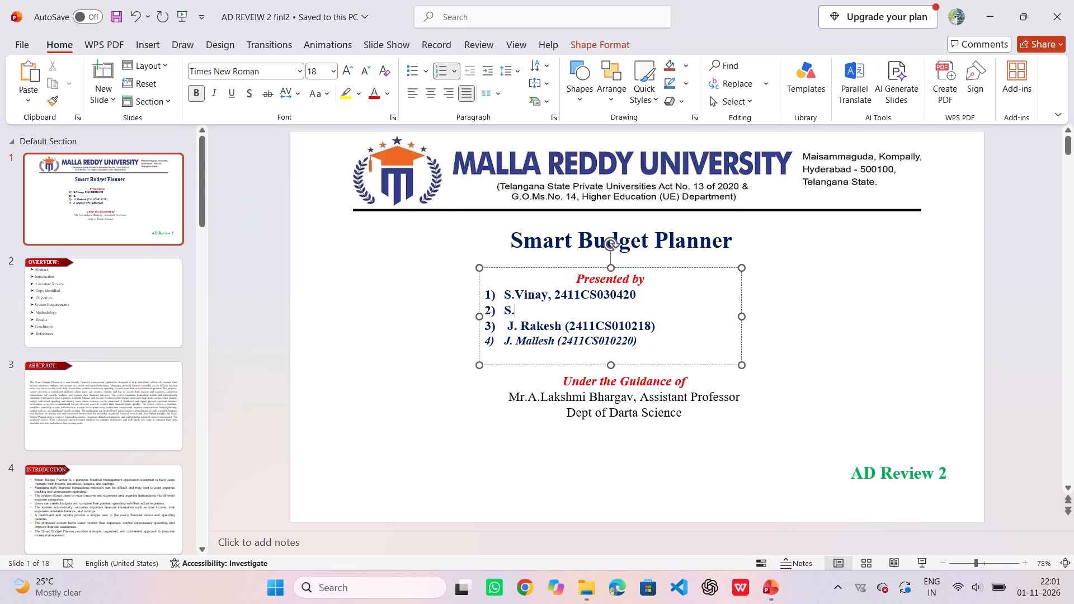
pyautogui.press('BackSpace')
pyautogui.press('BackSpace')
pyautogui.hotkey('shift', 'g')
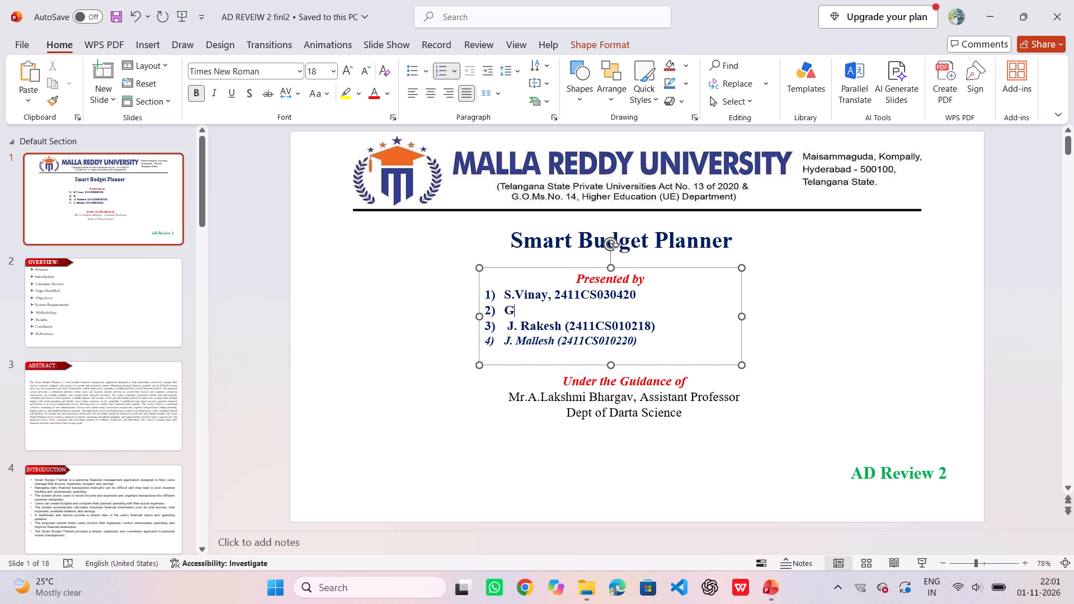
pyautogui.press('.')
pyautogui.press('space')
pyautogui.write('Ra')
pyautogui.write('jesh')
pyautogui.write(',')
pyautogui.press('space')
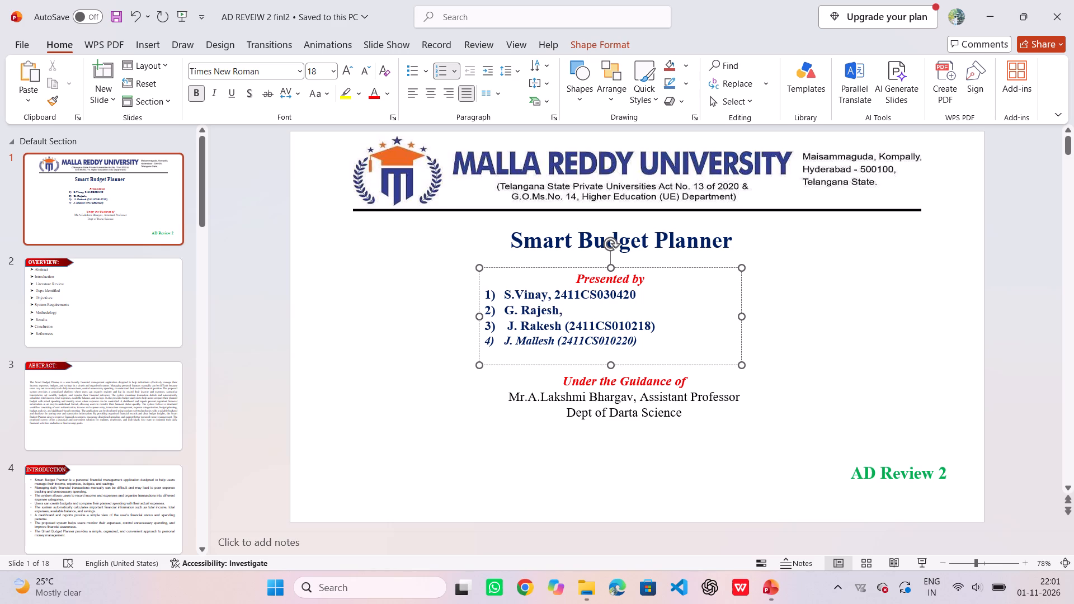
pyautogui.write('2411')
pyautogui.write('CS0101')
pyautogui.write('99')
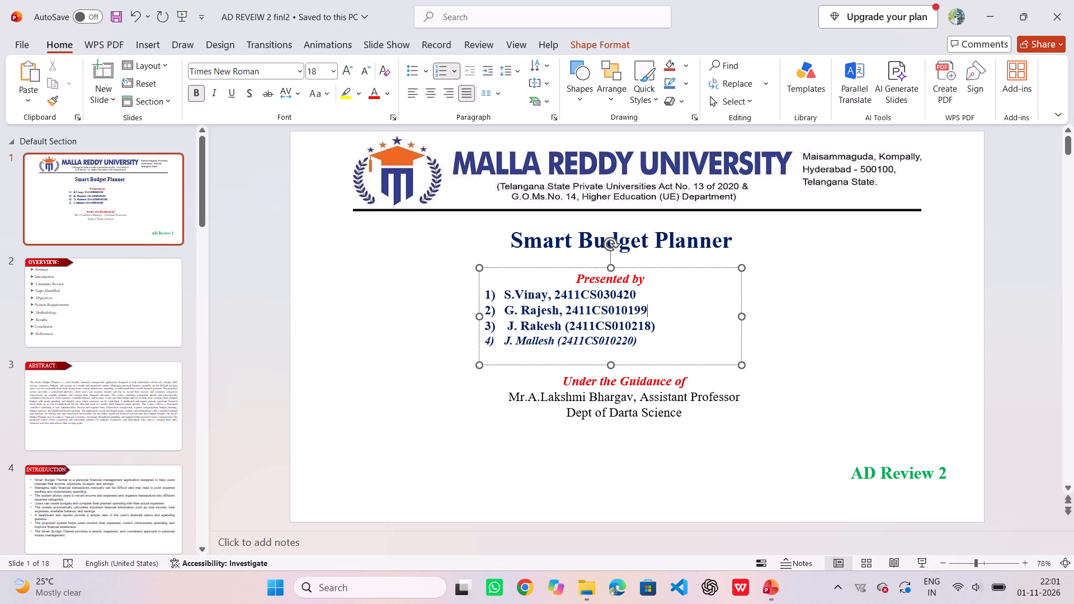
# Replace the first entry under Presented by with a different team member's name and roll number, separated by a comma.
pyautogui.click(634, 296)
pyautogui.press('BackSpace')
pyautogui.press('BackSpace')
pyautogui.press('BackSpace')
pyautogui.press('BackSpace')
pyautogui.press('BackSpace')
pyautogui.press('BackSpace')
pyautogui.press('BackSpace')
pyautogui.press('BackSpace')
pyautogui.press('BackSpace')
pyautogui.press('BackSpace')
pyautogui.press('BackSpace')
pyautogui.press('BackSpace')
pyautogui.press('BackSpace')
pyautogui.press('BackSpace')
pyautogui.press('BackSpace')
pyautogui.press('BackSpace')
pyautogui.press('BackSpace')
pyautogui.press('BackSpace')
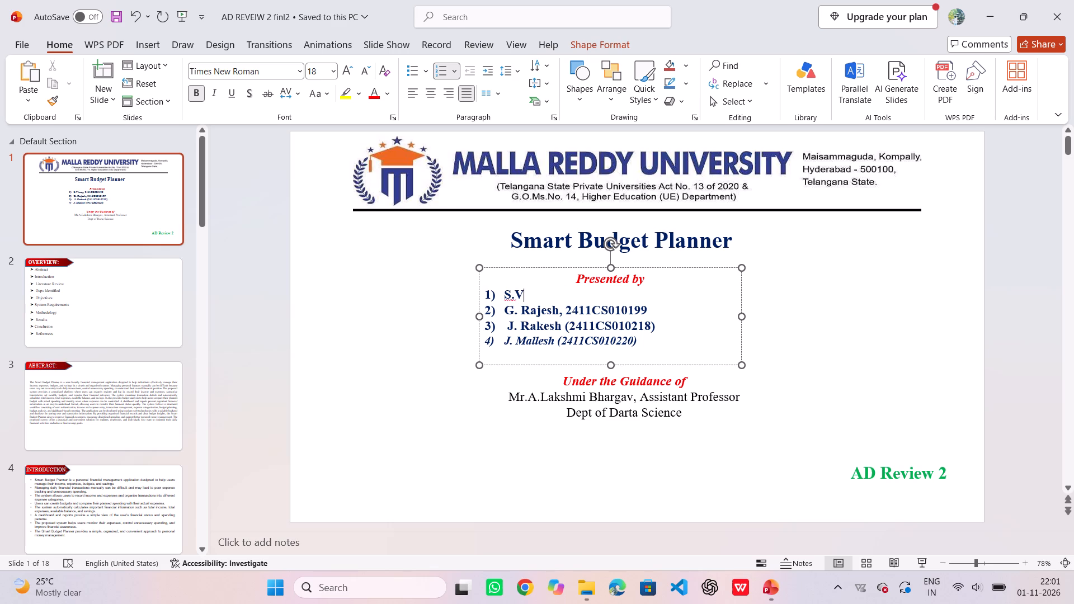
pyautogui.press('BackSpace')
pyautogui.press('BackSpace')
pyautogui.press('BackSpace')
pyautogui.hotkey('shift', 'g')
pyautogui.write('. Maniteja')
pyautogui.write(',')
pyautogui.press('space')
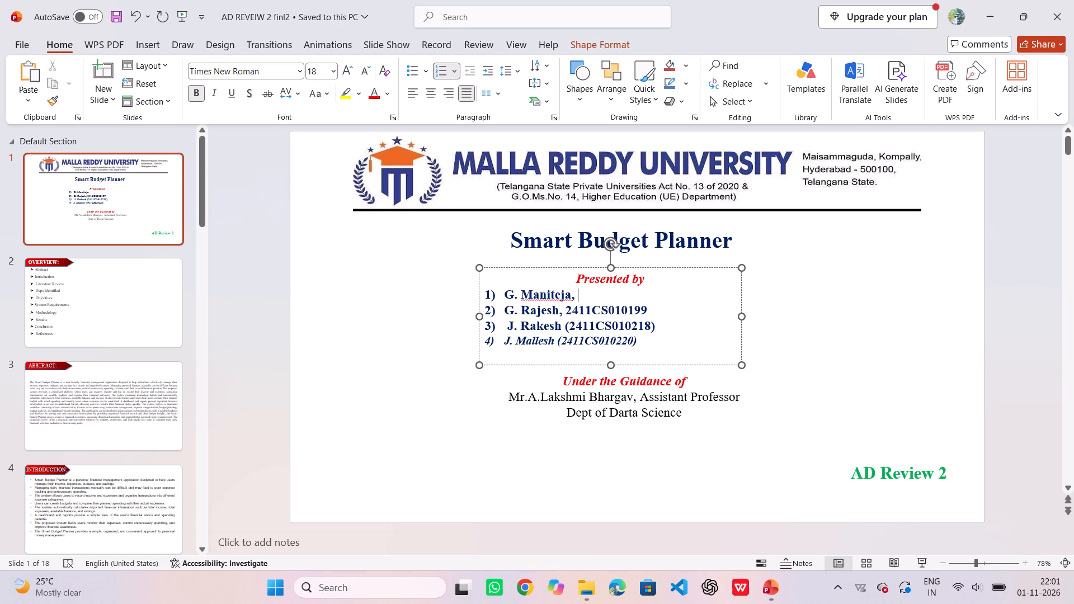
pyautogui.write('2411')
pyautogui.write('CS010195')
# Remove the parentheses around the roll number in the fourth Presented by entry.
pyautogui.moveTo(632, 346); pyautogui.dragTo(639, 346)
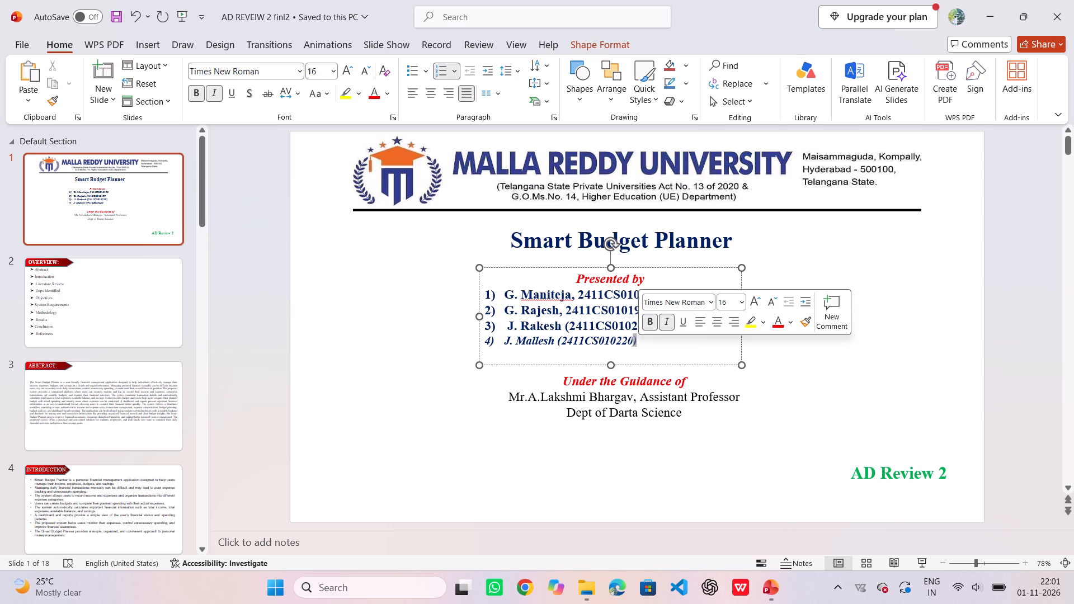
pyautogui.press('BackSpace')
pyautogui.press('Left')
pyautogui.press('Left')
pyautogui.press('Left')
pyautogui.press('Left')
pyautogui.press('Left')
pyautogui.press('Left')
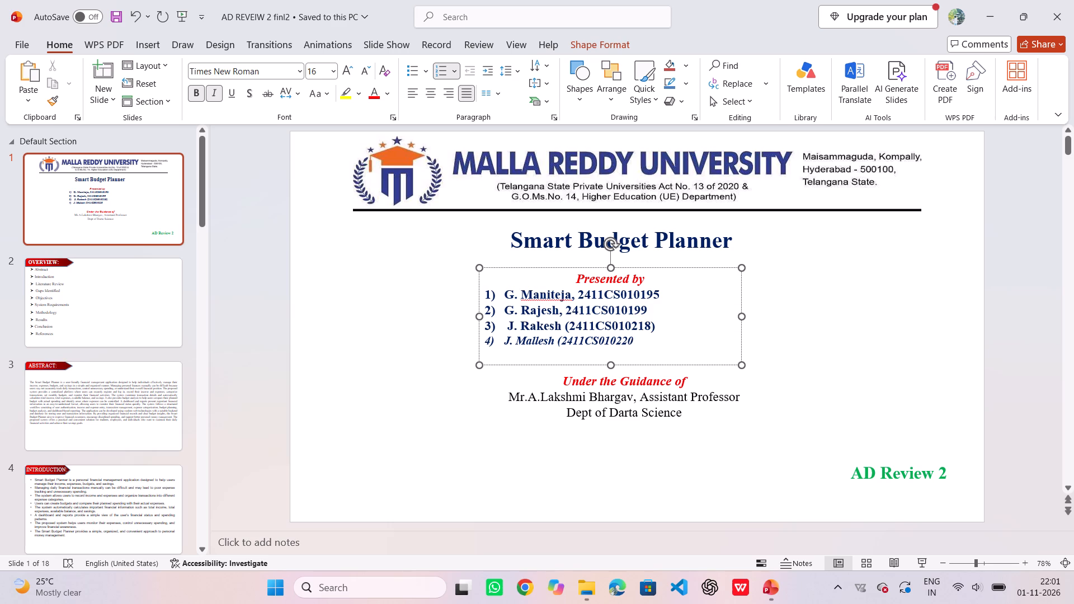
pyautogui.press('Left')
pyautogui.press('Left')
pyautogui.press('Left')
pyautogui.press('Left')
pyautogui.press('Left')
pyautogui.press('Left')
pyautogui.press('BackSpace')
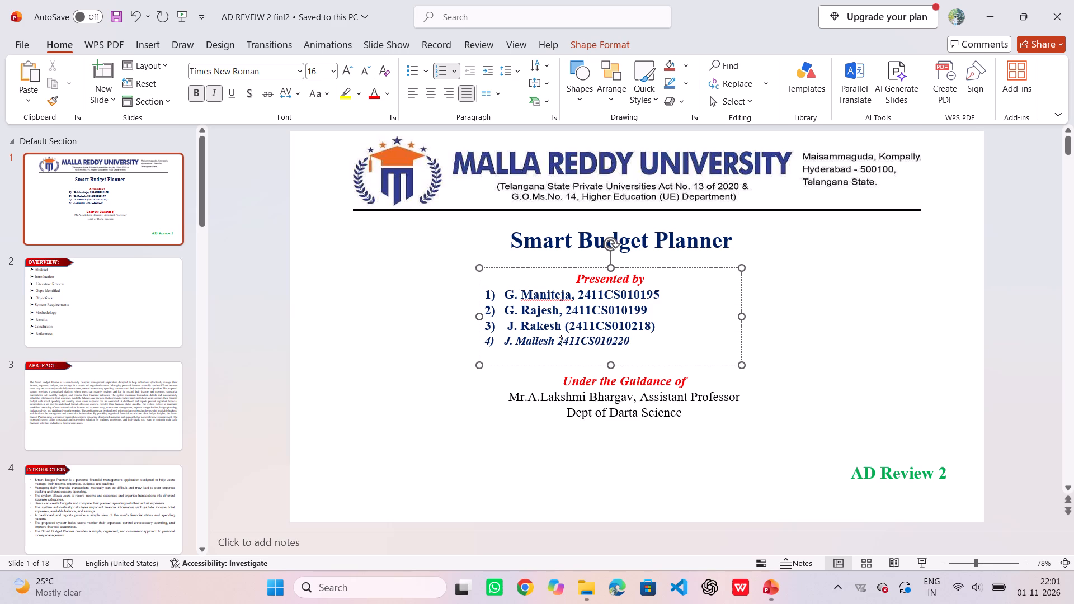
# Reformat the third Presented by entry by removing the parentheses around the roll number and adding a comma after the name.
pyautogui.press('Up')
pyautogui.press('Right')
pyautogui.press('Right')
pyautogui.press('Right')
pyautogui.press('BackSpace')
pyautogui.press('Right')
pyautogui.press('Right')
pyautogui.press('Right')
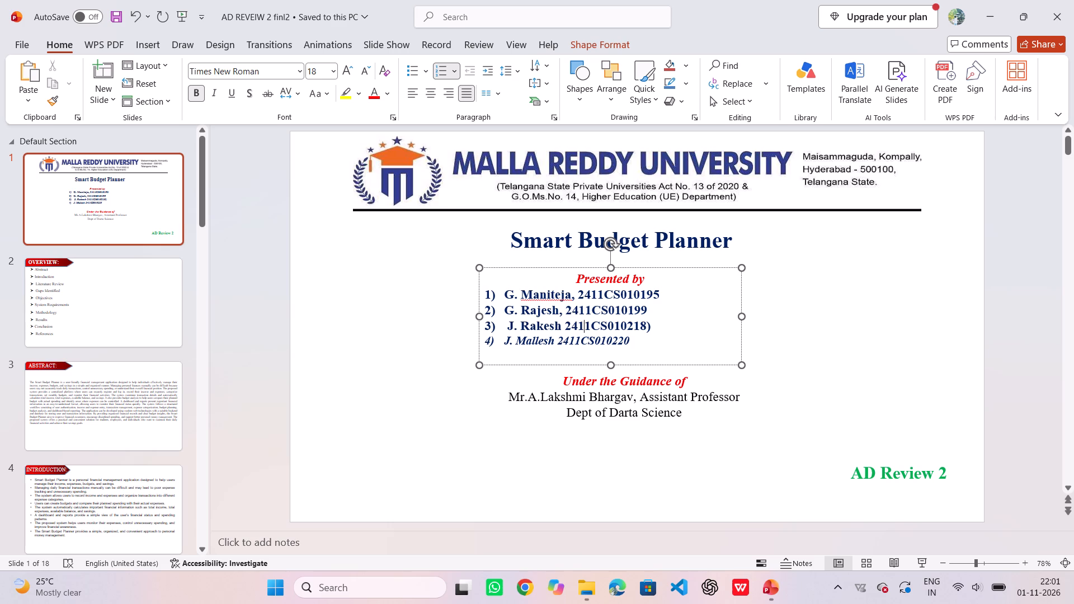
pyautogui.press('Right')
pyautogui.press('Right')
pyautogui.press('Right')
pyautogui.press('Right')
pyautogui.press('Right')
pyautogui.press('Right')
pyautogui.press('Right')
pyautogui.press('Right')
pyautogui.press('Right')
pyautogui.press('Right')
pyautogui.press('BackSpace')
pyautogui.press('Left')
pyautogui.press('Left')
pyautogui.press('Left')
pyautogui.press('Left')
pyautogui.press('Left')
pyautogui.press('Left')
pyautogui.press('Left')
pyautogui.press('Left')
pyautogui.press('Left')
pyautogui.press('Left')
pyautogui.press('Left')
pyautogui.press('Left')
pyautogui.press('Left')
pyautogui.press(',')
# Insert a comma after the name in the fourth Presented by entry.
pyautogui.press('Down')
pyautogui.press('Left')
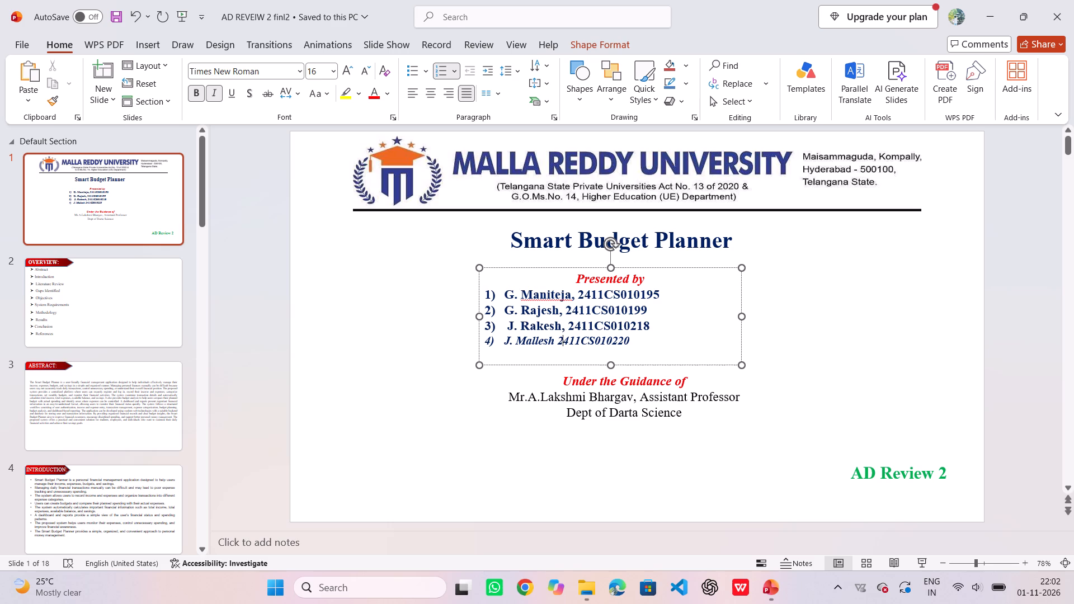
pyautogui.press('Left')
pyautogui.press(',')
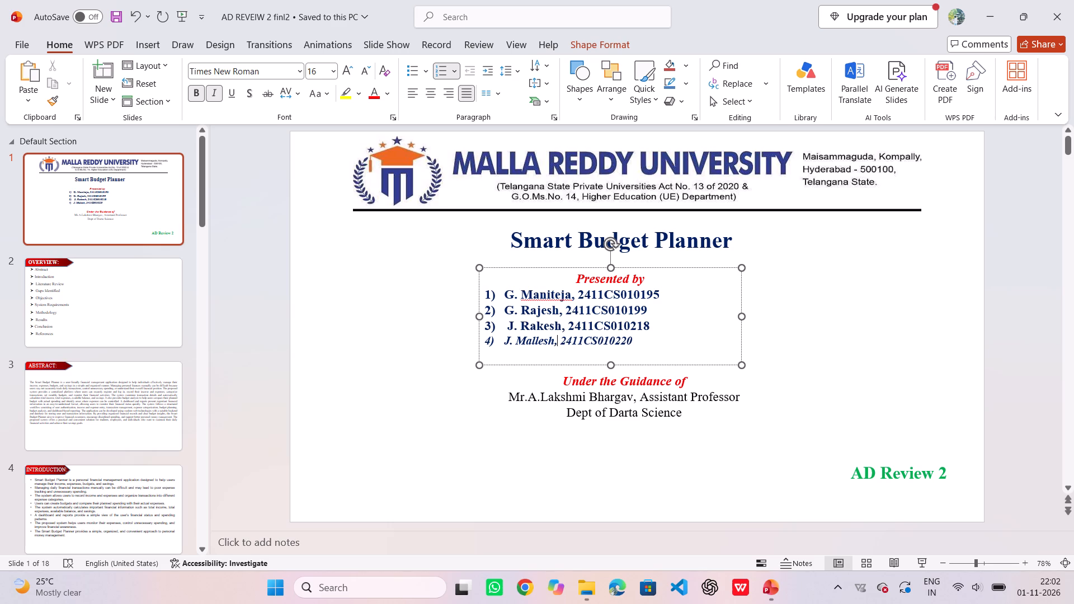
# Apply the Times New Roman font to the Presented by heading and all four entries.
pyautogui.moveTo(638, 338); pyautogui.dragTo(494, 289)
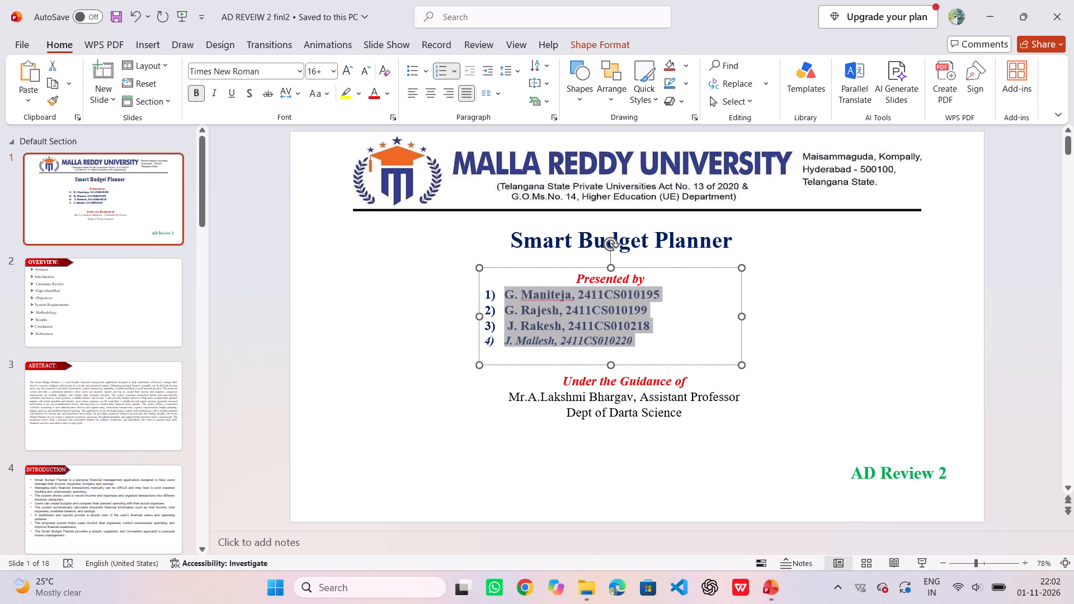
pyautogui.moveTo(494, 289); pyautogui.dragTo(494, 285)
pyautogui.click(543, 241)
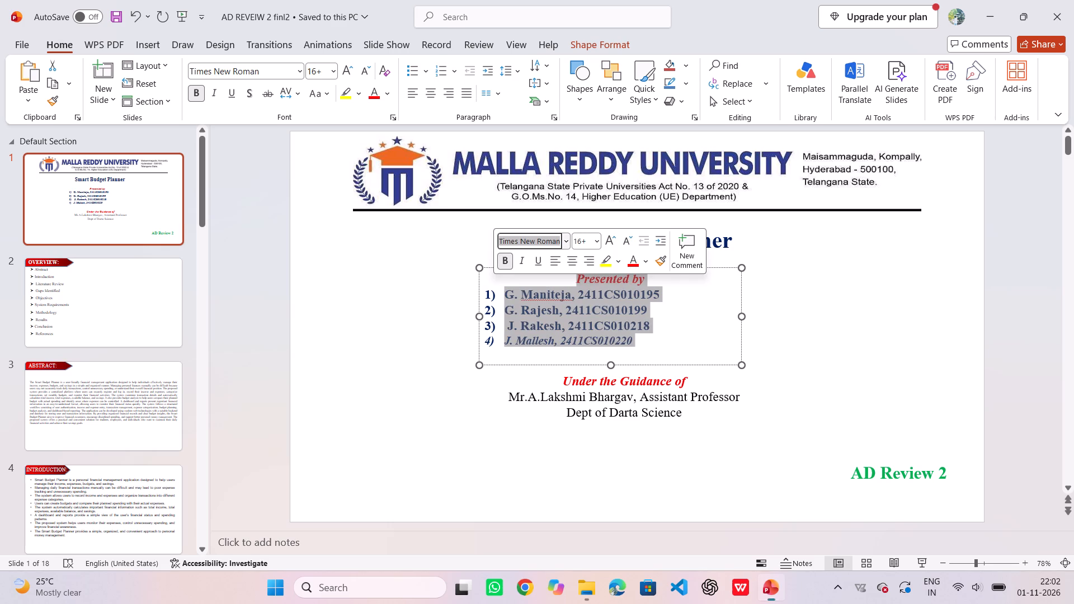
pyautogui.click(564, 243)
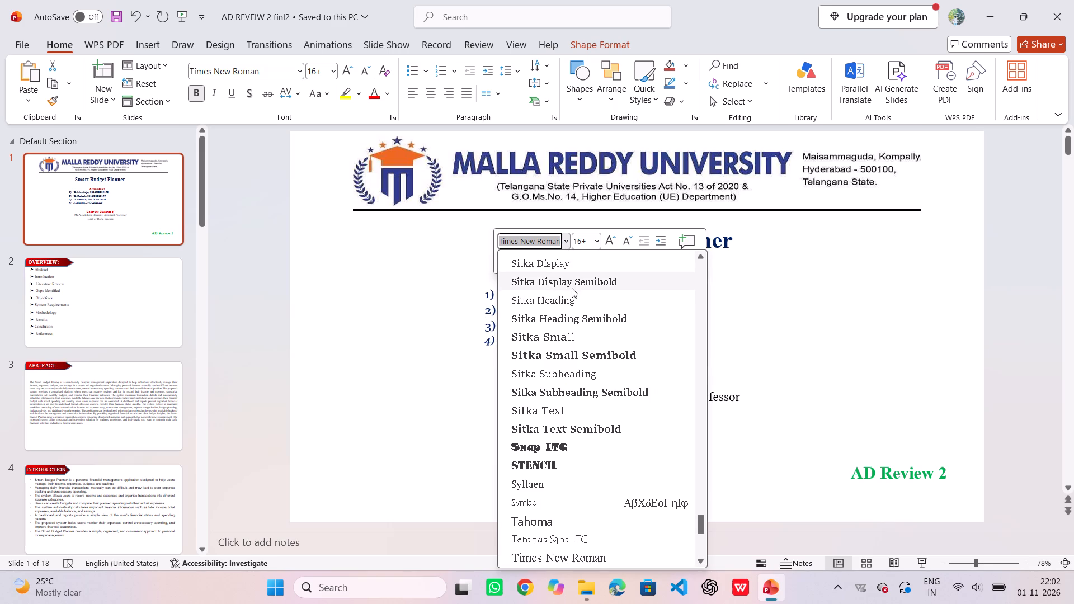
pyautogui.click(580, 560)
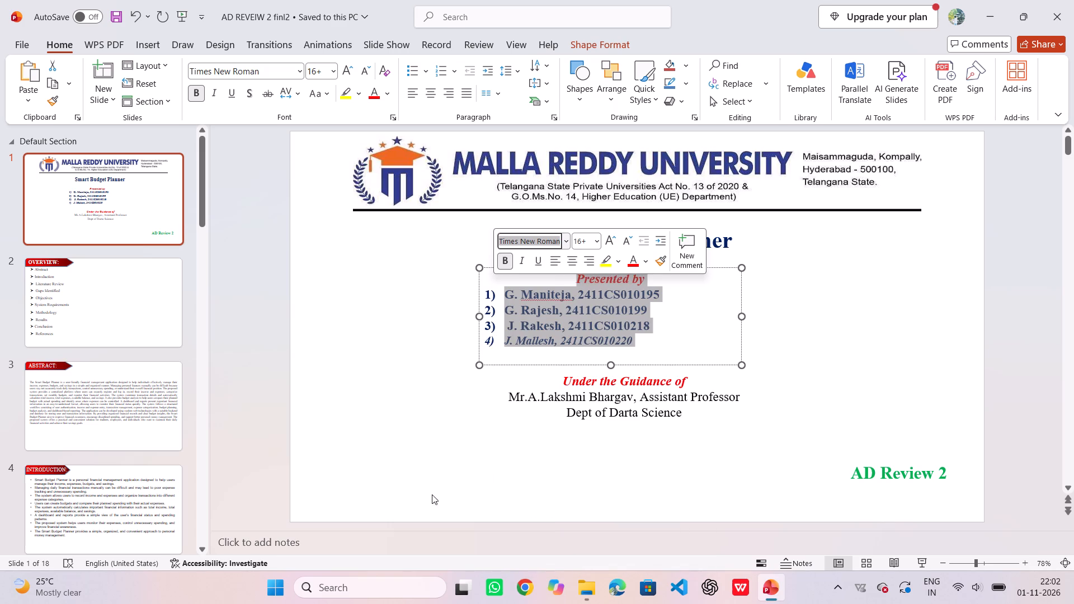
pyautogui.click(254, 441)
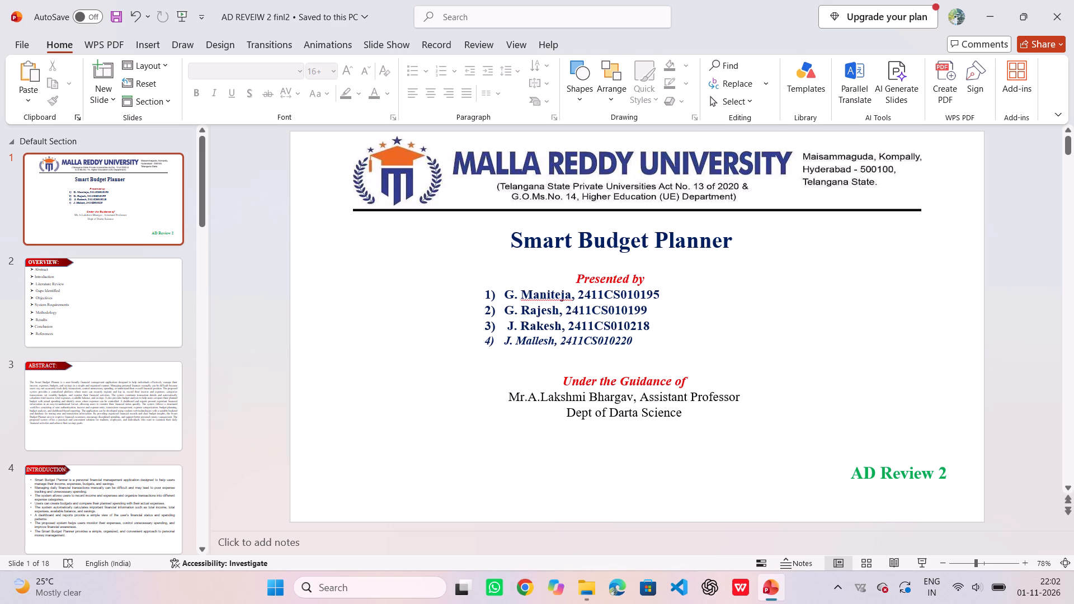
# Apply the Times New Roman font to the fourth Presented by entry alone.
pyautogui.moveTo(634, 342); pyautogui.dragTo(546, 354)
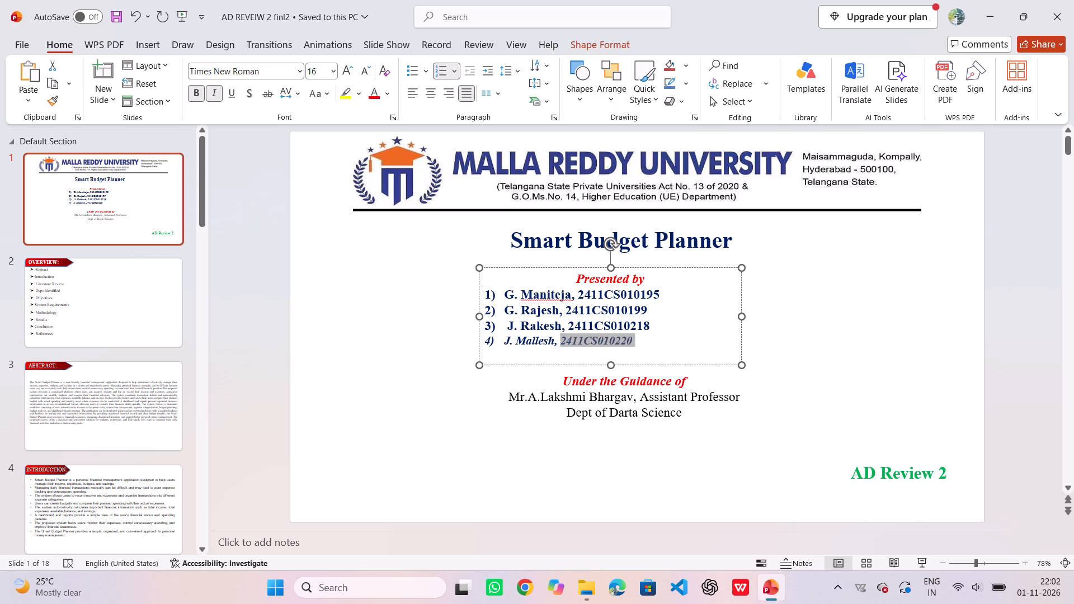
pyautogui.moveTo(546, 354); pyautogui.dragTo(507, 345)
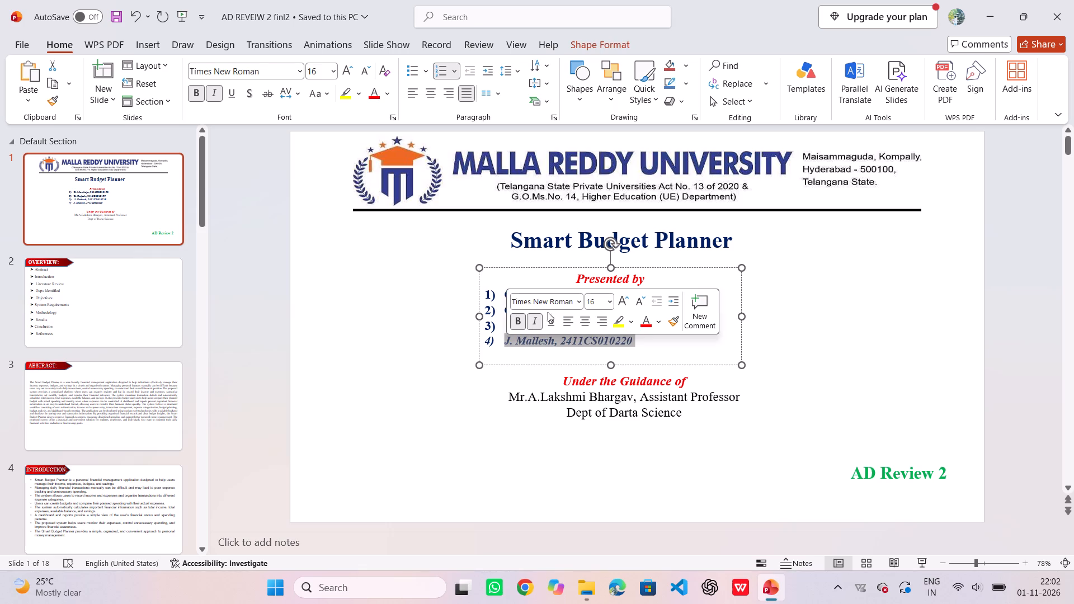
pyautogui.click(578, 300)
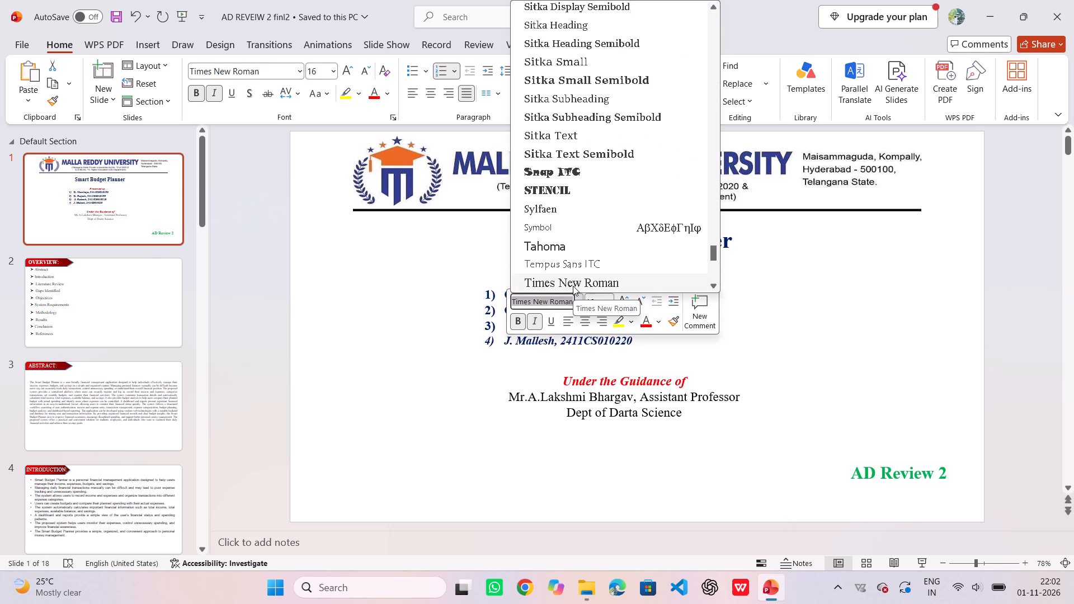
pyautogui.click(573, 286)
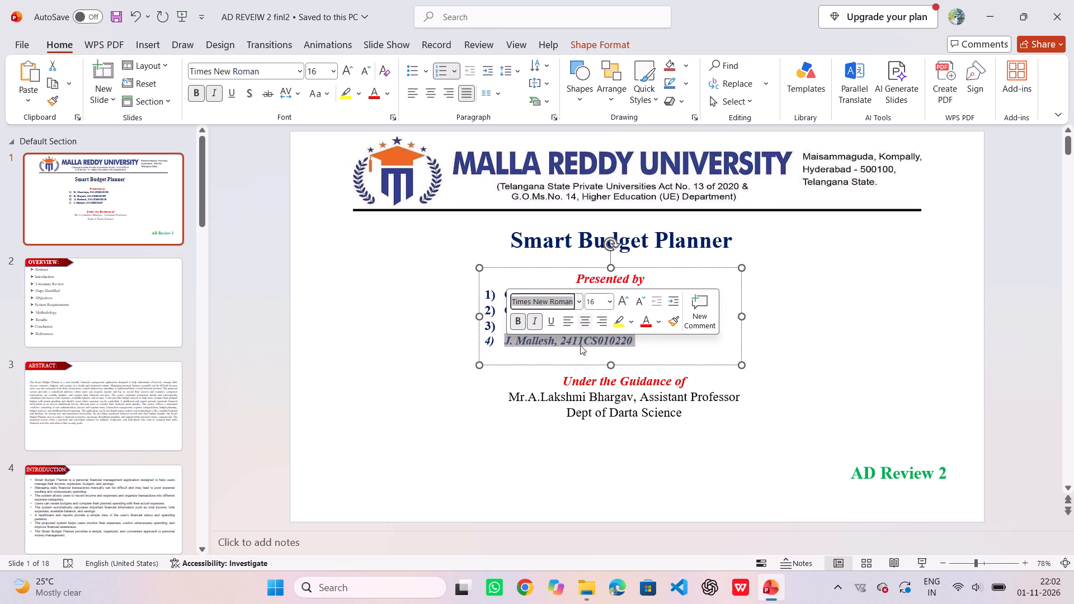
# Open the department line in the Under the Guidance of box for editing at its end.
pyautogui.click(468, 412)
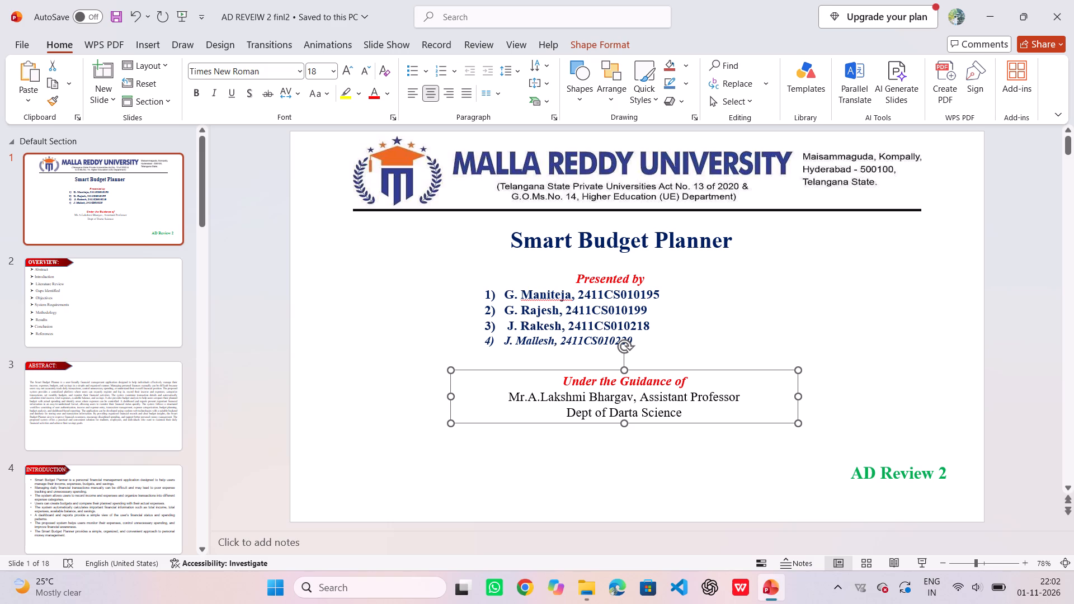
pyautogui.doubleClick(685, 417)
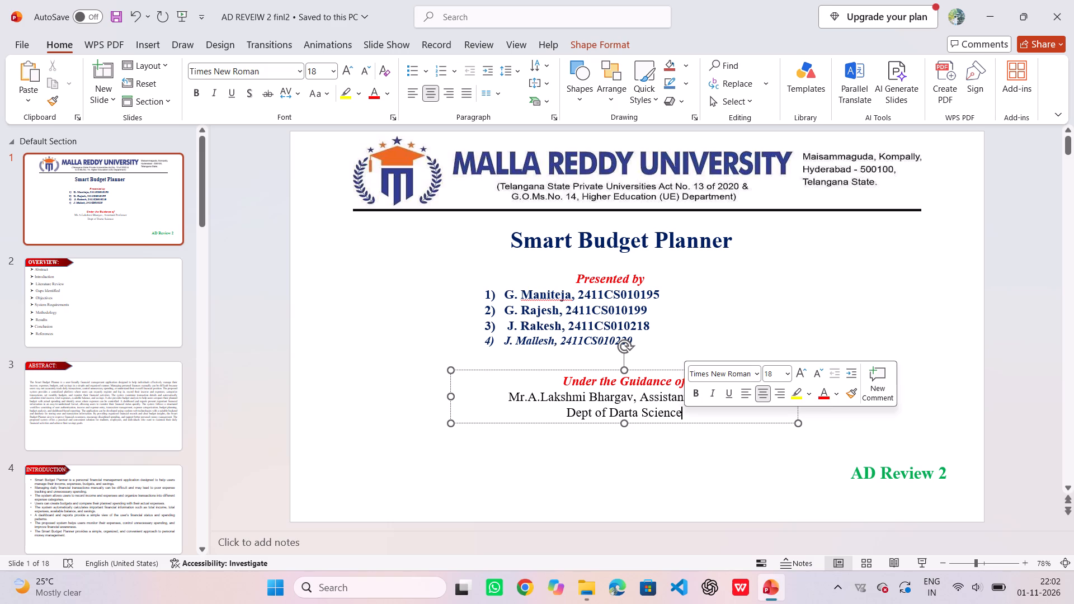
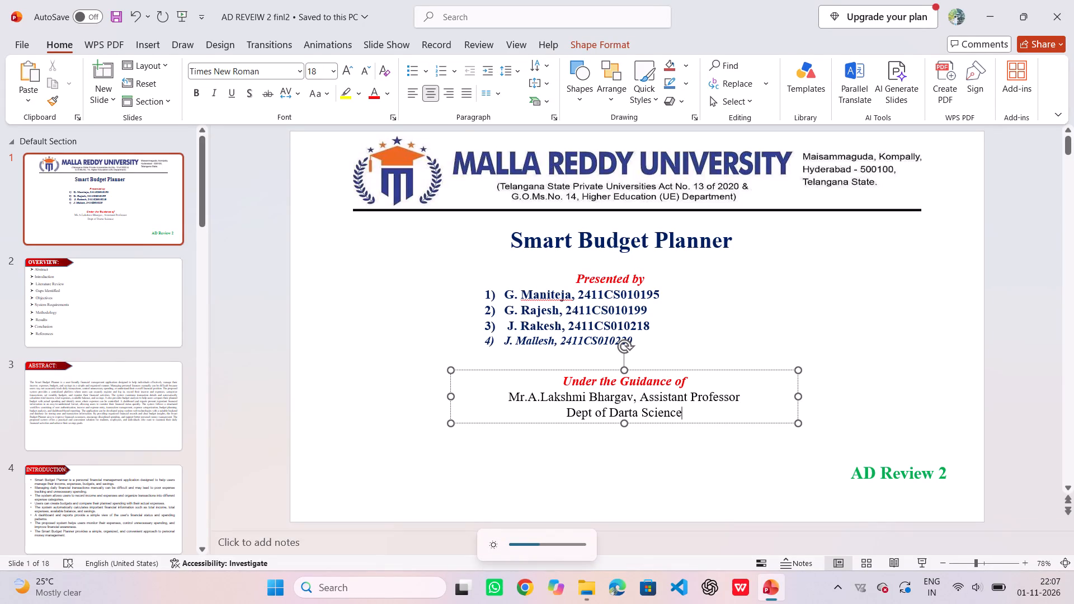
# Review the title, Overview and Abstract slides of the presentation.
pyautogui.click(123, 286)
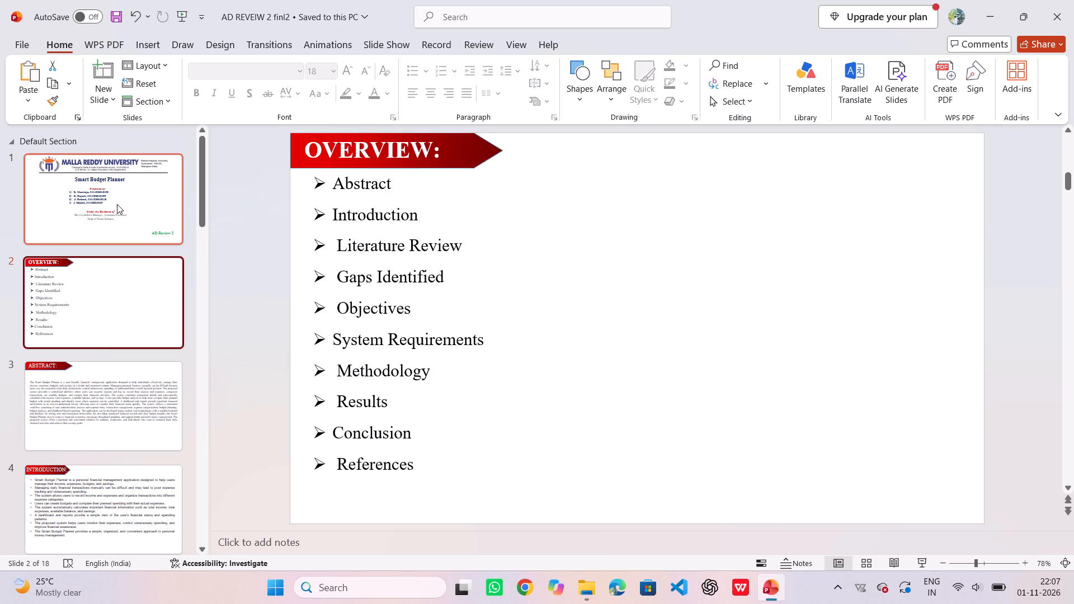
pyautogui.click(117, 203)
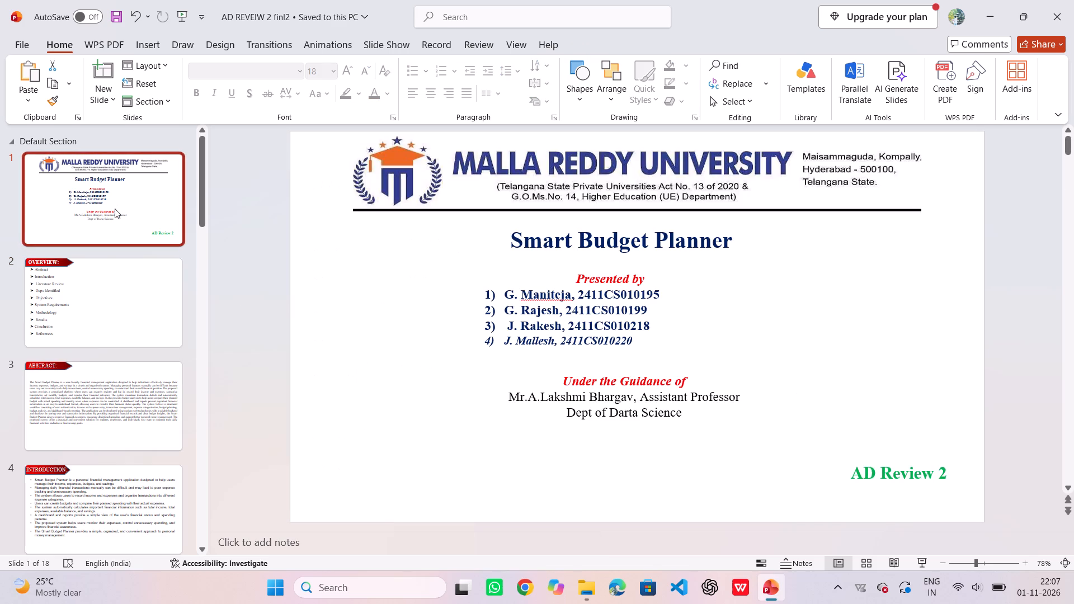
pyautogui.click(98, 291)
pyautogui.click(83, 205)
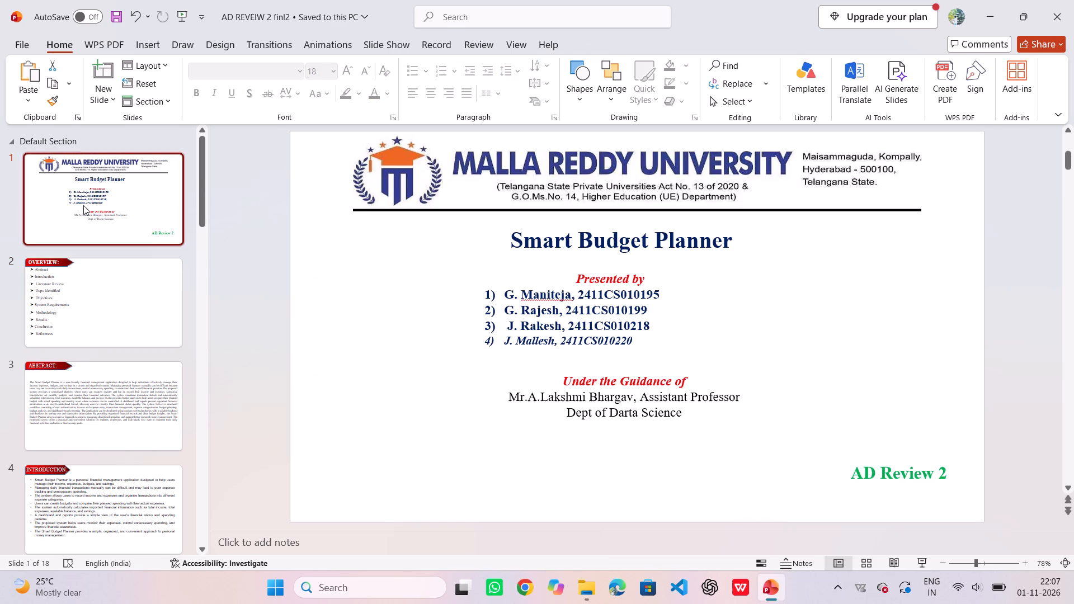
pyautogui.click(84, 286)
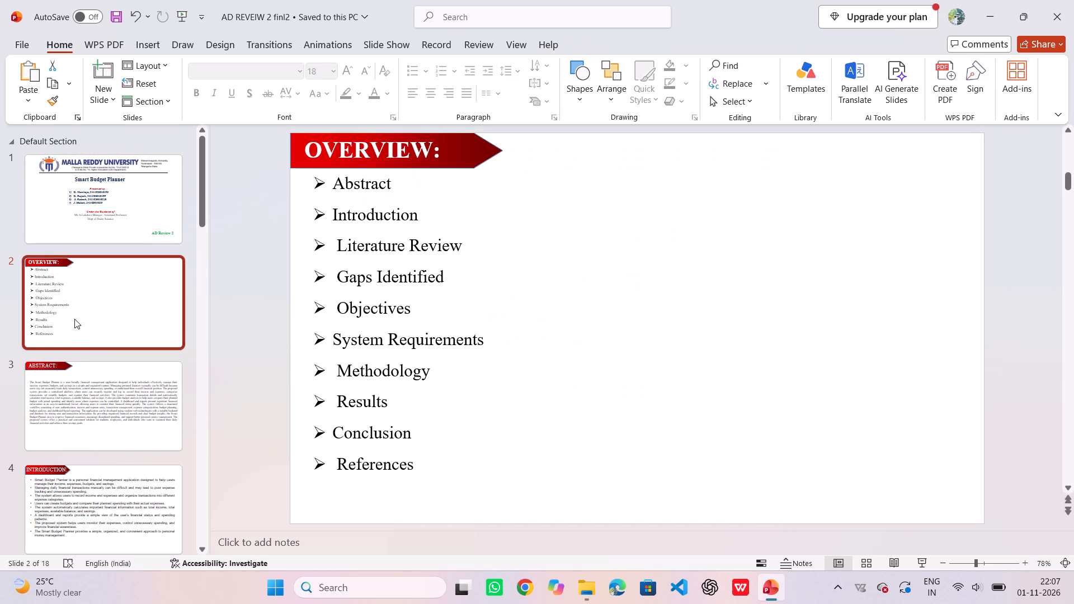
pyautogui.click(74, 412)
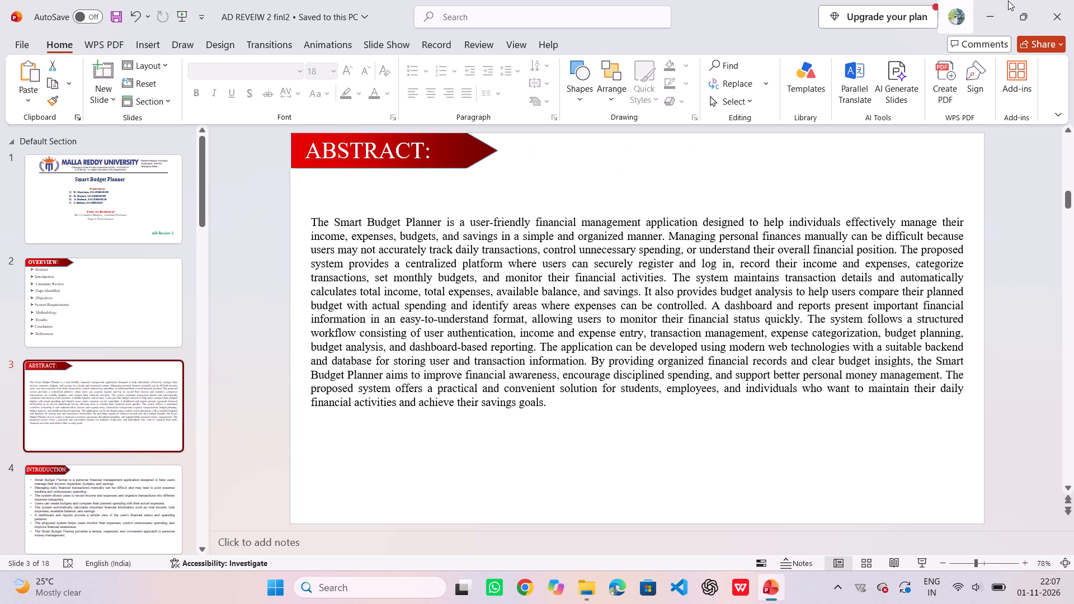
# Minimise the presentation window and close the File Explorer window behind it to reach the desktop.
pyautogui.click(986, 5)
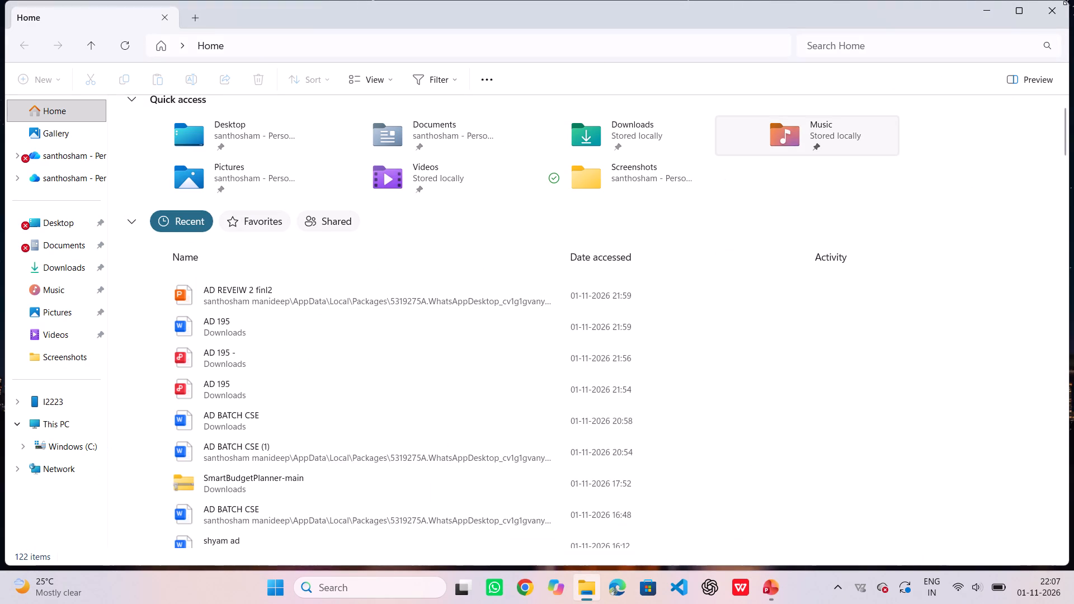
pyautogui.click(1051, 18)
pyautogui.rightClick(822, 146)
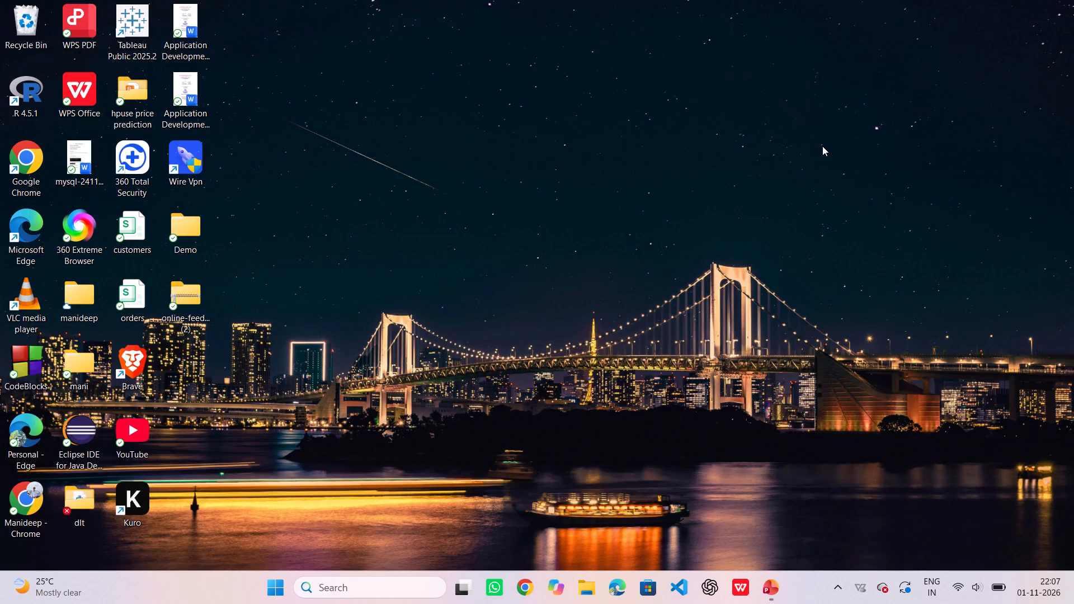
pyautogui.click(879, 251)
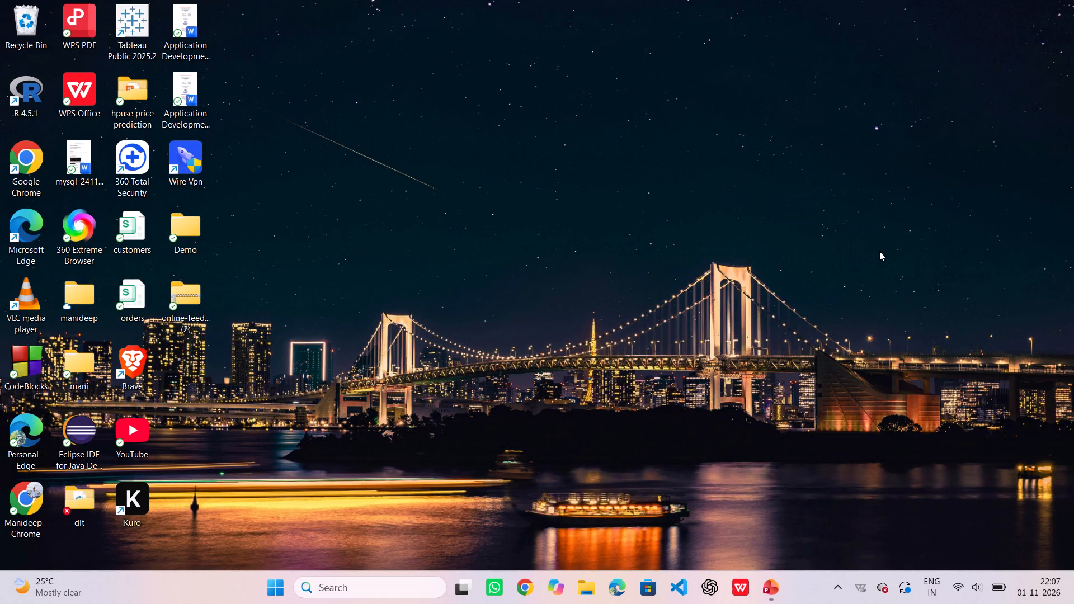